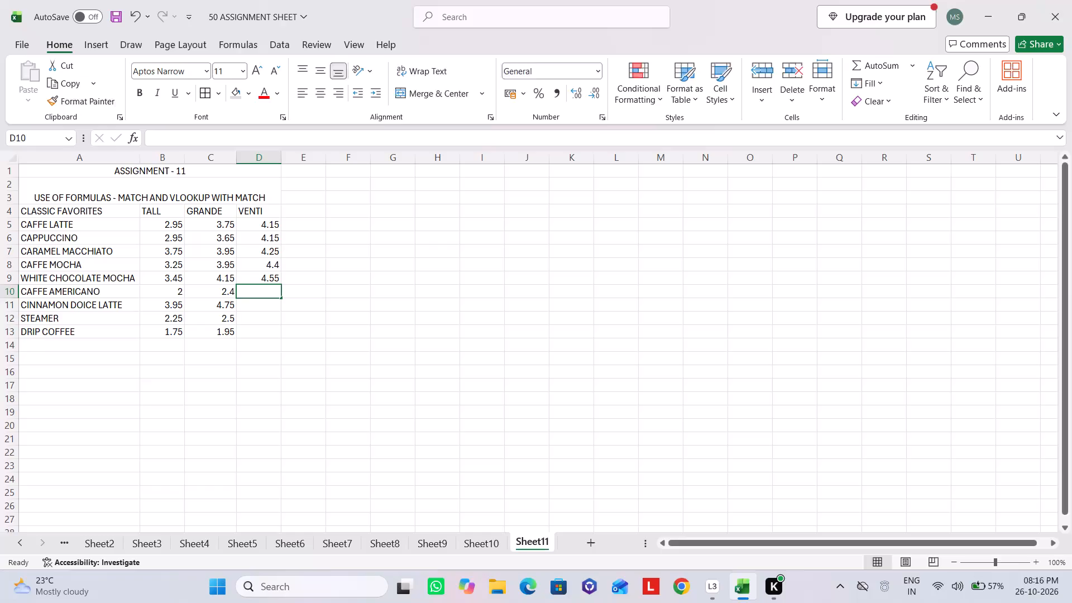
Enter the remaining VENTI prices: 5.15 for CINNAMON DOICE LATTE, 2.75 for STEAMER and 2.05 for DRIP COFFEE.
{"action": "key", "text": "Down"}
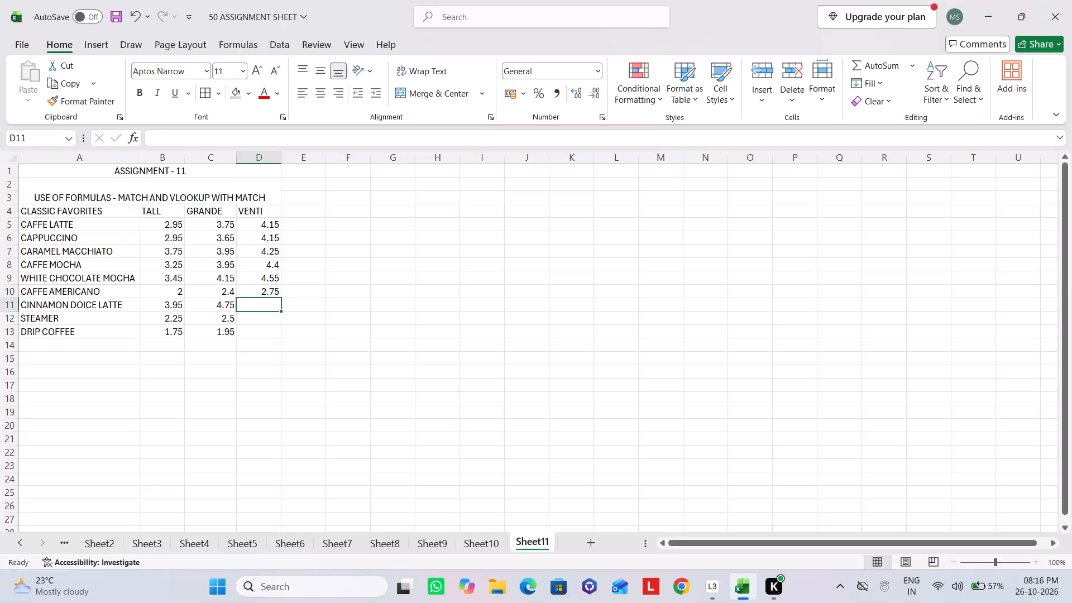
{"action": "type", "text": "5.15"}
{"action": "key", "text": "Down"}
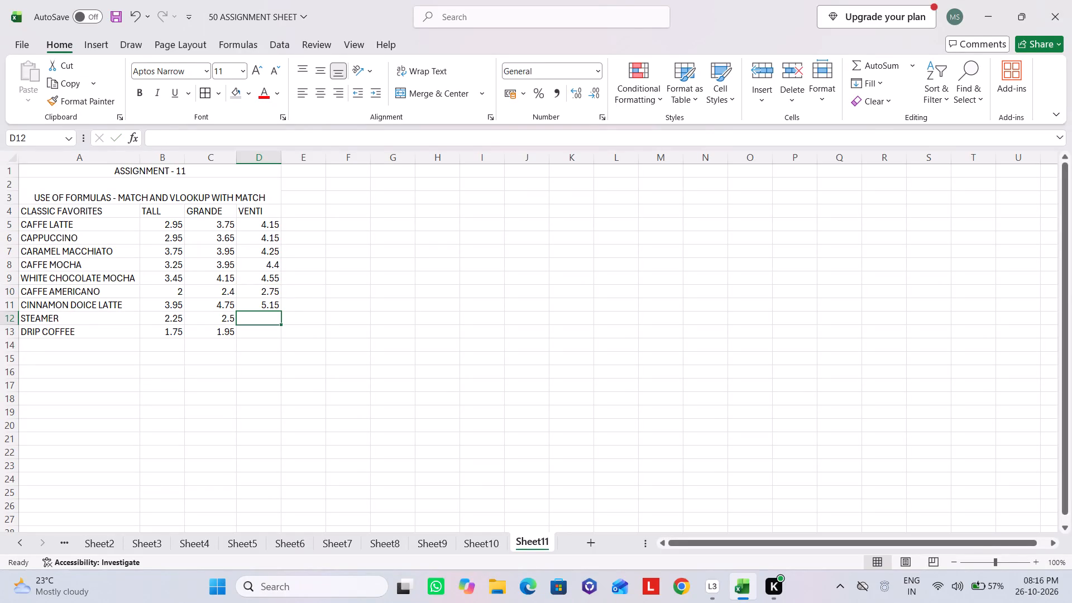
{"action": "type", "text": "2.75"}
{"action": "key", "text": "Down"}
{"action": "type", "text": "2.05"}
Format all prices in B5:D13 as currency with the $ English (Australia) symbol and two decimal places.
{"action": "left_click_drag", "start_coordinate": [164, 224], "coordinate": [232, 222]}
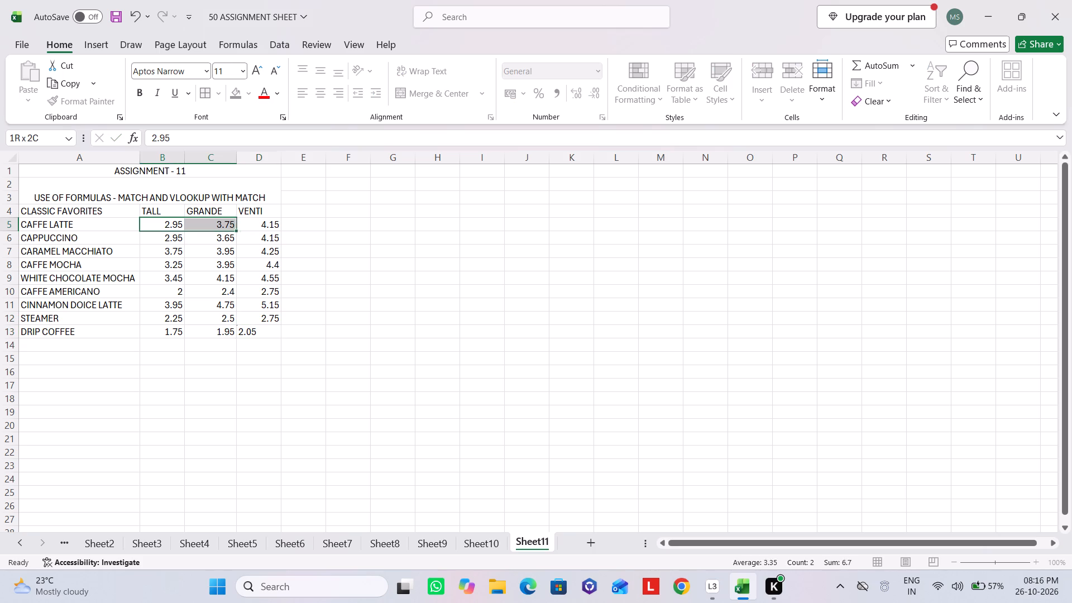
{"action": "left_click_drag", "start_coordinate": [232, 222], "coordinate": [272, 329]}
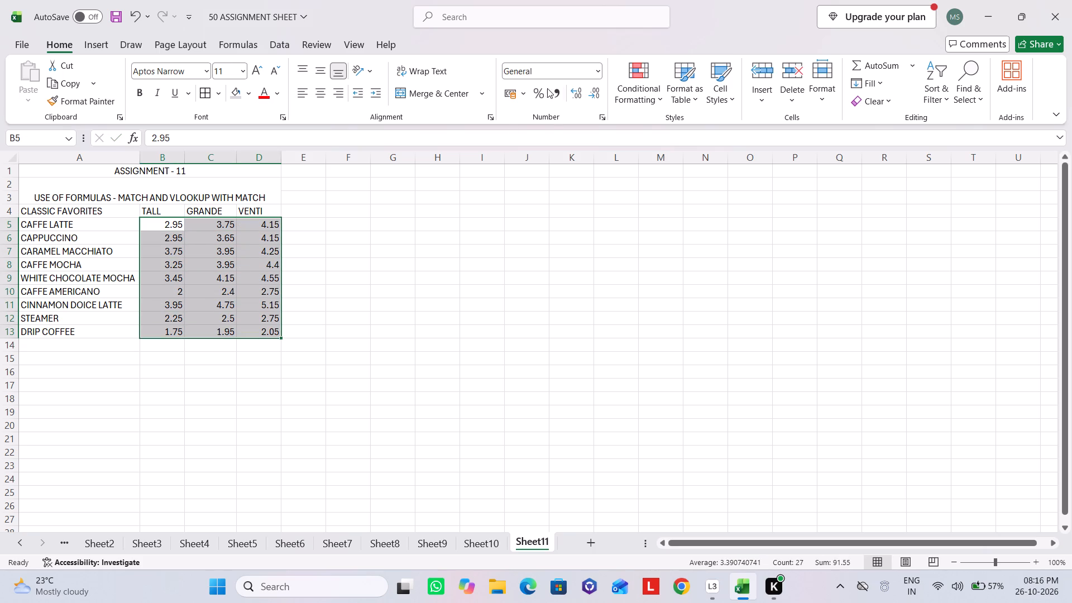
{"action": "left_click", "coordinate": [597, 73]}
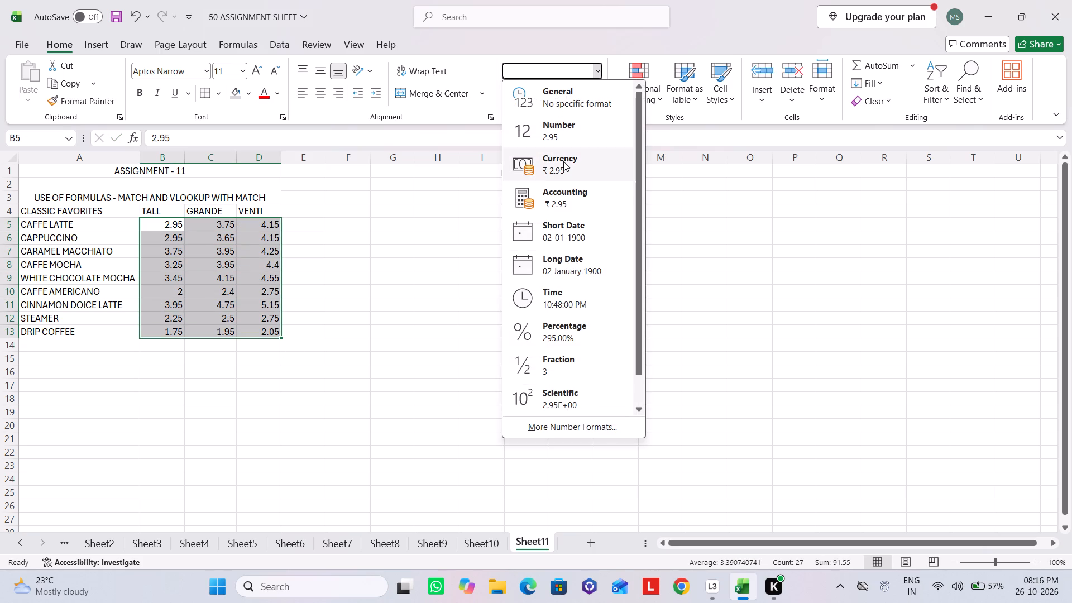
{"action": "right_click", "coordinate": [561, 163]}
{"action": "left_click", "coordinate": [559, 164]}
{"action": "left_click", "coordinate": [582, 428]}
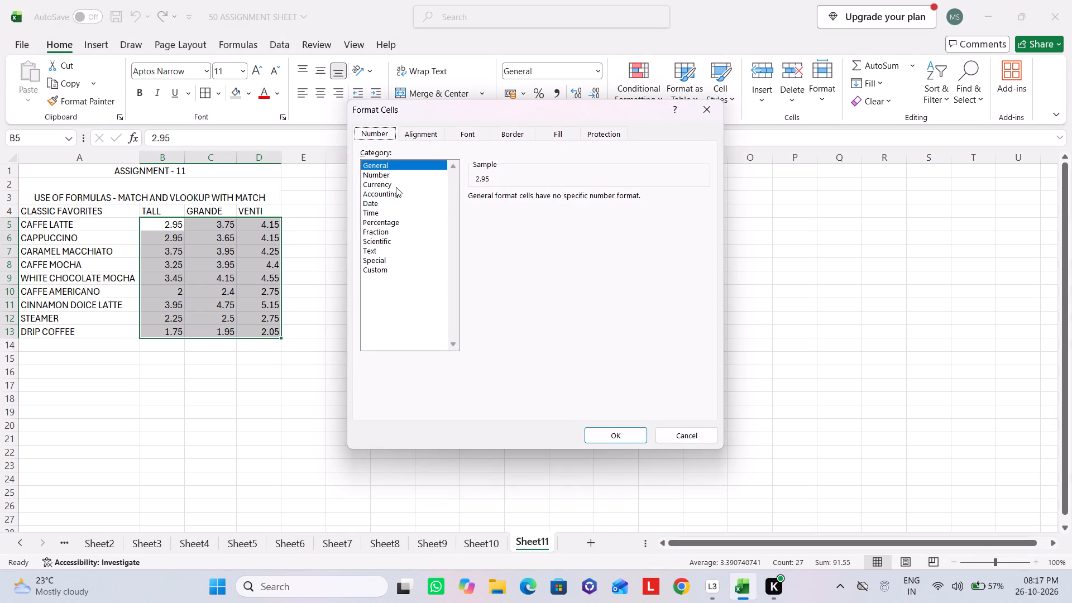
{"action": "left_click", "coordinate": [379, 186]}
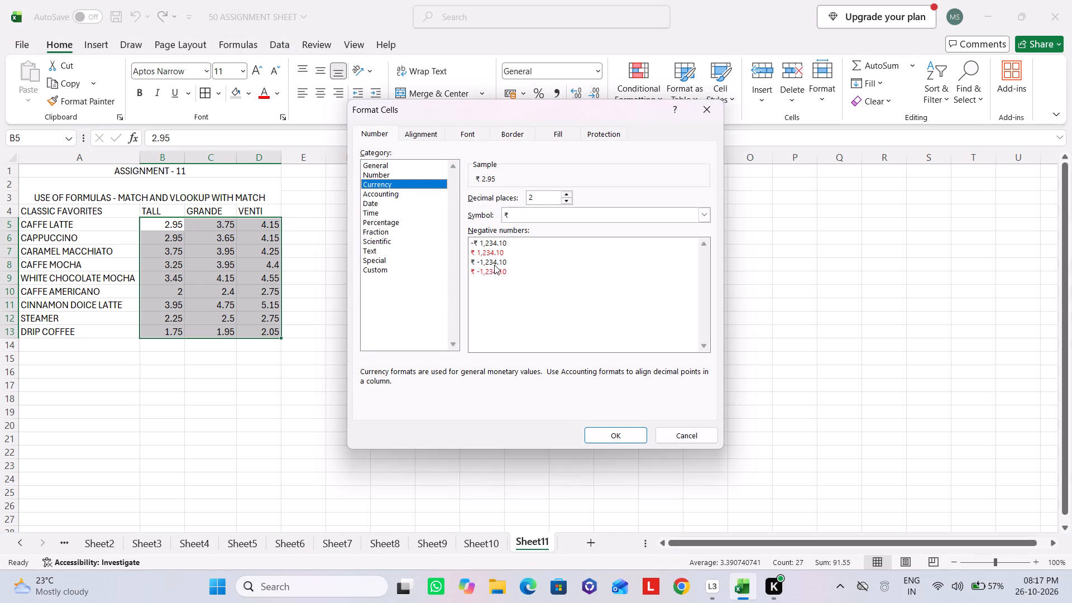
{"action": "left_click", "coordinate": [546, 212]}
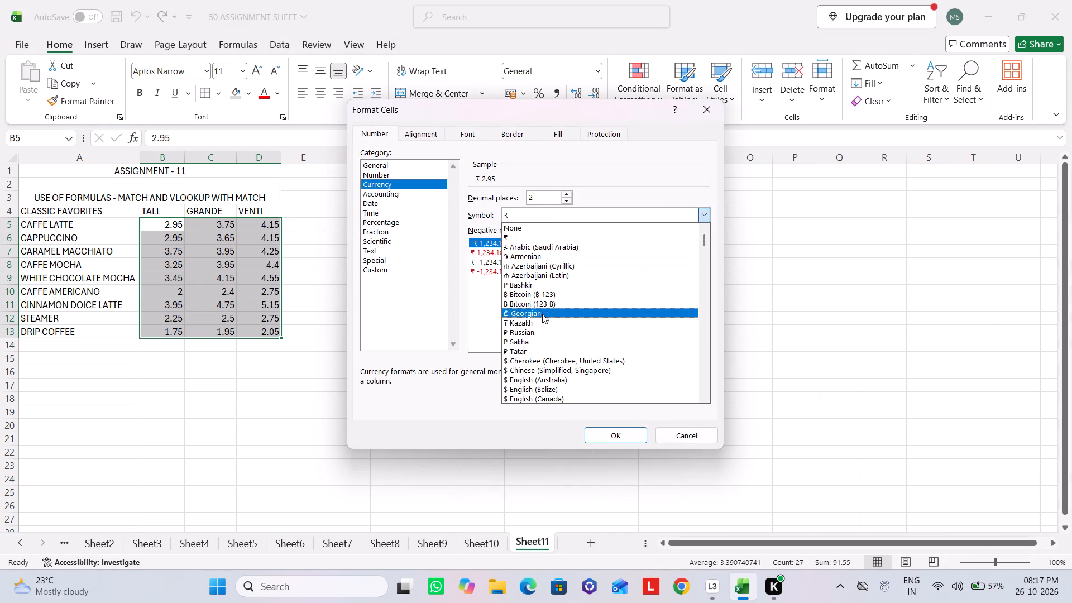
{"action": "left_click", "coordinate": [527, 381]}
{"action": "left_click", "coordinate": [606, 436]}
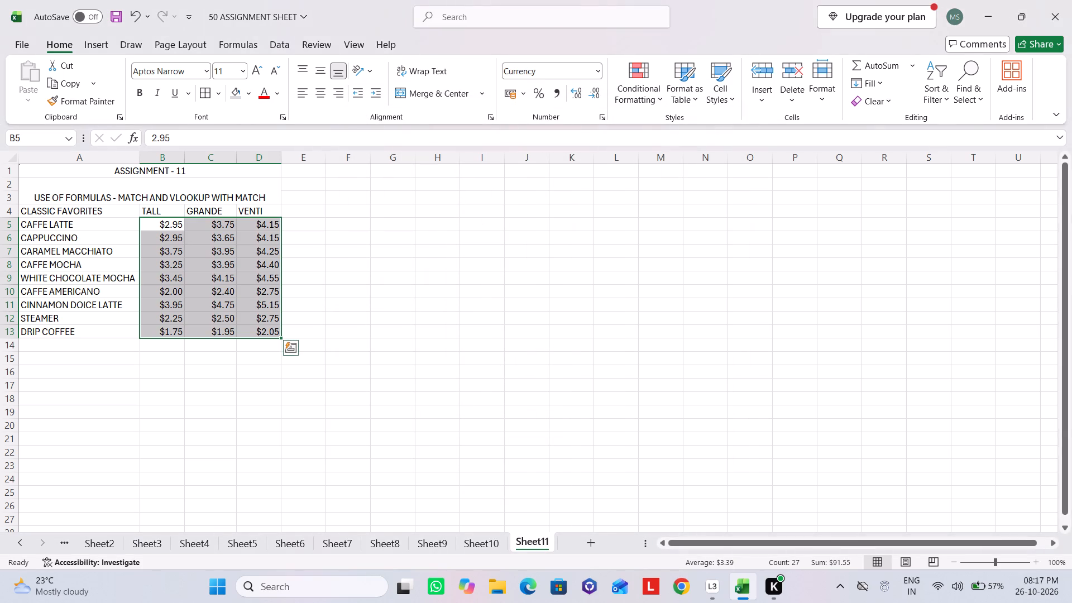
{"action": "left_click", "coordinate": [308, 284]}
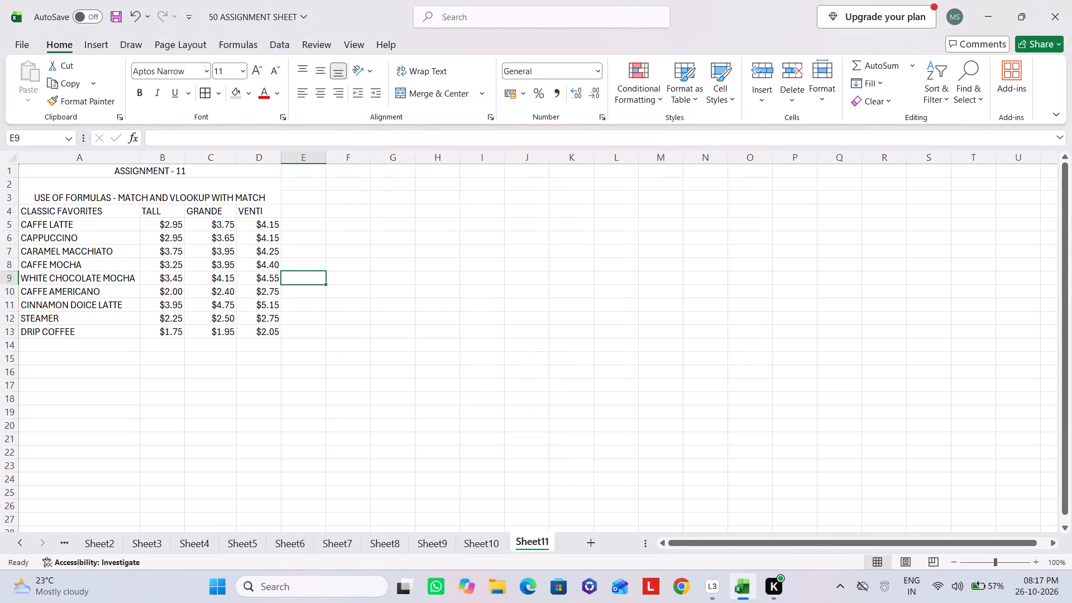
Vertically centre the subtitle "USE OF FORMULAS - MATCH AND VLOOKUP WITH MATCH" in its merged cell.
{"action": "left_click", "coordinate": [82, 170]}
{"action": "left_click", "coordinate": [141, 192]}
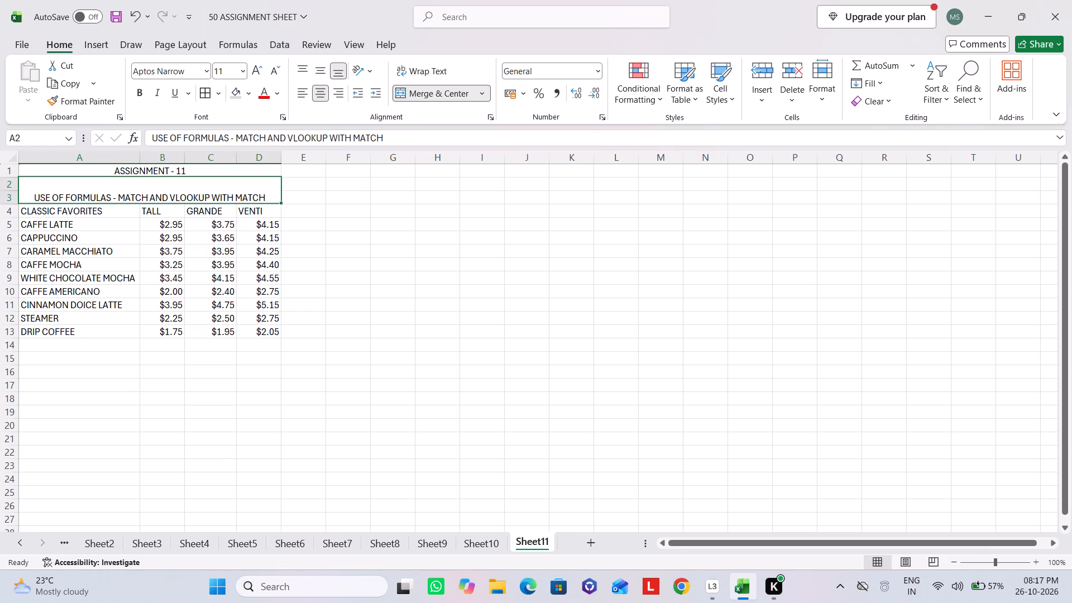
{"action": "left_click", "coordinate": [318, 71]}
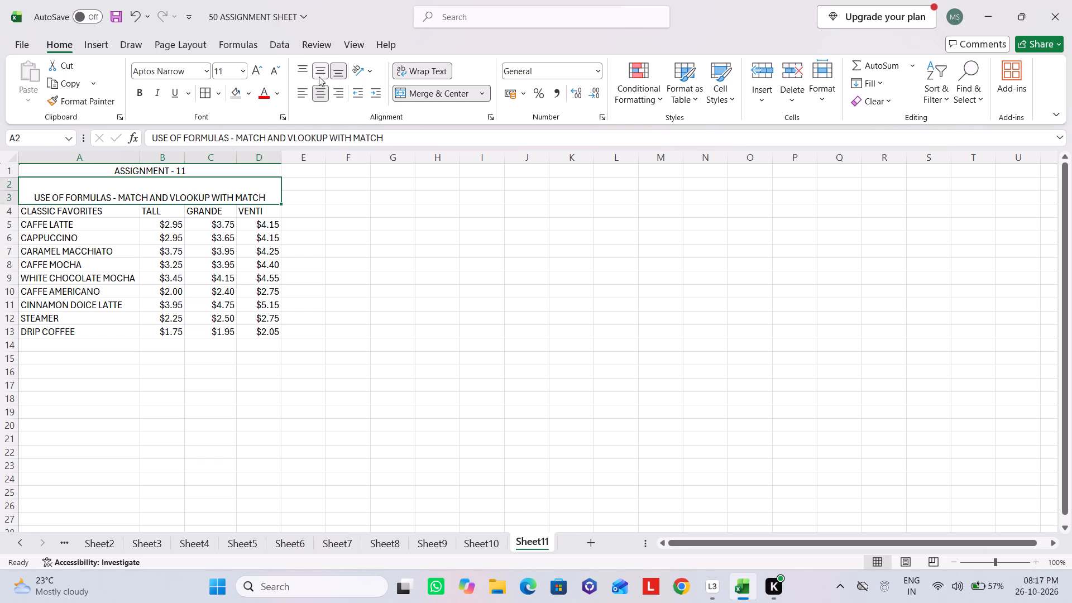
Fill the "ASSIGNMENT - 11" title with standard orange and the formulas subtitle with light blue.
{"action": "left_click", "coordinate": [171, 171]}
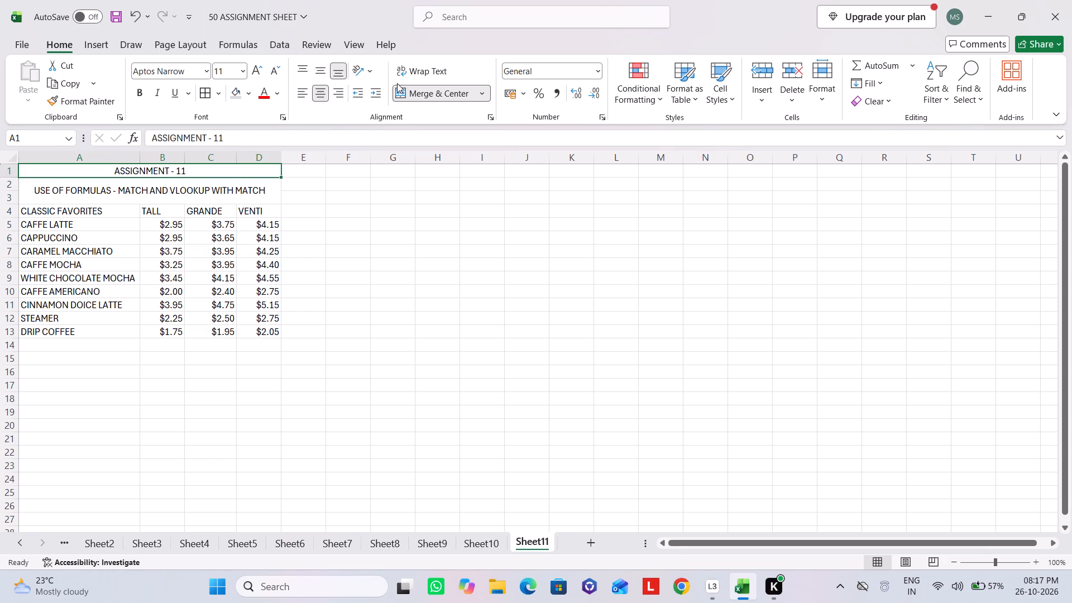
{"action": "left_click", "coordinate": [247, 96]}
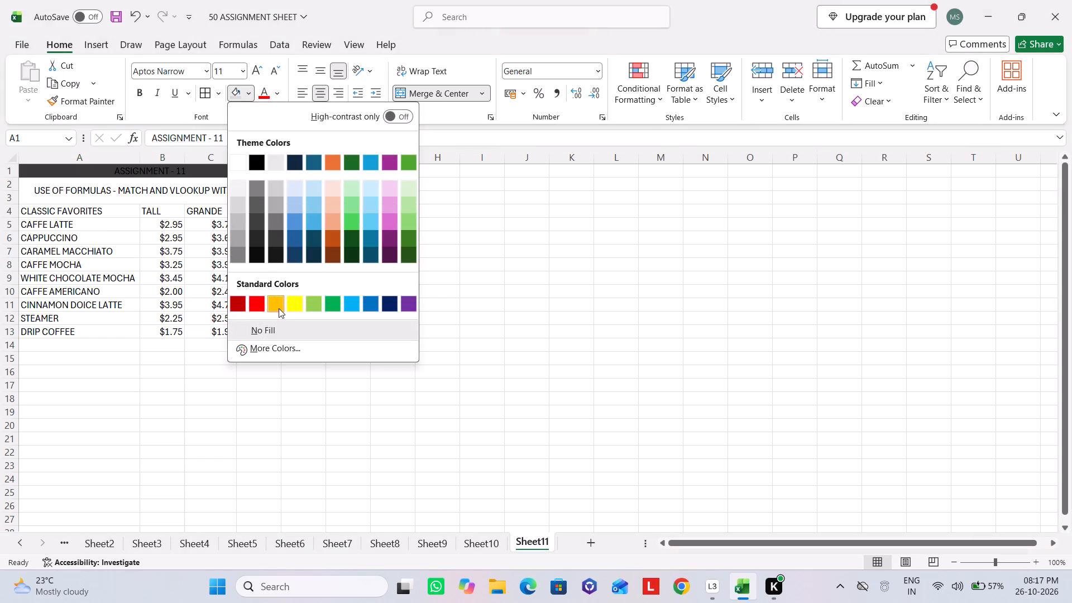
{"action": "left_click", "coordinate": [279, 308]}
{"action": "left_click", "coordinate": [188, 175]}
{"action": "left_click", "coordinate": [186, 185]}
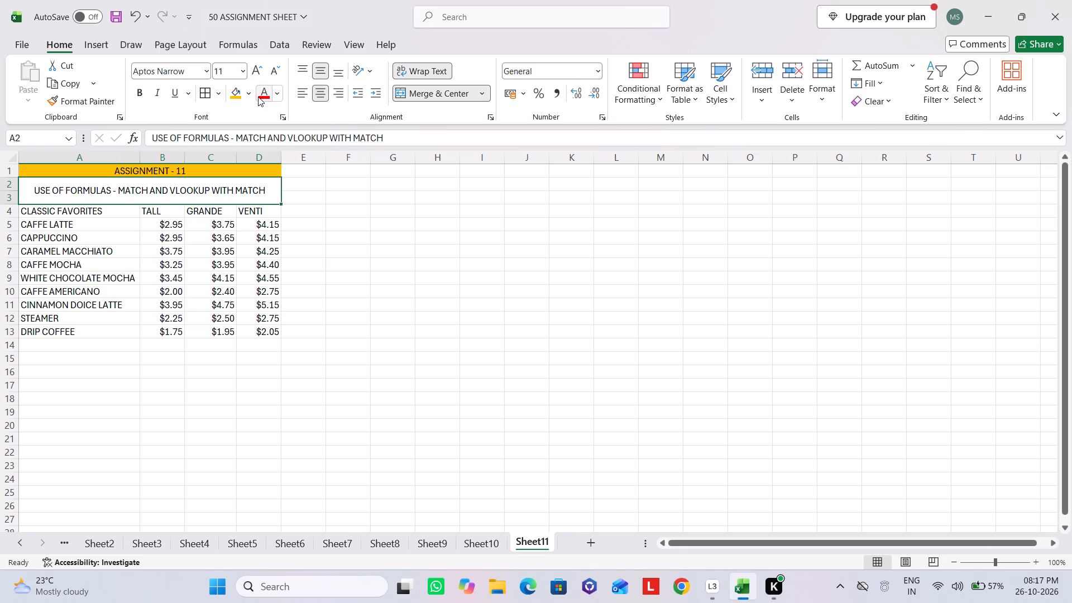
{"action": "left_click", "coordinate": [250, 94]}
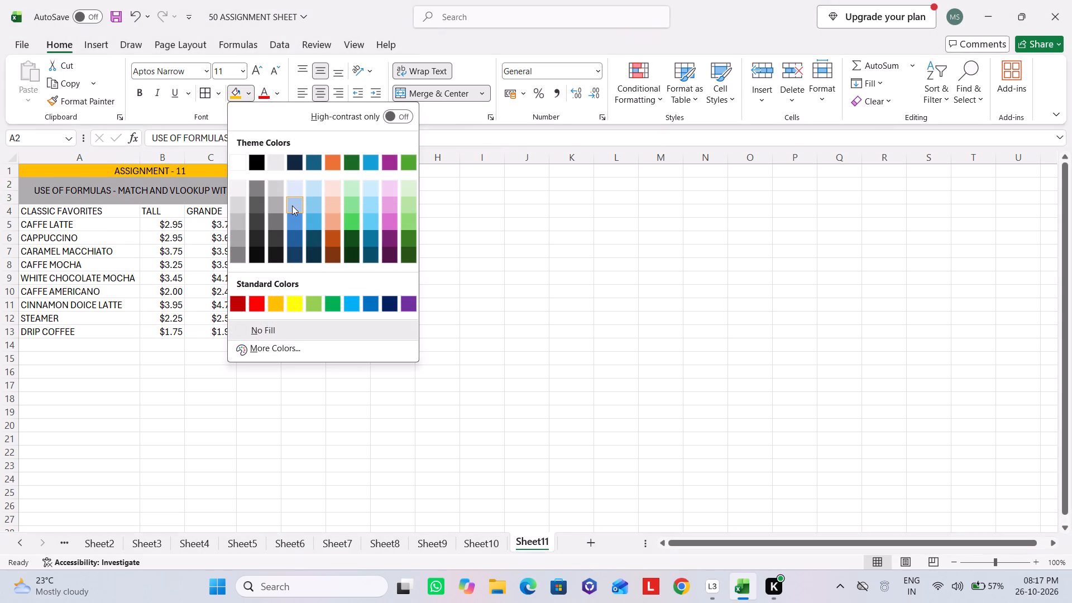
{"action": "left_click", "coordinate": [296, 209]}
Fill the column header row A4:D4 with standard light green.
{"action": "left_click_drag", "start_coordinate": [31, 214], "coordinate": [249, 211]}
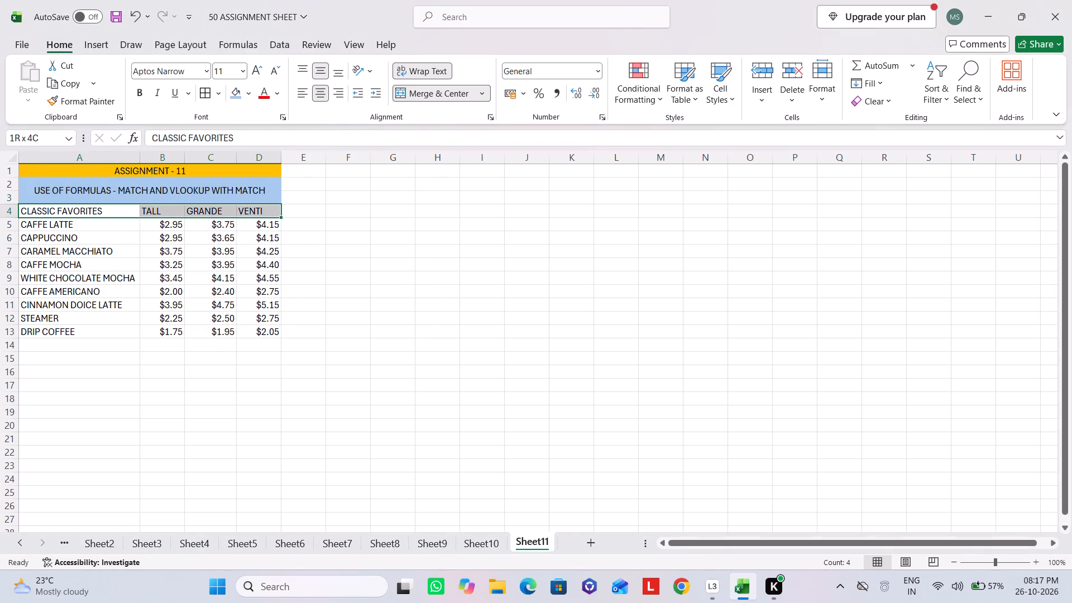
{"action": "left_click_drag", "start_coordinate": [249, 211], "coordinate": [255, 211]}
{"action": "left_click", "coordinate": [253, 92]}
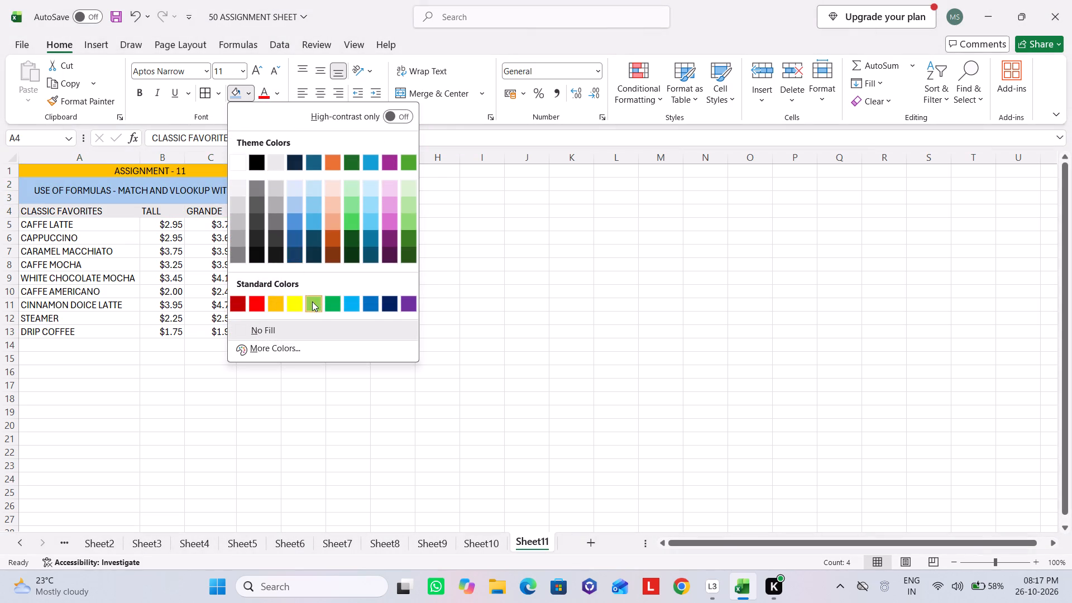
{"action": "left_click", "coordinate": [312, 302]}
Apply all borders to the whole table, A1:D13.
{"action": "left_click_drag", "start_coordinate": [44, 167], "coordinate": [199, 335]}
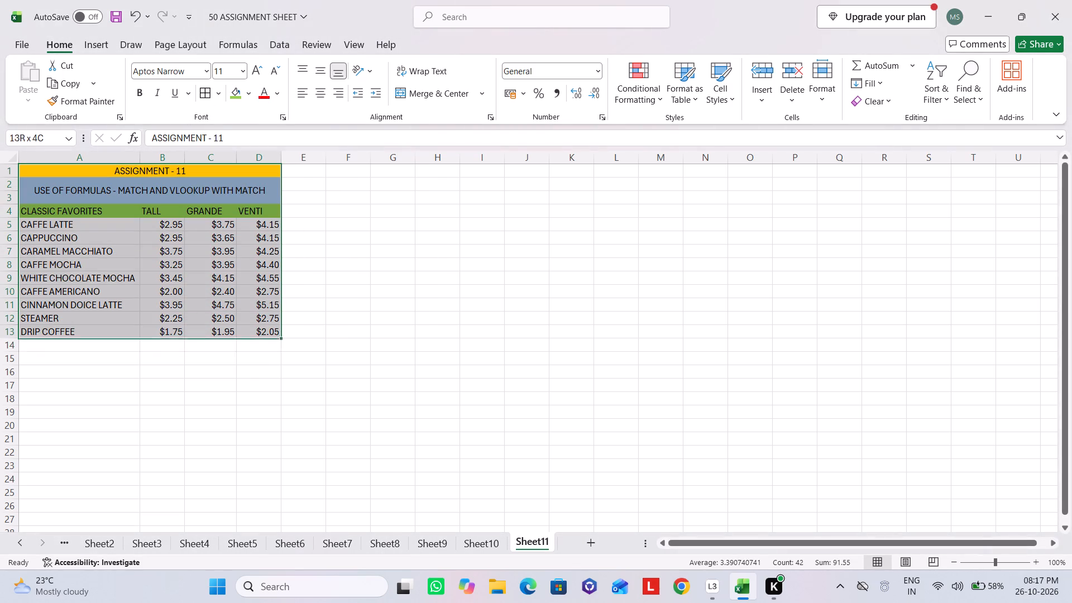
{"action": "left_click_drag", "start_coordinate": [199, 335], "coordinate": [198, 332]}
{"action": "left_click", "coordinate": [205, 91]}
{"action": "left_click", "coordinate": [161, 381]}
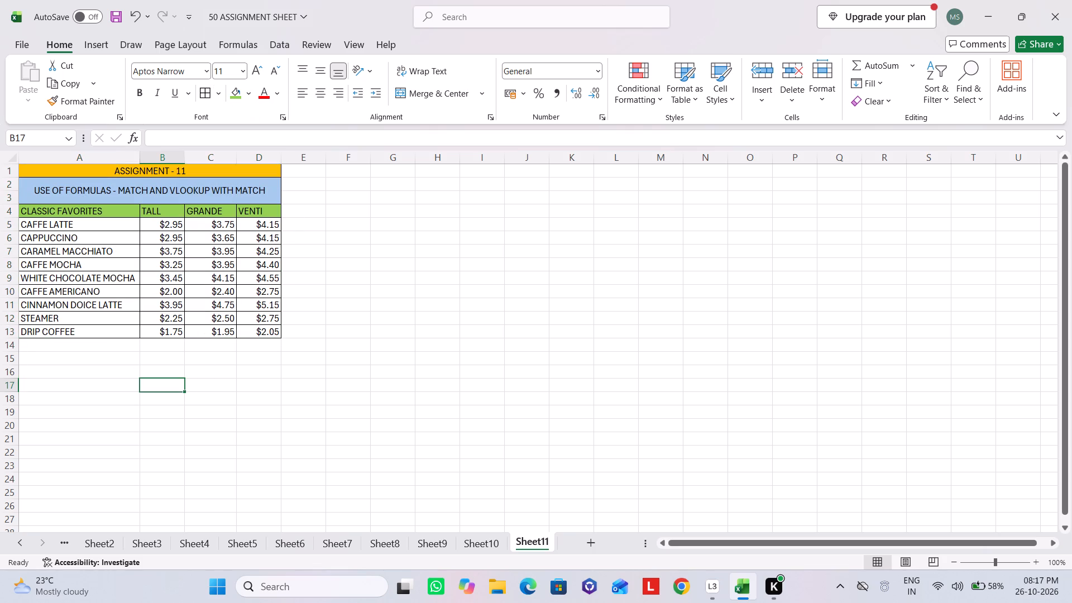
Enter "QUESTION: WHAT IS THE COLUMN NUMBER FOR THE SIZE GRANDE, TALL, VENTI?" in cell F3.
{"action": "left_click", "coordinate": [36, 360]}
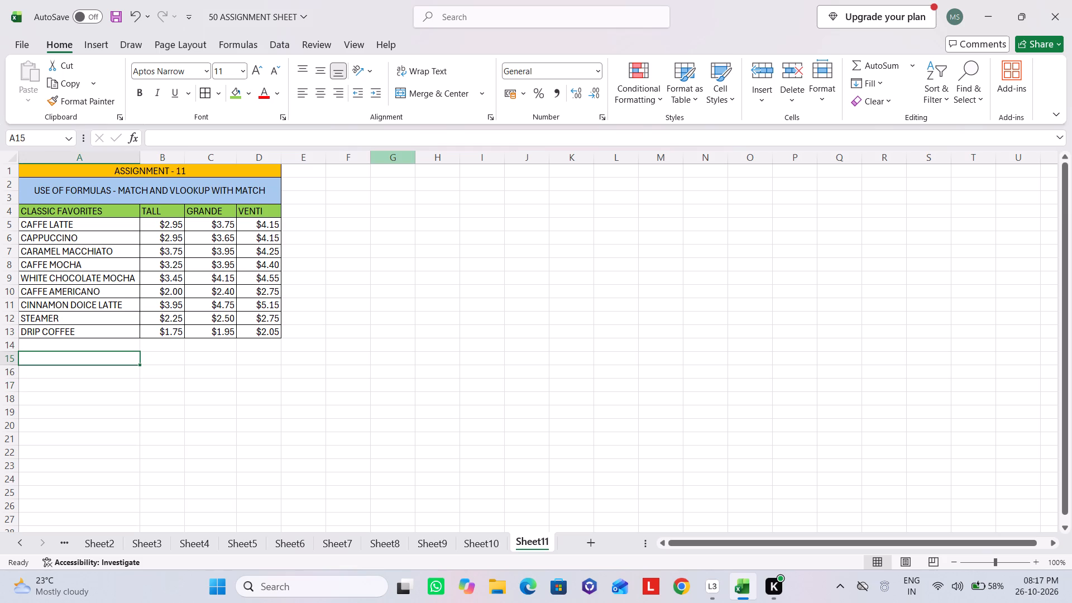
{"action": "left_click", "coordinate": [337, 196]}
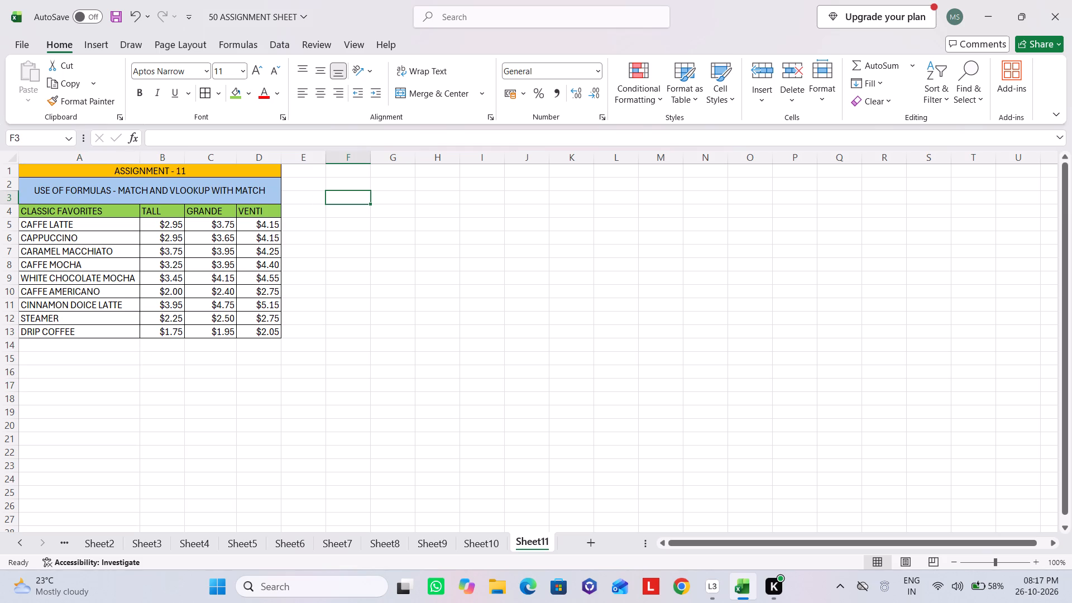
{"action": "key", "text": "q"}
{"action": "key", "text": "u"}
{"action": "key", "text": "e"}
{"action": "key", "text": "s"}
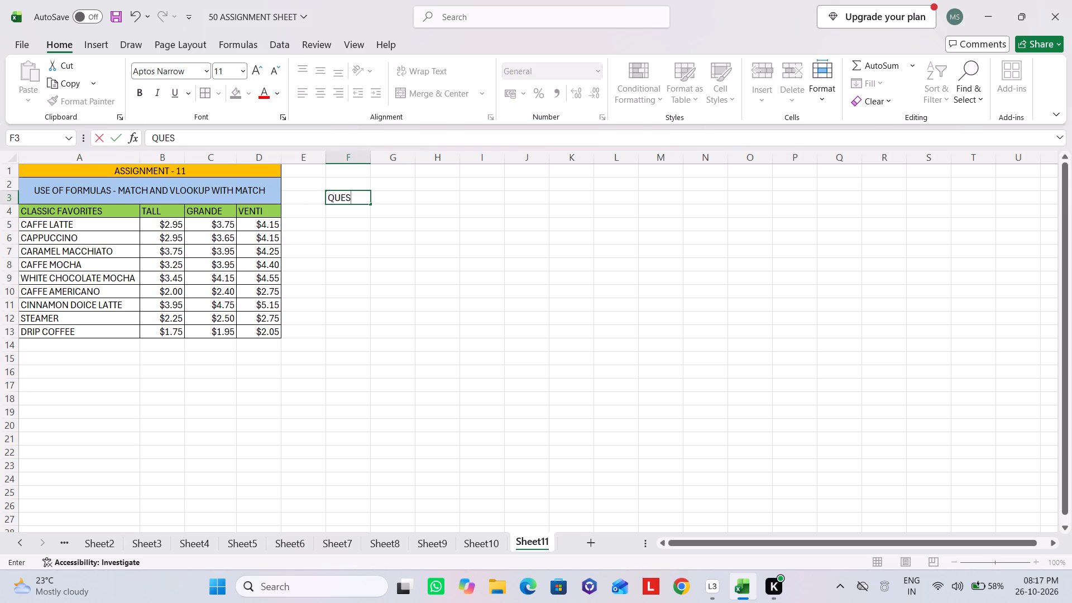
{"action": "type", "text": "TION"}
{"action": "type", "text": ":"}
{"action": "key", "text": "space"}
{"action": "type", "text": "WHAT IS THE CLOU"}
{"action": "key", "text": "BackSpace"}
{"action": "key", "text": "BackSpace"}
{"action": "key", "text": "BackSpace"}
{"action": "type", "text": "OLUN"}
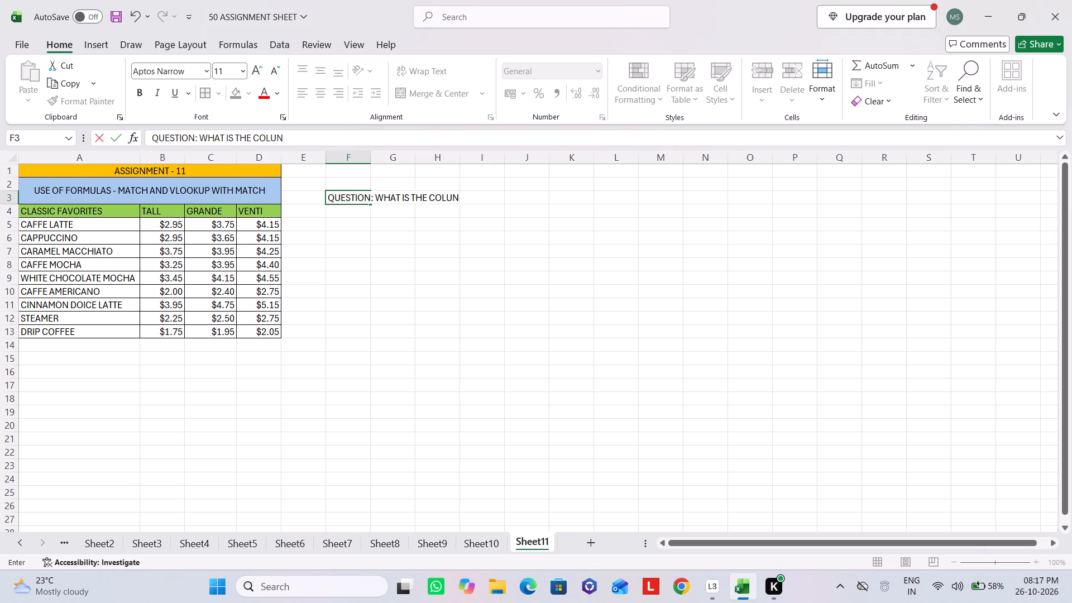
{"action": "key", "text": "BackSpace"}
{"action": "type", "text": "MN"}
{"action": "key", "text": "space"}
{"action": "type", "text": "NUMNBER"}
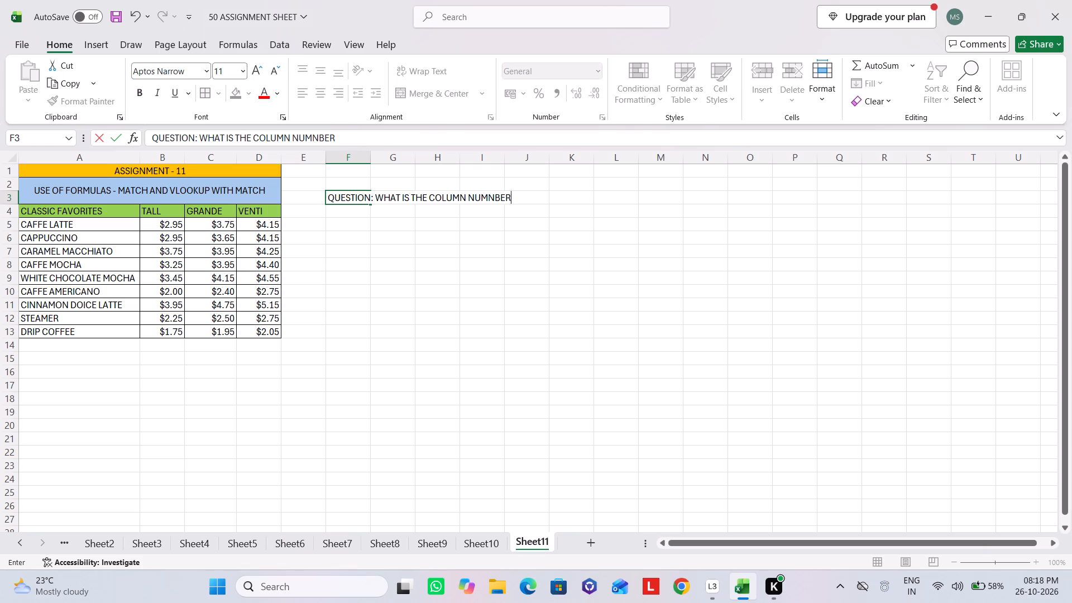
{"action": "key", "text": "BackSpace"}
{"action": "key", "text": "BackSpace"}
{"action": "key", "text": "BackSpace"}
{"action": "key", "text": "BackSpace"}
{"action": "key", "text": "BackSpace"}
{"action": "type", "text": "MBER"}
{"action": "key", "text": "space"}
{"action": "type", "text": "O"}
{"action": "key", "text": "BackSpace"}
{"action": "type", "text": "FOR THE SIZE"}
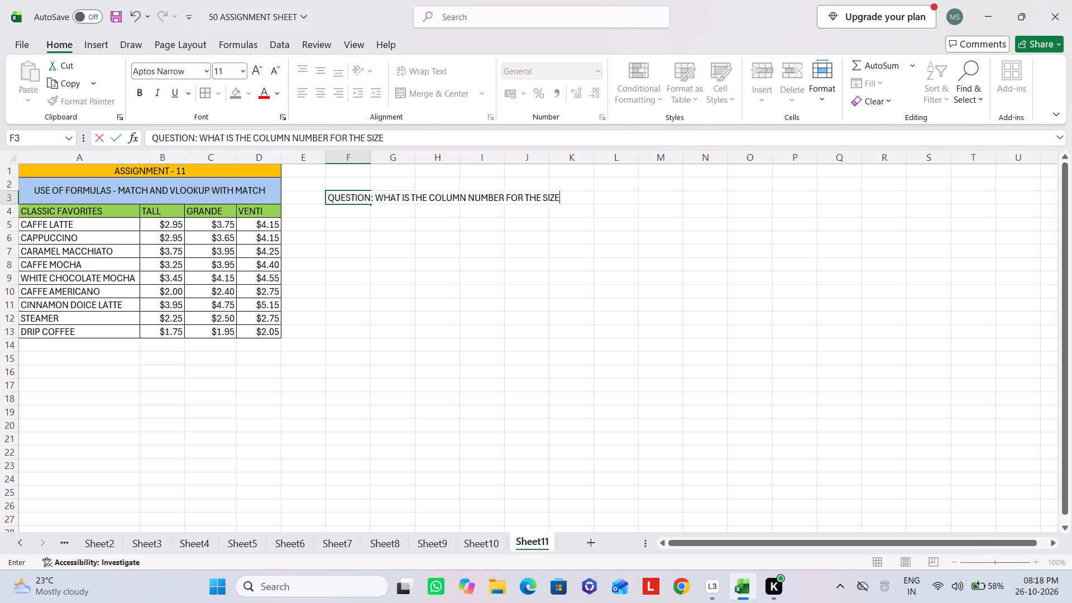
{"action": "key", "text": "space"}
{"action": "type", "text": "GRA"}
{"action": "type", "text": "NDE,"}
{"action": "key", "text": "space"}
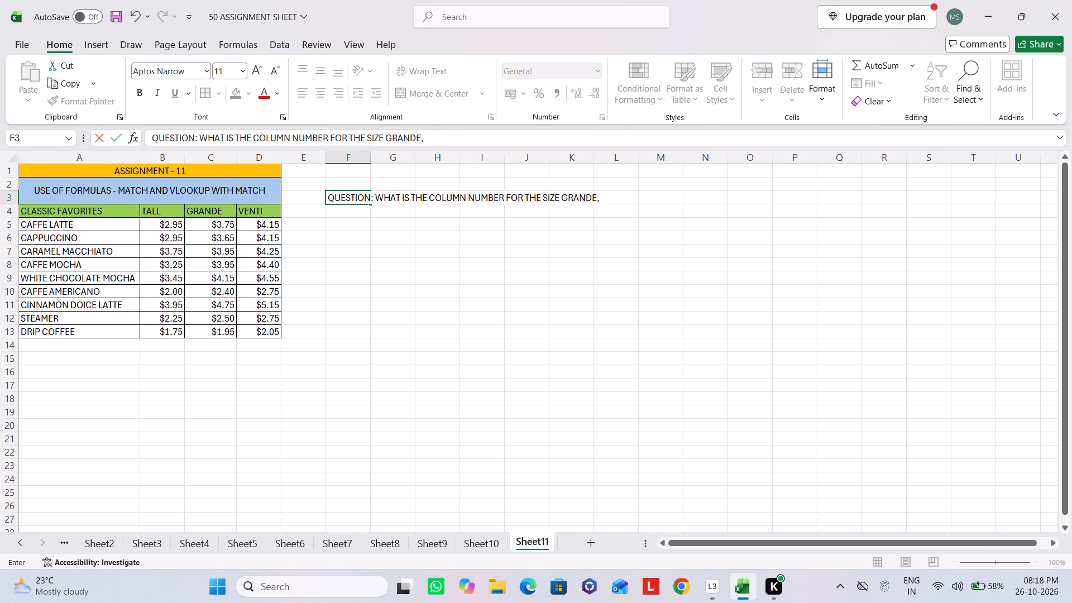
{"action": "type", "text": "TALL"}
{"action": "key", "text": "space"}
{"action": "key", "text": "BackSpace"}
{"action": "type", "text": ", VENTI?"}
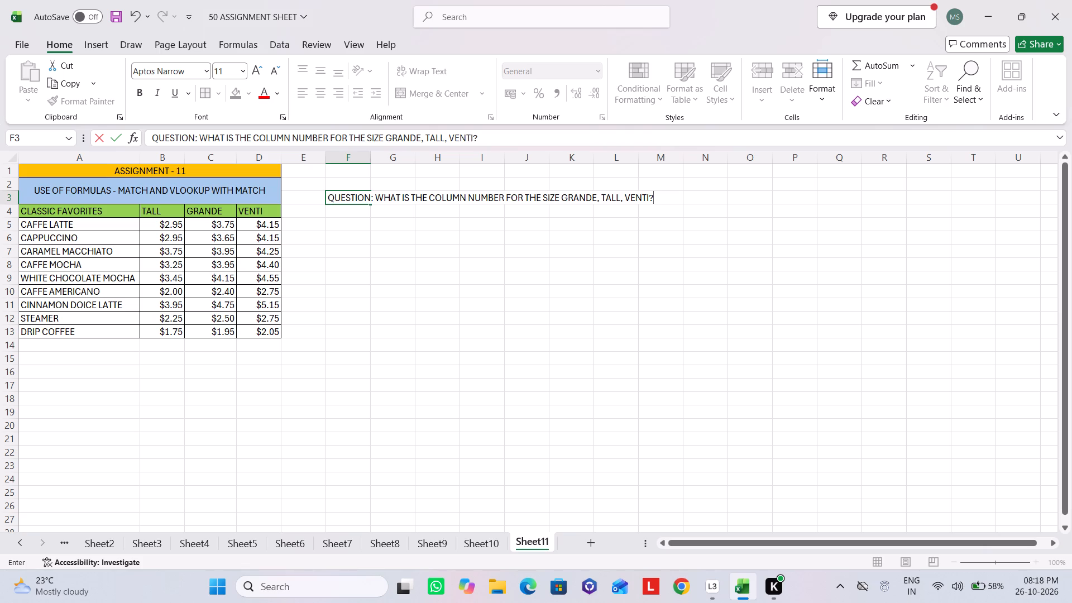
{"action": "key", "text": "Return"}
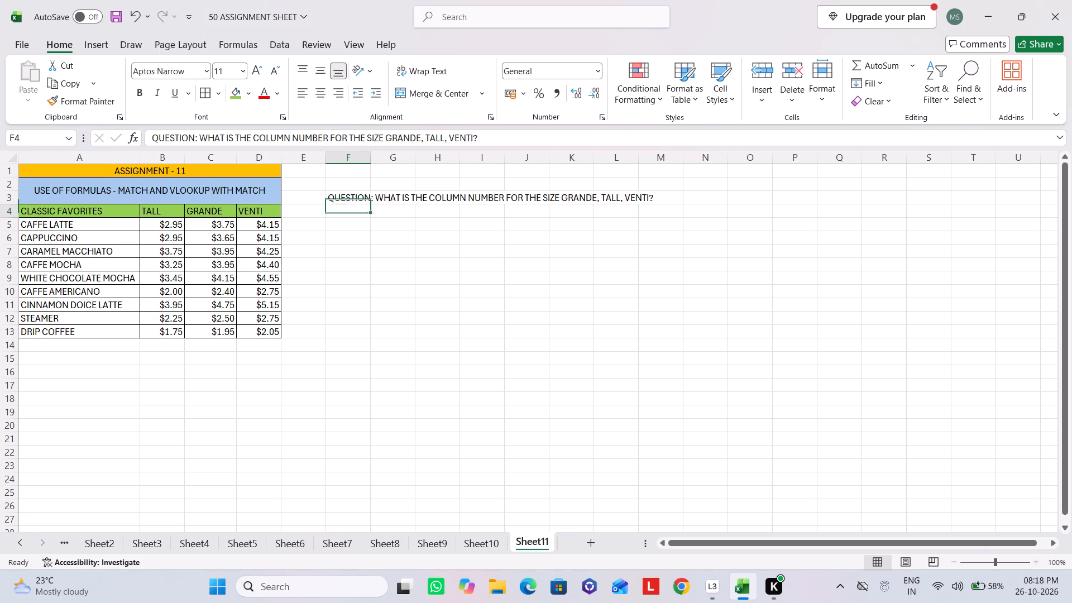
Enter "USE OF MARCH FORMULA" in cell F4, under the column-number question.
{"action": "type", "text": "UE OF"}
{"action": "key", "text": "space"}
{"action": "key", "text": "BackSpace"}
{"action": "key", "text": "BackSpace"}
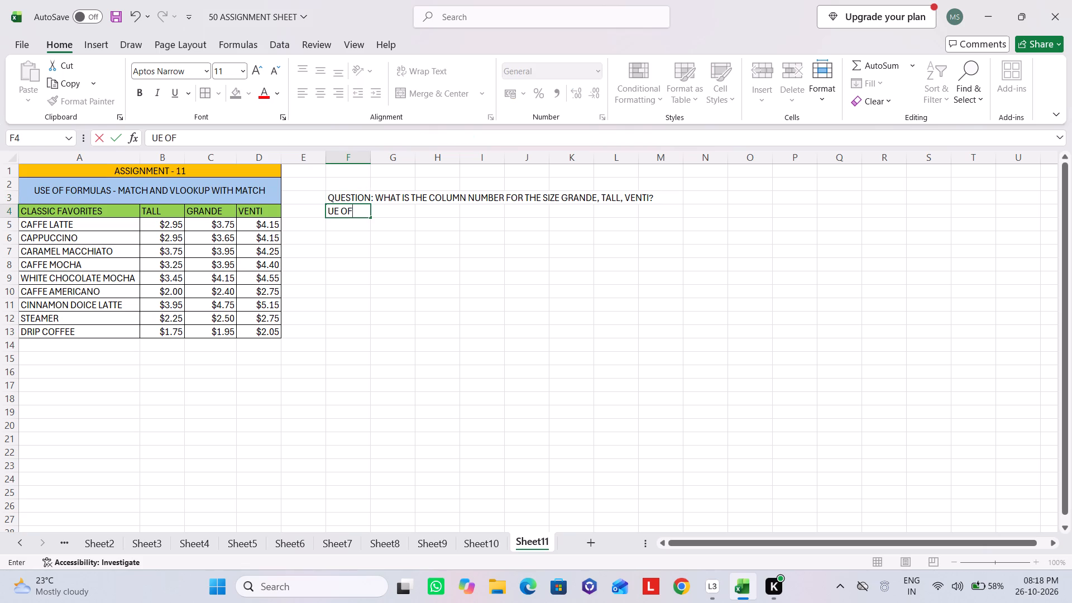
{"action": "key", "text": "BackSpace"}
{"action": "key", "text": "BackSpace"}
{"action": "key", "text": "BackSpace"}
{"action": "type", "text": "SE OF MARCH FOUR"}
{"action": "key", "text": "BackSpace"}
{"action": "key", "text": "BackSpace"}
{"action": "type", "text": "RMULA"}
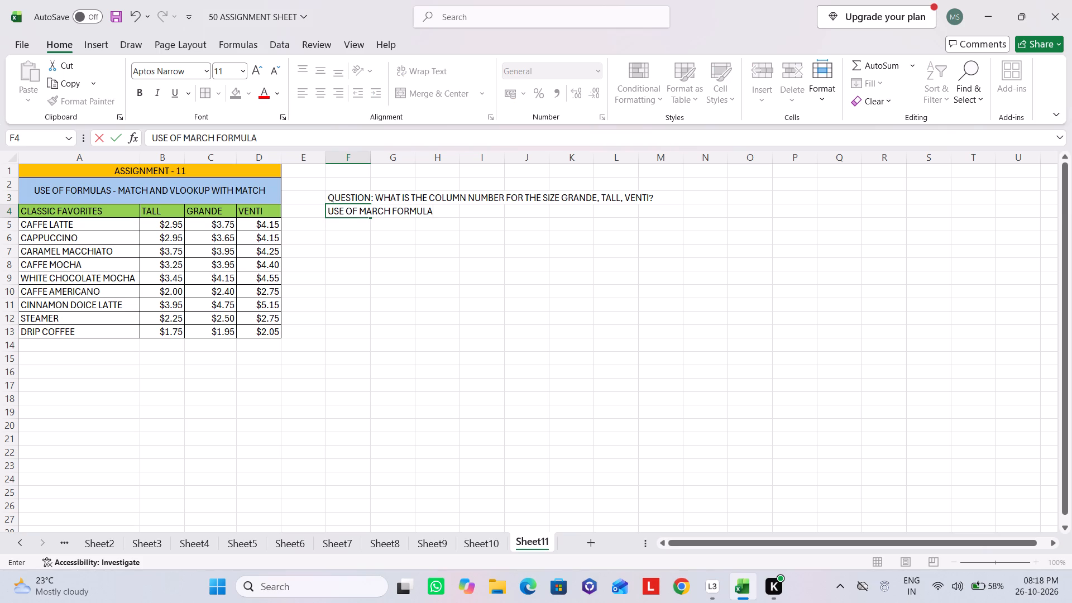
Fill the first question block, F3:M4, with the same light green as the table's header row.
{"action": "left_click_drag", "start_coordinate": [337, 195], "coordinate": [540, 201]}
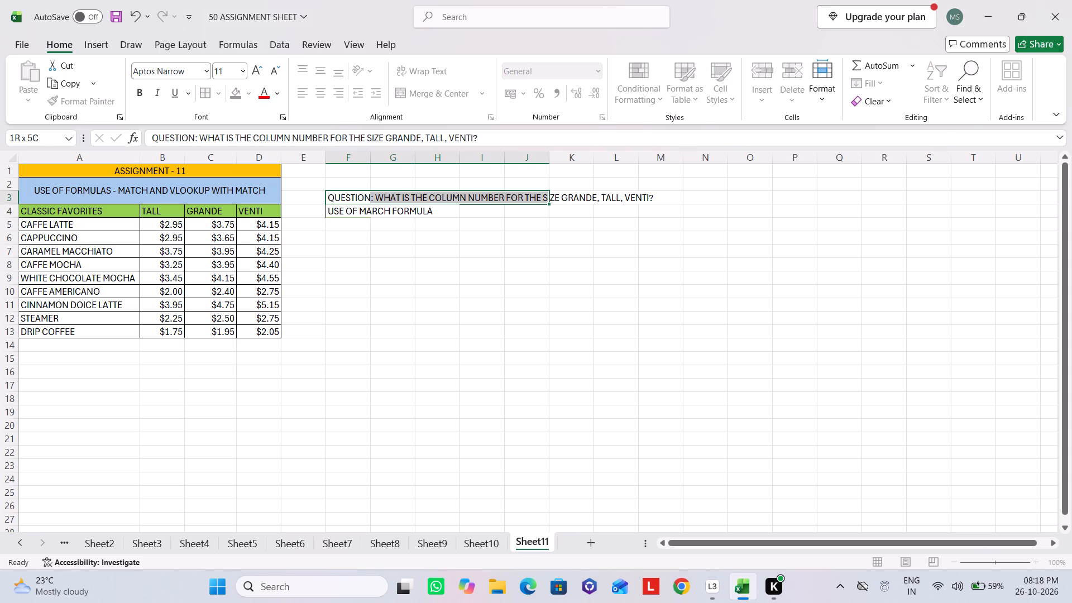
{"action": "left_click_drag", "start_coordinate": [540, 201], "coordinate": [639, 205]}
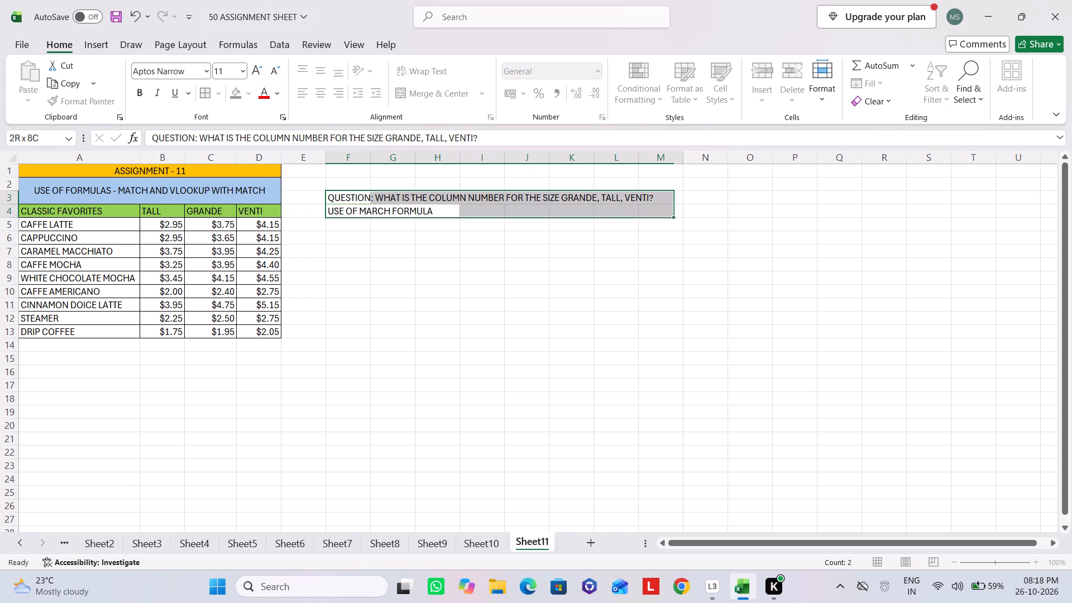
{"action": "left_click_drag", "start_coordinate": [639, 205], "coordinate": [642, 210]}
{"action": "left_click_drag", "start_coordinate": [642, 210], "coordinate": [643, 212]}
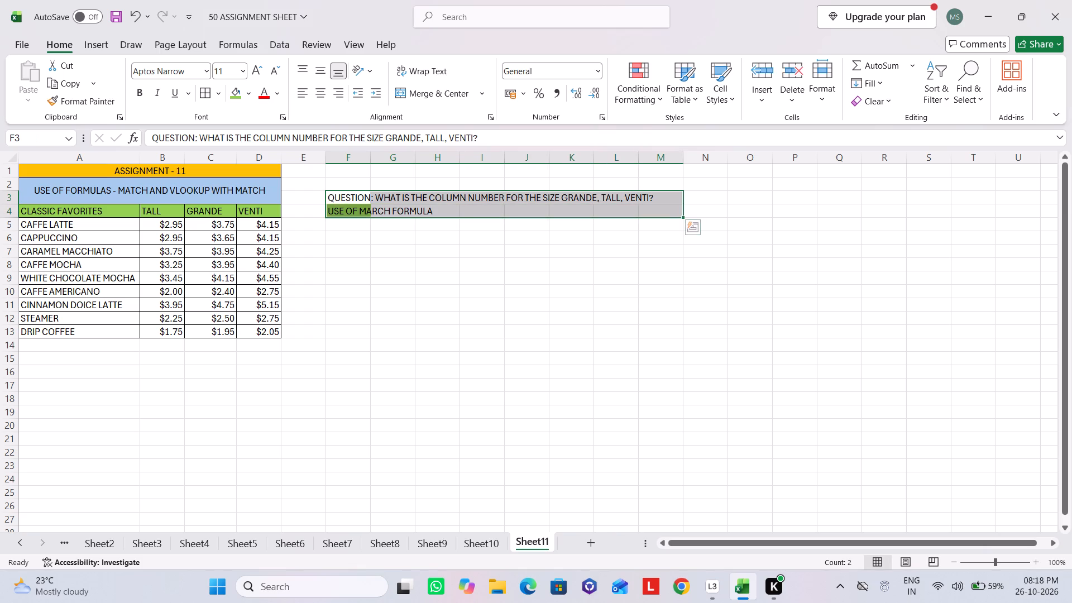
{"action": "left_click", "coordinate": [235, 93]}
{"action": "left_click", "coordinate": [365, 231]}
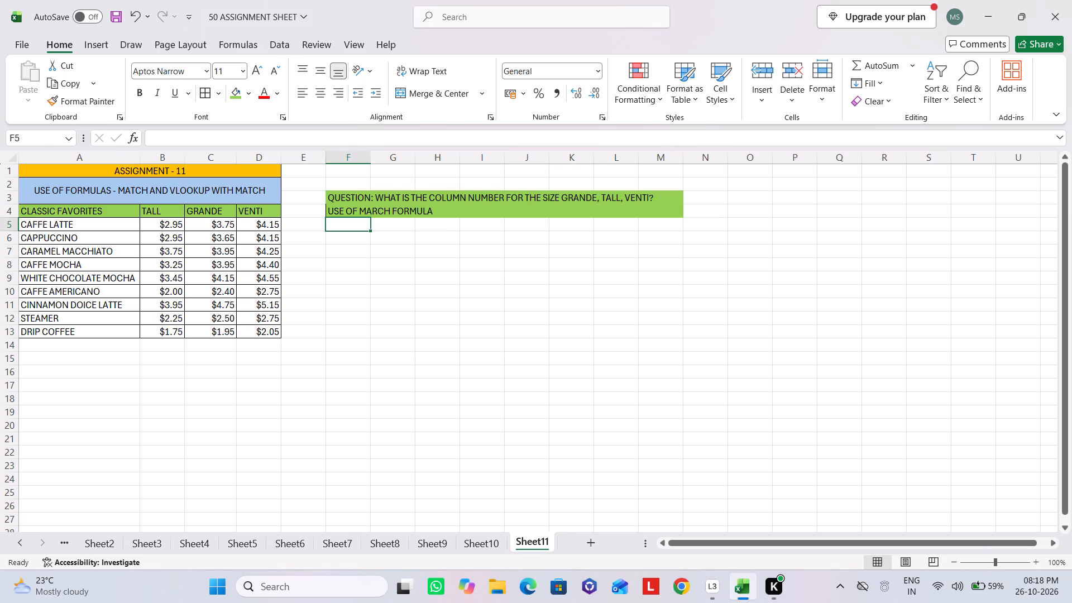
List the sizes GRANDE, VENTI and TALL in cells F6:F8 below the first question.
{"action": "key", "text": "Down"}
{"action": "type", "text": "GRA"}
{"action": "type", "text": "NDE"}
{"action": "key", "text": "Down"}
{"action": "type", "text": "VENTRI"}
{"action": "key", "text": "BackSpace"}
{"action": "key", "text": "BackSpace"}
{"action": "key", "text": "i"}
{"action": "key", "text": "Down"}
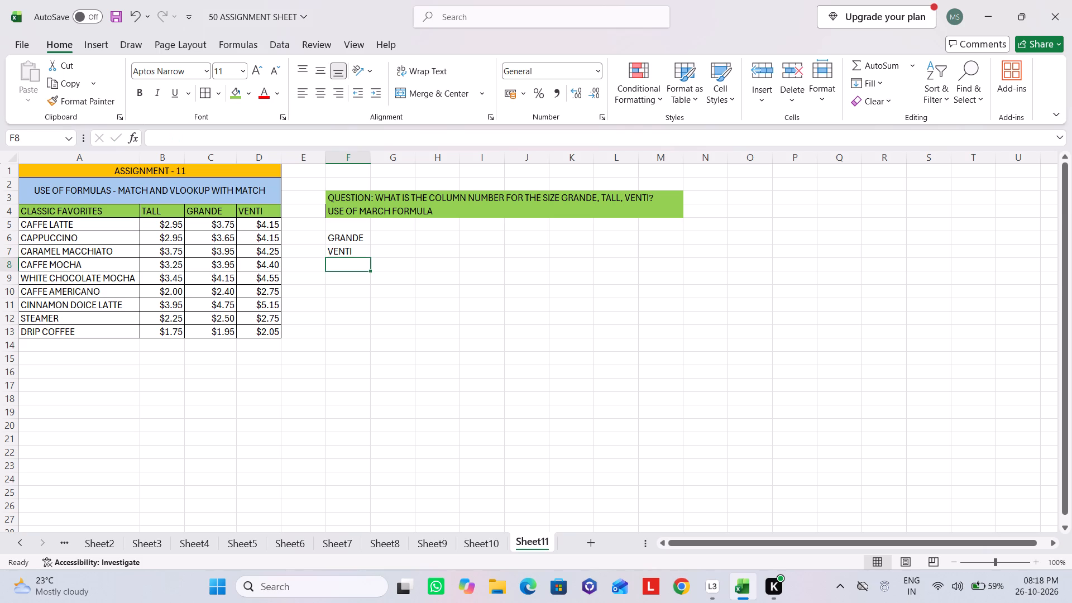
{"action": "type", "text": "TALL"}
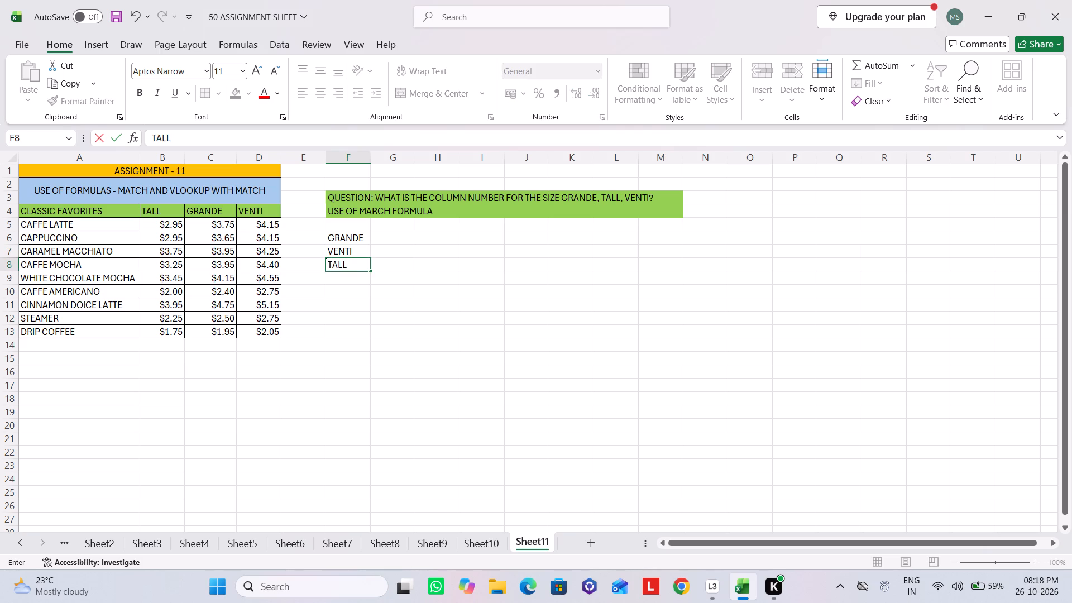
Enter 3 in I6 for GRANDE and a "?" placeholder in I7 and I8 for VENTI and TALL.
{"action": "key", "text": "Up"}
{"action": "key", "text": "Up"}
{"action": "key", "text": "Tab"}
{"action": "key", "text": "Tab"}
{"action": "key", "text": "Tab"}
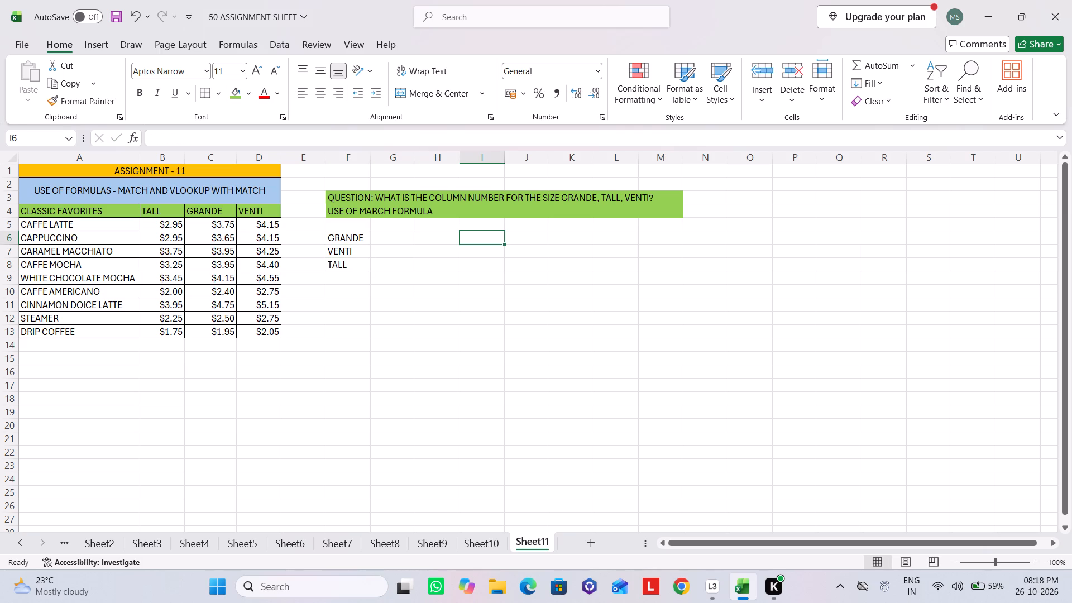
{"action": "key", "text": "3"}
{"action": "key", "text": "Down"}
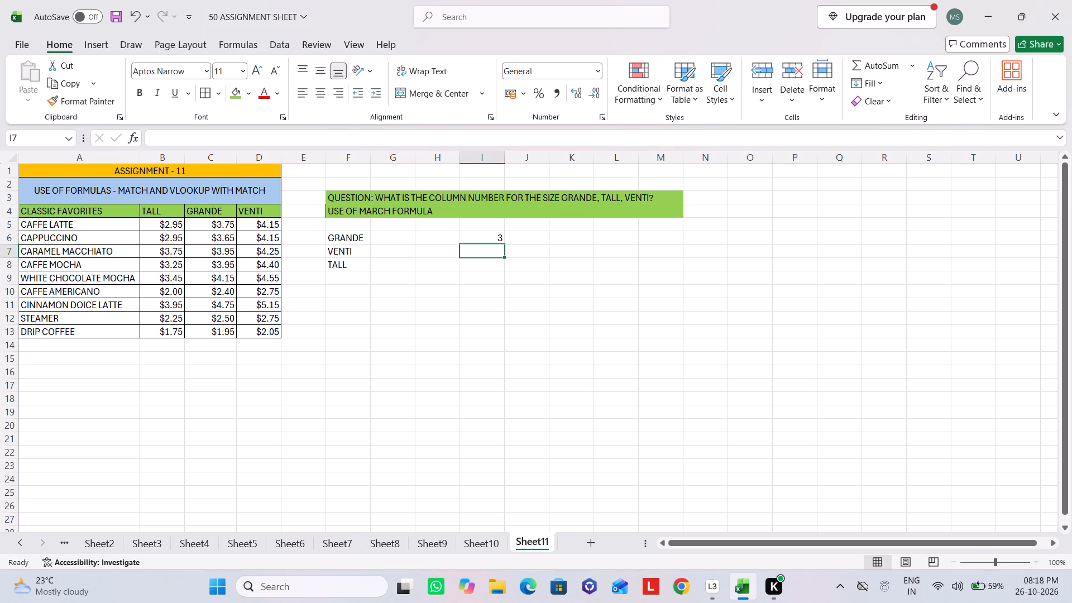
{"action": "key", "text": "shift+question"}
{"action": "key", "text": "Down"}
{"action": "key", "text": "shift+question"}
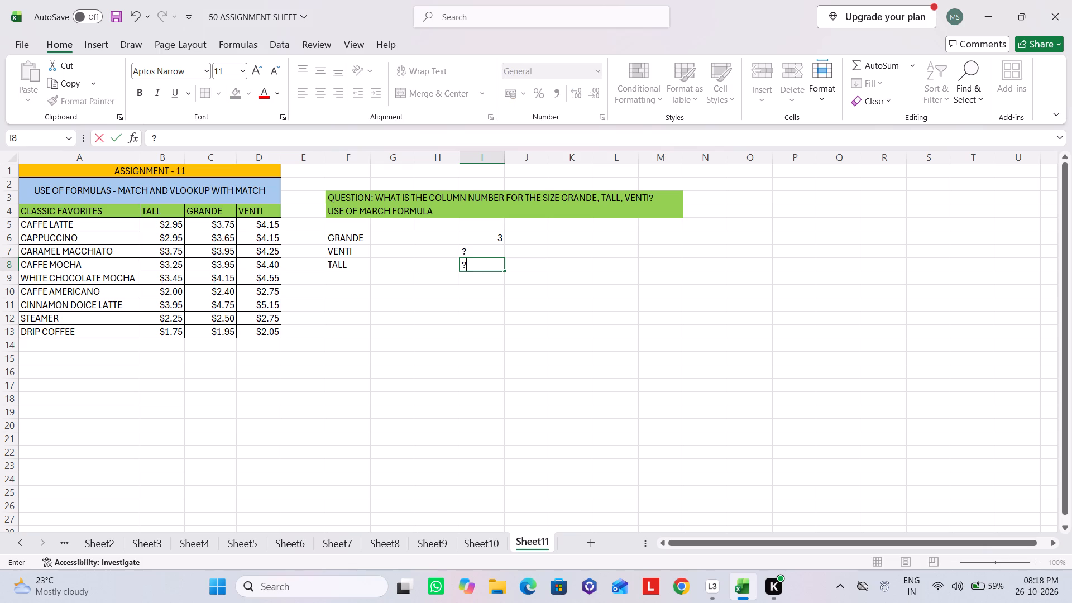
{"action": "key", "text": "Up"}
{"action": "key", "text": "Up"}
{"action": "key", "text": "Tab"}
{"action": "key", "text": "Tab"}
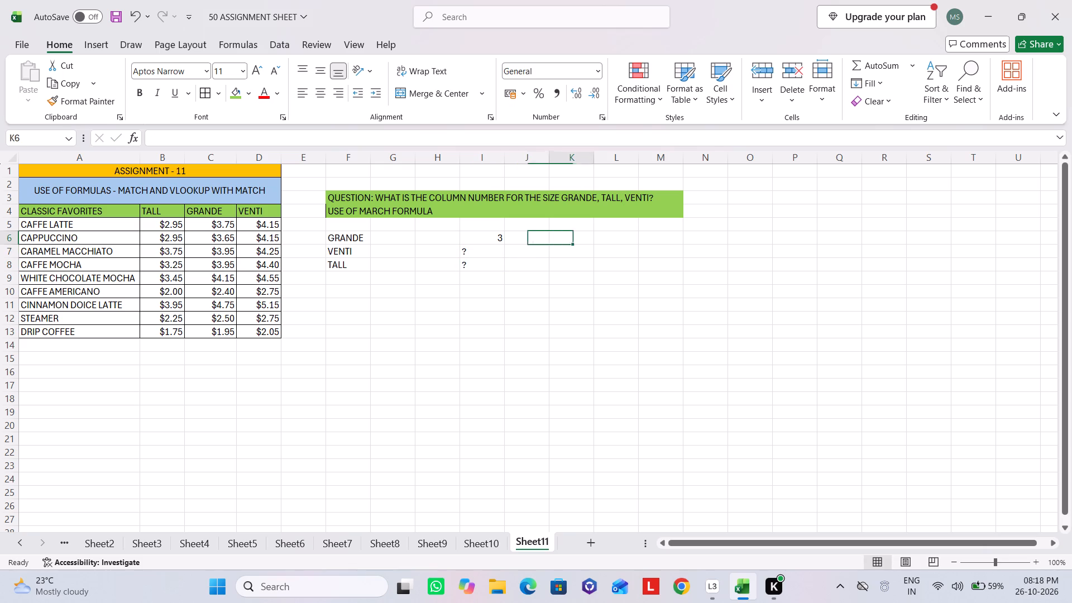
Centre the answer cells I6:I8 horizontally.
{"action": "left_click_drag", "start_coordinate": [474, 243], "coordinate": [482, 265]}
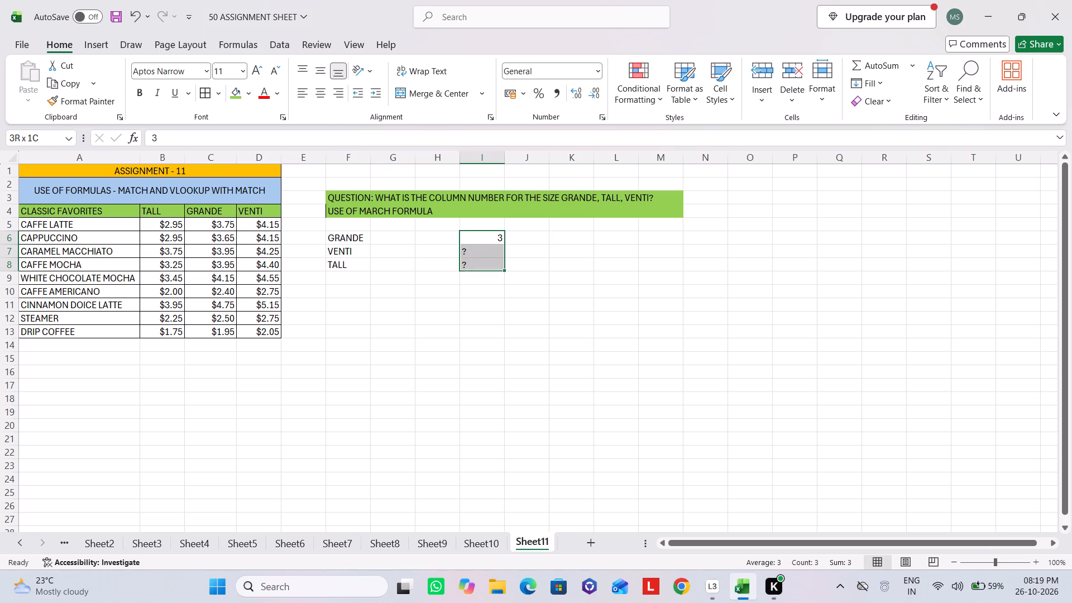
{"action": "left_click_drag", "start_coordinate": [482, 265], "coordinate": [483, 266]}
{"action": "left_click", "coordinate": [322, 93]}
Enter the note "USE OF MATCH FUNCTION" in each of cells K6, K7 and K8.
{"action": "left_click", "coordinate": [581, 238]}
{"action": "type", "text": "UE"}
{"action": "key", "text": "space"}
{"action": "key", "text": "BackSpace"}
{"action": "key", "text": "BackSpace"}
{"action": "type", "text": "SE OF"}
{"action": "key", "text": "space"}
{"action": "type", "text": "MATCH FUNCTION"}
{"action": "key", "text": "space"}
{"action": "key", "text": "Down"}
{"action": "type", "text": "USE OF MATCH FUNCTION"}
{"action": "key", "text": "space"}
{"action": "key", "text": "Down"}
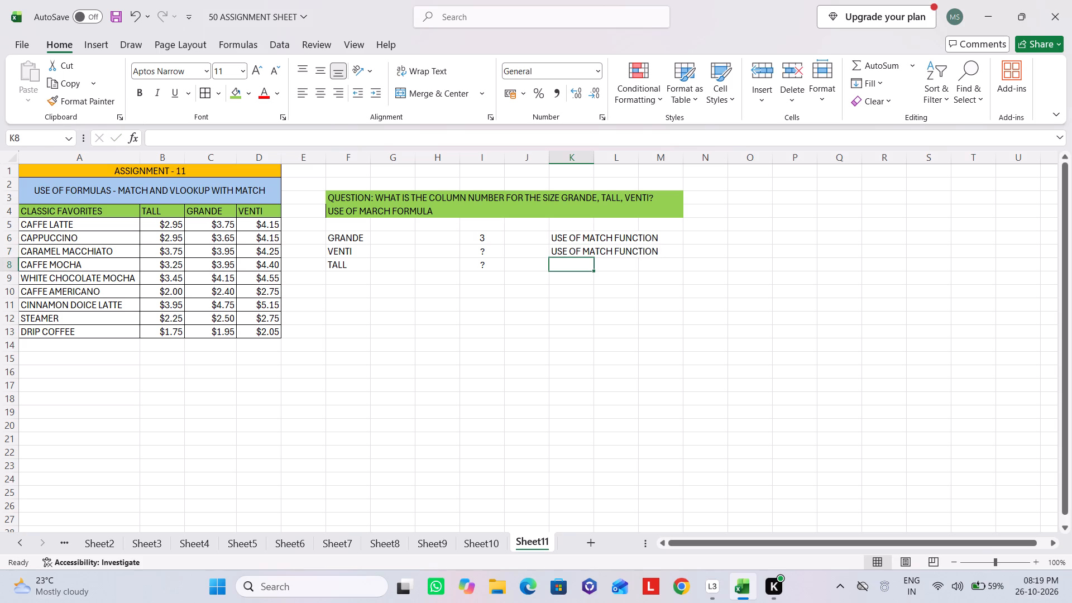
{"action": "type", "text": "USE OF MAT"}
{"action": "key", "text": "Down"}
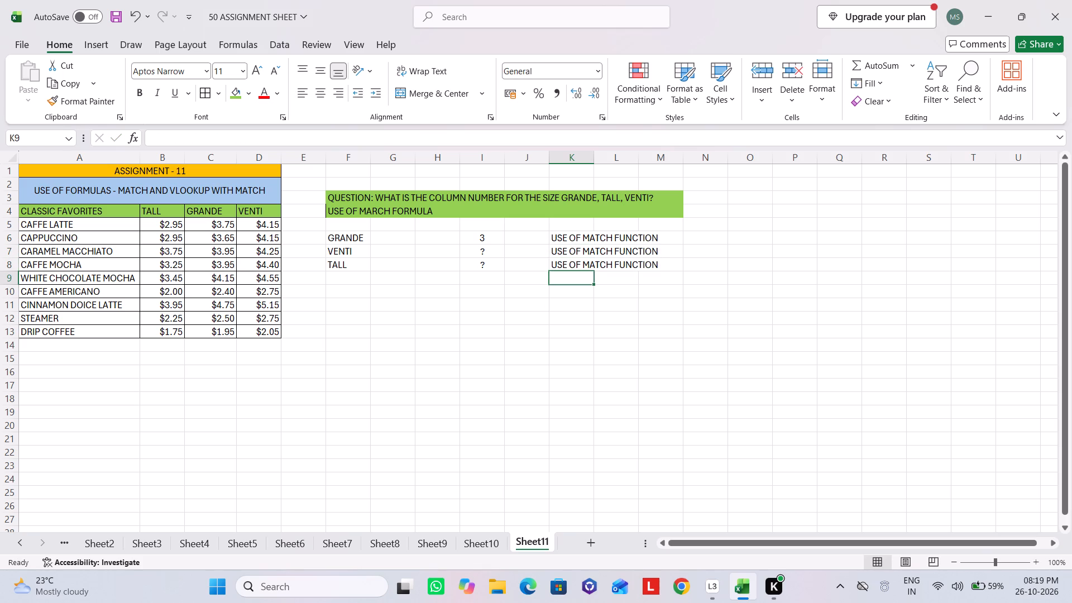
Enter "QUESTION: WHAT IS THE PRICE OF A CAFFE MOCHA, SIZE GRANDE, TALL VENTI?" in cell F10.
{"action": "left_click", "coordinate": [347, 294]}
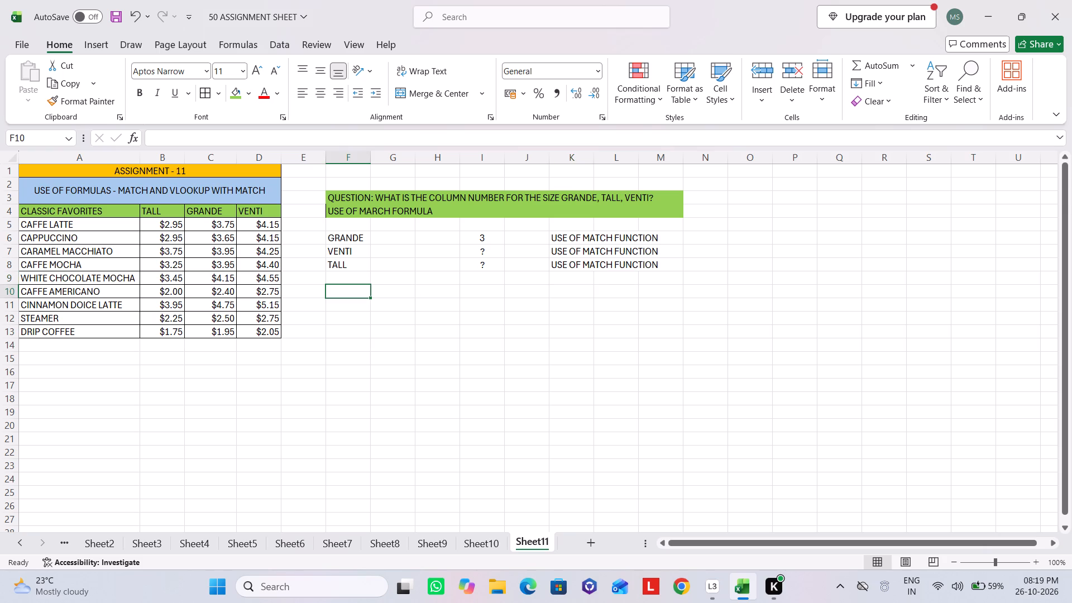
{"action": "type", "text": "QUESTION:"}
{"action": "key", "text": "space"}
{"action": "type", "text": "WHAT IS THE PRICE OF A"}
{"action": "key", "text": "space"}
{"action": "type", "text": "CAFFE"}
{"action": "key", "text": "space"}
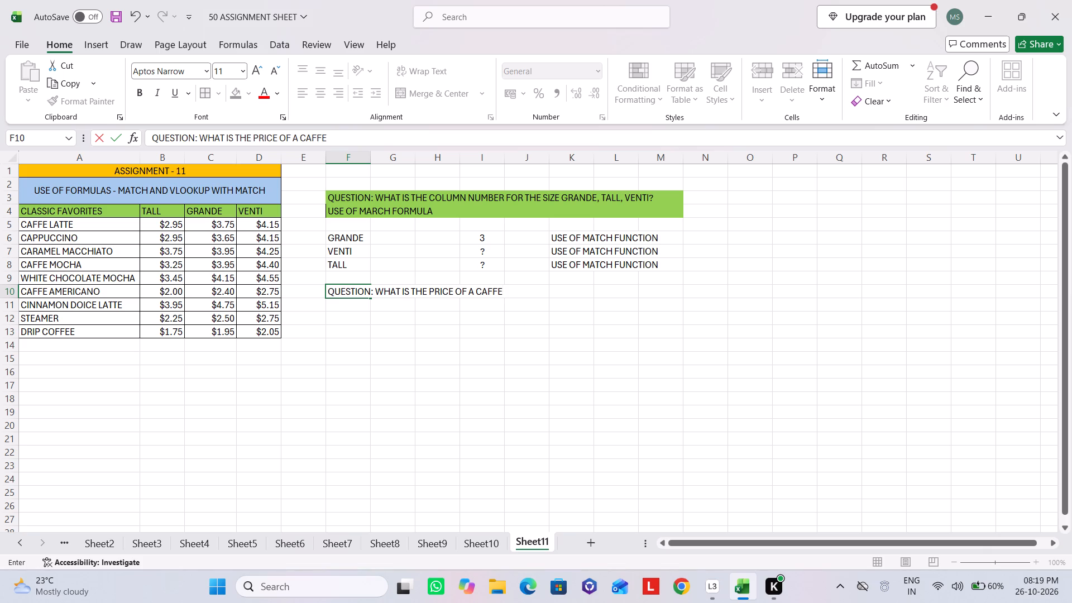
{"action": "type", "text": "MOCHA"}
{"action": "type", "text": ", SIZE GRANGE"}
{"action": "type", "text": ", TALL"}
{"action": "key", "text": "BackSpace"}
{"action": "key", "text": "BackSpace"}
{"action": "key", "text": "BackSpace"}
{"action": "key", "text": "BackSpace"}
{"action": "key", "text": "BackSpace"}
{"action": "key", "text": "BackSpace"}
{"action": "key", "text": "BackSpace"}
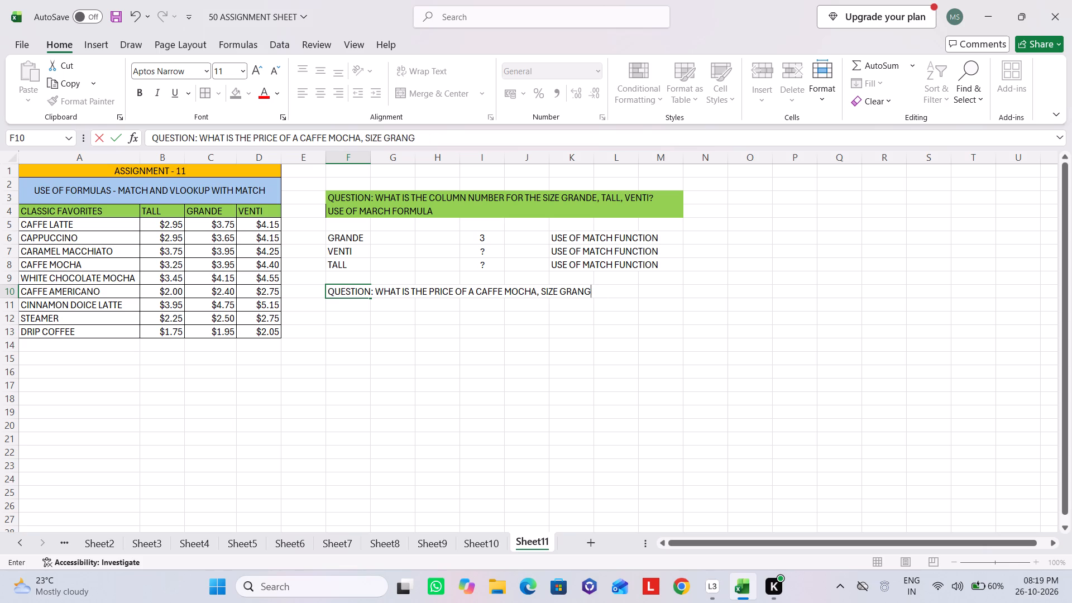
{"action": "key", "text": "BackSpace"}
{"action": "type", "text": "DE, TALL VAN"}
{"action": "key", "text": "BackSpace"}
{"action": "key", "text": "BackSpace"}
{"action": "type", "text": "ENTI?"}
{"action": "key", "text": "Down"}
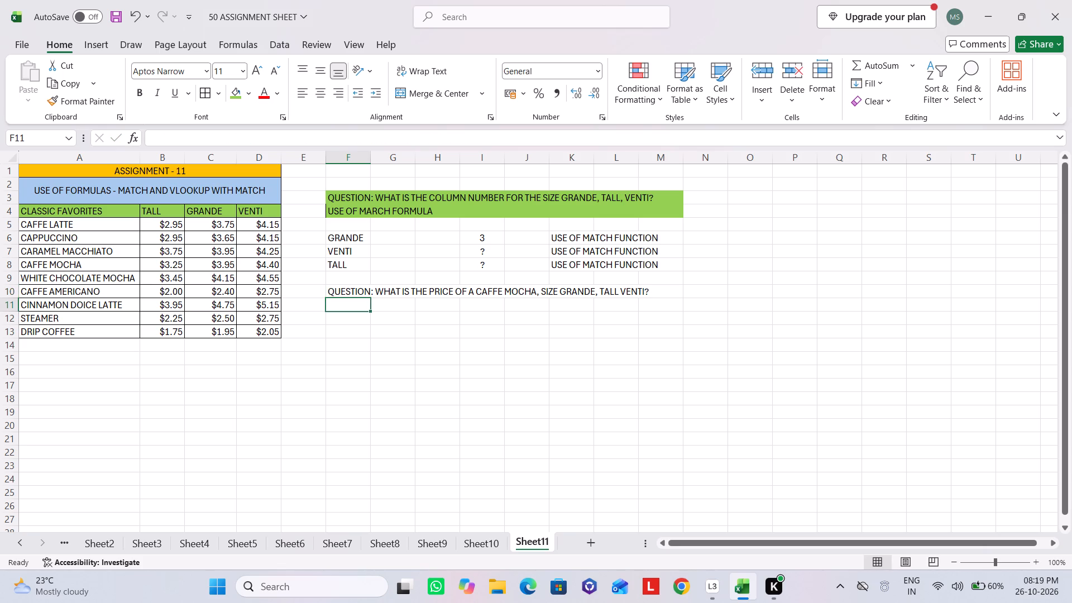
Enter "USE OF VLOOKUP WITH MATCH FORMULA" in cell F11, under the price question.
{"action": "type", "text": "USE OF VLOOKUP"}
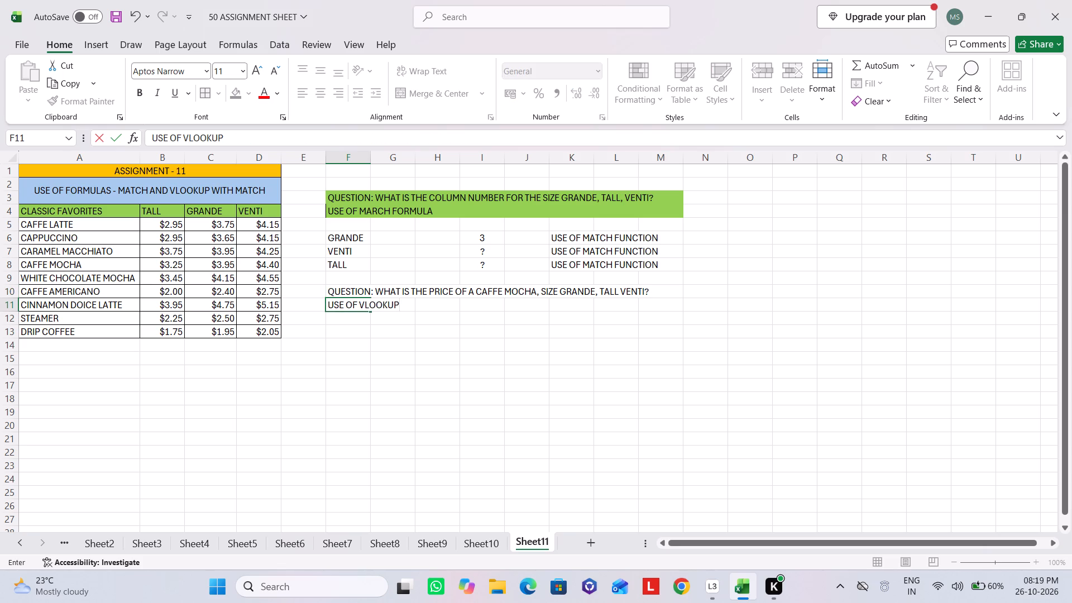
{"action": "key", "text": "space"}
{"action": "type", "text": "WITH MATCH C"}
{"action": "key", "text": "BackSpace"}
{"action": "type", "text": "FORMULA"}
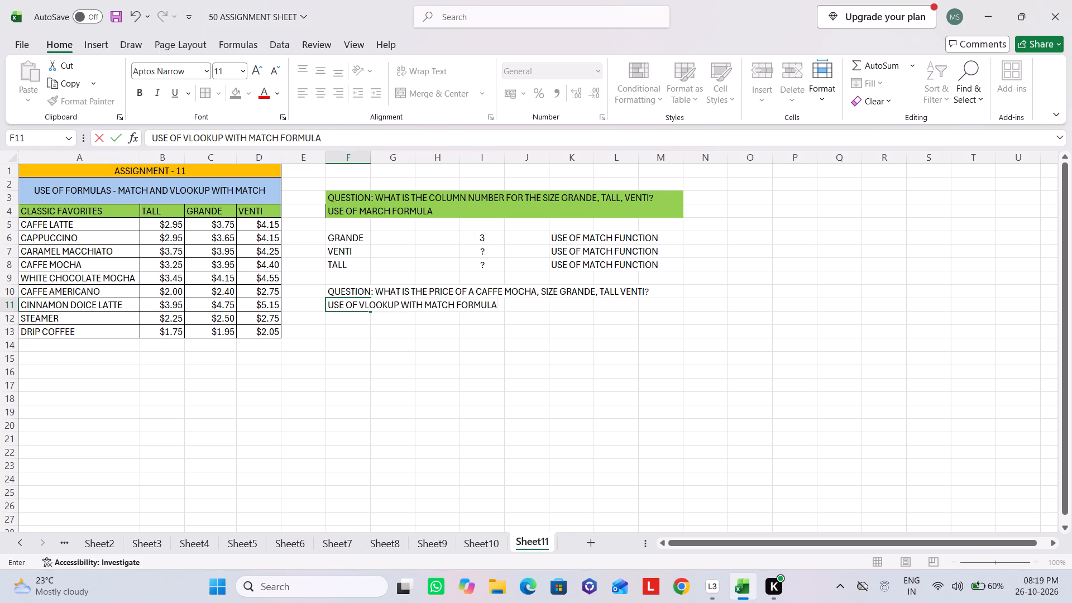
{"action": "key", "text": "Down"}
Enter "CAFFE MOCHA" in each of cells F13, F14 and F15.
{"action": "key", "text": "Down"}
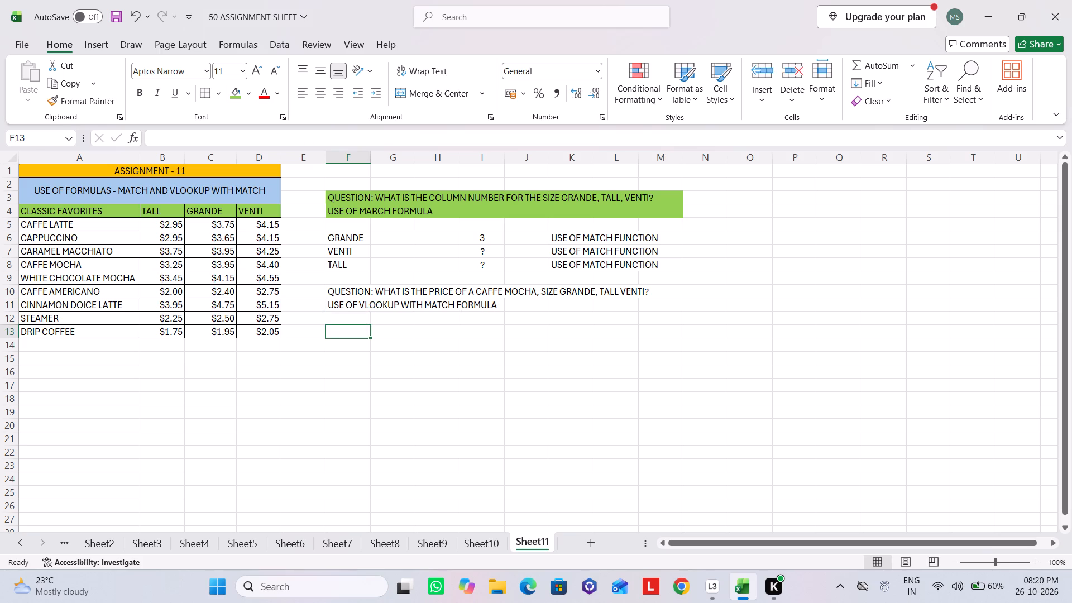
{"action": "type", "text": "CAL"}
{"action": "key", "text": "BackSpace"}
{"action": "type", "text": "FFE"}
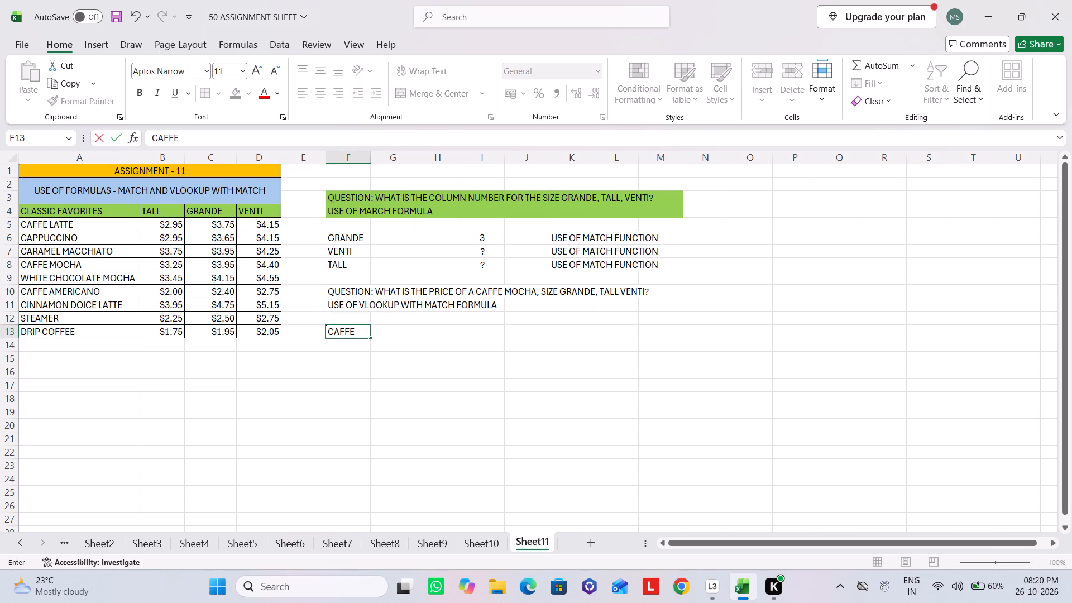
{"action": "key", "text": "space"}
{"action": "type", "text": "MOCHA"}
{"action": "key", "text": "BackSpace"}
{"action": "key", "text": "BackSpace"}
{"action": "type", "text": "GHA"}
{"action": "key", "text": "BackSpace"}
{"action": "key", "text": "equal"}
{"action": "key", "text": "BackSpace"}
{"action": "key", "text": "BackSpace"}
{"action": "key", "text": "BackSpace"}
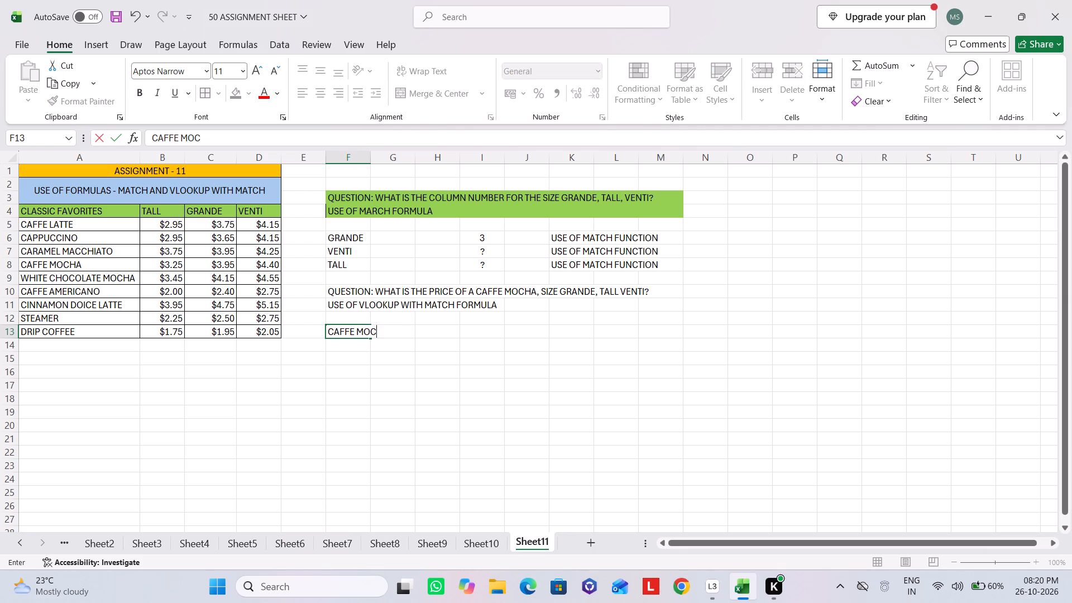
{"action": "type", "text": "HA"}
{"action": "key", "text": "Down"}
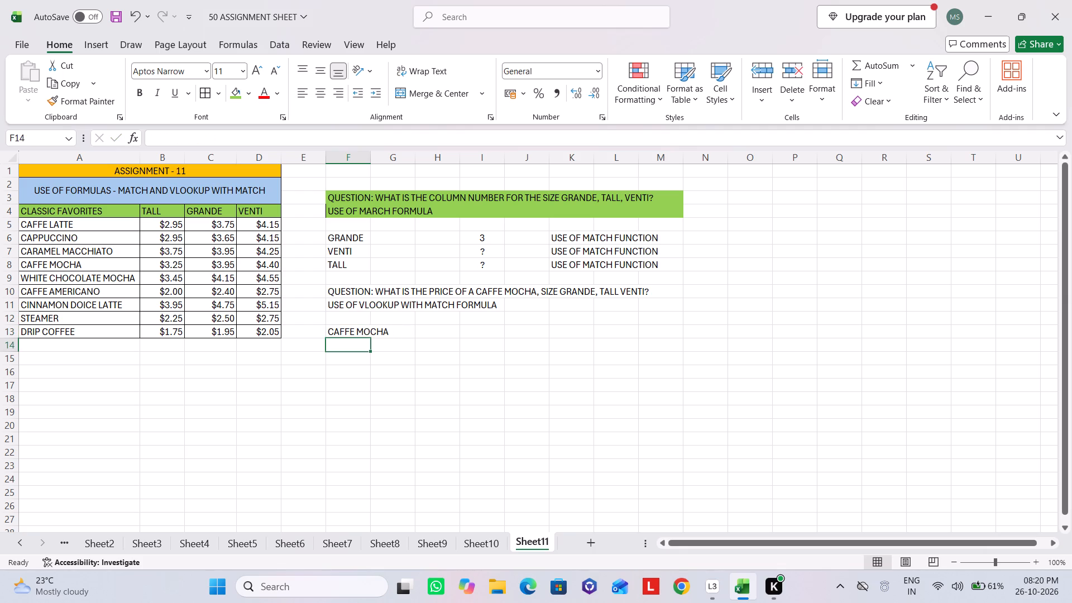
{"action": "type", "text": "CAFFE MOCHA"}
{"action": "key", "text": "Down"}
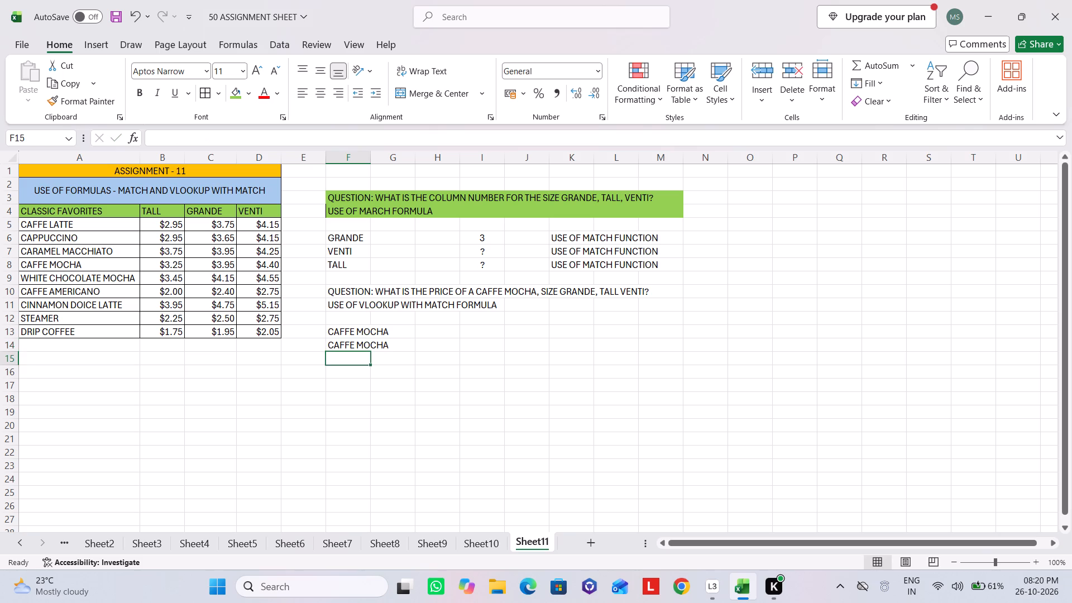
{"action": "type", "text": "CAFFE MOCAH"}
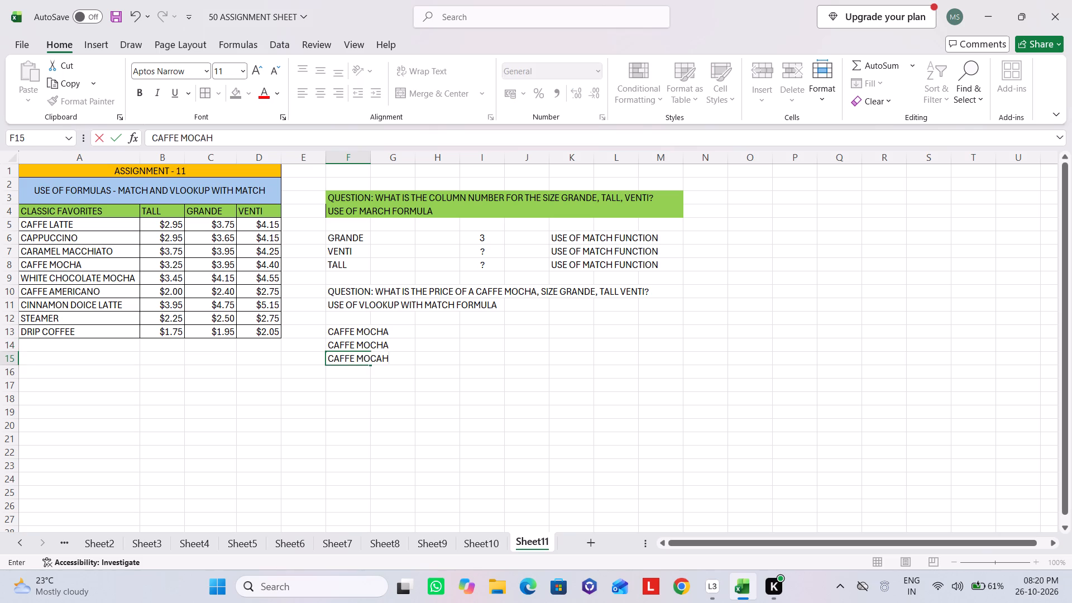
{"action": "key", "text": "BackSpace"}
{"action": "key", "text": "BackSpace"}
{"action": "type", "text": "HA"}
Enter the sizes GRANDE, TALL and VENTI in cells I13:I15 beside the CAFFE MOCHA rows.
{"action": "key", "text": "Up"}
{"action": "key", "text": "Up"}
{"action": "key", "text": "Tab"}
{"action": "key", "text": "Tab"}
{"action": "key", "text": "Tab"}
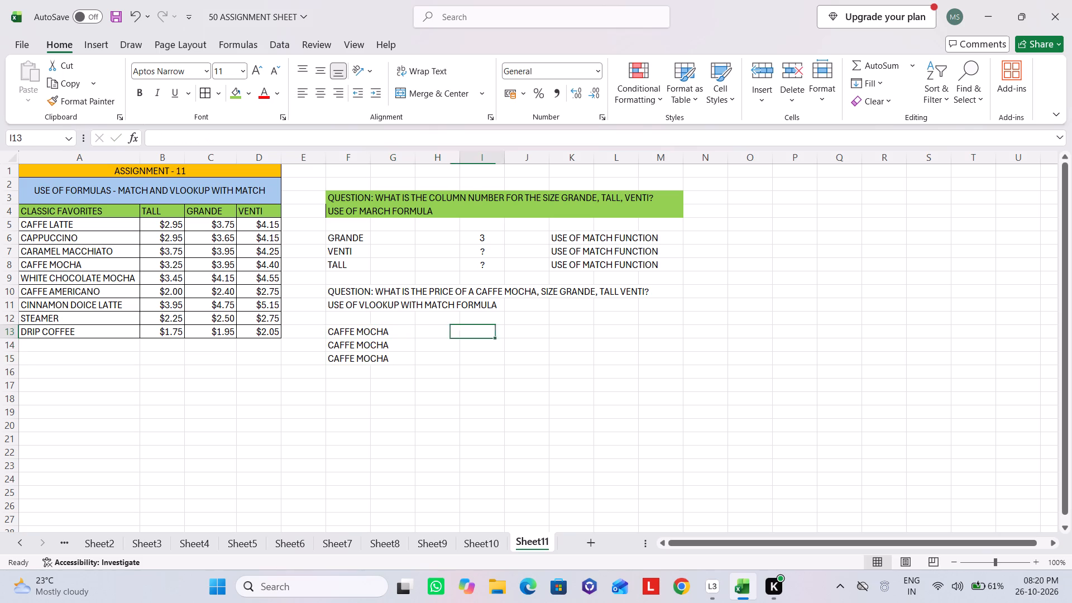
{"action": "type", "text": "GRA"}
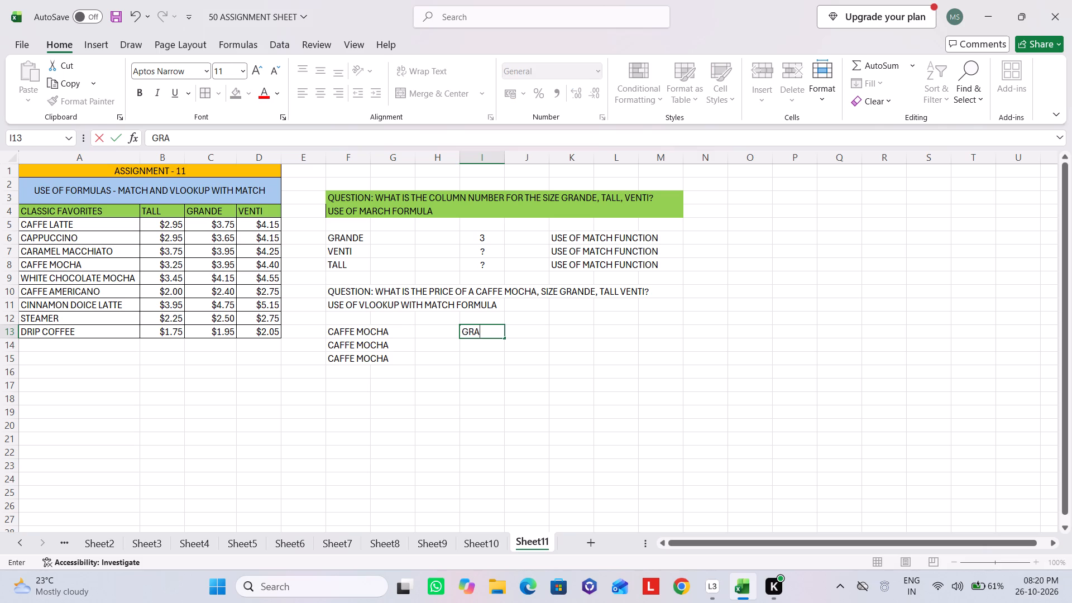
{"action": "type", "text": "NDE"}
{"action": "key", "text": "Down"}
{"action": "type", "text": "TALL"}
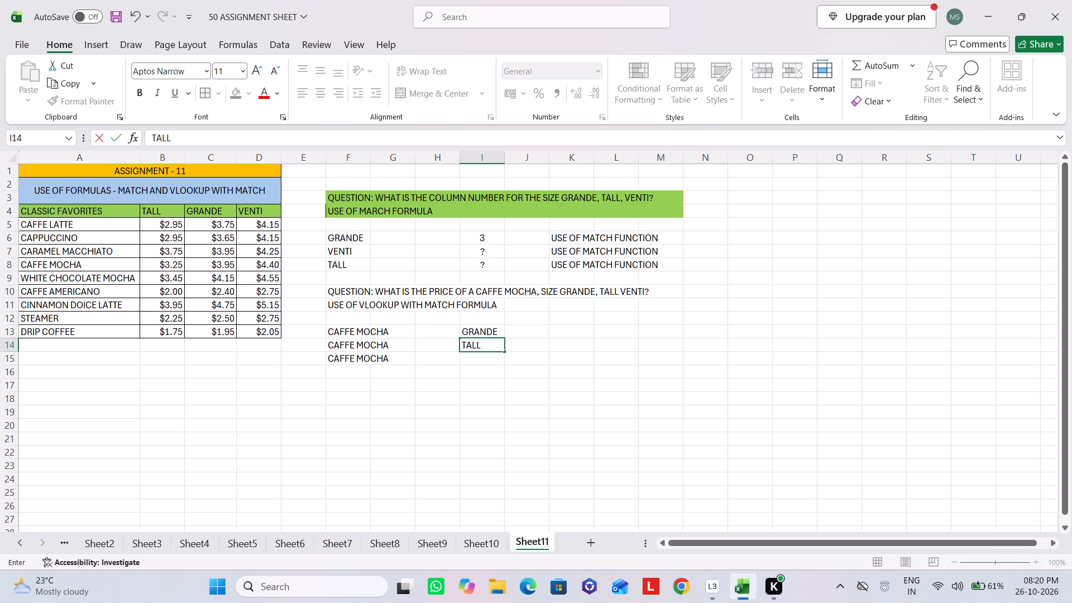
{"action": "key", "text": "Down"}
{"action": "type", "text": "VENTI"}
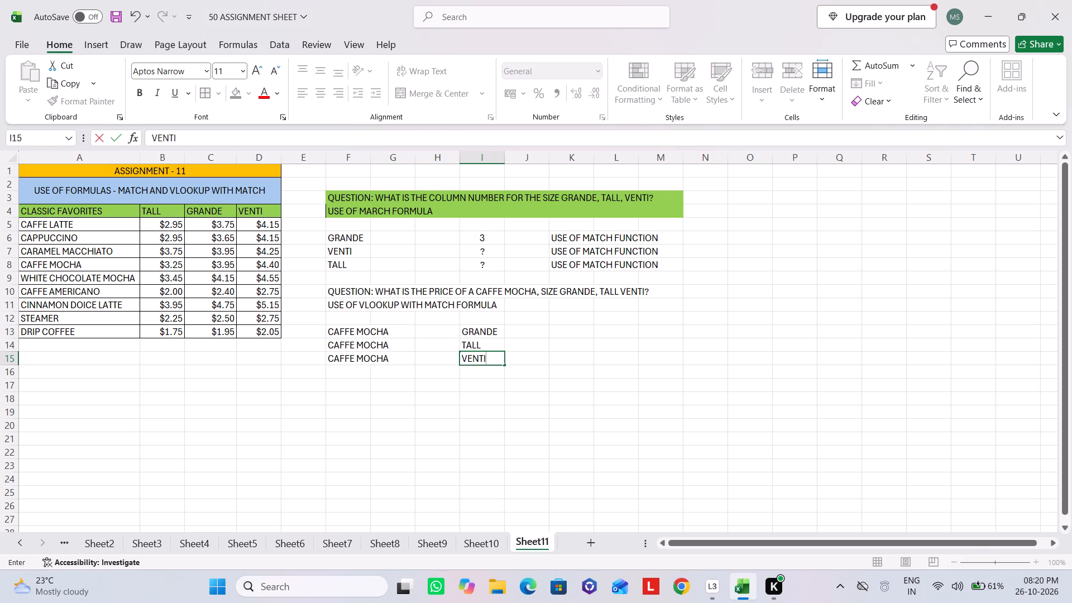
Enter 3.95 in cell K13 for the GRANDE row and question marks in K14 and K15 for TALL and VENTI.
{"action": "key", "text": "Up"}
{"action": "key", "text": "Up"}
{"action": "key", "text": "Tab"}
{"action": "key", "text": "Tab"}
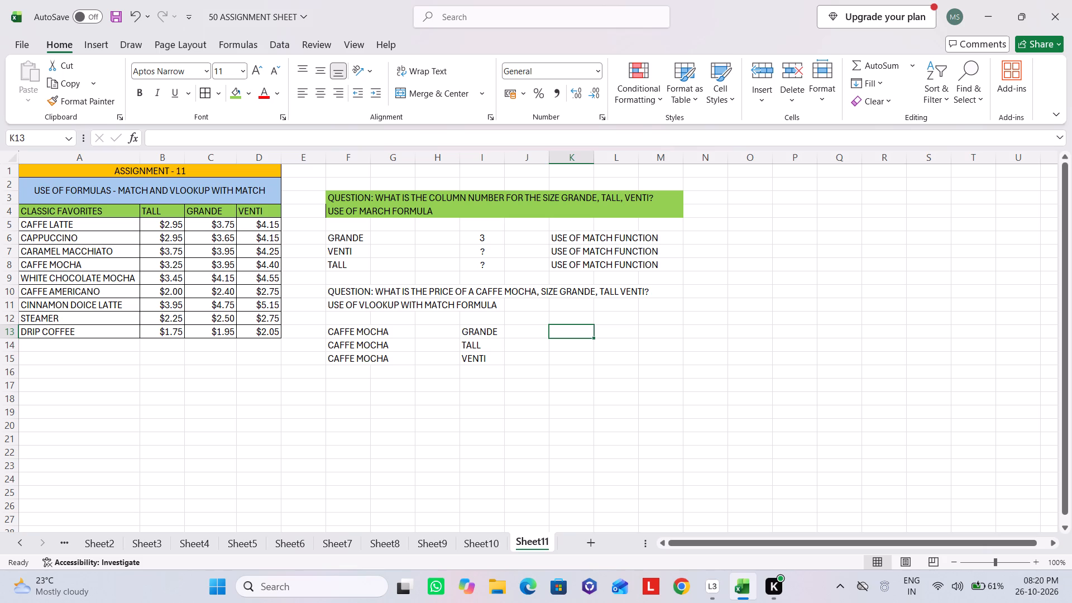
{"action": "type", "text": "3.5"}
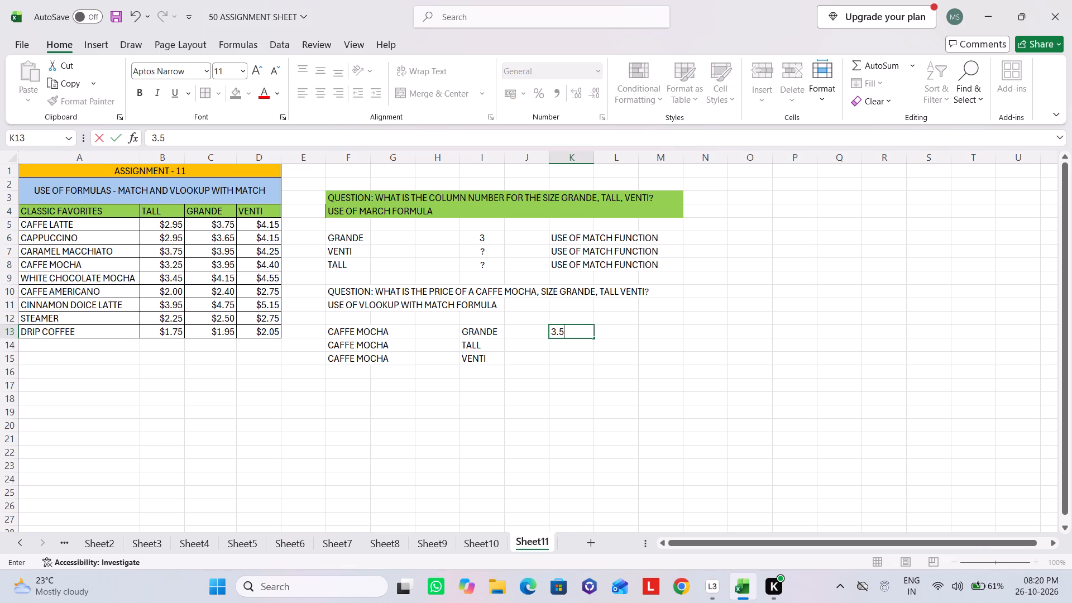
{"action": "key", "text": "BackSpace"}
{"action": "type", "text": "95"}
{"action": "key", "text": "Down"}
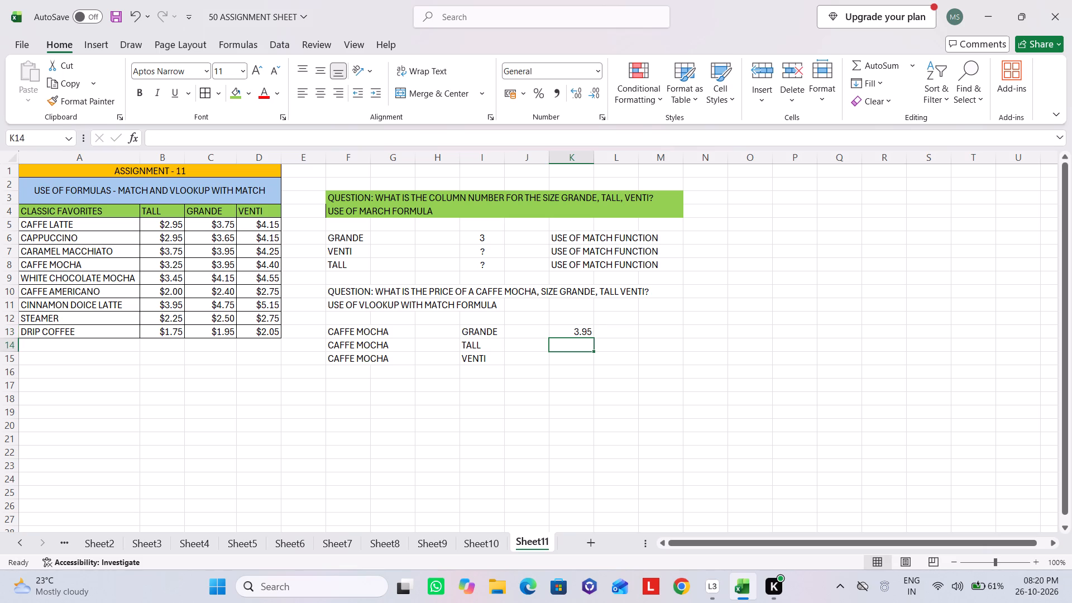
{"action": "key", "text": "shift+question"}
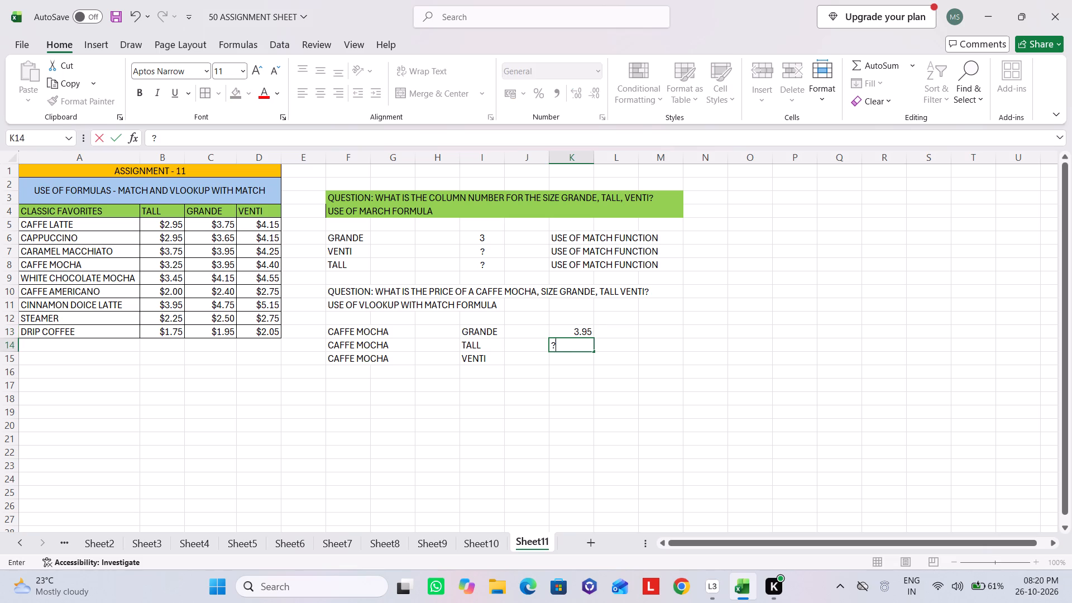
{"action": "key", "text": "Down"}
{"action": "key", "text": "shift+question"}
Format cells K13:K15 as Currency with the $ English (Australia) symbol.
{"action": "left_click_drag", "start_coordinate": [566, 332], "coordinate": [591, 367]}
{"action": "left_click", "coordinate": [572, 315]}
{"action": "left_click_drag", "start_coordinate": [570, 328], "coordinate": [591, 362]}
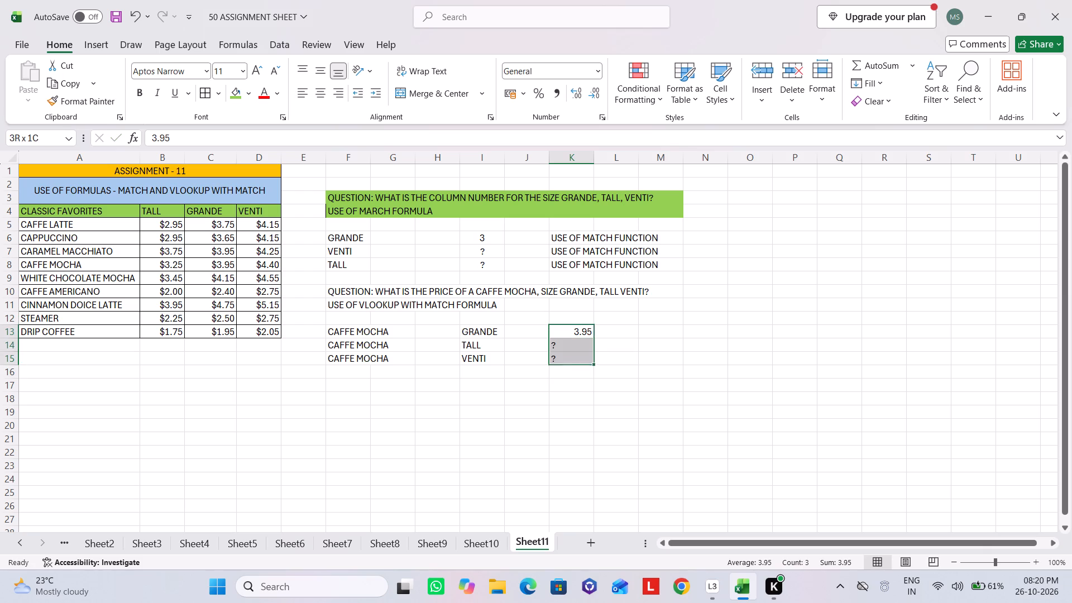
{"action": "left_click_drag", "start_coordinate": [591, 362], "coordinate": [589, 367]}
{"action": "left_click", "coordinate": [564, 326]}
{"action": "left_click", "coordinate": [565, 333]}
{"action": "left_click_drag", "start_coordinate": [564, 330], "coordinate": [571, 346]}
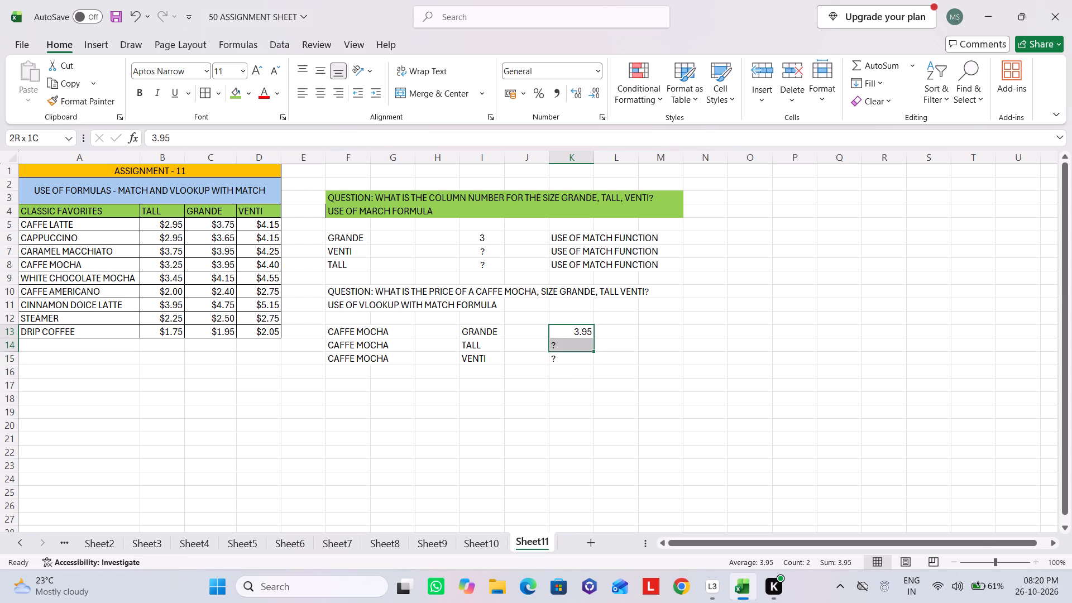
{"action": "left_click_drag", "start_coordinate": [571, 346], "coordinate": [571, 358]}
{"action": "left_click", "coordinate": [602, 73]}
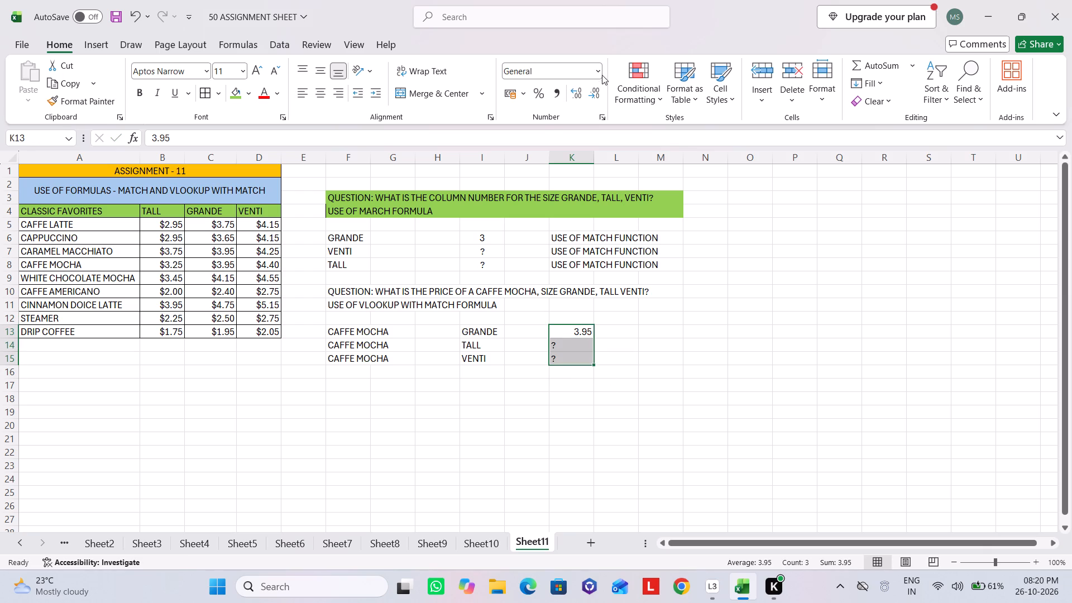
{"action": "left_click", "coordinate": [582, 68]}
{"action": "left_click", "coordinate": [599, 70]}
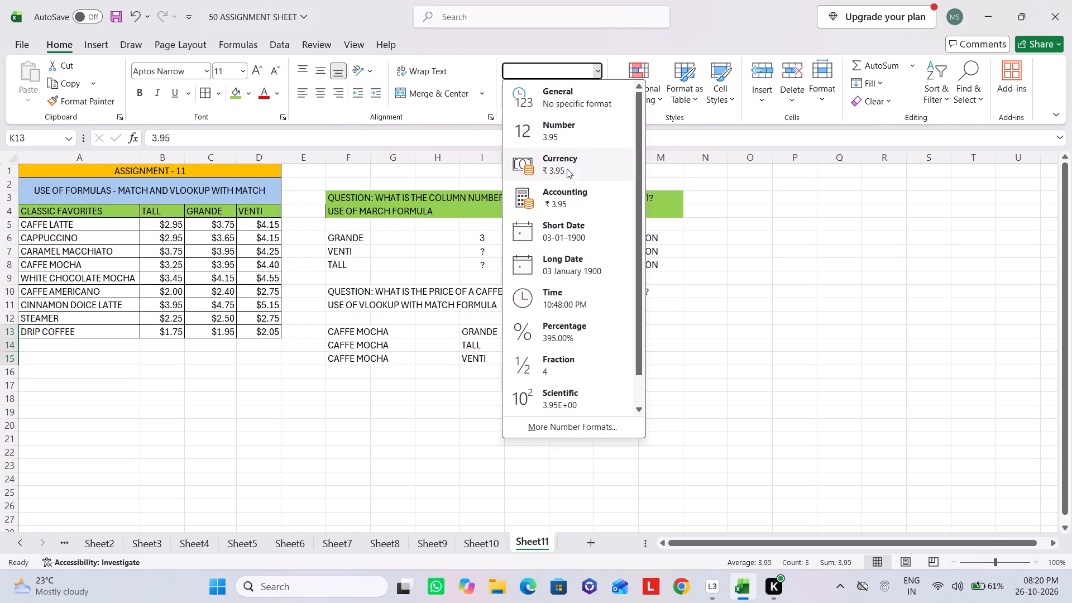
{"action": "left_click", "coordinate": [559, 171]}
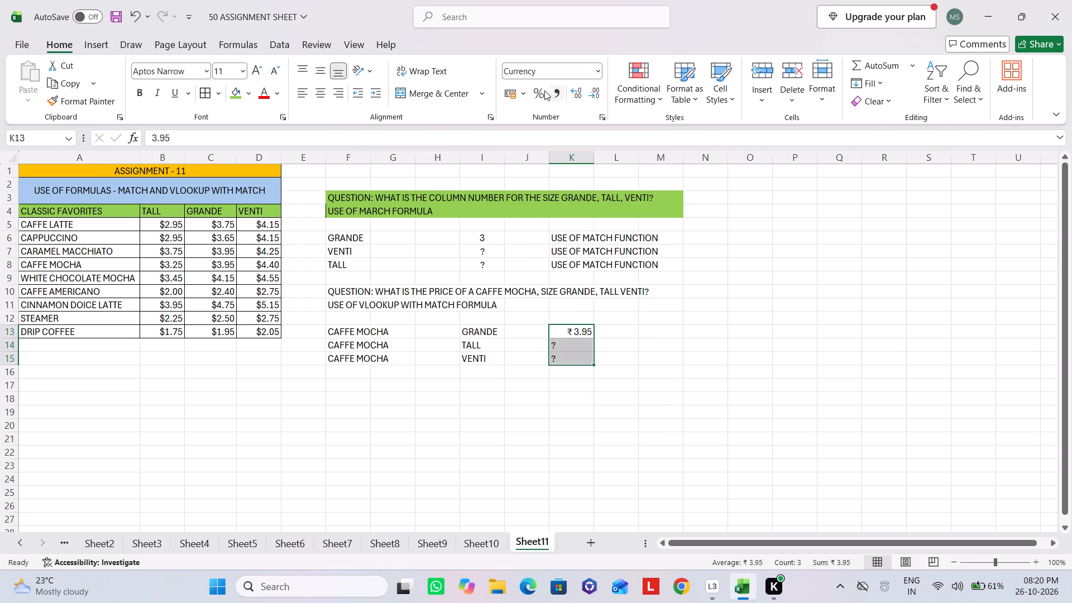
{"action": "left_click", "coordinate": [599, 74]}
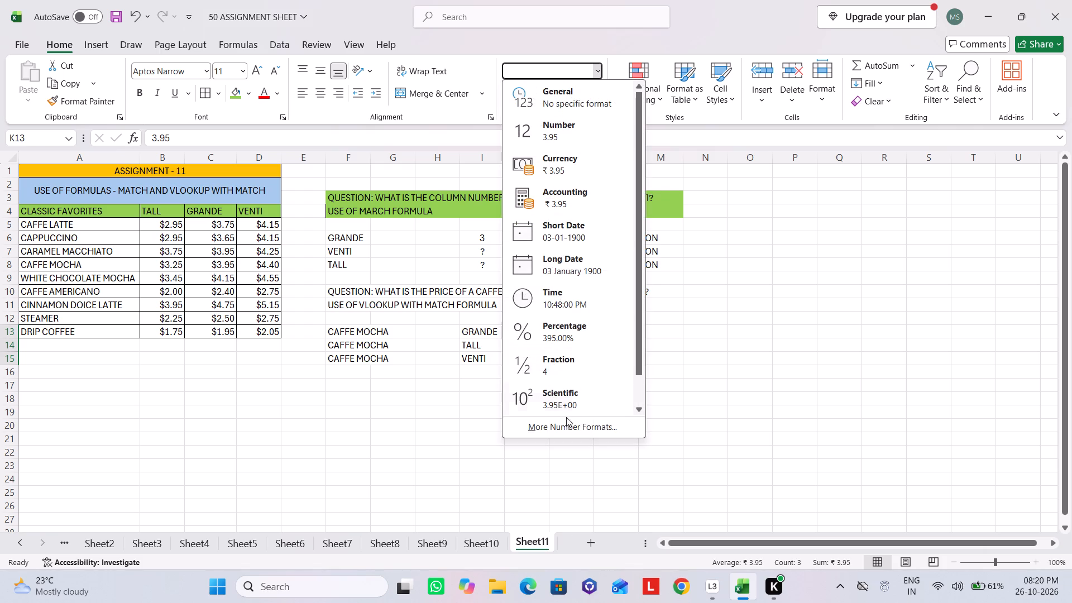
{"action": "left_click", "coordinate": [565, 424]}
{"action": "left_click", "coordinate": [536, 212]}
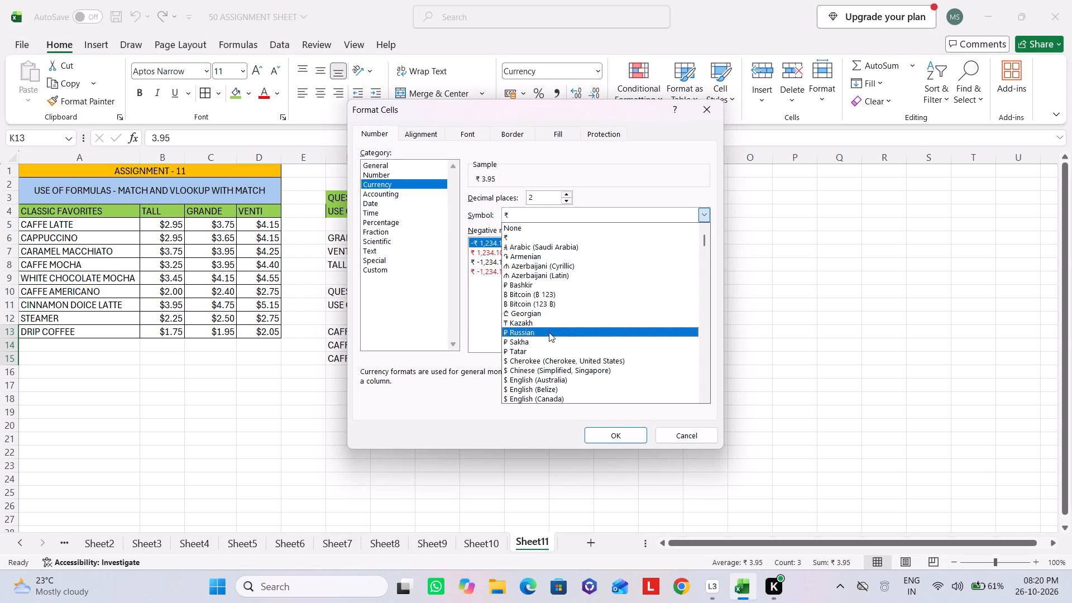
{"action": "left_click", "coordinate": [534, 380]}
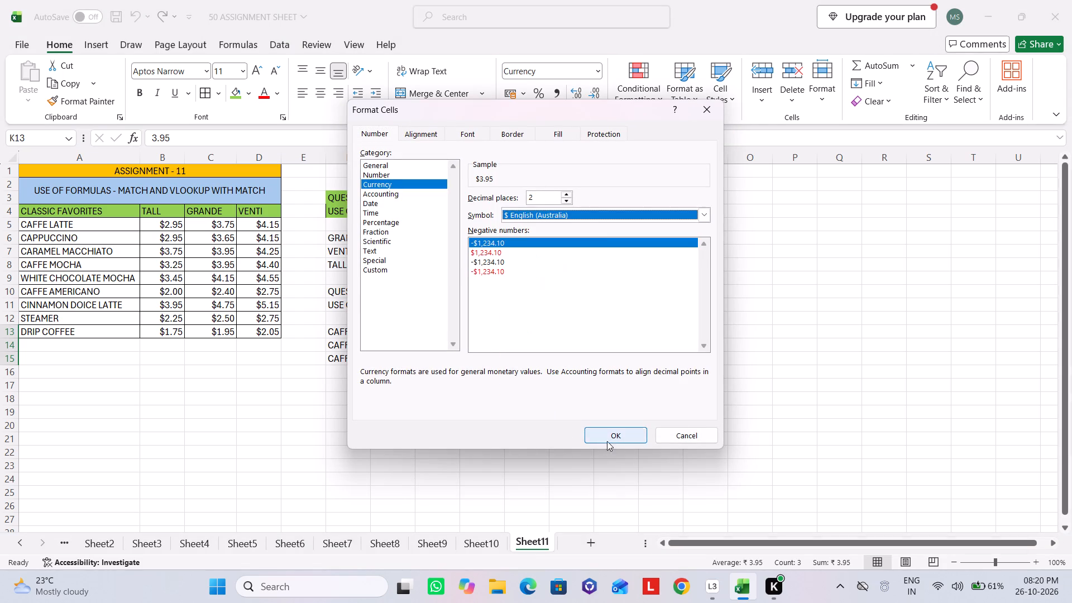
{"action": "left_click", "coordinate": [610, 437]}
{"action": "left_click", "coordinate": [563, 382]}
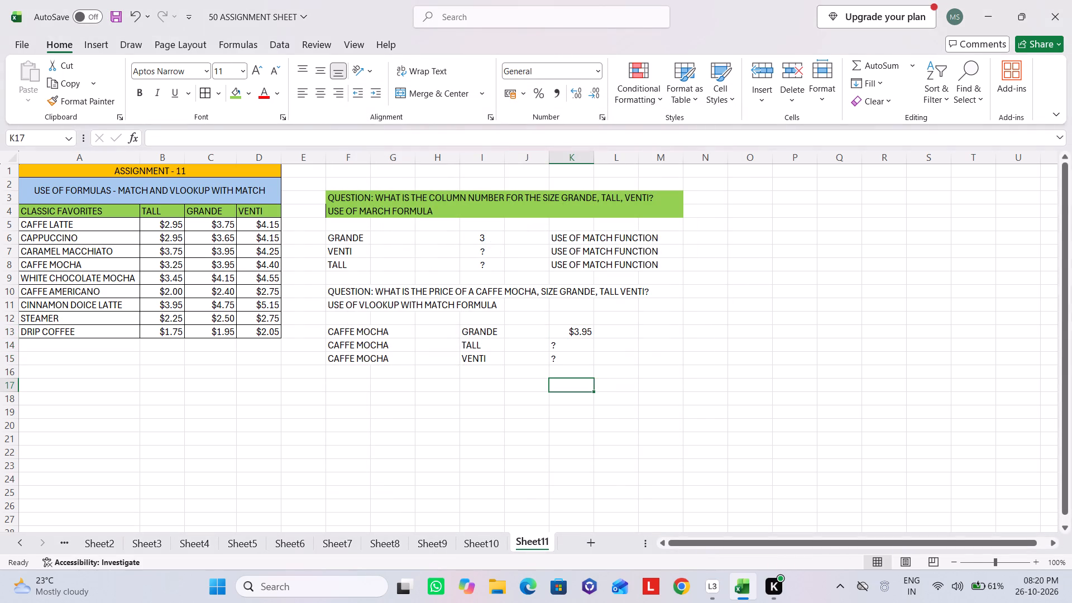
Fill the price question block F10:M11 with the same green as the first question block.
{"action": "left_click_drag", "start_coordinate": [331, 293], "coordinate": [643, 308]}
{"action": "left_click", "coordinate": [238, 93]}
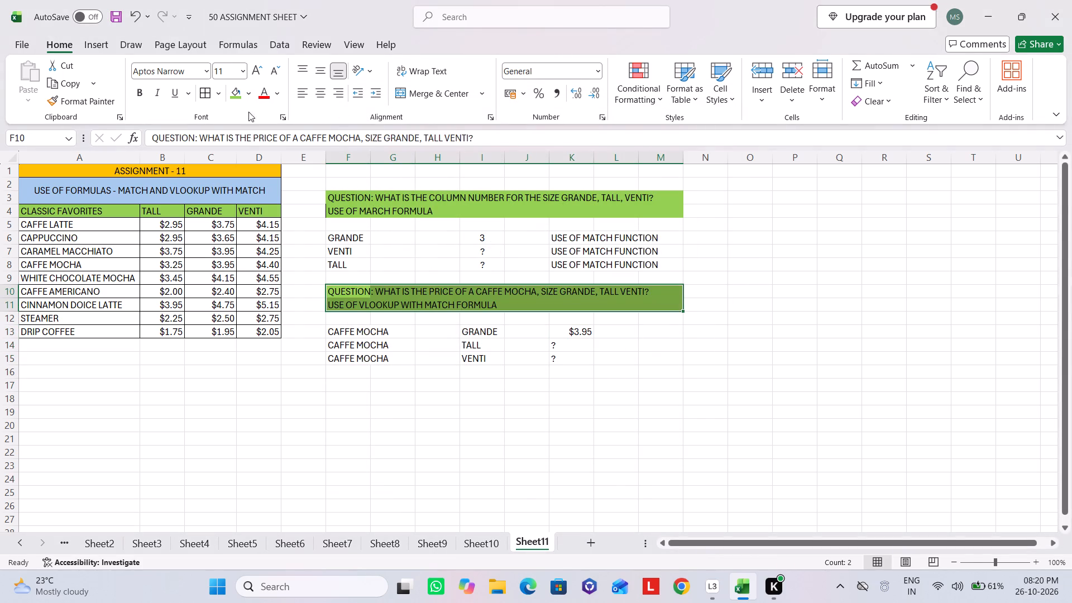
{"action": "left_click", "coordinate": [429, 443]}
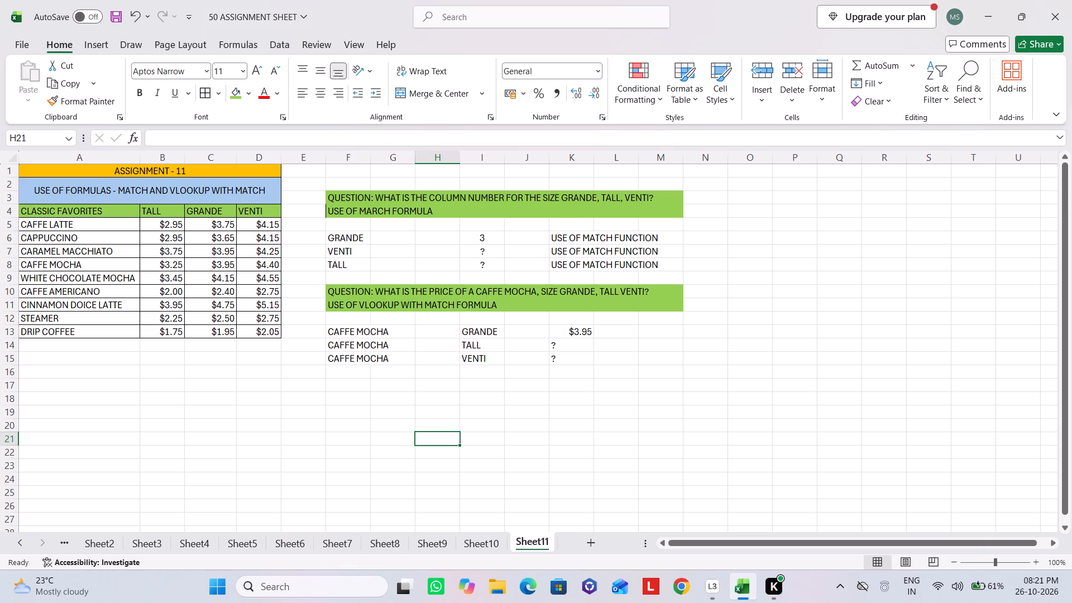
Add a new blank worksheet after Sheet11.
{"action": "left_click", "coordinate": [594, 545]}
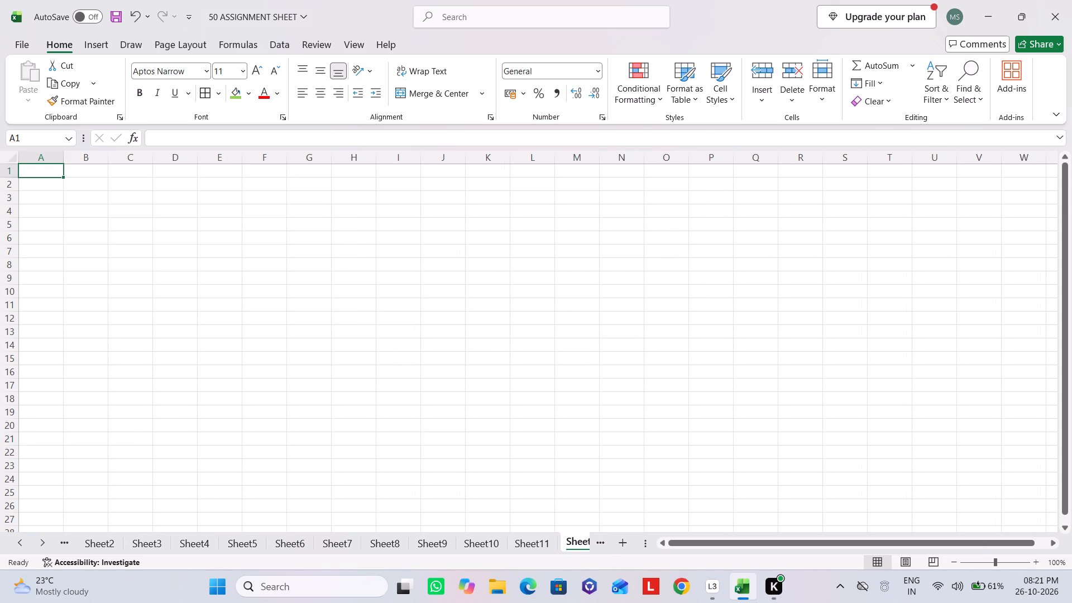
Merge and center cells A1:J1 on the new sheet for the title row.
{"action": "left_click_drag", "start_coordinate": [51, 174], "coordinate": [75, 173]}
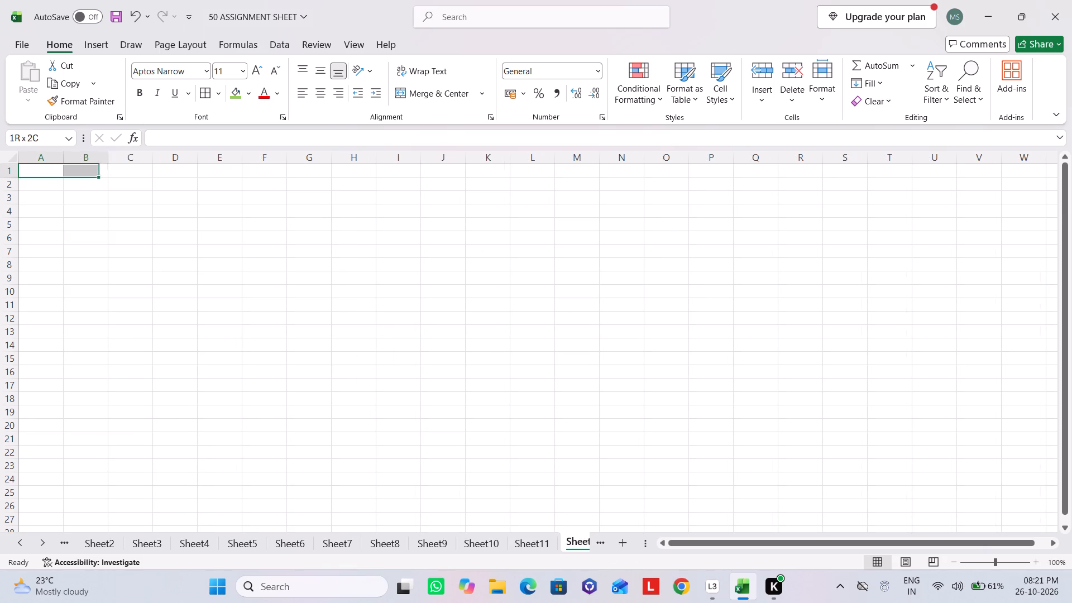
{"action": "left_click_drag", "start_coordinate": [75, 173], "coordinate": [110, 175]}
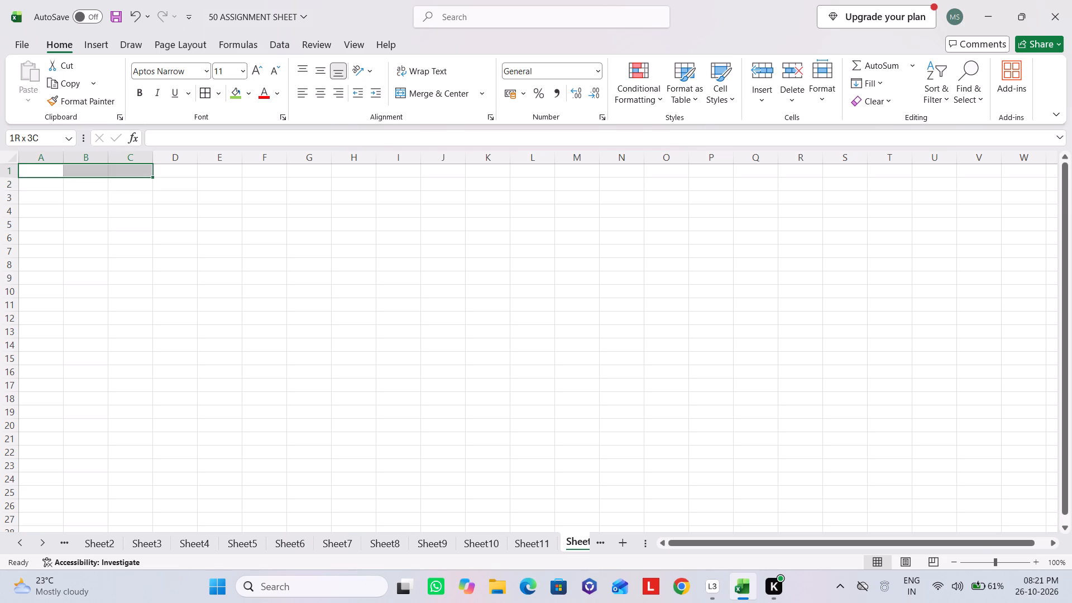
{"action": "left_click_drag", "start_coordinate": [110, 175], "coordinate": [111, 174]}
{"action": "left_click_drag", "start_coordinate": [111, 174], "coordinate": [112, 174]}
{"action": "left_click_drag", "start_coordinate": [112, 174], "coordinate": [257, 178]}
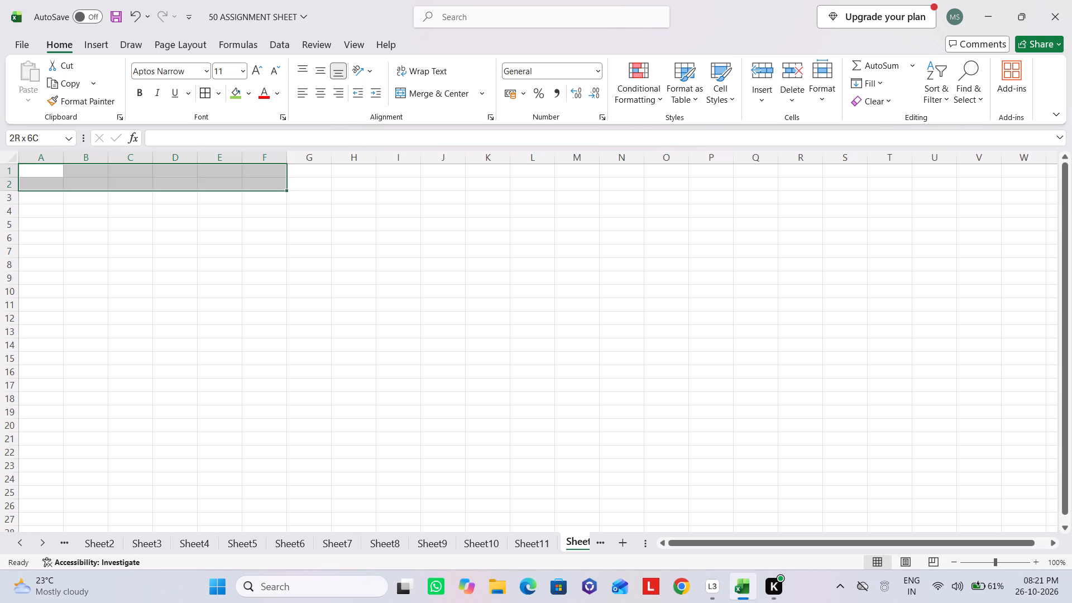
{"action": "left_click_drag", "start_coordinate": [257, 178], "coordinate": [399, 175]}
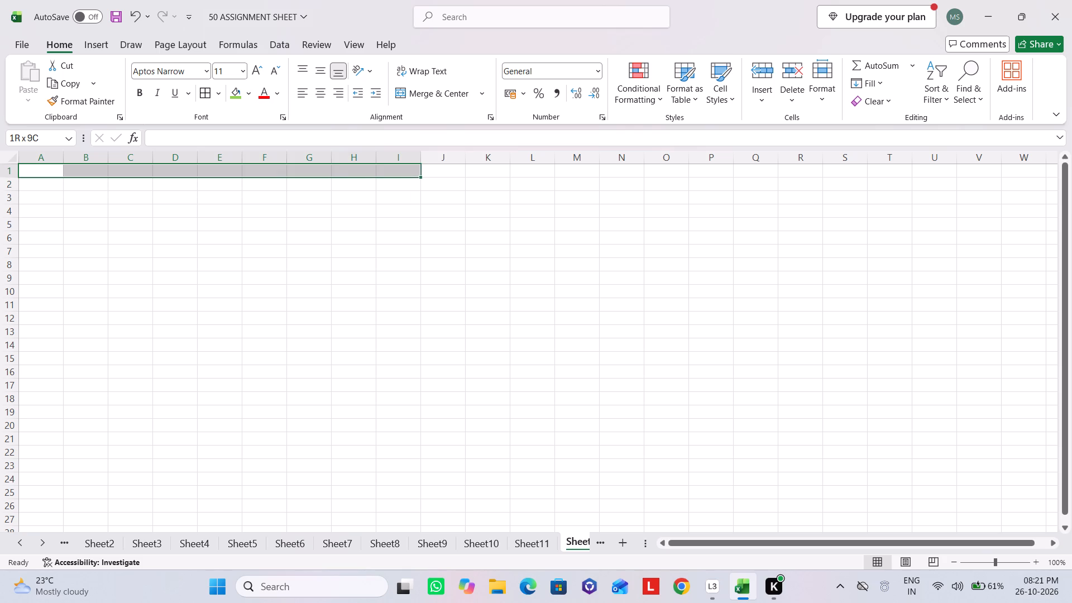
{"action": "left_click_drag", "start_coordinate": [399, 175], "coordinate": [429, 176]}
{"action": "left_click", "coordinate": [435, 89]}
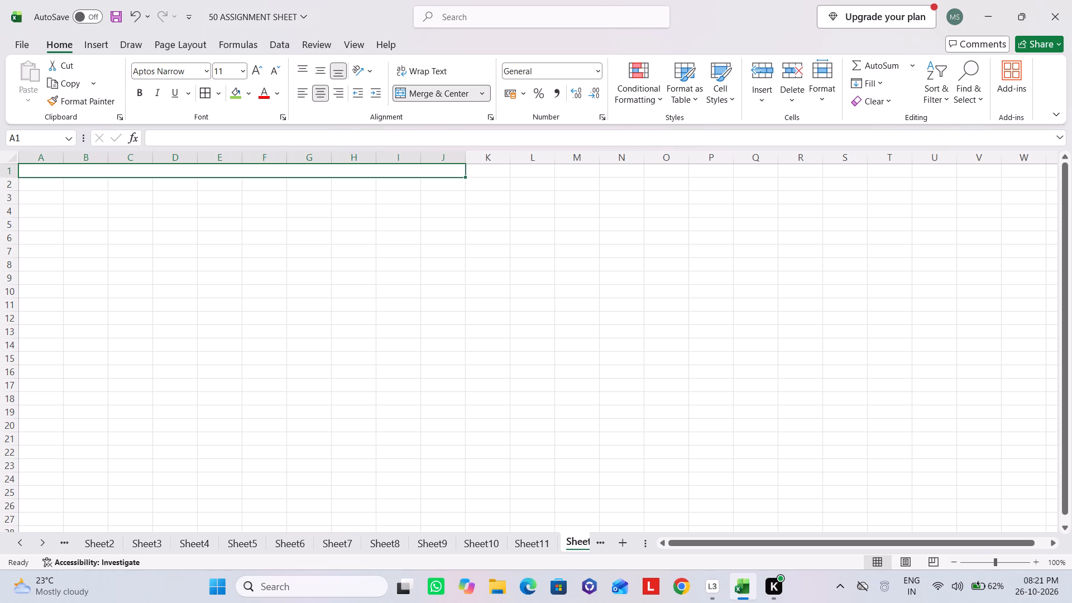
Enter the title "ASSIGNMENT - 12" in the merged row 1 cell.
{"action": "double_click", "coordinate": [241, 172]}
{"action": "type", "text": "ASSIGNMENT"}
{"action": "key", "text": "space"}
{"action": "type", "text": "-"}
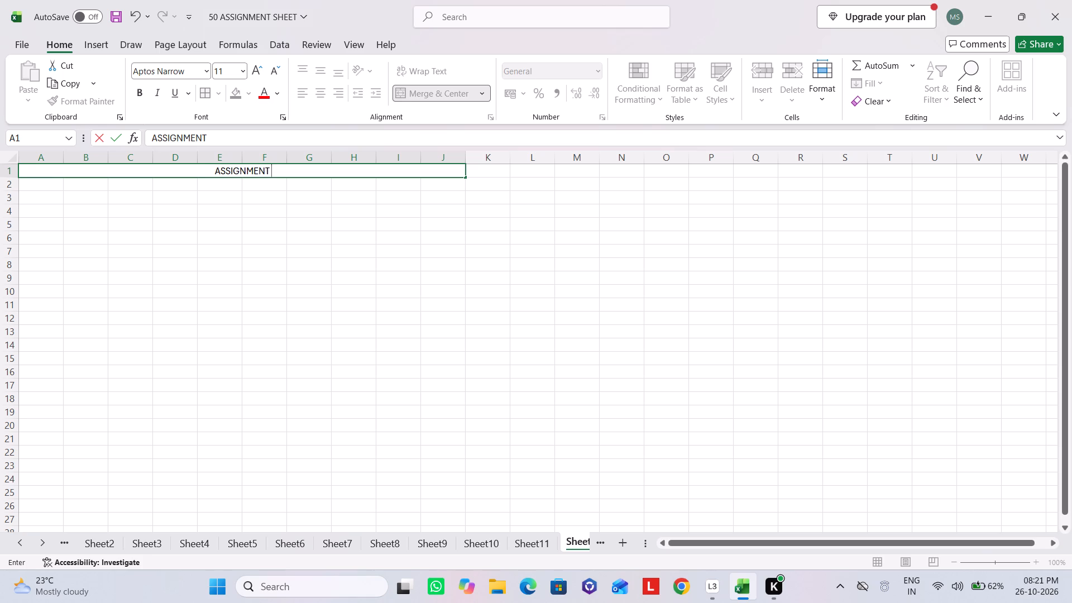
{"action": "key", "text": "space"}
{"action": "type", "text": "12"}
{"action": "key", "text": "Down"}
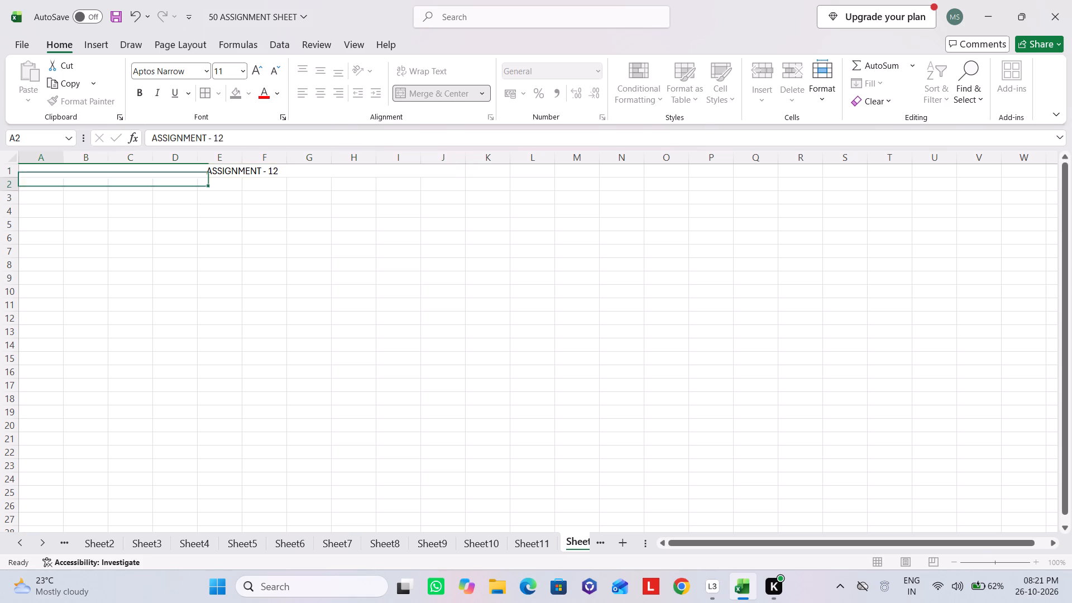
Merge and center cells A2:J2 beneath the assignment title.
{"action": "key", "text": "shift+Right"}
{"action": "key", "text": "shift+Right"}
{"action": "key", "text": "shift+Right"}
{"action": "key", "text": "shift+Right"}
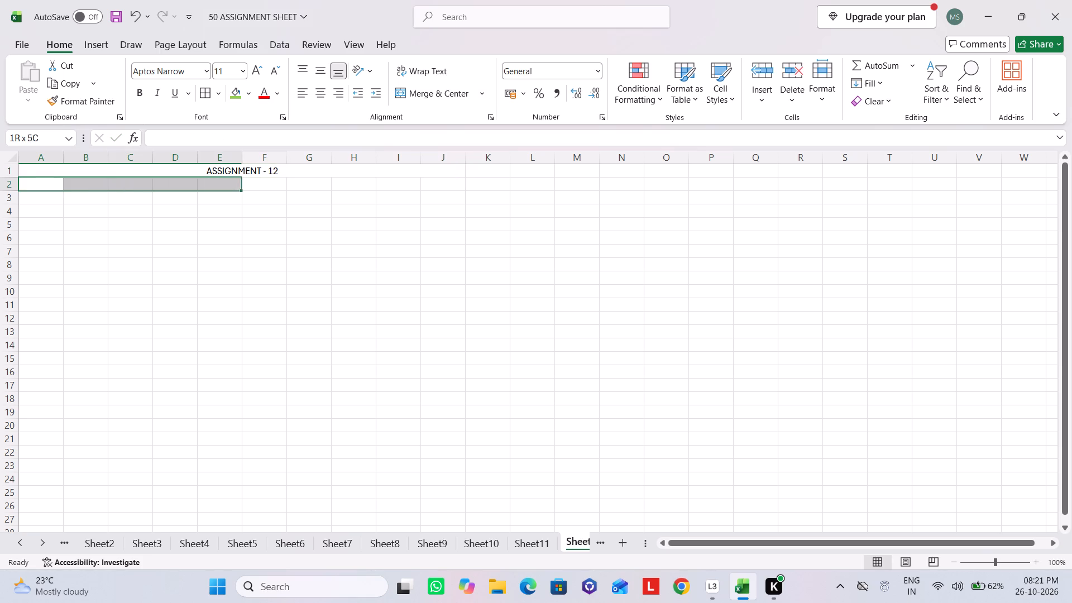
{"action": "key", "text": "shift+Right"}
{"action": "key", "text": "shift+Right"}
{"action": "key", "text": "shift+Right"}
{"action": "key", "text": "shift+Right"}
{"action": "key", "text": "shift+Right"}
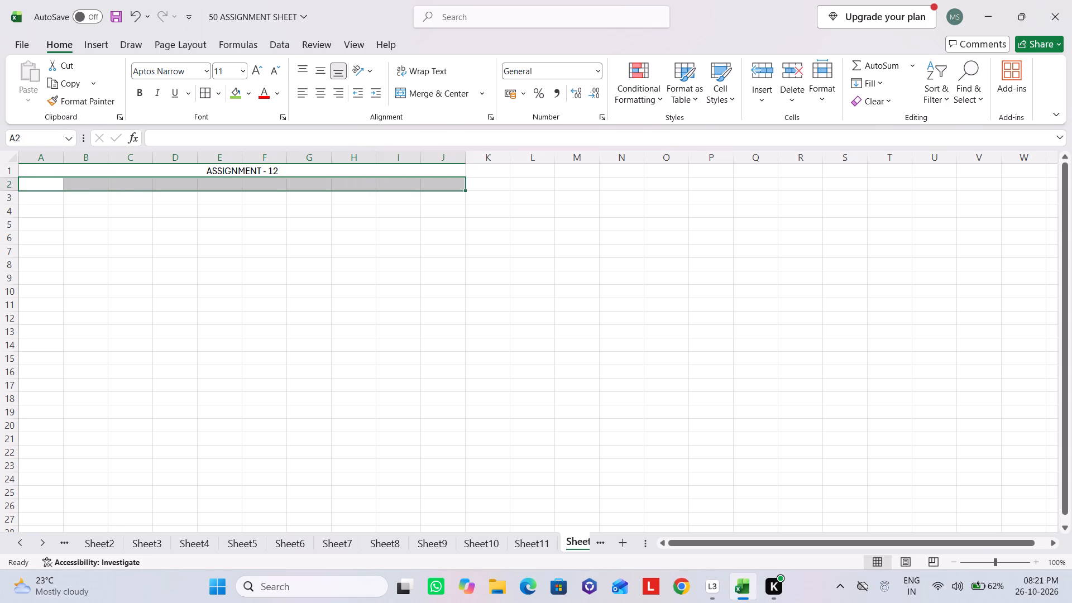
{"action": "left_click", "coordinate": [420, 93]}
Enter the subtitle "USE OF FORMULAS - COUNTA AND VLOOKUP" in the merged row 2 cell.
{"action": "double_click", "coordinate": [237, 183]}
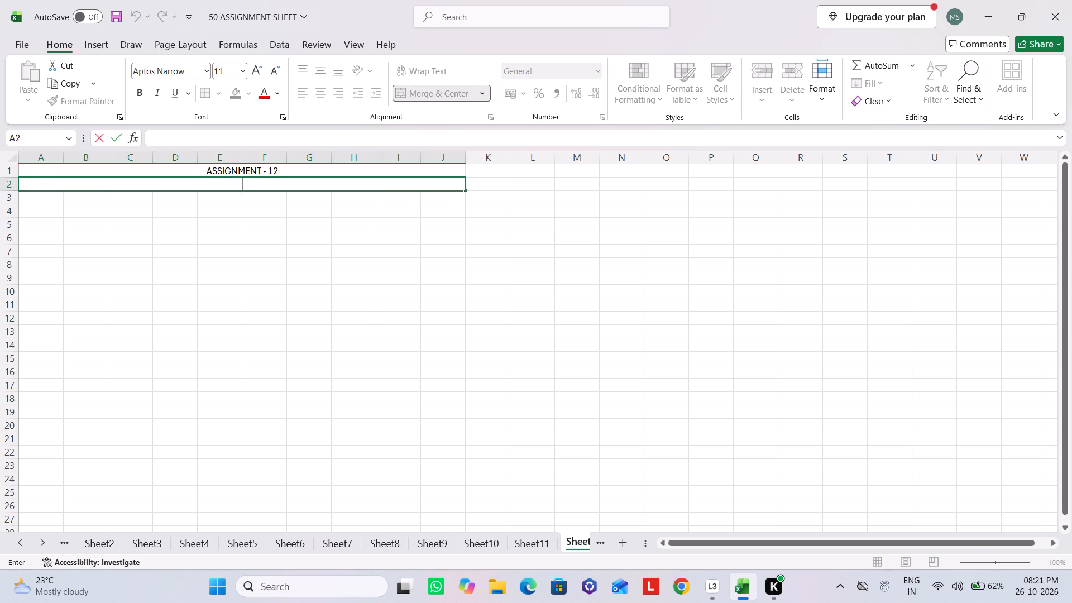
{"action": "type", "text": "USE OF FORMULAS"}
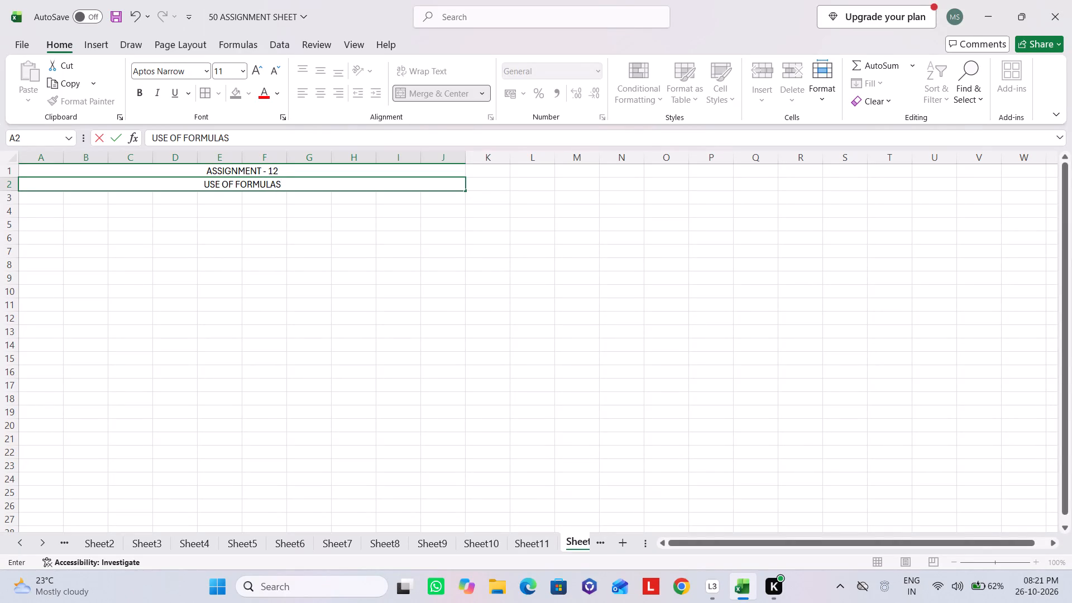
{"action": "key", "text": "space"}
{"action": "type", "text": "-"}
{"action": "key", "text": "space"}
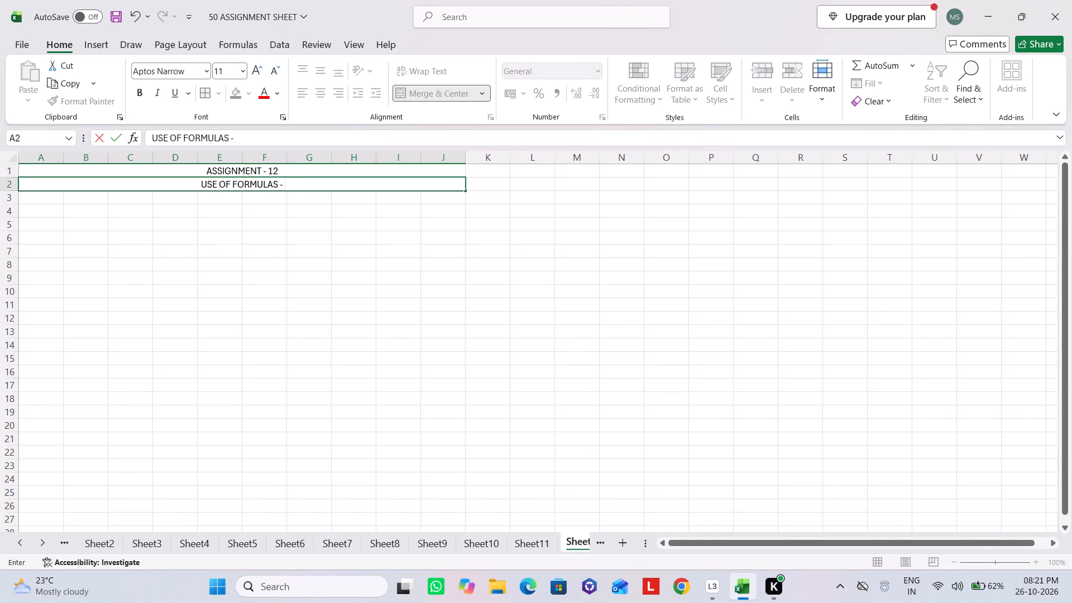
{"action": "type", "text": "COUNTA"}
{"action": "key", "text": "space"}
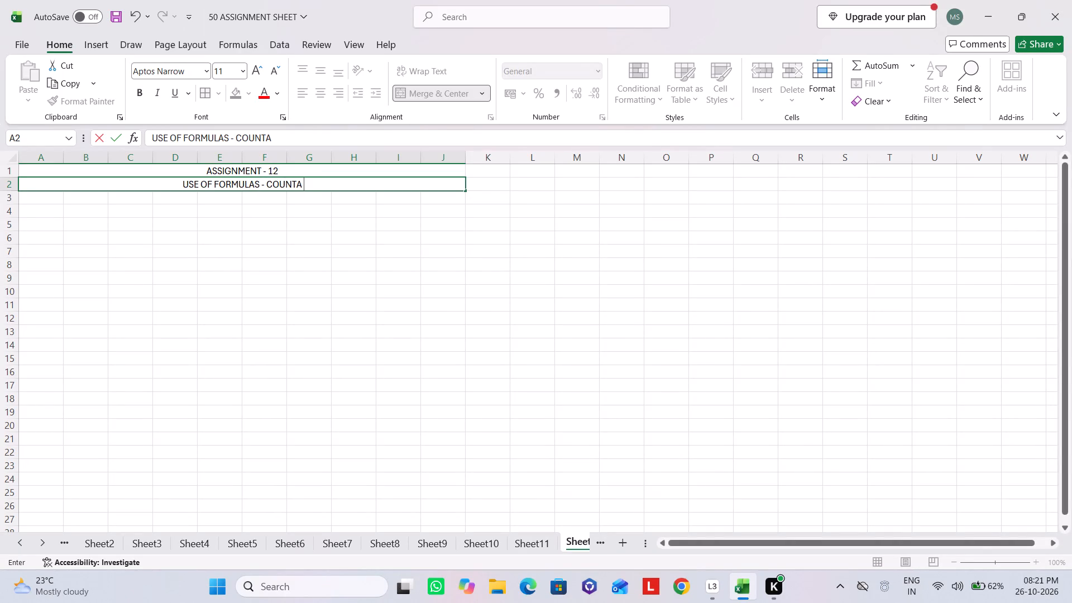
{"action": "type", "text": "AND VLOOKUP"}
{"action": "key", "text": "Down"}
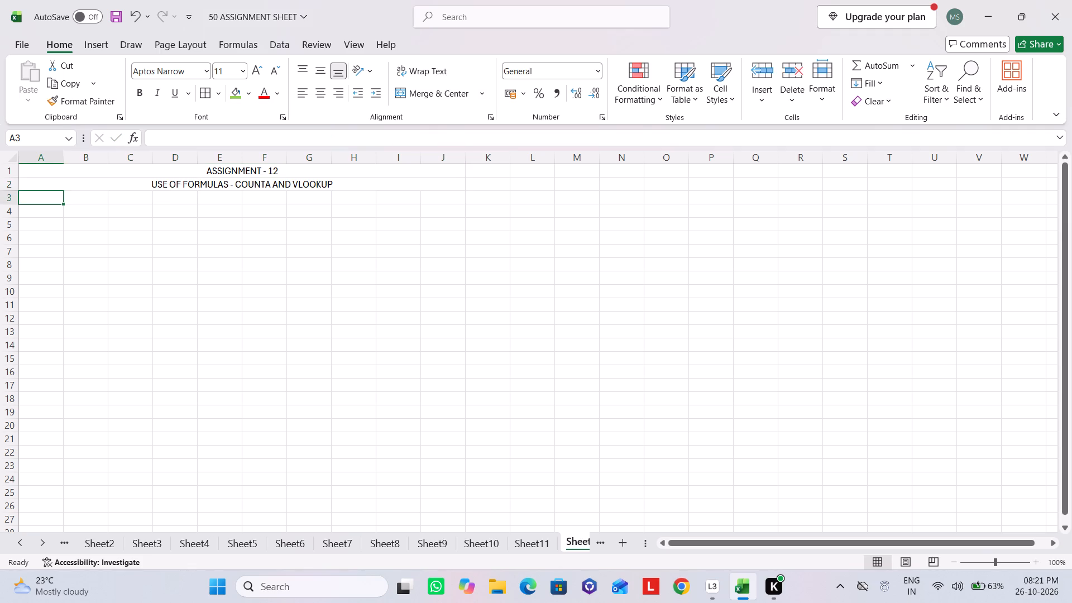
Enter the headers PRODUCT NAME, JANUARY, FEBRUARY and MARCH in cells A3 to D3.
{"action": "type", "text": "PRODUCT NAME"}
{"action": "key", "text": "Tab"}
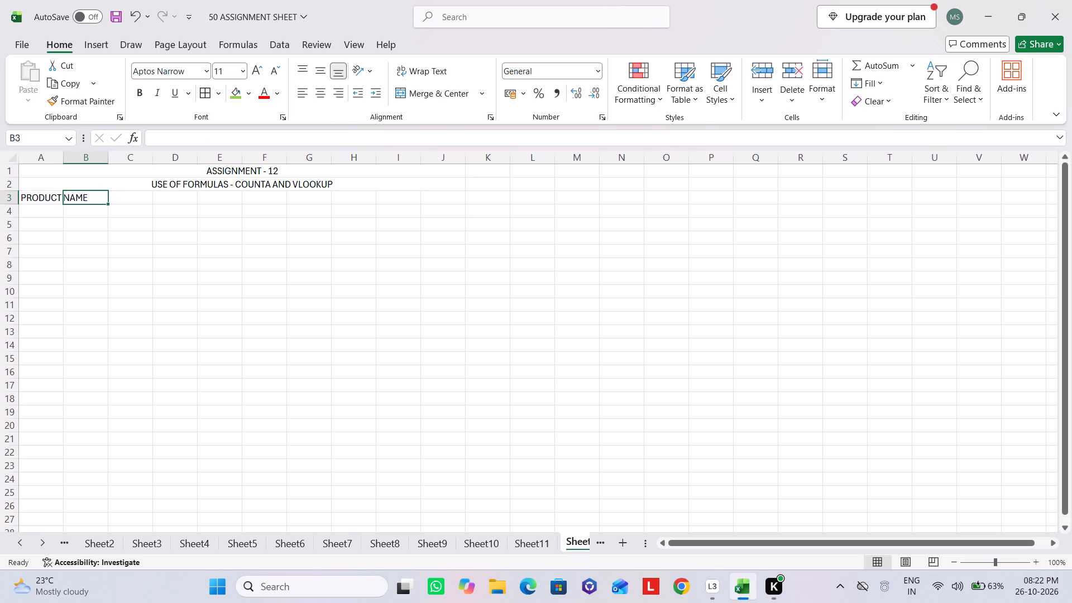
{"action": "type", "text": "JAN"}
{"action": "key", "text": "Tab"}
{"action": "key", "text": "BackSpace"}
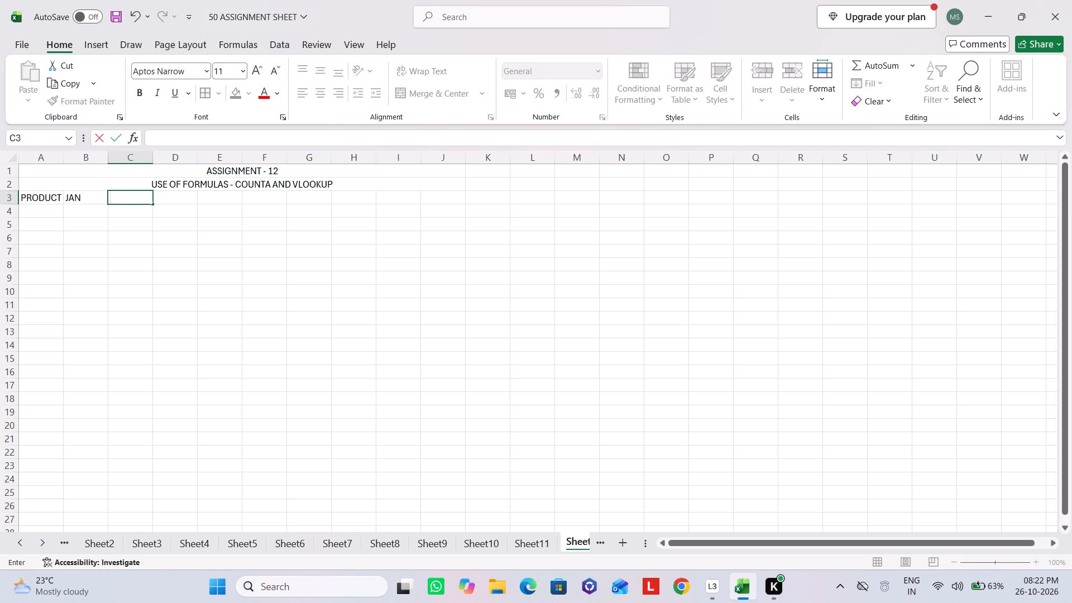
{"action": "key", "text": "shift+Tab"}
{"action": "type", "text": "JANUARY"}
{"action": "key", "text": "Tab"}
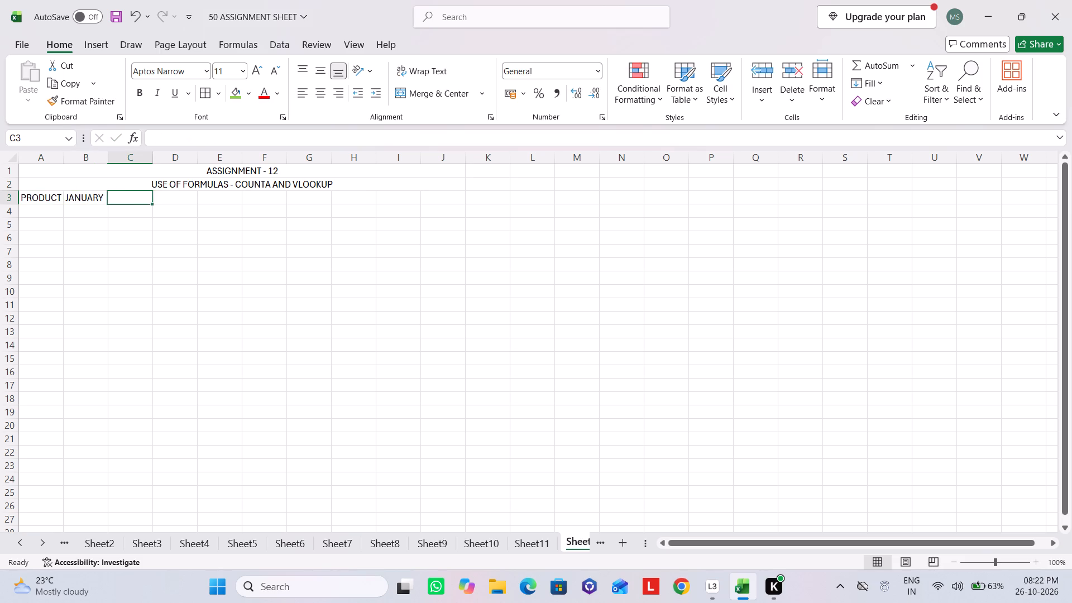
{"action": "type", "text": "FEBRURA"}
{"action": "key", "text": "BackSpace"}
{"action": "key", "text": "BackSpace"}
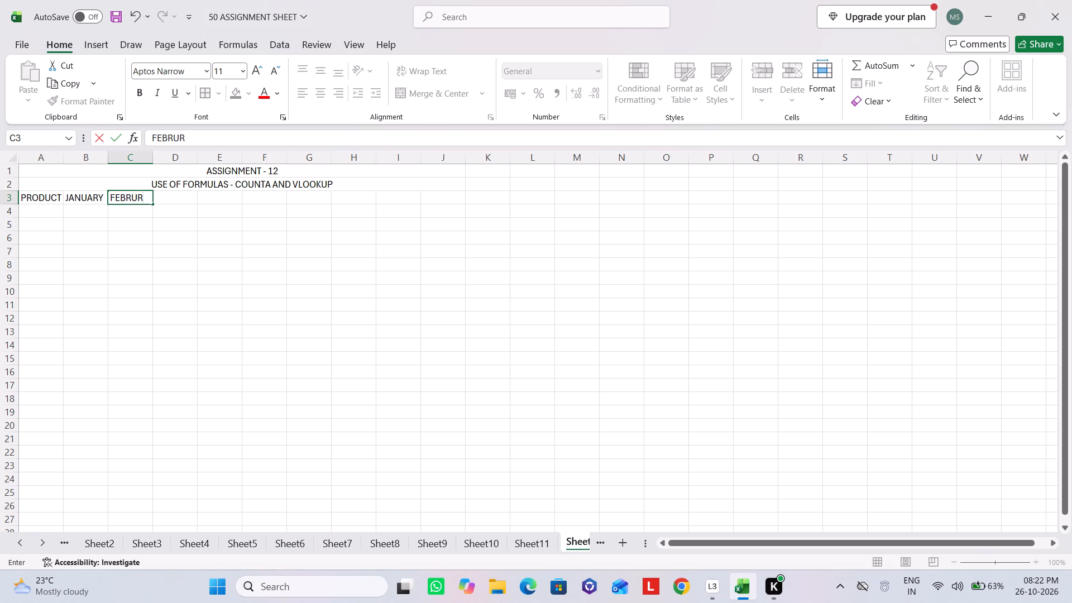
{"action": "type", "text": "ARY"}
{"action": "key", "text": "Tab"}
{"action": "type", "text": "MARCH"}
{"action": "key", "text": "Tab"}
Continue the row 3 headers from E3 with APRIL, MAY, JUNE, JULY, AUGUST and TOTAL SALES.
{"action": "type", "text": "APRIL"}
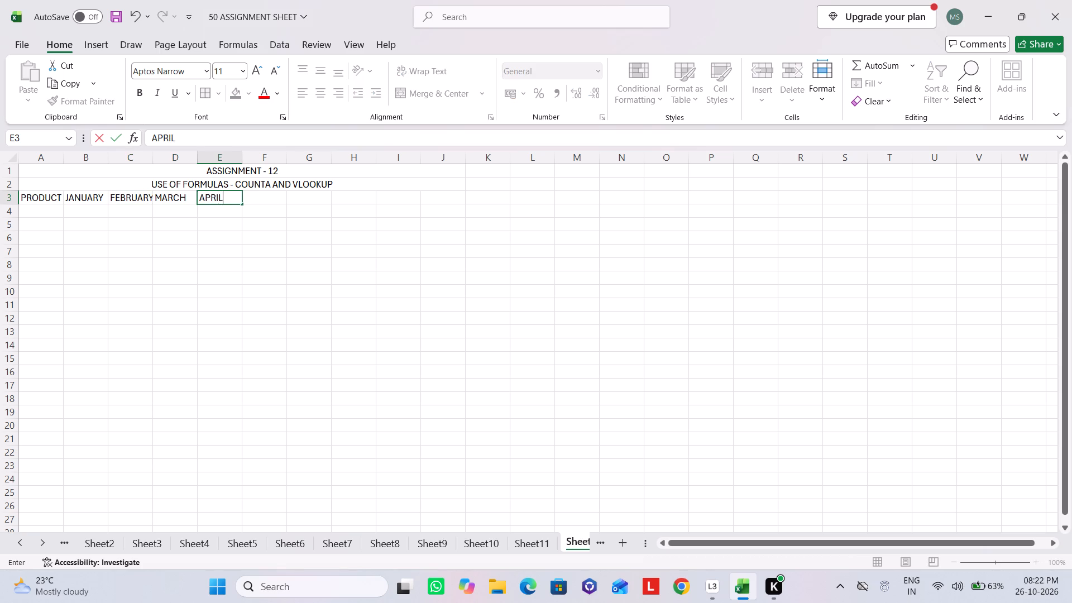
{"action": "key", "text": "Tab"}
{"action": "type", "text": "MAY"}
{"action": "key", "text": "space"}
{"action": "key", "text": "Tab"}
{"action": "type", "text": "JUNE"}
{"action": "key", "text": "space"}
{"action": "key", "text": "Tab"}
{"action": "type", "text": "JULY"}
{"action": "key", "text": "Tab"}
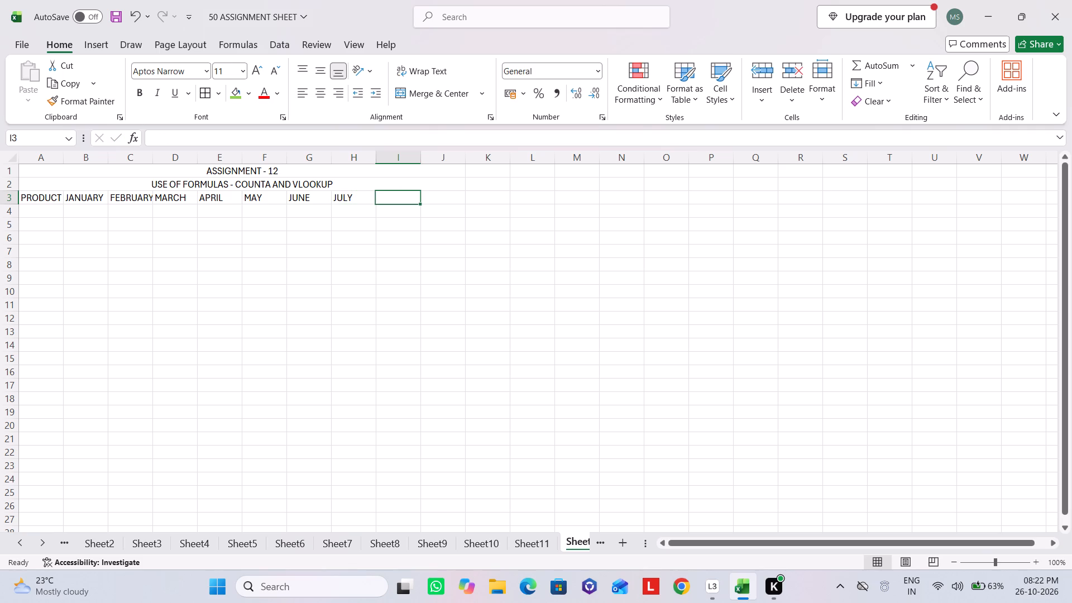
{"action": "type", "text": "AUGUST"}
{"action": "key", "text": "Tab"}
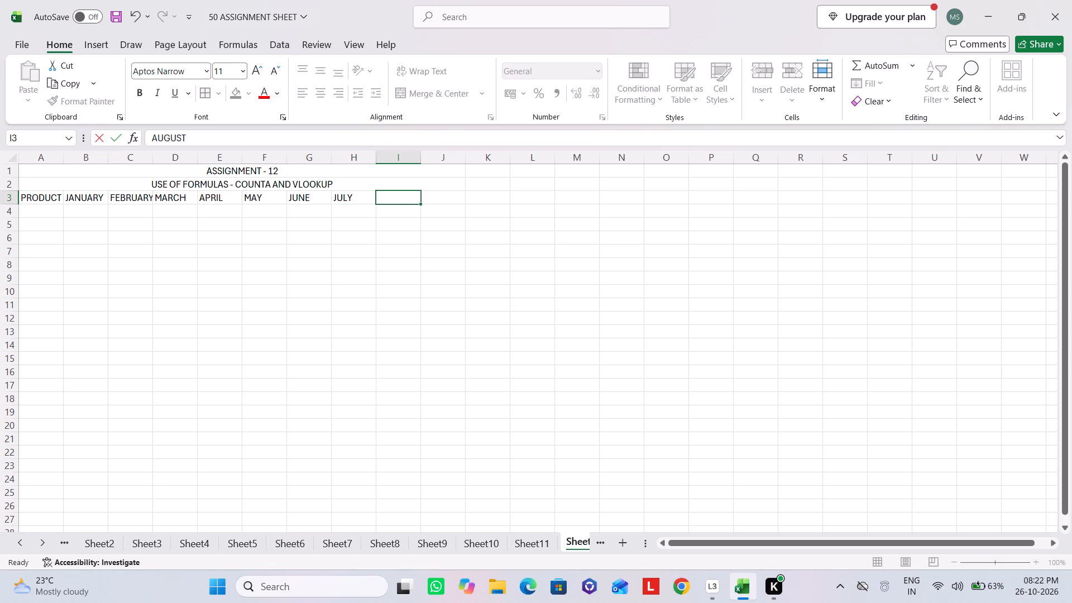
{"action": "type", "text": "TOTAL SALES"}
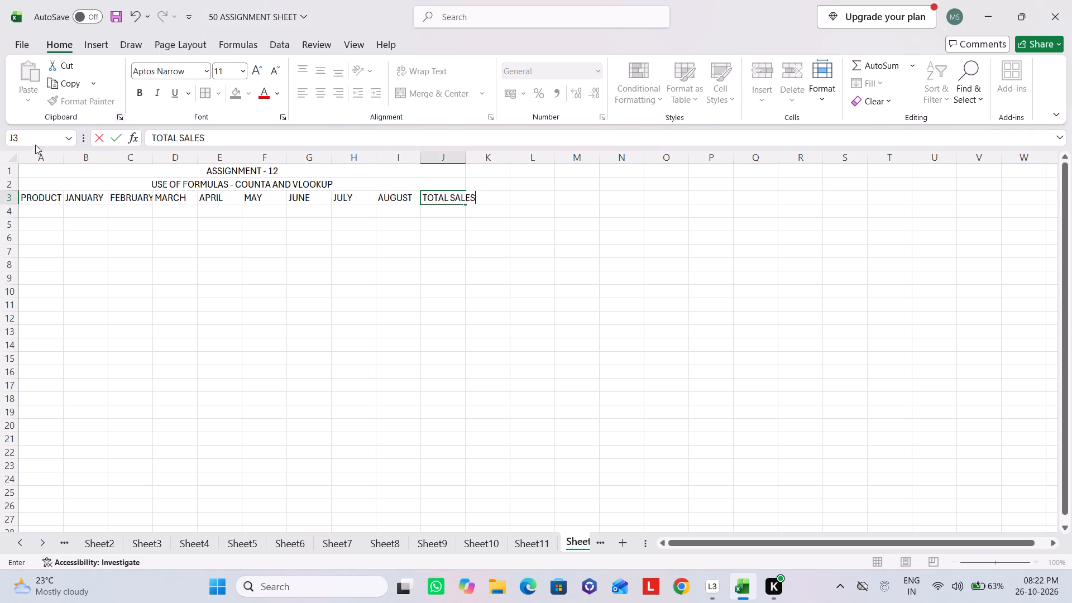
Adjust the widths of columns A to J to suit their row 3 headers.
{"action": "double_click", "coordinate": [63, 157]}
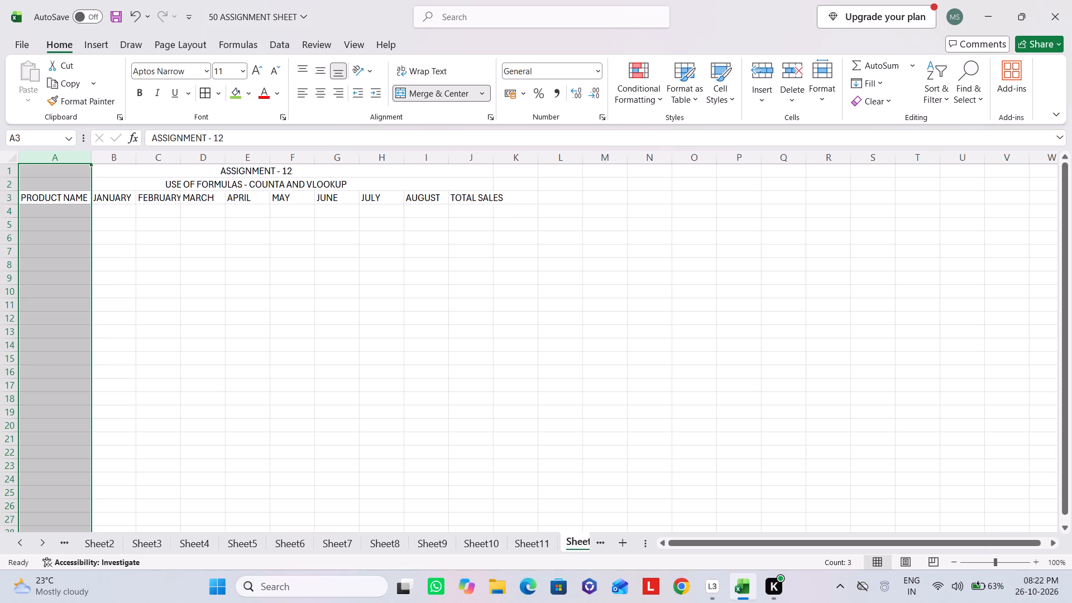
{"action": "double_click", "coordinate": [133, 156]}
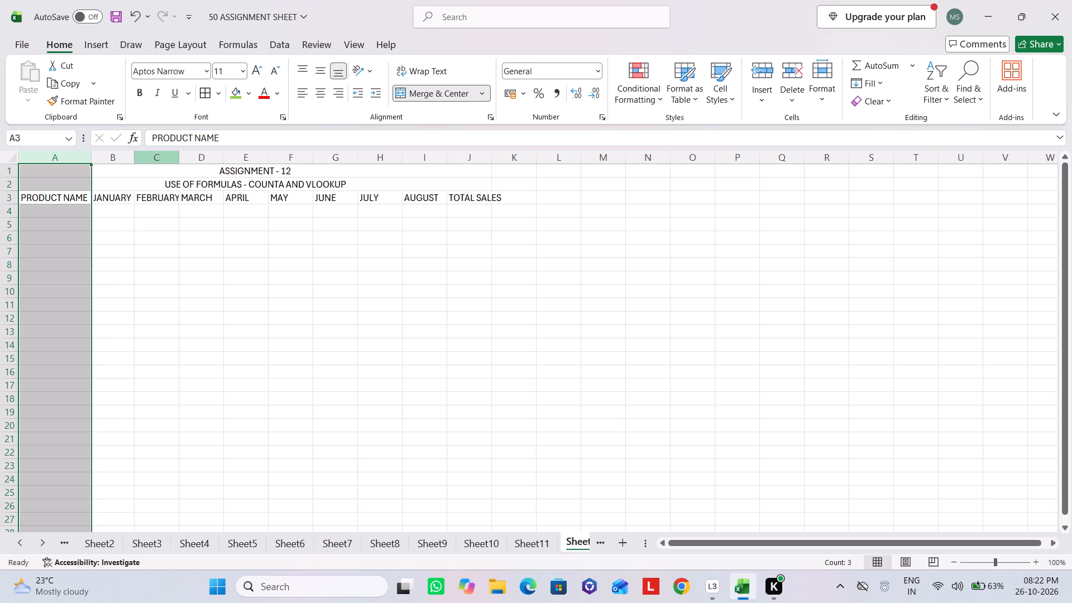
{"action": "double_click", "coordinate": [176, 154]}
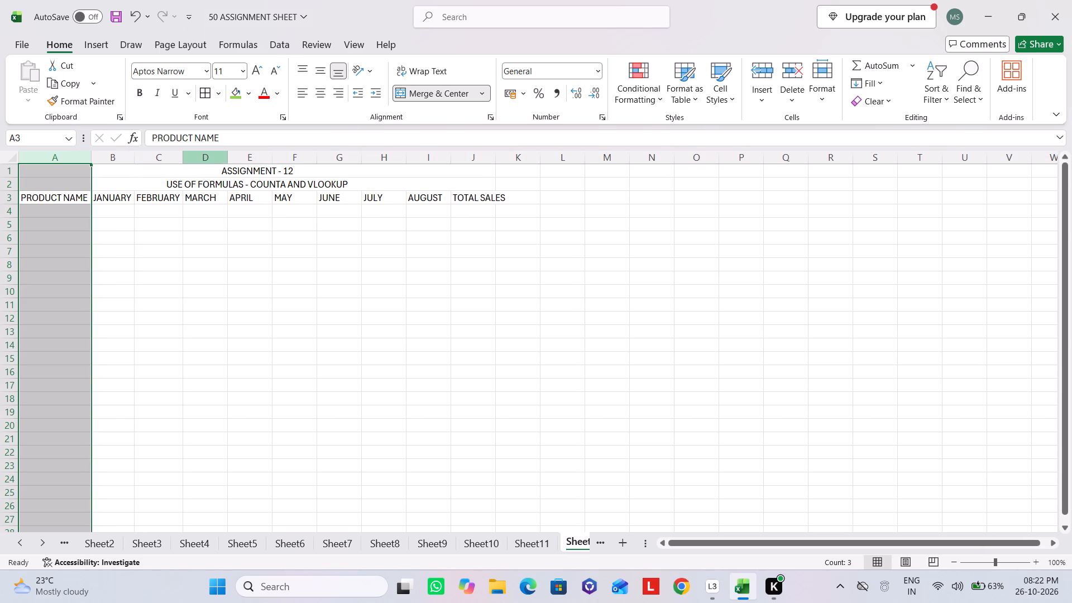
{"action": "double_click", "coordinate": [226, 152]}
{"action": "double_click", "coordinate": [272, 155]}
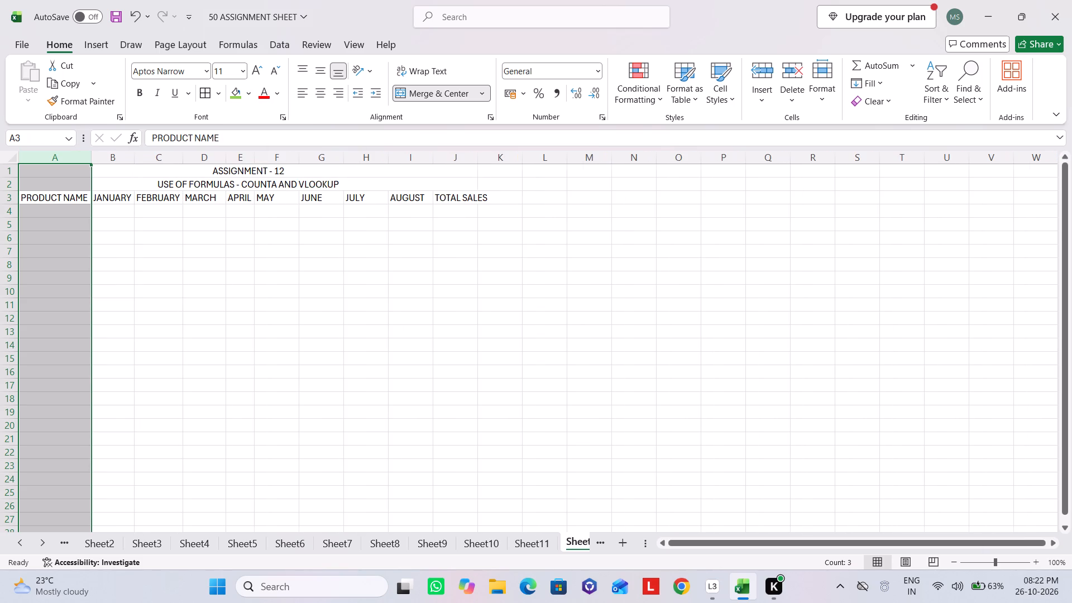
{"action": "left_click_drag", "start_coordinate": [253, 154], "coordinate": [262, 155]}
{"action": "double_click", "coordinate": [308, 156]}
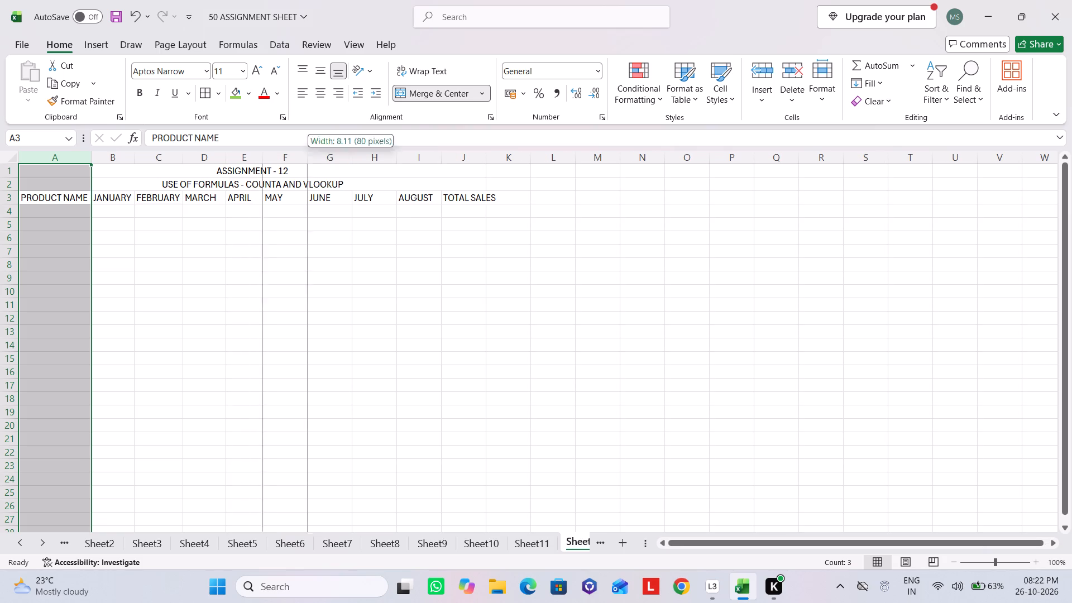
{"action": "left_click_drag", "start_coordinate": [290, 157], "coordinate": [303, 160]}
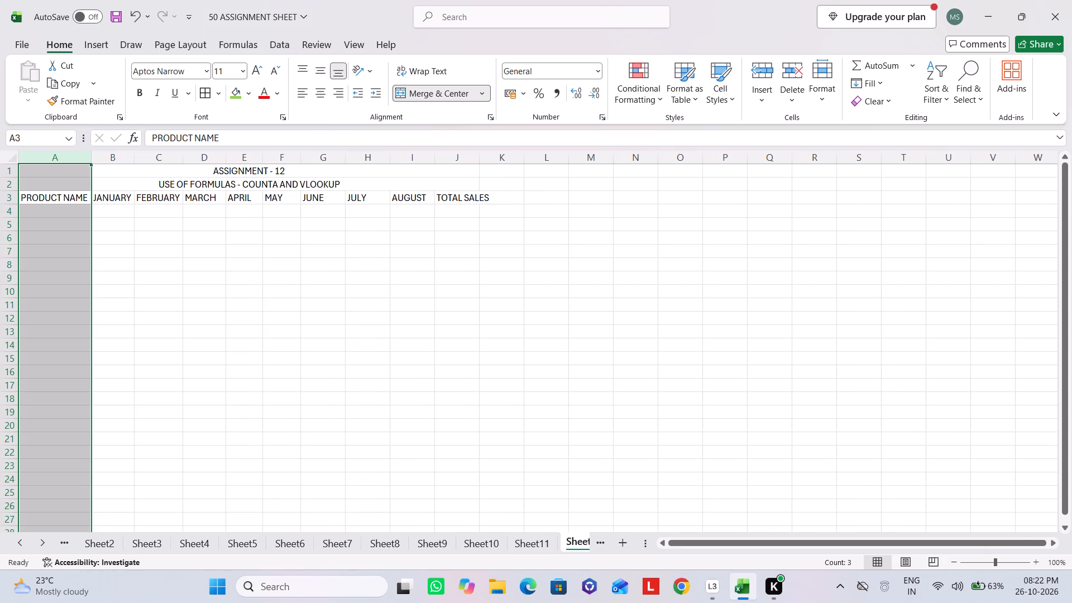
{"action": "left_click", "coordinate": [435, 159]}
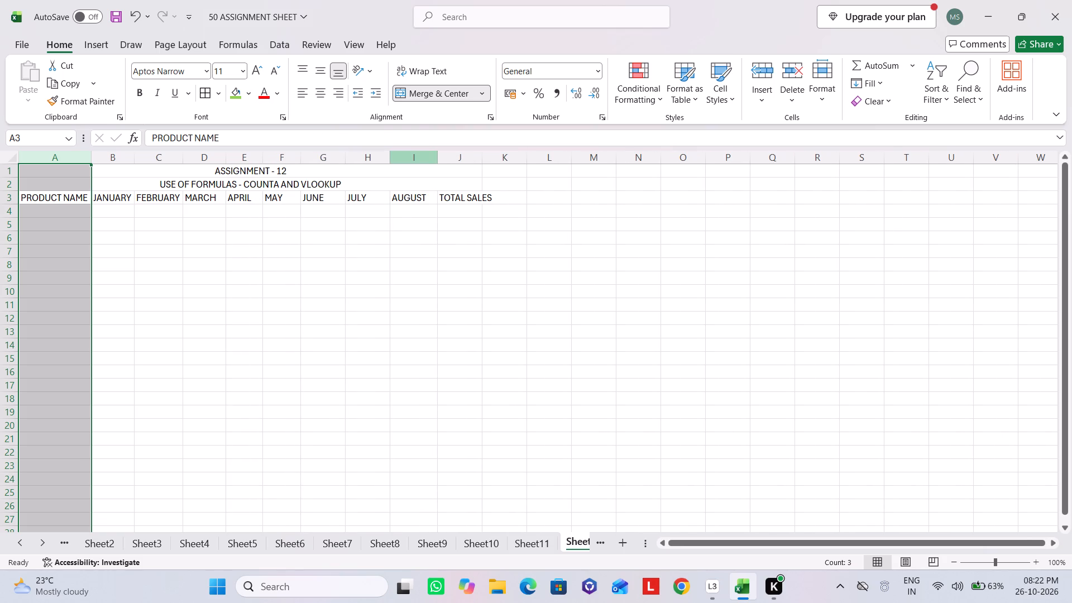
{"action": "double_click", "coordinate": [389, 159]}
{"action": "left_click_drag", "start_coordinate": [372, 158], "coordinate": [383, 159]}
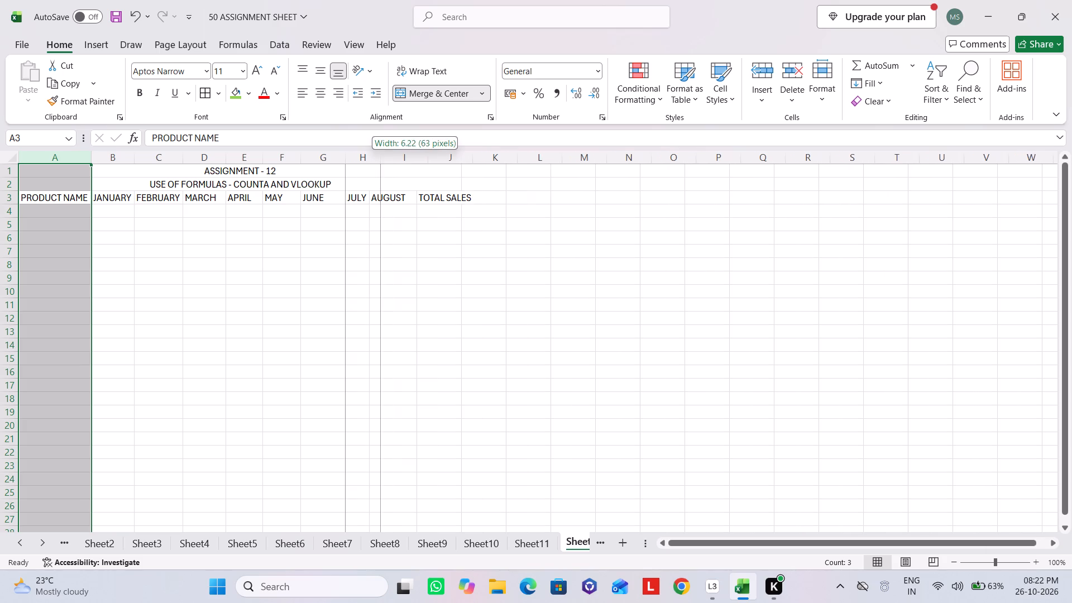
{"action": "left_click_drag", "start_coordinate": [383, 159], "coordinate": [387, 160]}
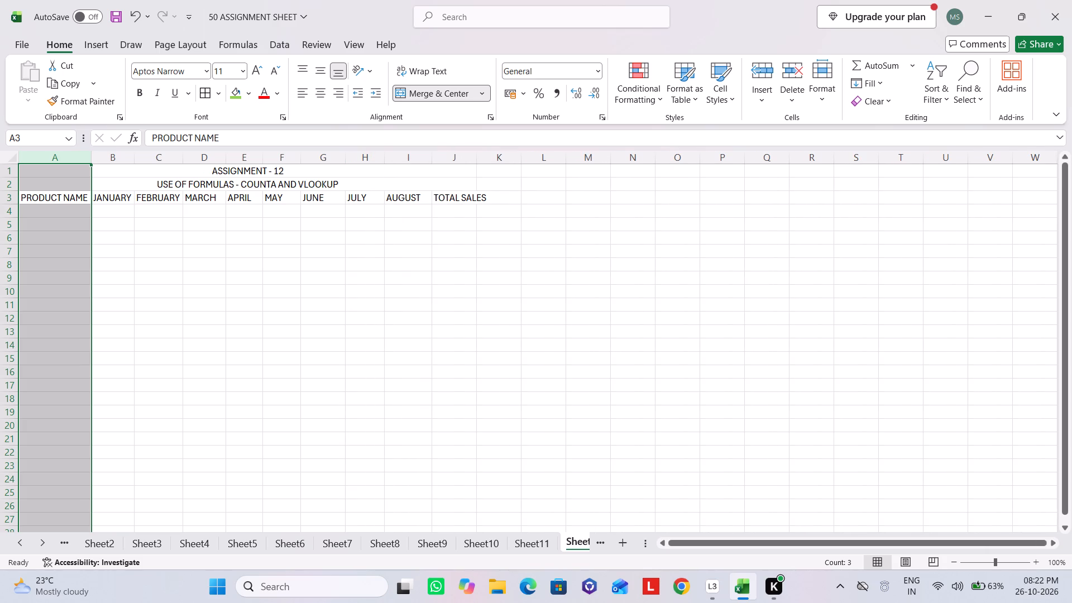
{"action": "left_click", "coordinate": [473, 164]}
{"action": "left_click", "coordinate": [467, 203]}
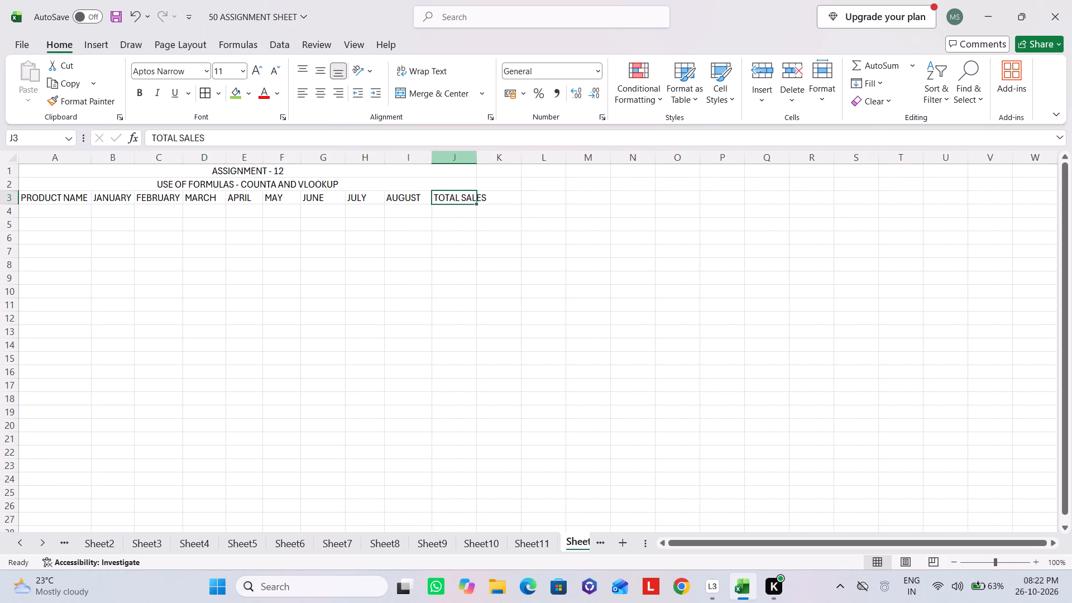
{"action": "double_click", "coordinate": [472, 159]}
Apply all borders to the table range A1:J11.
{"action": "left_click_drag", "start_coordinate": [73, 171], "coordinate": [195, 190]}
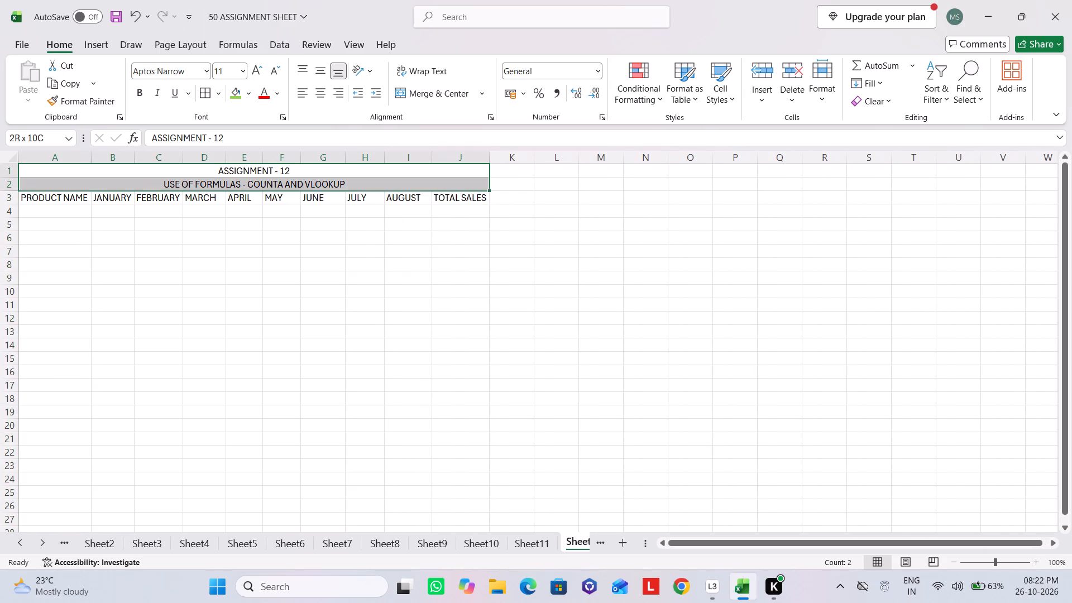
{"action": "left_click_drag", "start_coordinate": [195, 190], "coordinate": [238, 197]}
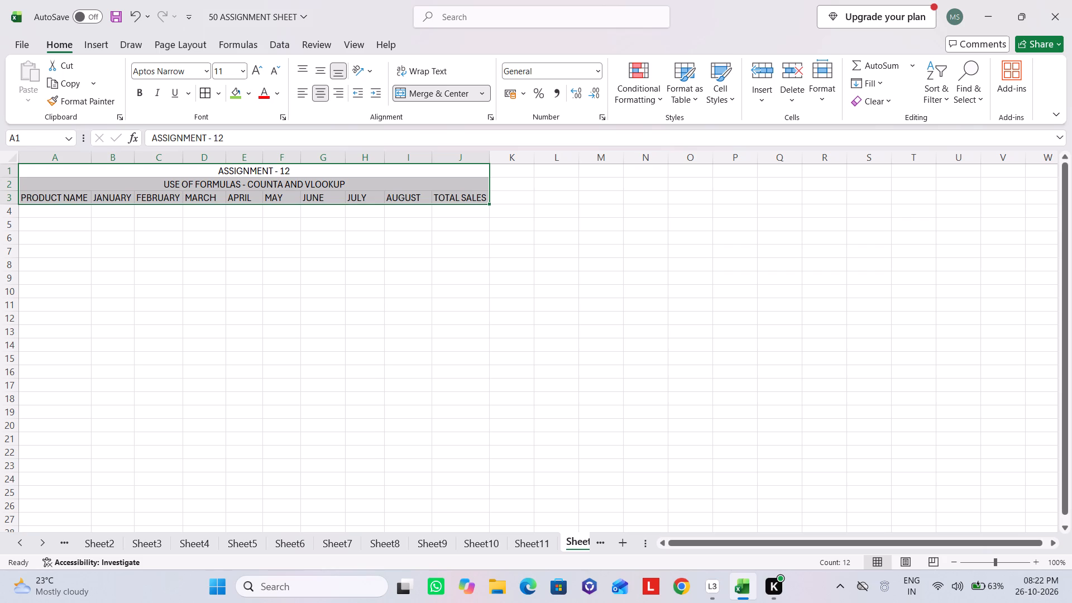
{"action": "key", "text": "Down"}
{"action": "key", "text": "Down"}
{"action": "key", "text": "Down"}
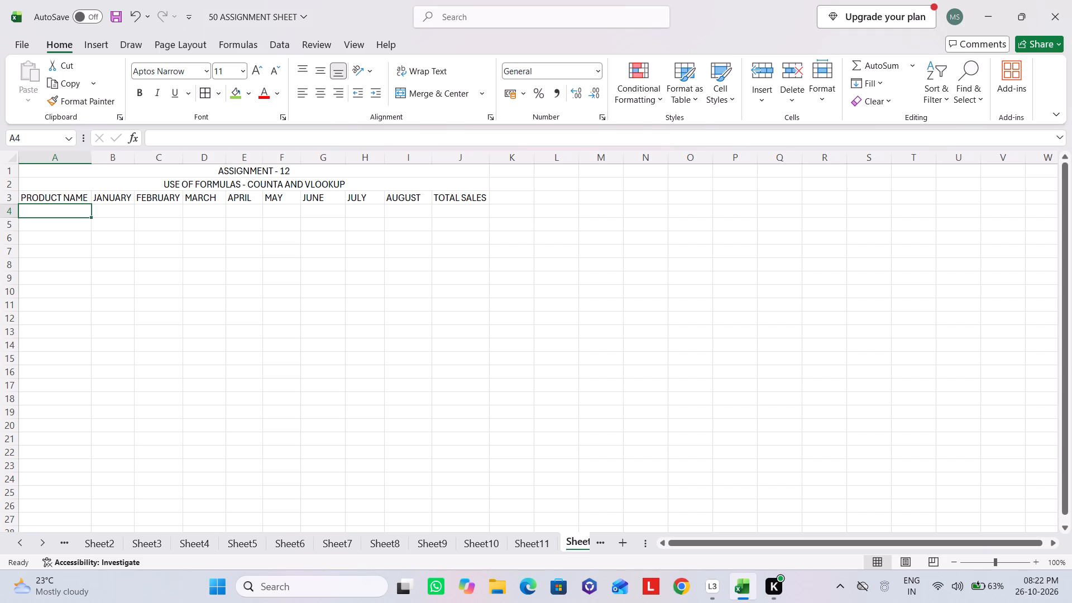
{"action": "key", "text": "Up"}
{"action": "key", "text": "Up"}
{"action": "key", "text": "Up"}
{"action": "key", "text": "shift+Down"}
{"action": "key", "text": "shift+Down"}
{"action": "key", "text": "shift+Down"}
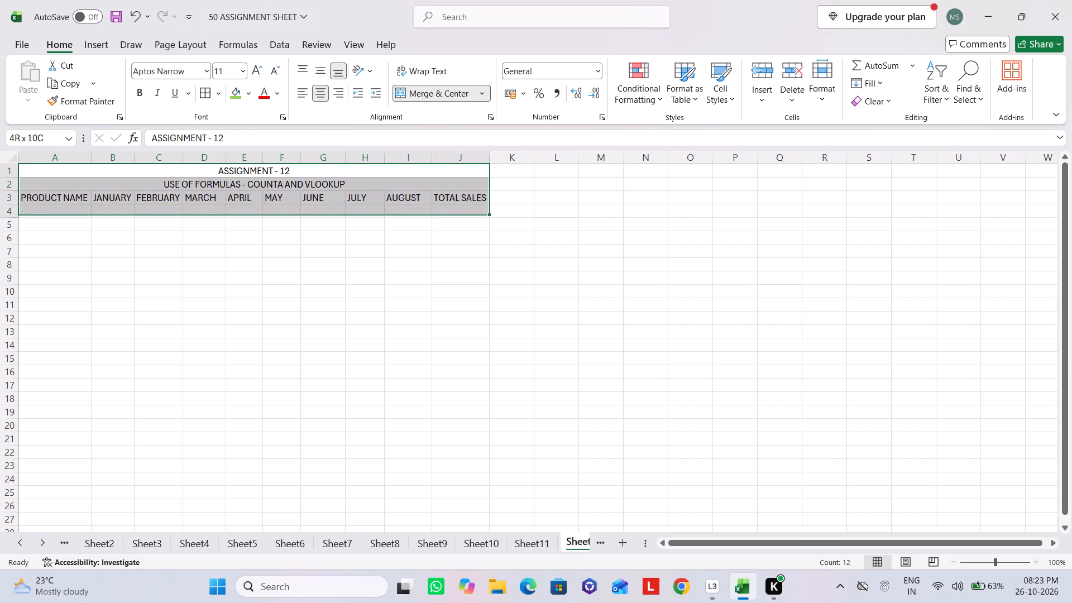
{"action": "key", "text": "shift+Down"}
{"action": "key", "text": "shift+Down"}
{"action": "key", "text": "shift+Down"}
{"action": "key", "text": "shift+Down"}
{"action": "key", "text": "shift+Down"}
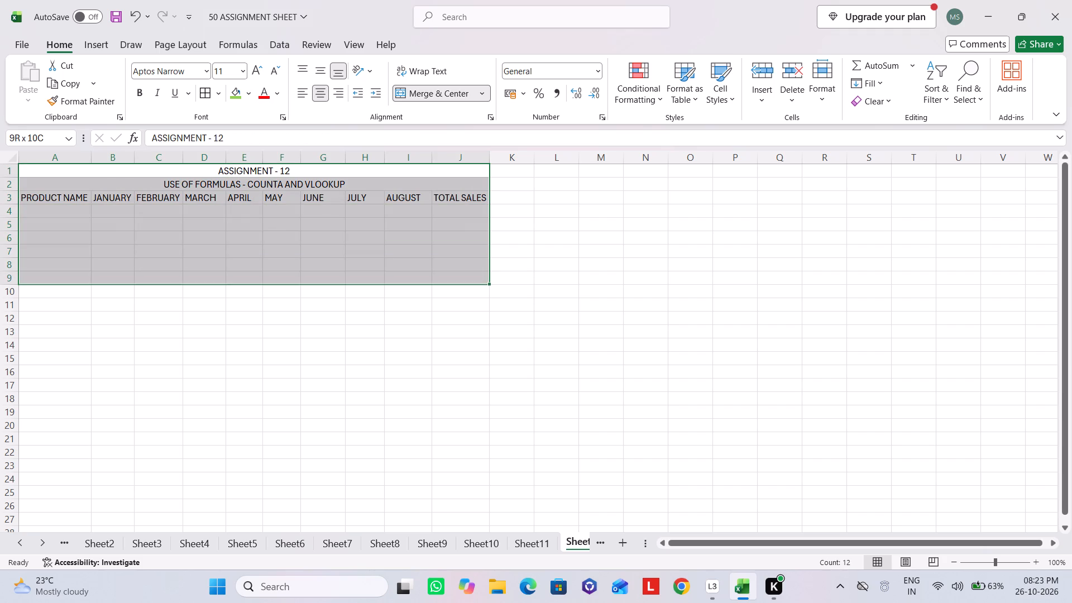
{"action": "key", "text": "shift+Down"}
{"action": "key", "text": "shift+Down"}
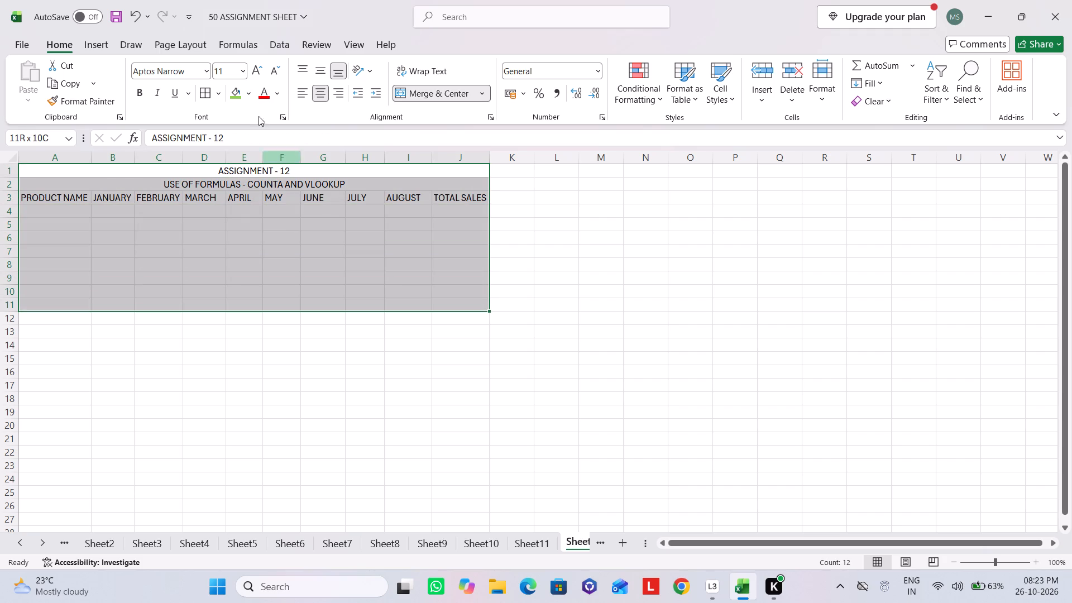
{"action": "left_click", "coordinate": [210, 97]}
{"action": "left_click", "coordinate": [195, 176]}
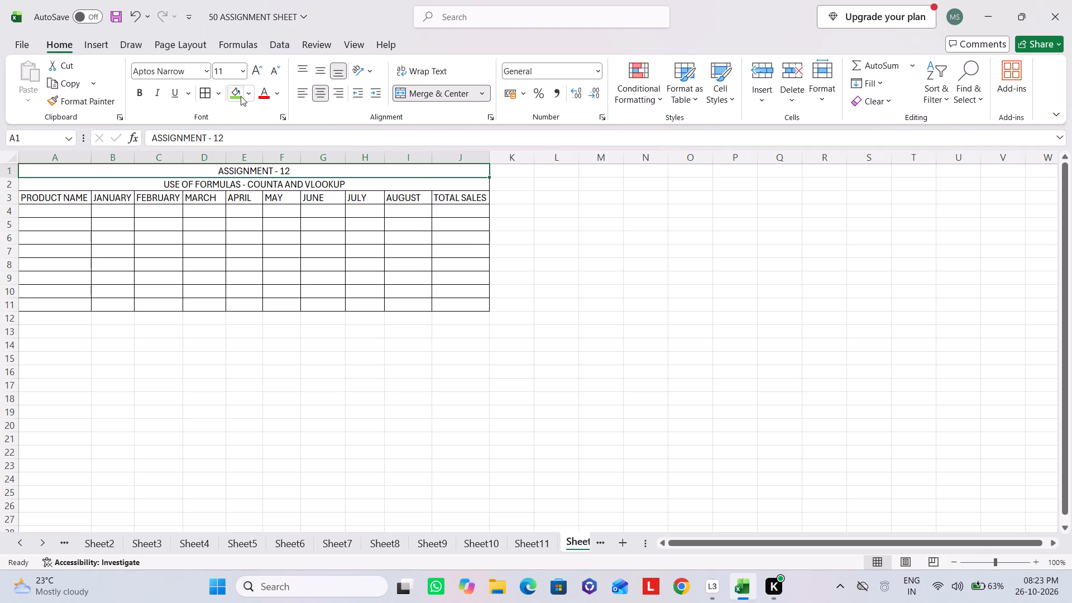
Fill the ASSIGNMENT - 12 title row with the standard orange color.
{"action": "left_click", "coordinate": [253, 92]}
{"action": "left_click", "coordinate": [274, 303]}
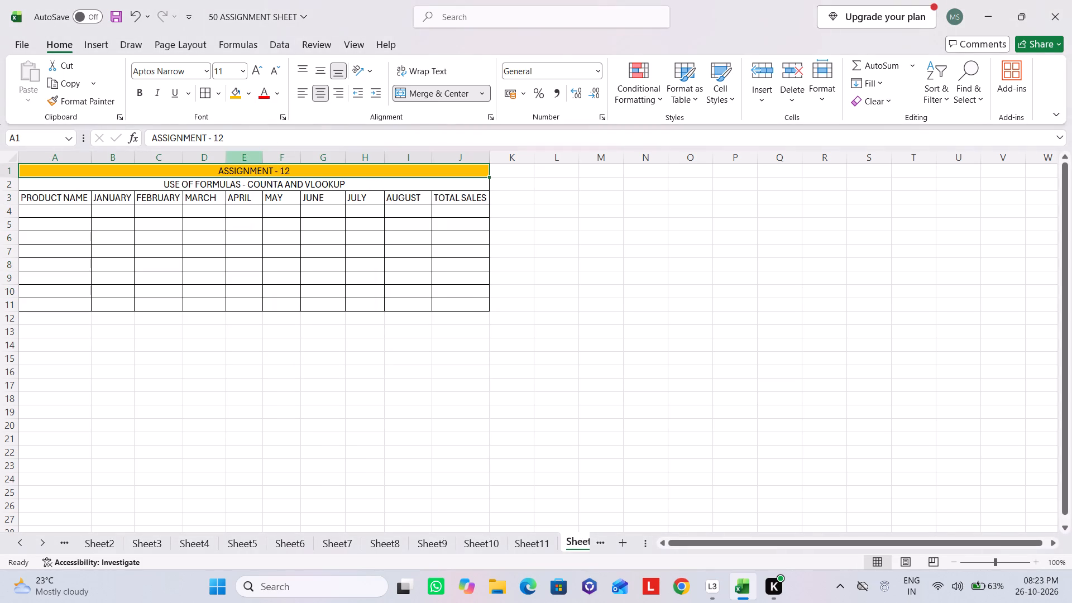
Fill the subtitle row 2 with a light blue theme color.
{"action": "left_click", "coordinate": [236, 191]}
{"action": "left_click", "coordinate": [229, 191]}
{"action": "left_click", "coordinate": [228, 177]}
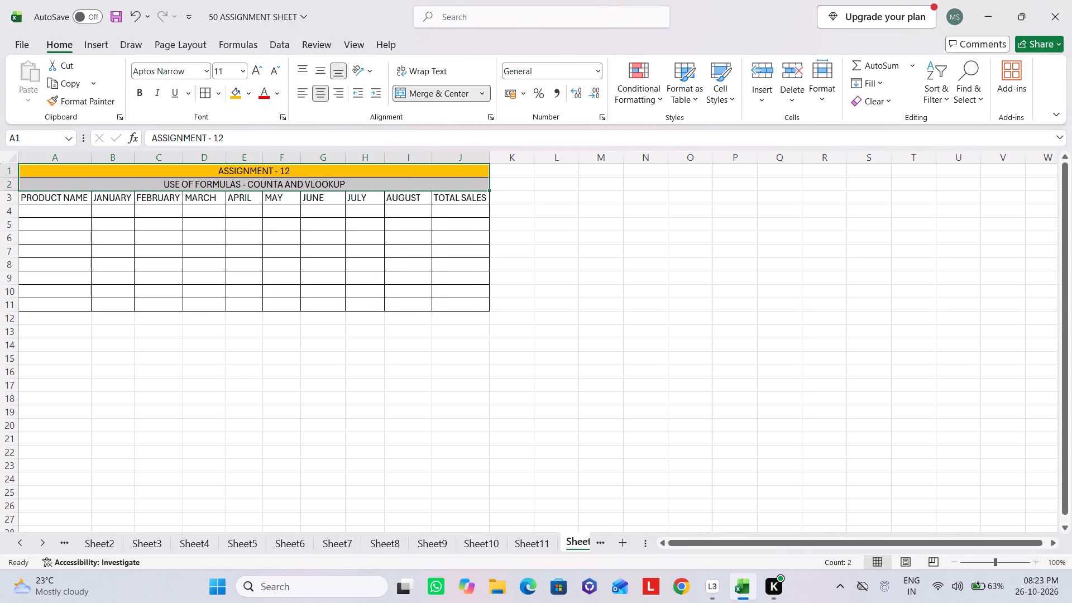
{"action": "left_click", "coordinate": [222, 181]}
{"action": "left_click", "coordinate": [247, 87]}
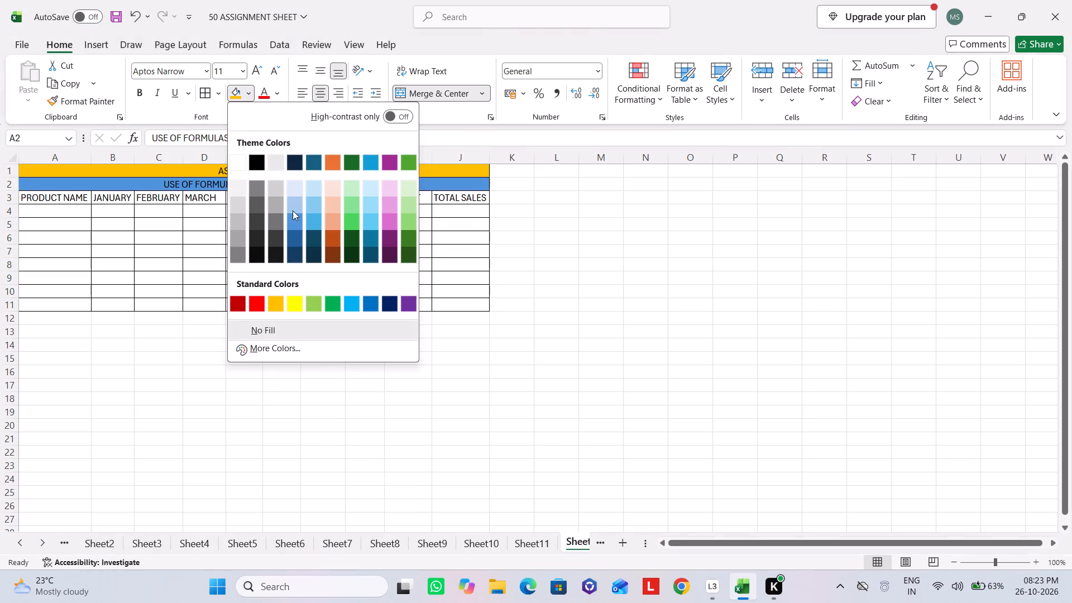
{"action": "left_click", "coordinate": [294, 209]}
Fill the header cells A3:J3 with the standard light green color.
{"action": "left_click_drag", "start_coordinate": [34, 202], "coordinate": [394, 229]}
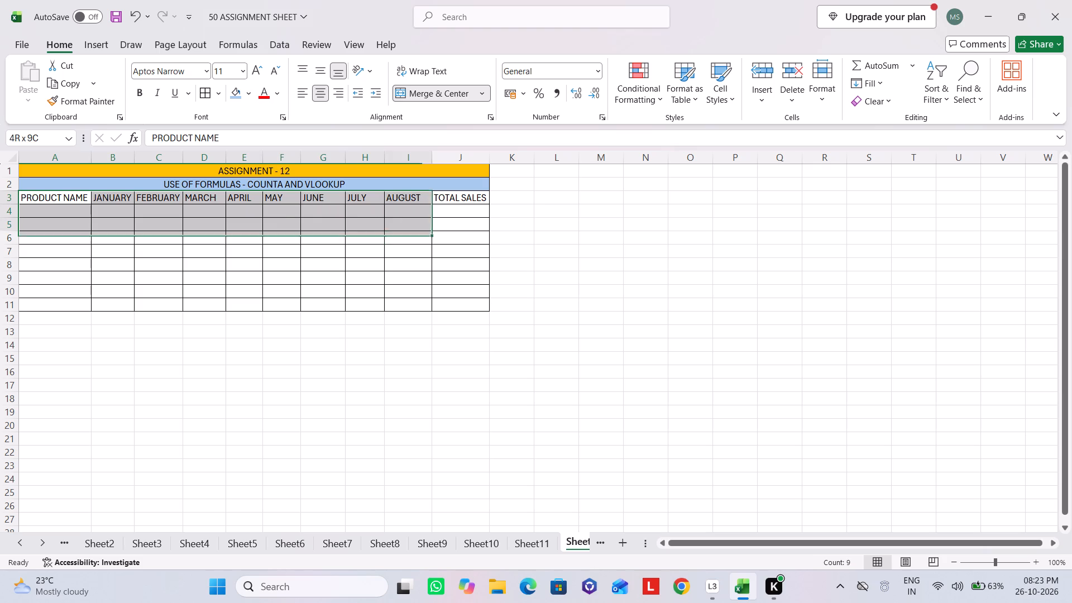
{"action": "left_click_drag", "start_coordinate": [394, 229], "coordinate": [456, 200]}
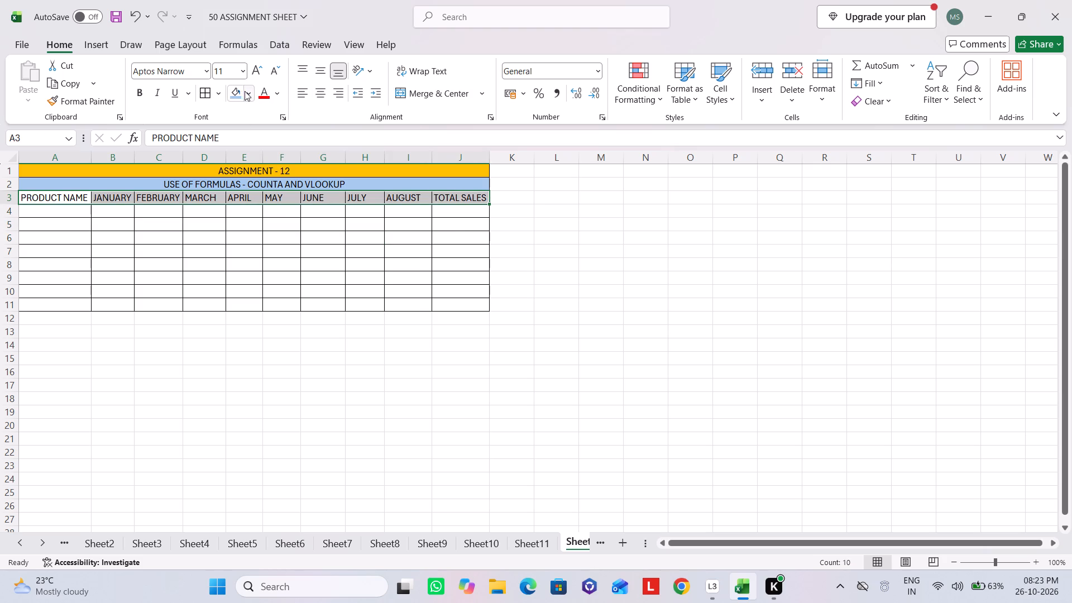
{"action": "left_click", "coordinate": [250, 95]}
{"action": "left_click", "coordinate": [312, 305]}
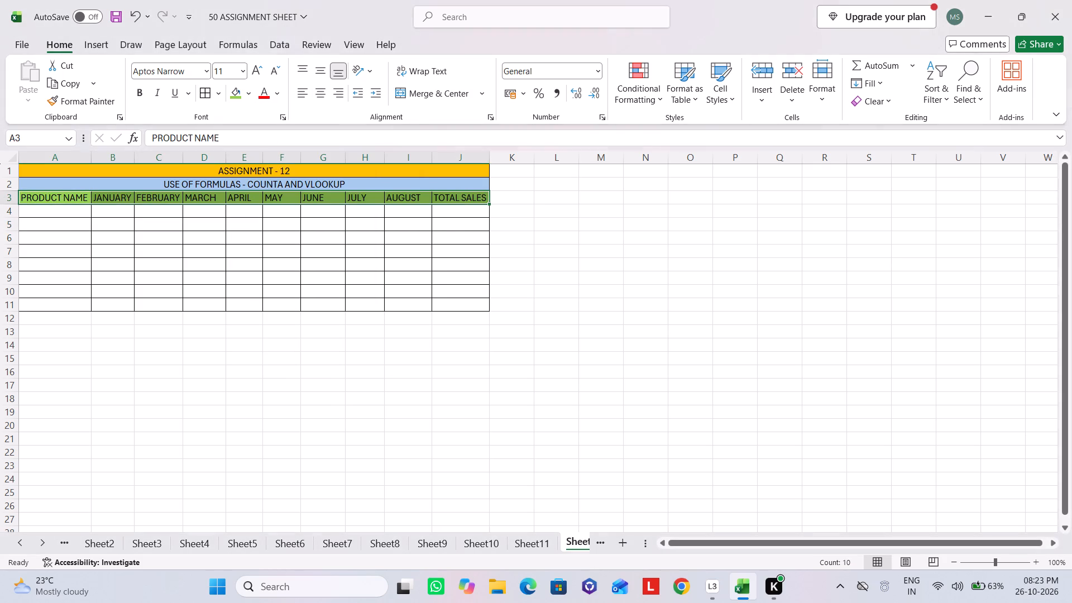
Enter the product names APPLES, GRAPEFRUIT, LEMONS and LIME in cells A4 to A7.
{"action": "left_click", "coordinate": [49, 207]}
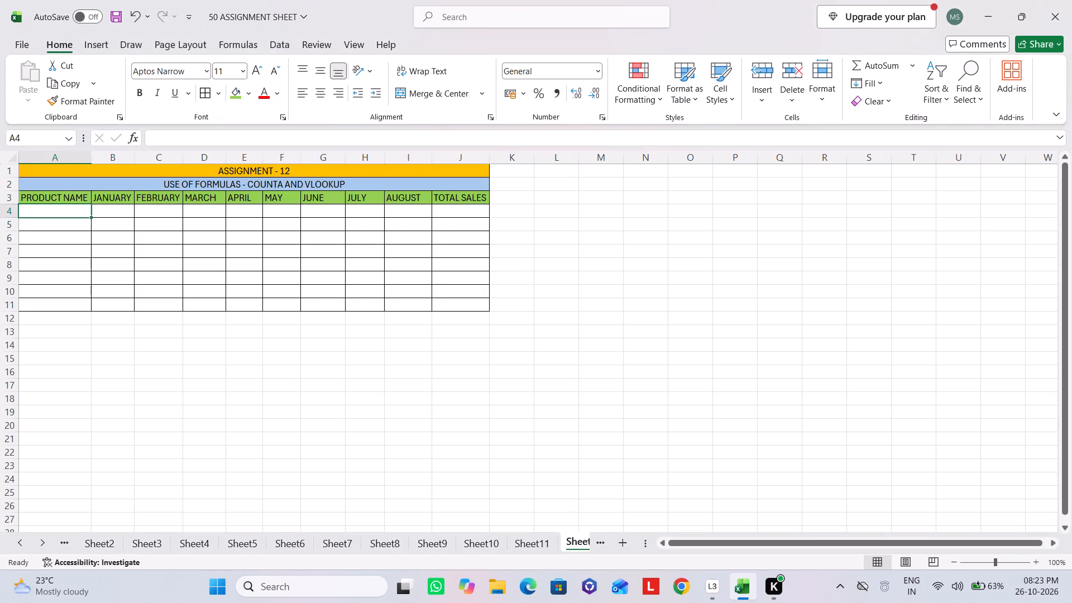
{"action": "type", "text": "APPLE"}
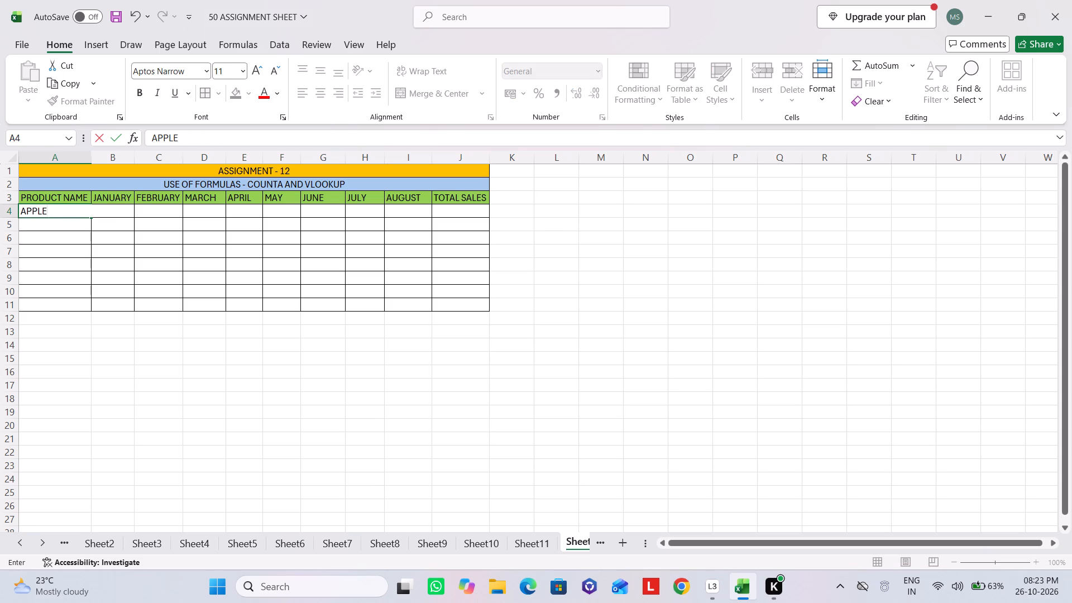
{"action": "key", "text": "s"}
{"action": "key", "text": "Down"}
{"action": "type", "text": "GRAPEFRUIT"}
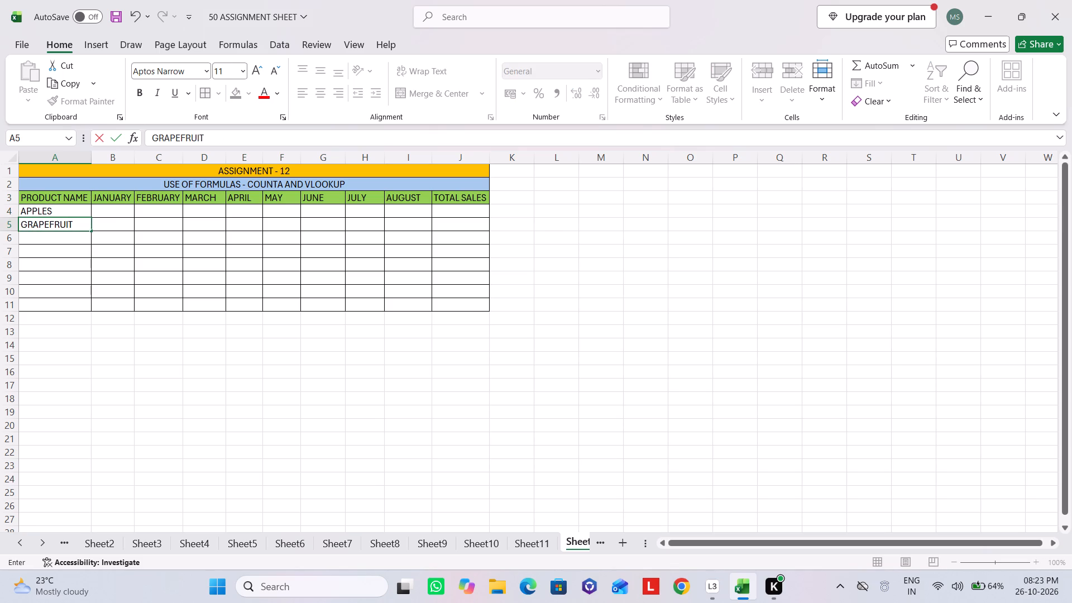
{"action": "key", "text": "Down"}
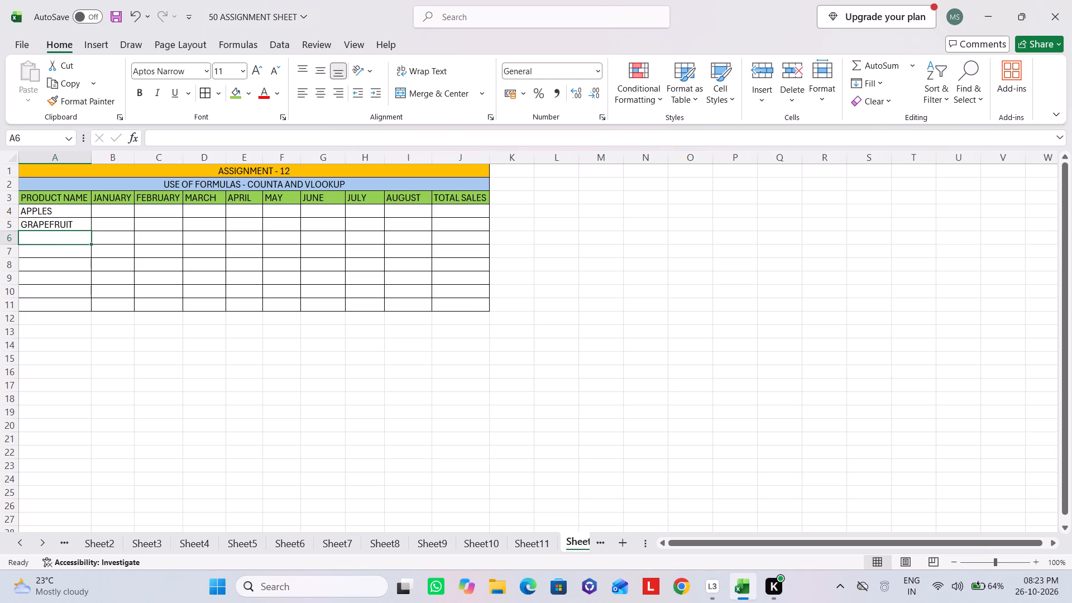
{"action": "type", "text": "LE"}
{"action": "type", "text": "MOSN"}
{"action": "key", "text": "BackSpace"}
{"action": "key", "text": "BackSpace"}
{"action": "type", "text": "NS"}
{"action": "key", "text": "Down"}
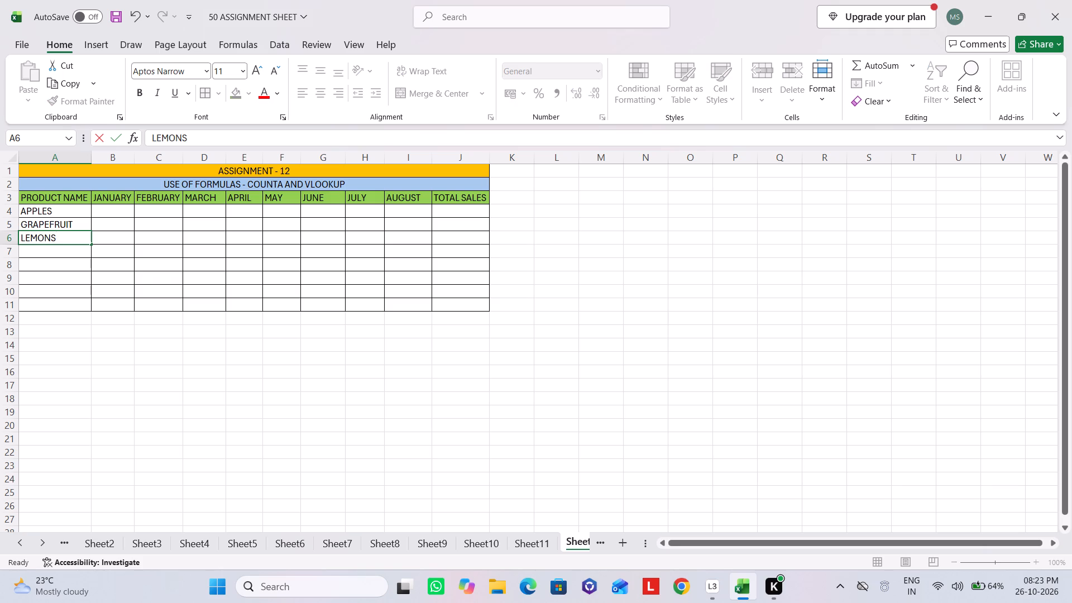
{"action": "type", "text": "LIME"}
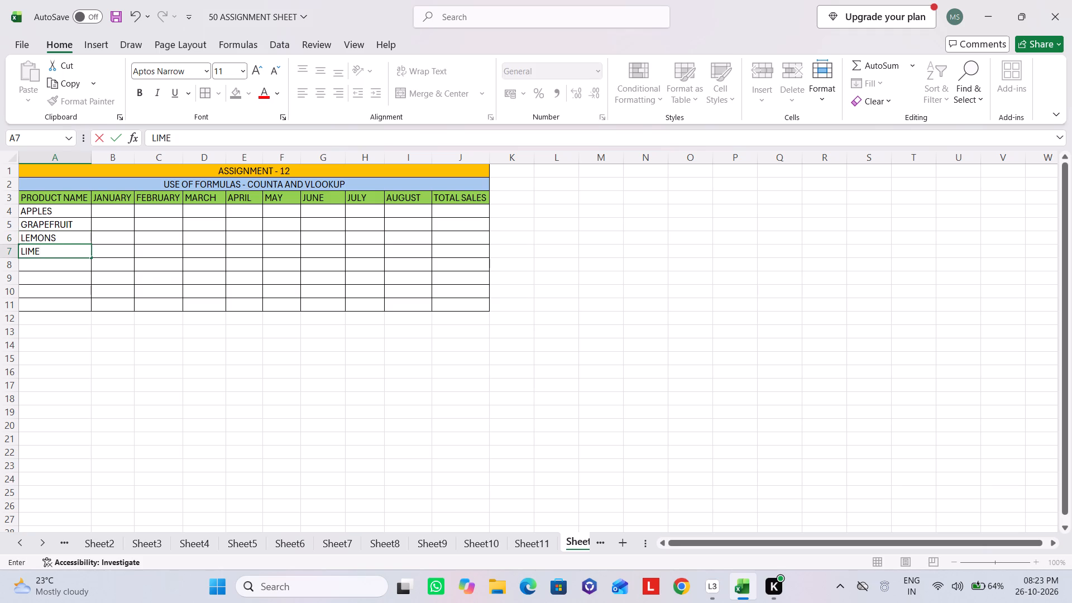
{"action": "key", "text": "Down"}
Enter the product names ORANGES, PEACHES, PEARS and PINEAPPLES in cells A8 to A11.
{"action": "type", "text": "ORANGE"}
{"action": "key", "text": "s"}
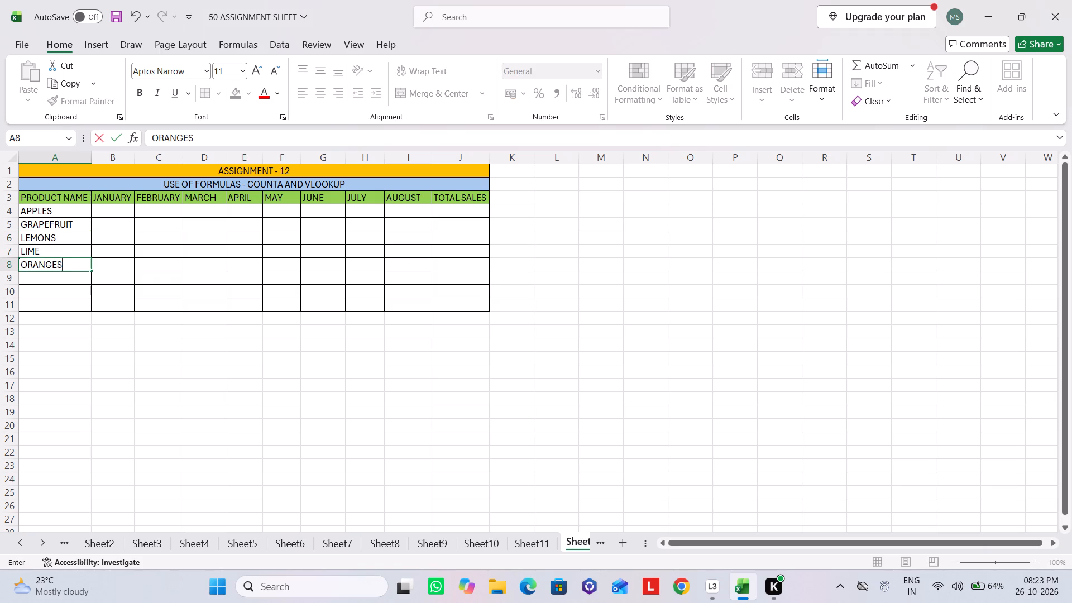
{"action": "key", "text": "Down"}
{"action": "type", "text": "PE"}
{"action": "type", "text": "ACHES"}
{"action": "key", "text": "Down"}
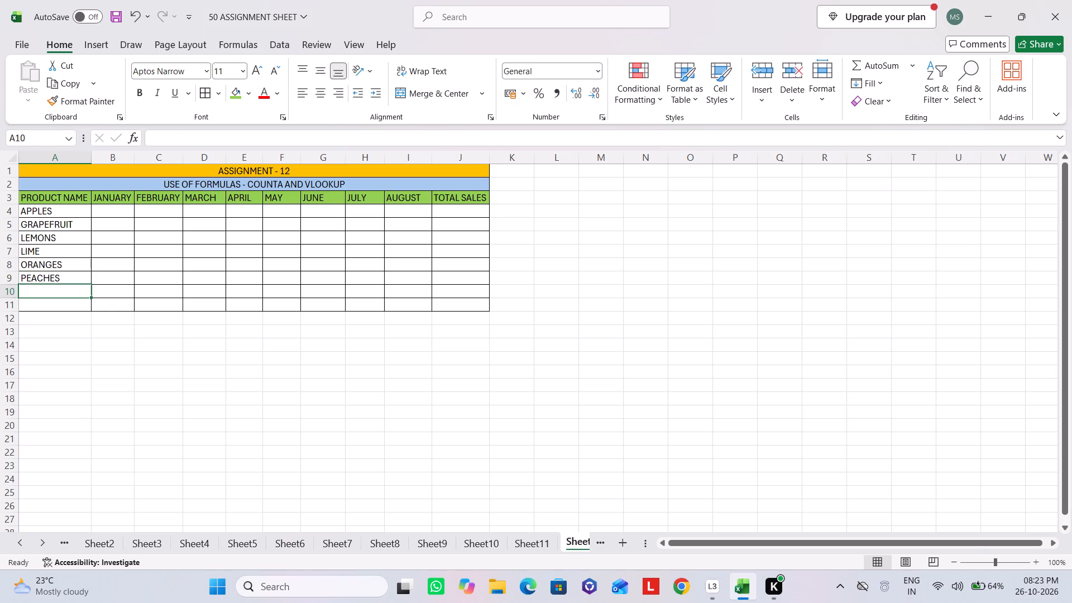
{"action": "type", "text": "PEARS"}
{"action": "key", "text": "Down"}
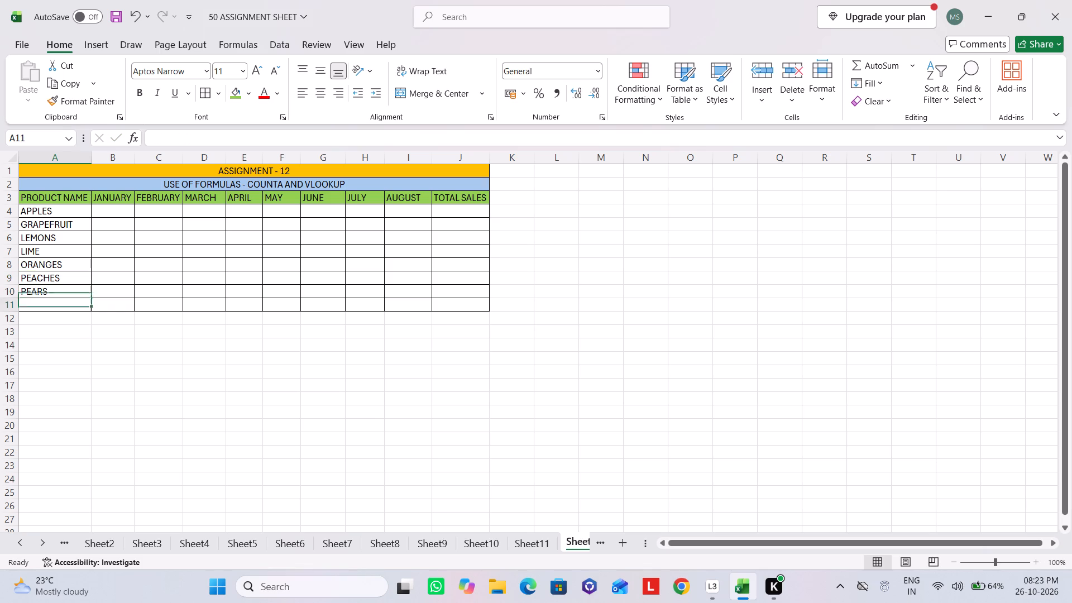
{"action": "key", "text": "p"}
{"action": "type", "text": "INEAPPLES"}
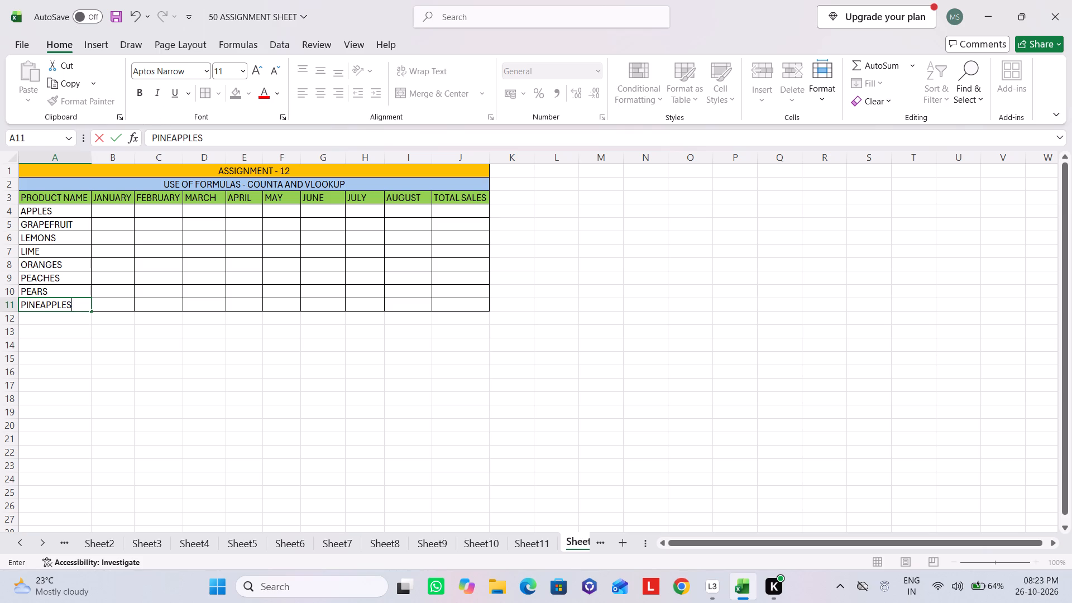
{"action": "left_click", "coordinate": [105, 219]}
{"action": "left_click", "coordinate": [111, 209]}
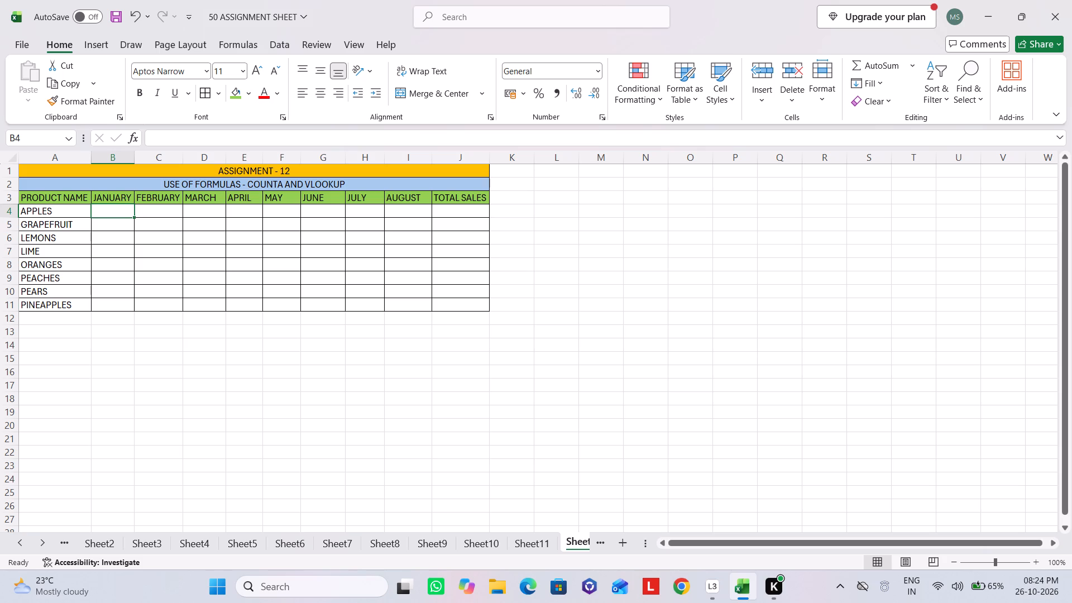
Save the workbook.
{"action": "key", "text": "ctrl+s"}
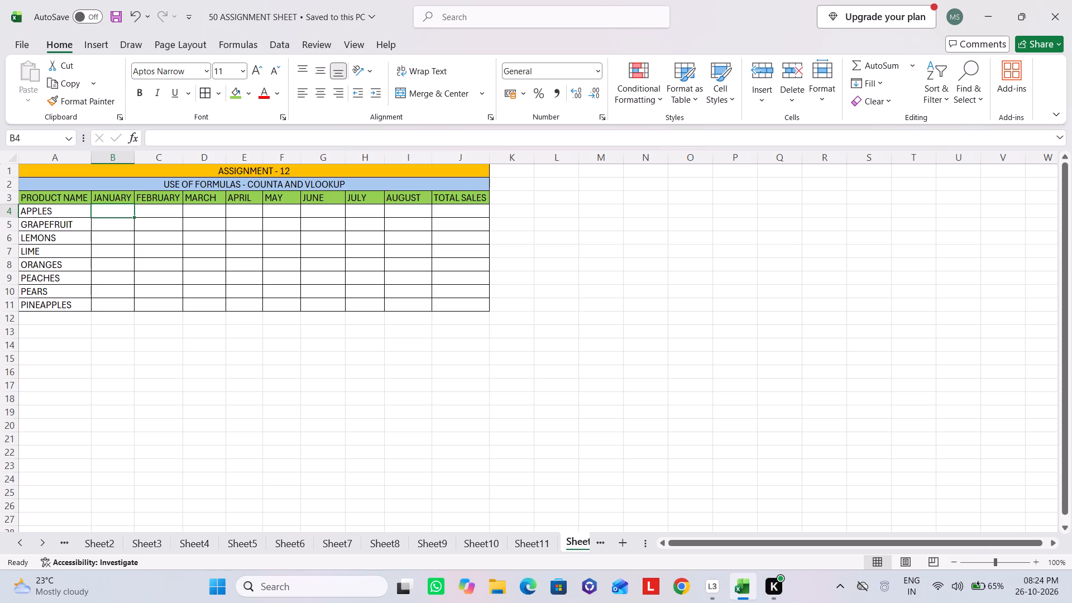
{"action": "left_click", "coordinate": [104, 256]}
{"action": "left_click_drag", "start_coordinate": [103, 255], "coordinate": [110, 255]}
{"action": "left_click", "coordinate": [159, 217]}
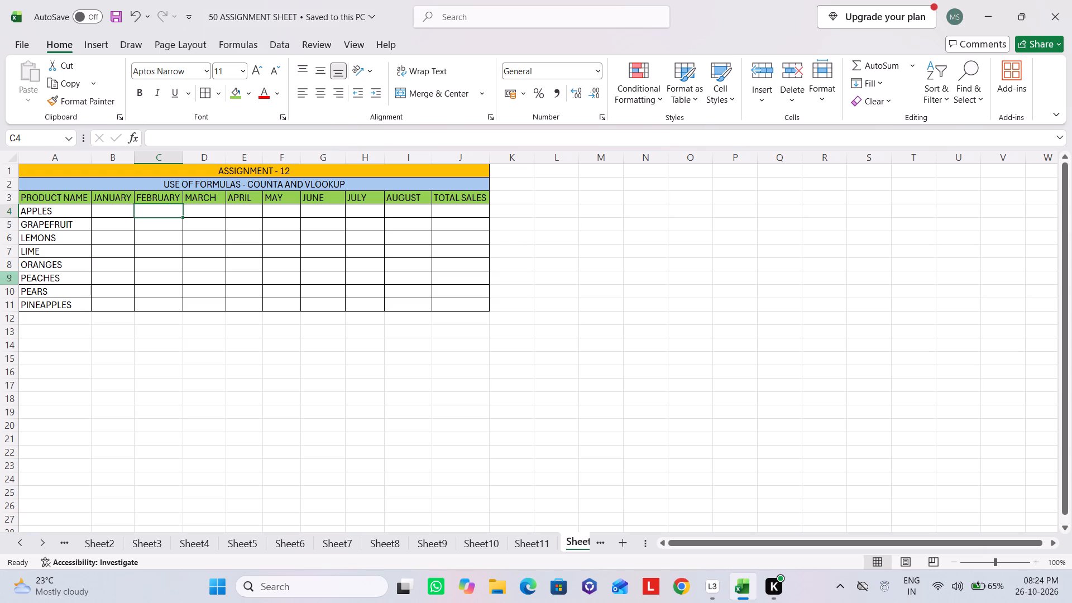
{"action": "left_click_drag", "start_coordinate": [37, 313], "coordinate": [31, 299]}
Enter the APPLES sales for January to March in B4:D4: 2773, 17462 and 5954.
{"action": "left_click", "coordinate": [112, 213]}
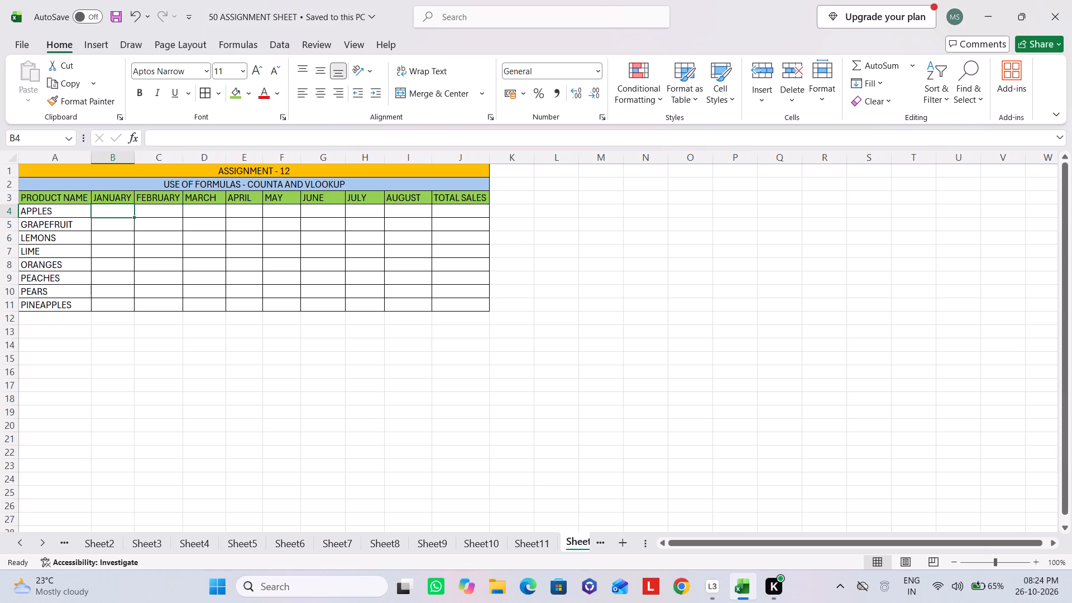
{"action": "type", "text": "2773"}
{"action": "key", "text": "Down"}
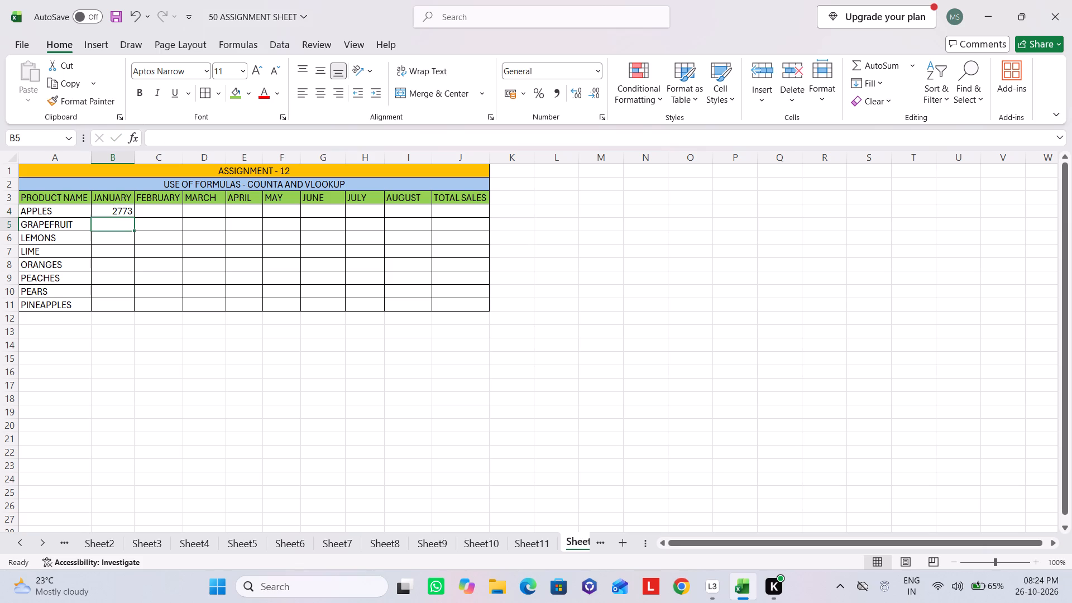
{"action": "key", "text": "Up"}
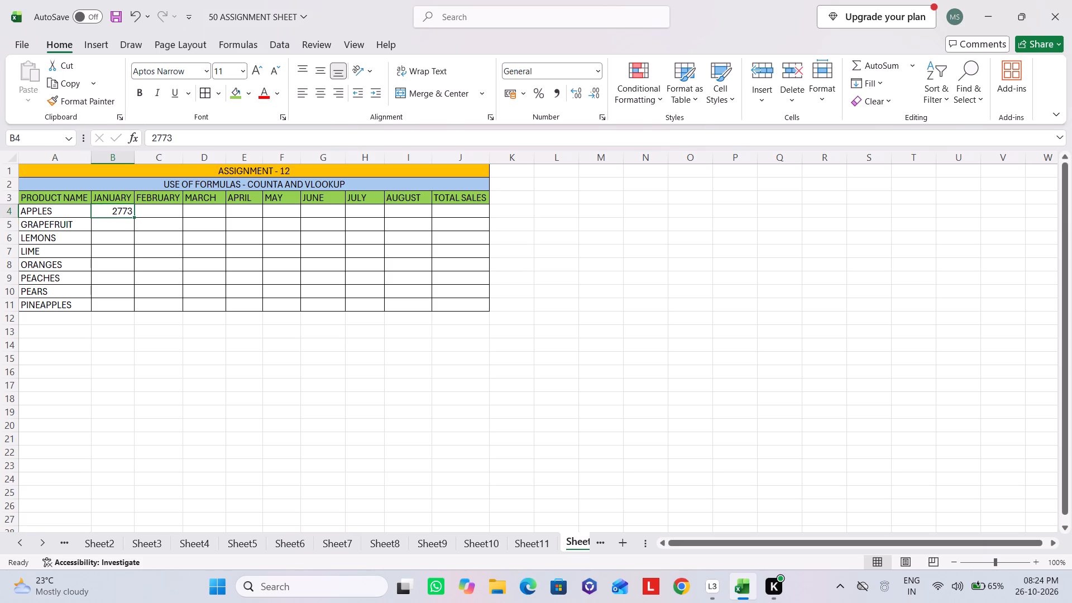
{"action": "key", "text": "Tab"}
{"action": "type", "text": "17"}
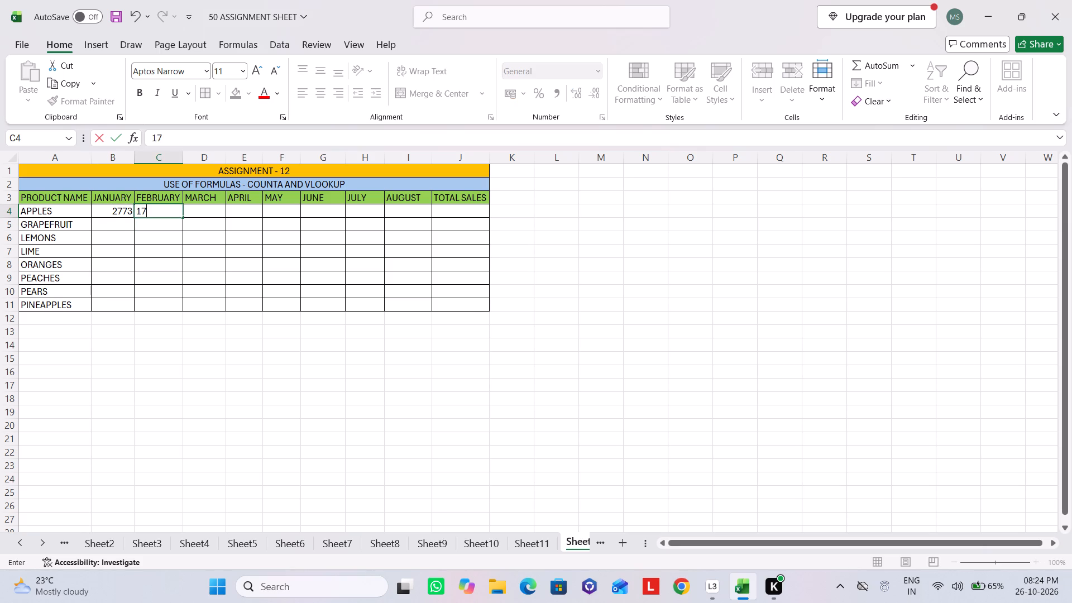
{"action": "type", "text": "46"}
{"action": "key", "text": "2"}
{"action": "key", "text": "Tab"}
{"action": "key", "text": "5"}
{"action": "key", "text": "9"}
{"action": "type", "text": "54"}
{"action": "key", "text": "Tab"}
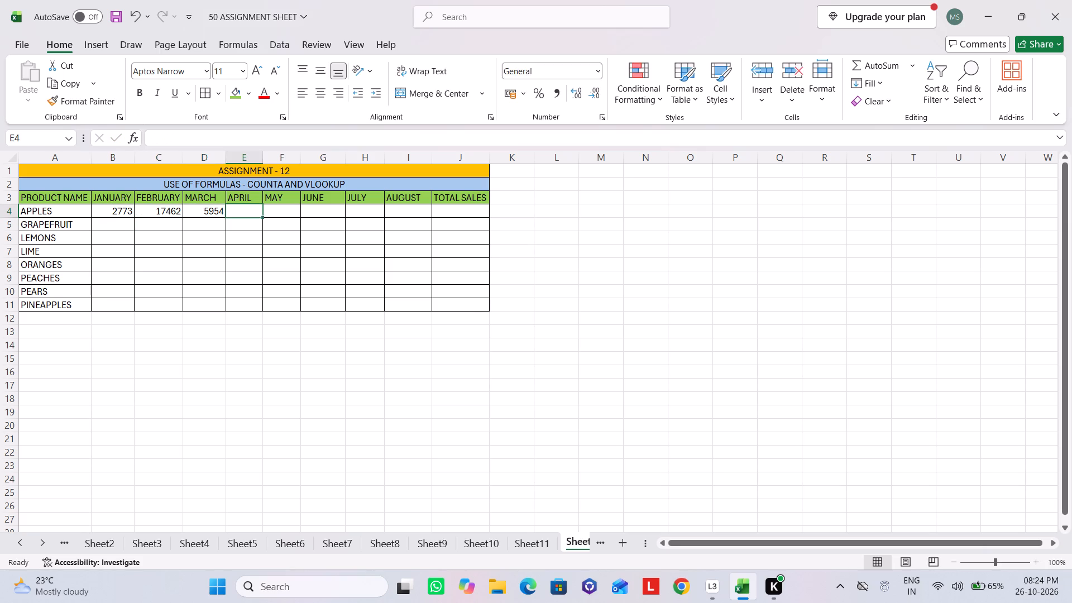
Enter the APPLES sales for April to June in E4:G4: 1348, 28158 and 28799.
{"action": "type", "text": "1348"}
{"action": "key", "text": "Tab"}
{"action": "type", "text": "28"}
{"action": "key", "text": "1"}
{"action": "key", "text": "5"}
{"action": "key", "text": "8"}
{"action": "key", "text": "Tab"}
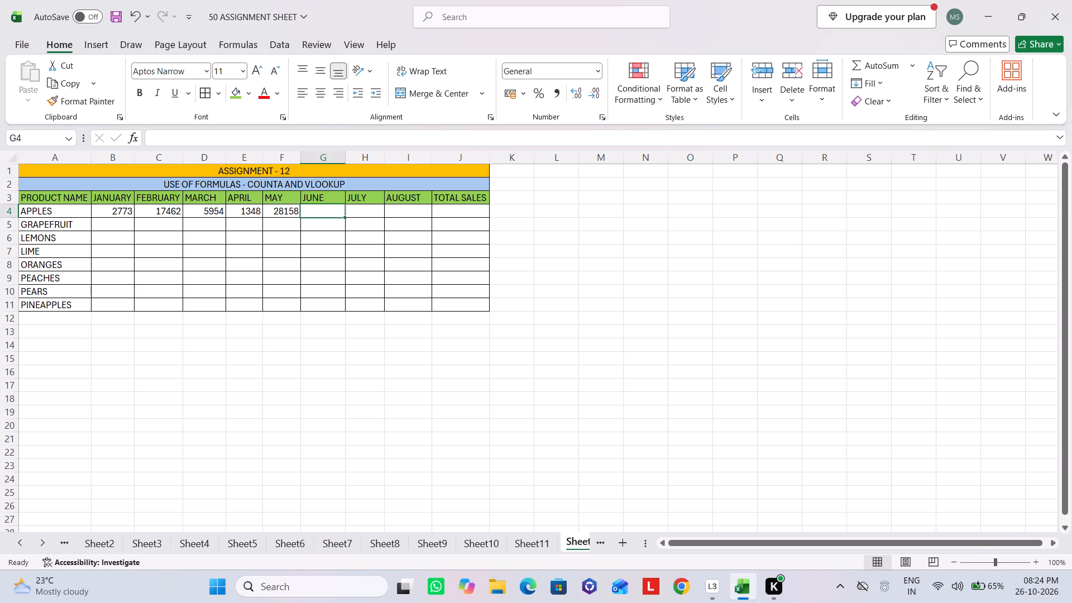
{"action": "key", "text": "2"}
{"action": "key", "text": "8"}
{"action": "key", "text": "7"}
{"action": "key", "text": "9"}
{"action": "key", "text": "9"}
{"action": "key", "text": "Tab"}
Enter the APPLES sales for July and August, 25415 and 17227, and total sales of 127136 in H4:J4.
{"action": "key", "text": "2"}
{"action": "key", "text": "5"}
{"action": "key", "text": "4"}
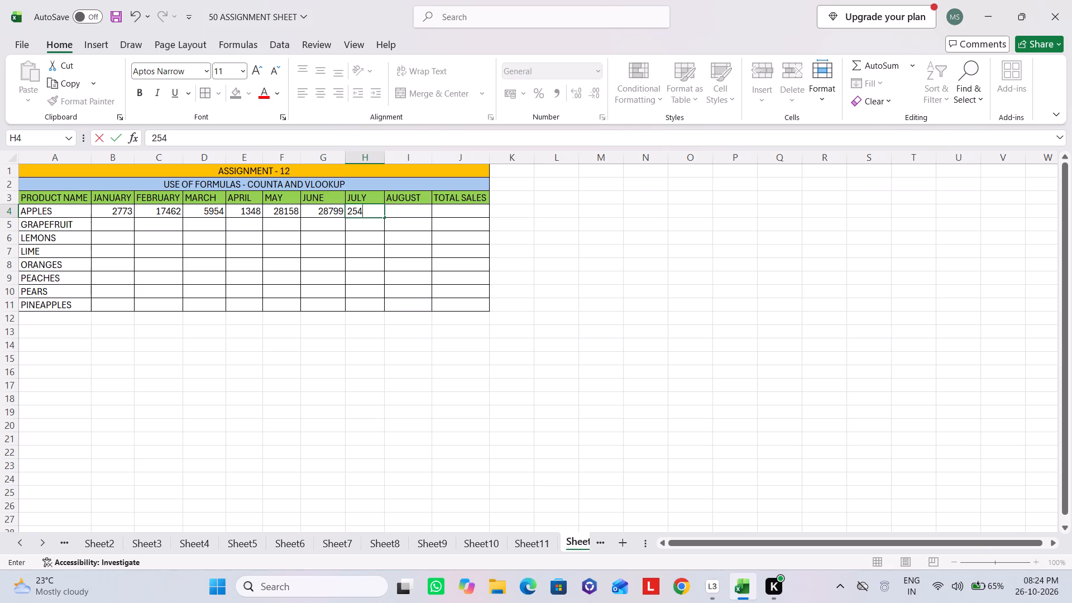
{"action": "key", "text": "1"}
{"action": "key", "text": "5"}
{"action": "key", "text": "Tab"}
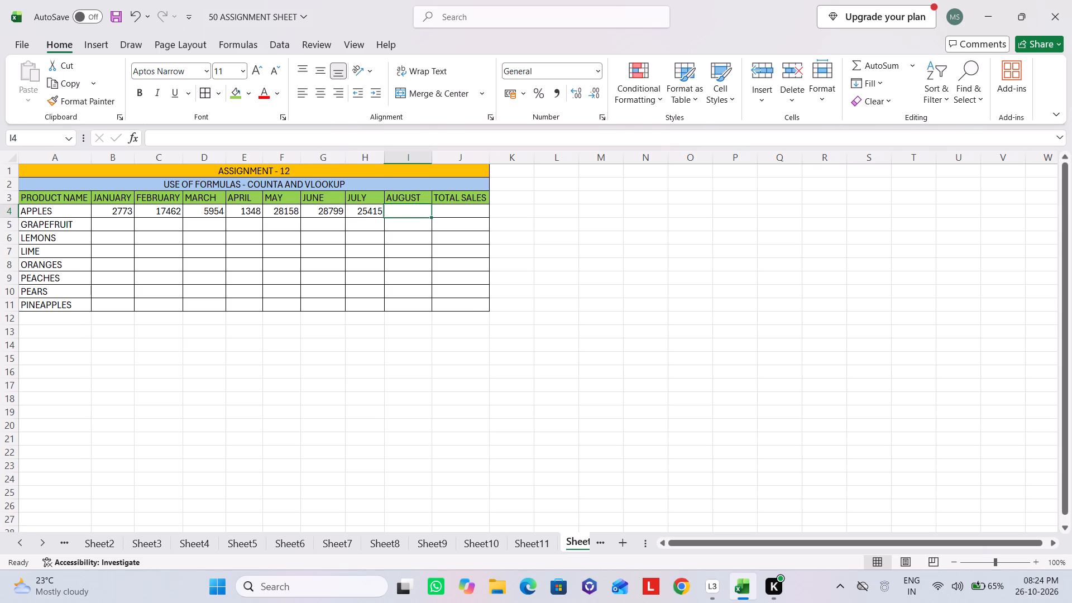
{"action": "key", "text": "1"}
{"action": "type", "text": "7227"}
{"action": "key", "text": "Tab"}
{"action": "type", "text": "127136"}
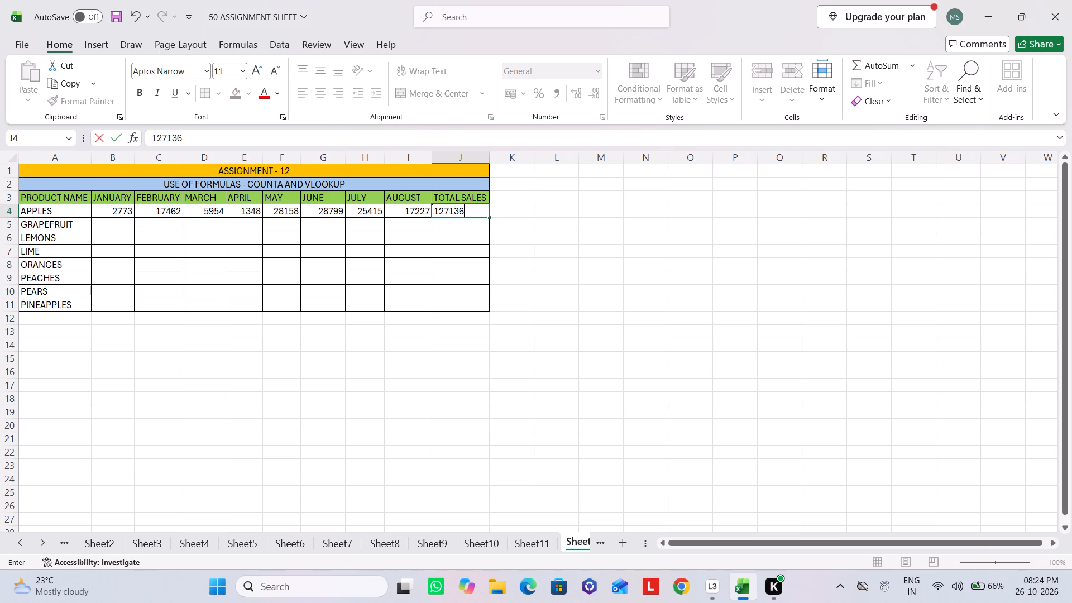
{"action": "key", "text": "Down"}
Enter the GRAPEFRUIT sales for January and February in B5:C5: 12908 and 3083.
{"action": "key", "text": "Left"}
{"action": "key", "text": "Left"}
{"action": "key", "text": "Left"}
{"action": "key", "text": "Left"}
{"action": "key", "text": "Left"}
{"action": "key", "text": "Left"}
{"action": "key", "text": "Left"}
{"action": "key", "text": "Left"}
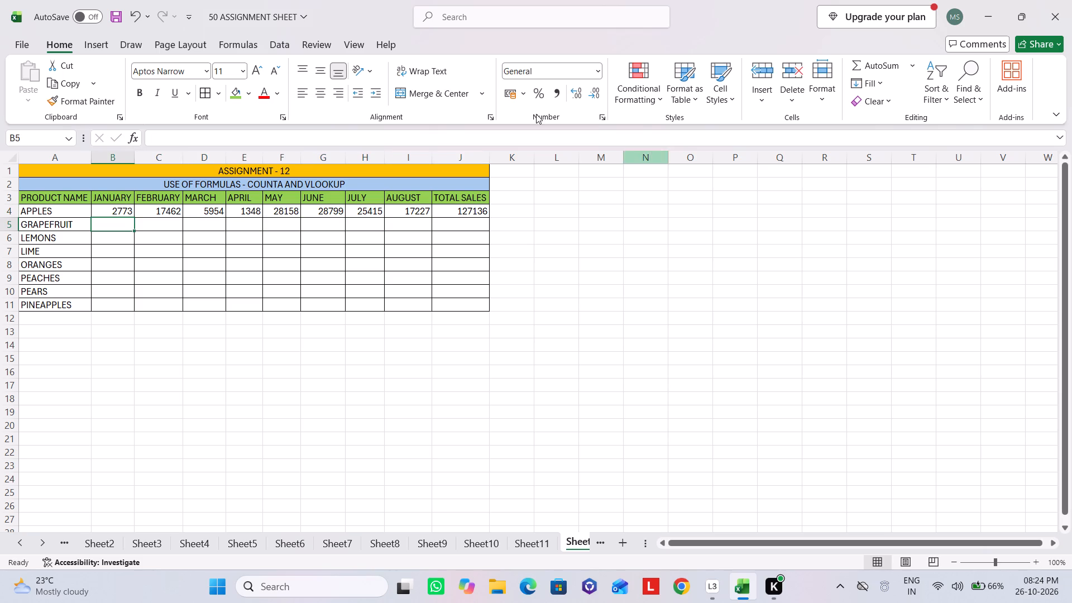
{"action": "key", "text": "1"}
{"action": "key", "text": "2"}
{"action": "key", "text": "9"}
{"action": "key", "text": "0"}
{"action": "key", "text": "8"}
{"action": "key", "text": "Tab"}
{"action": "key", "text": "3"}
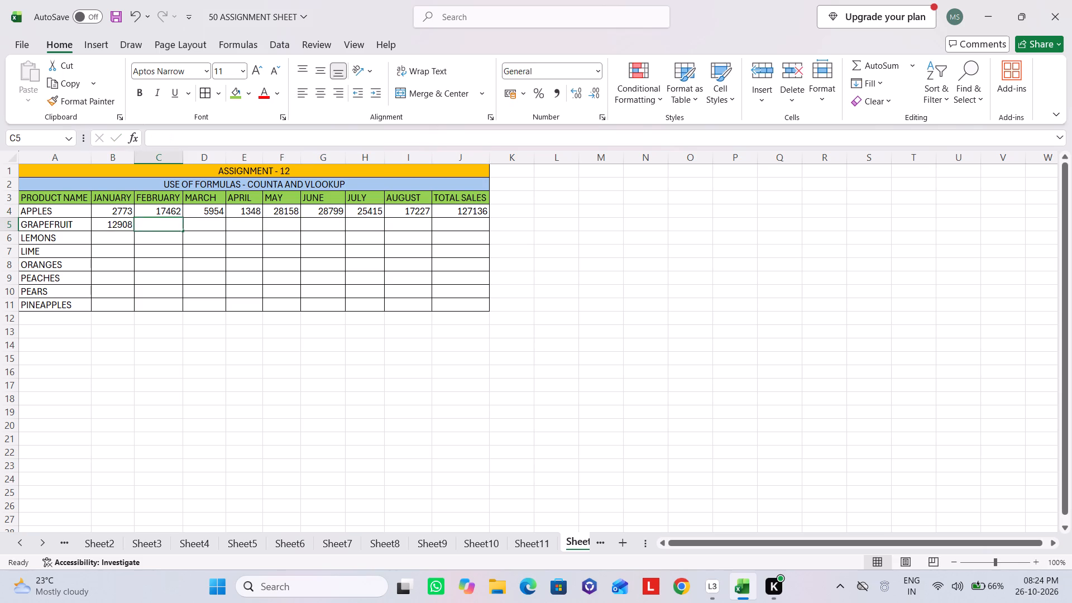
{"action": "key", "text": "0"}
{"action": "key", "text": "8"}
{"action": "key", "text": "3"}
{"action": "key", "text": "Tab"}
Enter the GRAPEFRUIT sales for March to May in D5:F5: 24492, 5825 and 1080.
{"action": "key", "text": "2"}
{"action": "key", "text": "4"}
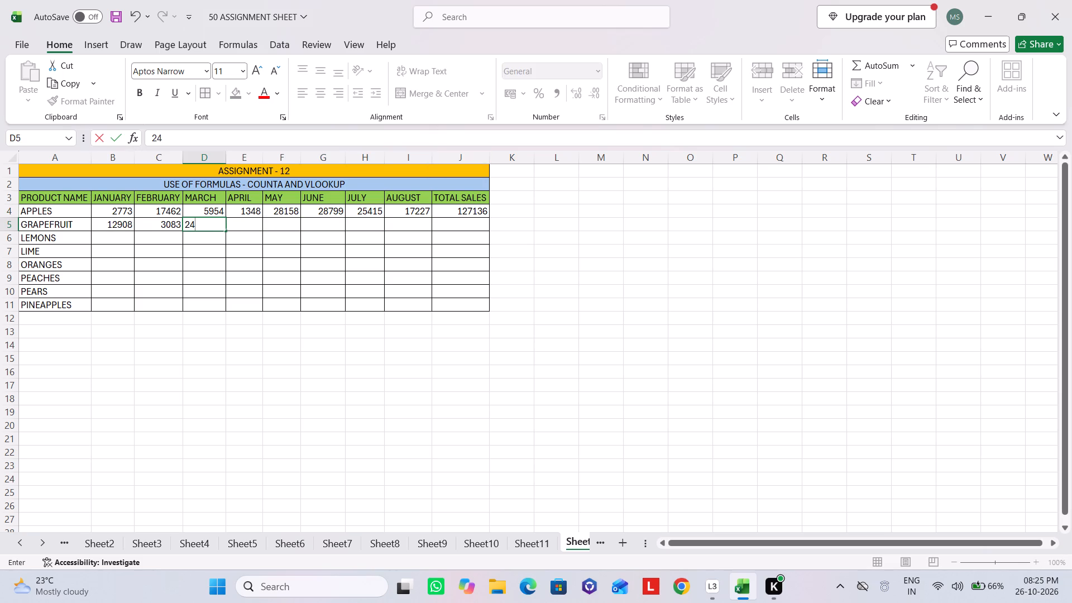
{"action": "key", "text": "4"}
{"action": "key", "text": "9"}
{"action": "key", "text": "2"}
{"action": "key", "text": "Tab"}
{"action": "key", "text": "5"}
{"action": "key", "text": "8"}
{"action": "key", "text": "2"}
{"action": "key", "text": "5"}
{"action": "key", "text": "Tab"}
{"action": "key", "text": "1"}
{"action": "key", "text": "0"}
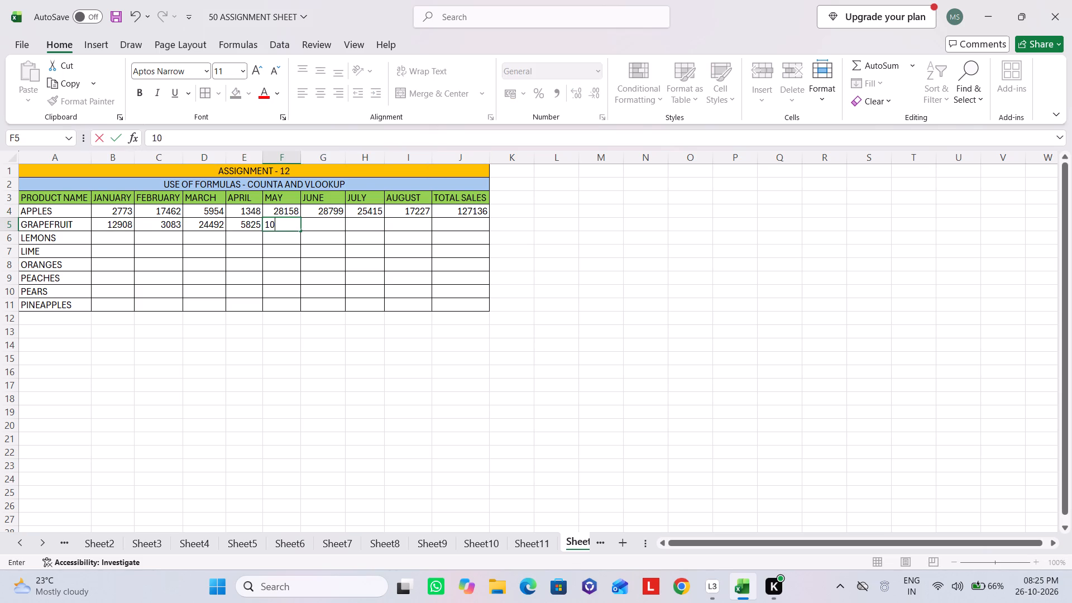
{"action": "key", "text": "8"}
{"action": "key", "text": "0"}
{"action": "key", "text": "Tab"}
Enter the GRAPEFRUIT sales for June to August in G5:I5: 2188, 11087 and 15544.
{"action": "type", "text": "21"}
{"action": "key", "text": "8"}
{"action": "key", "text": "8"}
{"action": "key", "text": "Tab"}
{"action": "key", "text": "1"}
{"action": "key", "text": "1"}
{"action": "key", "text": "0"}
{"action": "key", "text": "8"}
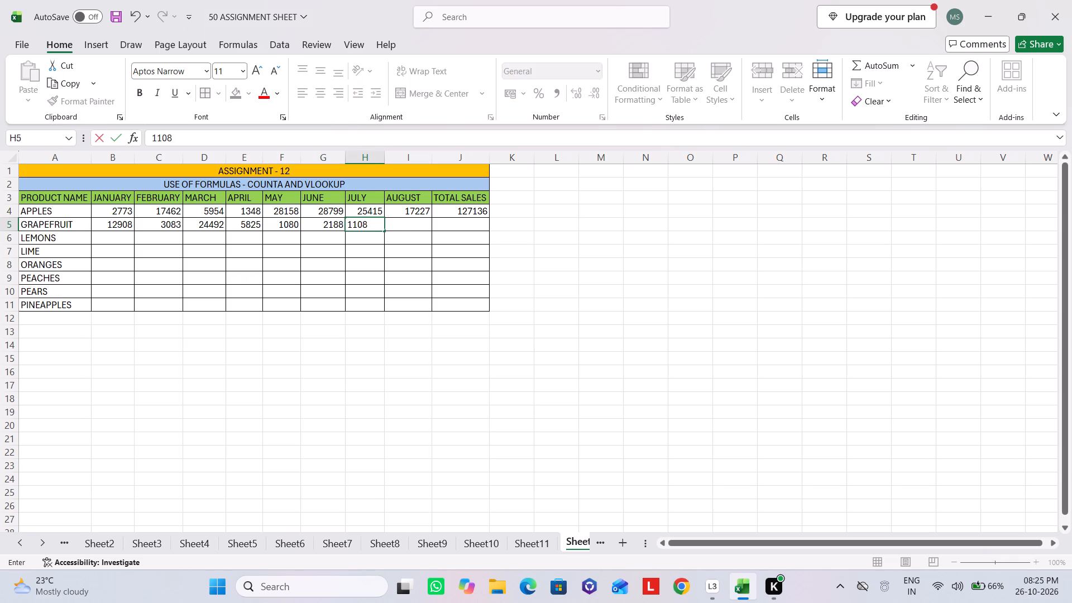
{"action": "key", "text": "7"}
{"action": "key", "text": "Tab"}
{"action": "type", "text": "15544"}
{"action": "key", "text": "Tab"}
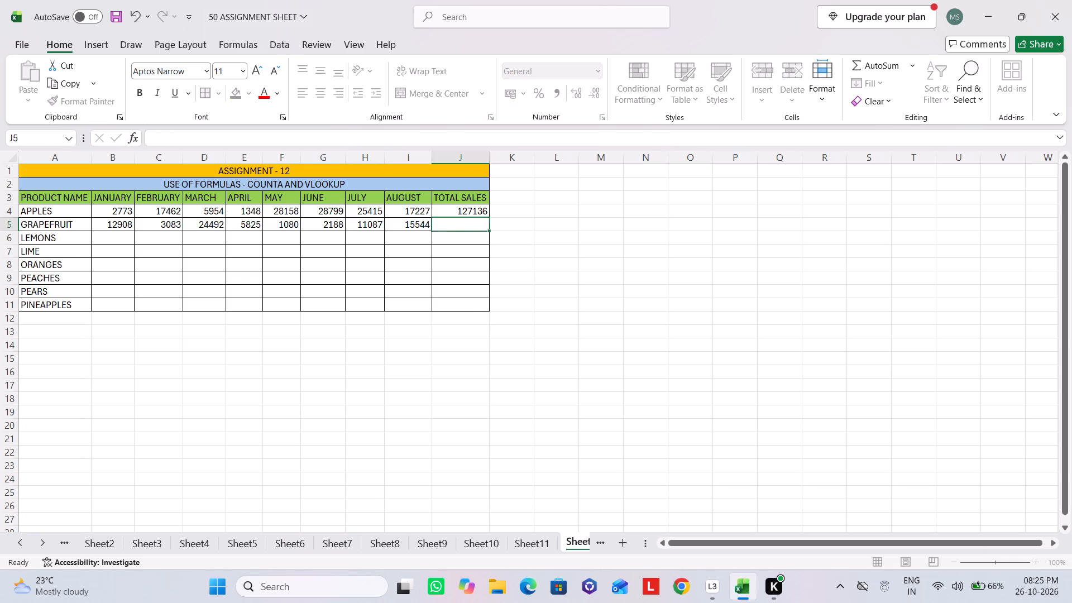
Enter the LEMONS sales for January and February in B6:C6: 6554 and 14262.
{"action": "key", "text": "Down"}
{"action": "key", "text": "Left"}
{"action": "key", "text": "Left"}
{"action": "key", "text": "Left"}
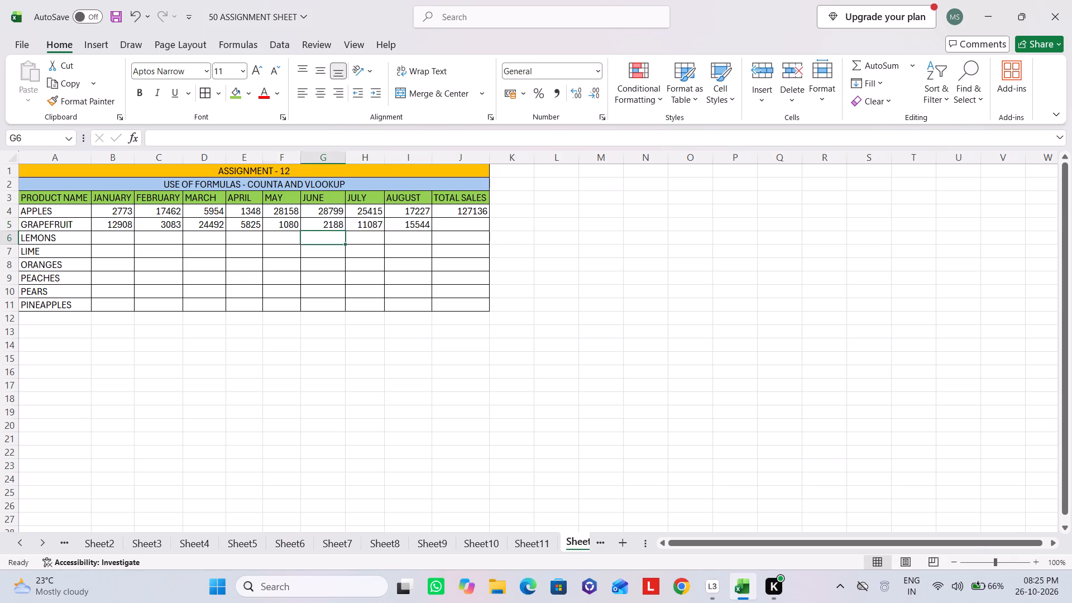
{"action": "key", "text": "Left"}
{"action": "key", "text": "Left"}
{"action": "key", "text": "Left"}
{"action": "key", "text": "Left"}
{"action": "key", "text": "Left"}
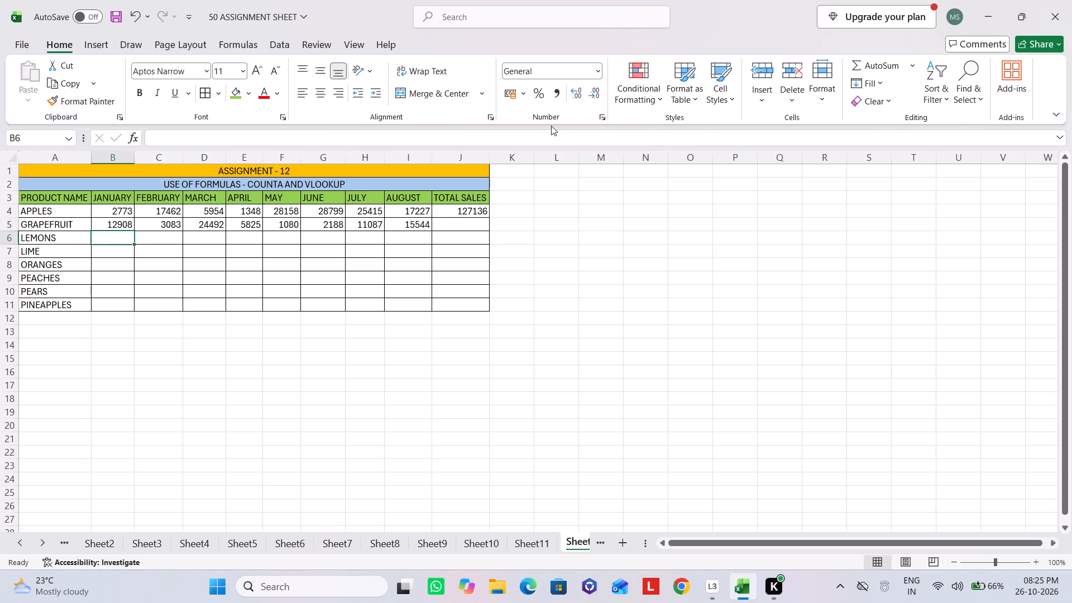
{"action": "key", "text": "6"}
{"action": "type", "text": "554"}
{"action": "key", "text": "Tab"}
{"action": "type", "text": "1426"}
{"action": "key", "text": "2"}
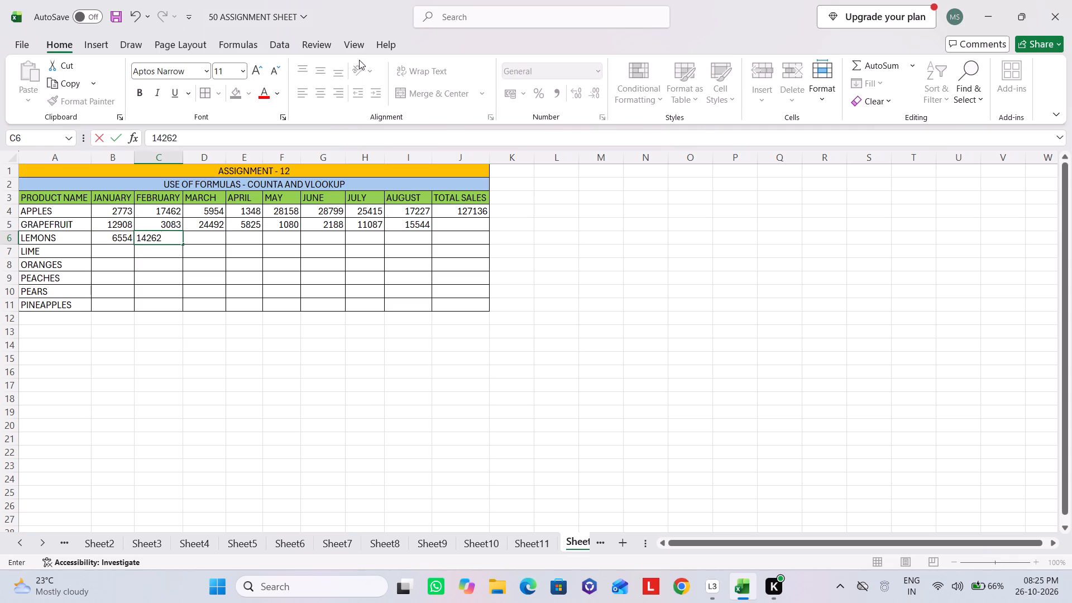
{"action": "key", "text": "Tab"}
Enter the LEMONS sales for March and April in D6:E6: 8377 and 24982.
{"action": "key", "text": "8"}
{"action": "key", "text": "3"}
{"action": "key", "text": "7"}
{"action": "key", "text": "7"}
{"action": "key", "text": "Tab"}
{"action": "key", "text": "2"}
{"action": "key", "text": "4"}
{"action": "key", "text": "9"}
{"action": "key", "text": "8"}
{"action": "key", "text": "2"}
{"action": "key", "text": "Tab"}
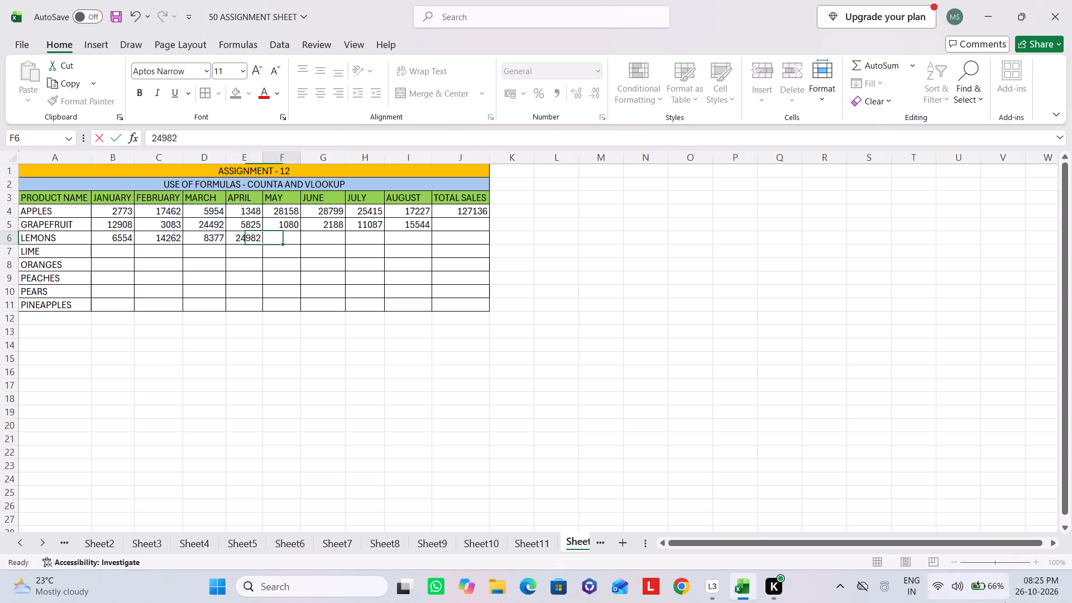
Enter the LEMONS sales for May and June in F6:G6: 12184 and 6430.
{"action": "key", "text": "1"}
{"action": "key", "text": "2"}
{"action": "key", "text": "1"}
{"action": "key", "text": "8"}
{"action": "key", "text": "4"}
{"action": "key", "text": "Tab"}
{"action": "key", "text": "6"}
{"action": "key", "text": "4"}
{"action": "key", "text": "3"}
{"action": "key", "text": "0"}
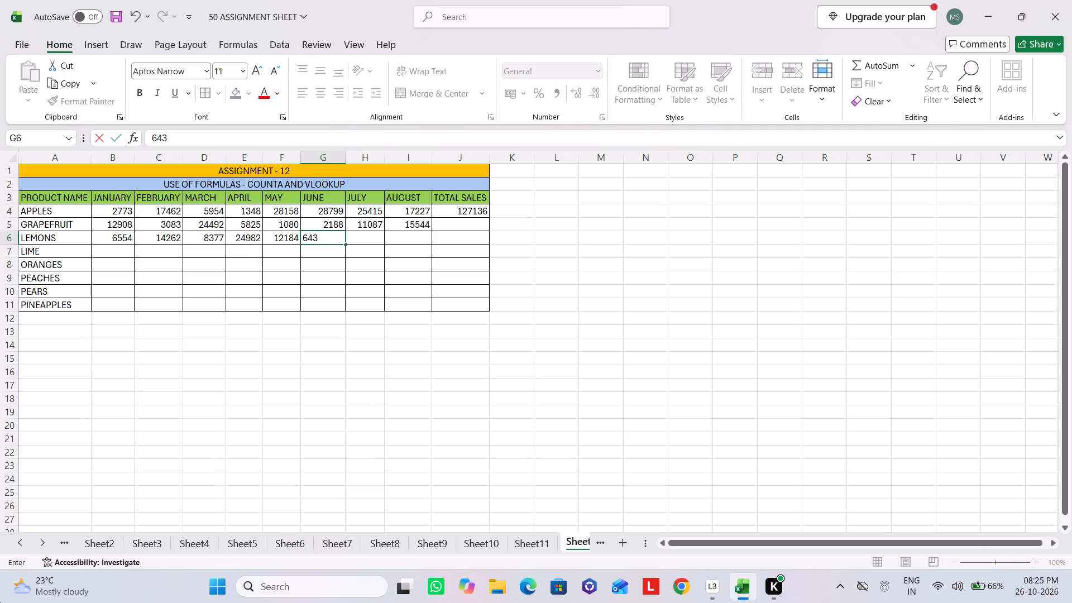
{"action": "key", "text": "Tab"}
Enter the LEMONS sales for July and August in H6:I6: 21159 and 18597.
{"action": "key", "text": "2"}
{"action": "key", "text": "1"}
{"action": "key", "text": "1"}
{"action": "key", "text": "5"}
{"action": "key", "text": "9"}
{"action": "scroll", "coordinate": [37, 253], "scroll_direction": "down", "scroll_amount": 2}
{"action": "key", "text": "Tab"}
{"action": "type", "text": "18597"}
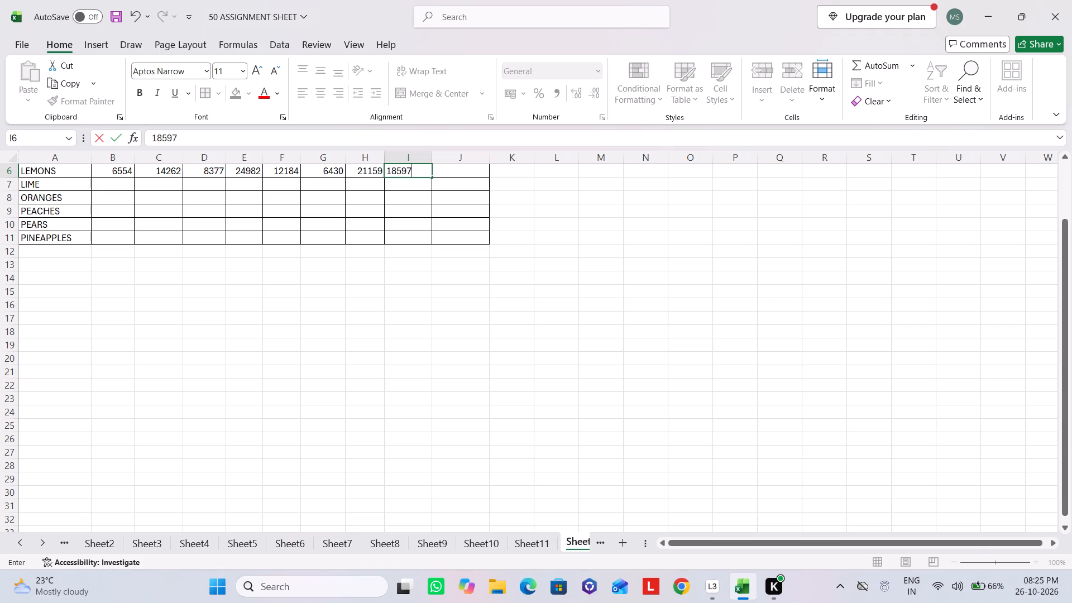
Enter the LIME sales for January to April in B7:E7: 28913, 1437, 20019 and 13026.
{"action": "scroll", "coordinate": [199, 257], "scroll_direction": "up", "scroll_amount": 3}
{"action": "left_click", "coordinate": [109, 247]}
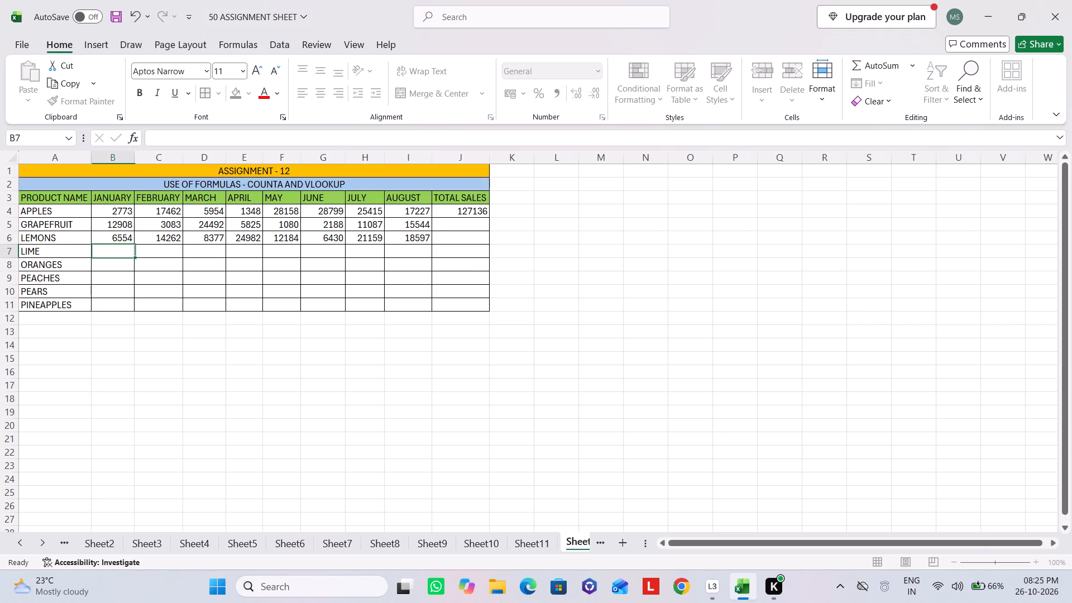
{"action": "type", "text": "28913"}
{"action": "key", "text": "Tab"}
{"action": "type", "text": "1437"}
{"action": "key", "text": "Tab"}
{"action": "type", "text": "20"}
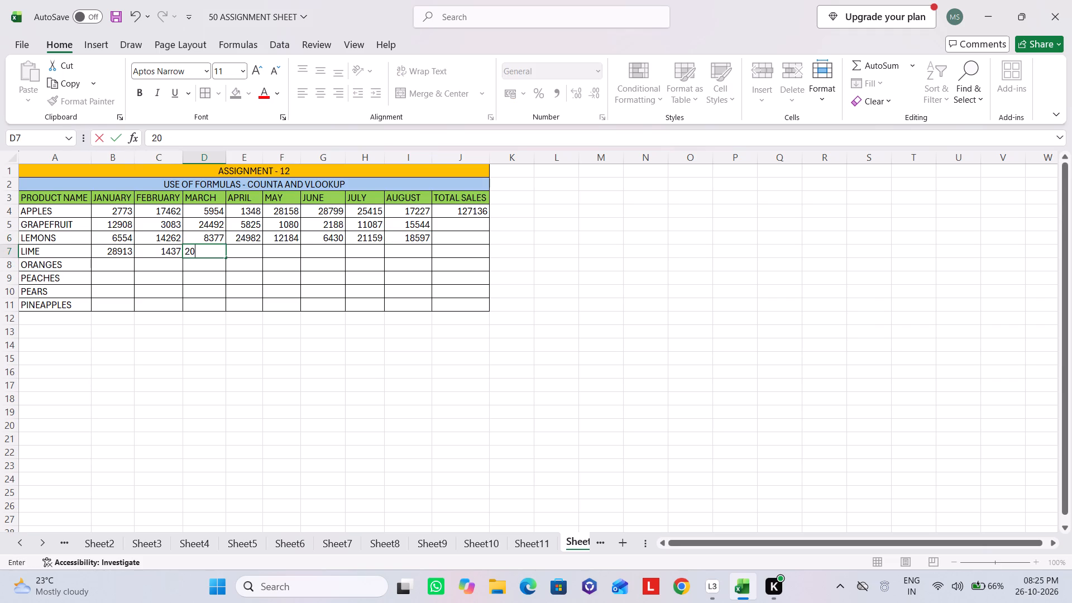
{"action": "key", "text": "0"}
{"action": "type", "text": "19"}
{"action": "key", "text": "Tab"}
{"action": "type", "text": "13"}
{"action": "type", "text": "02"}
{"action": "key", "text": "6"}
{"action": "key", "text": "Tab"}
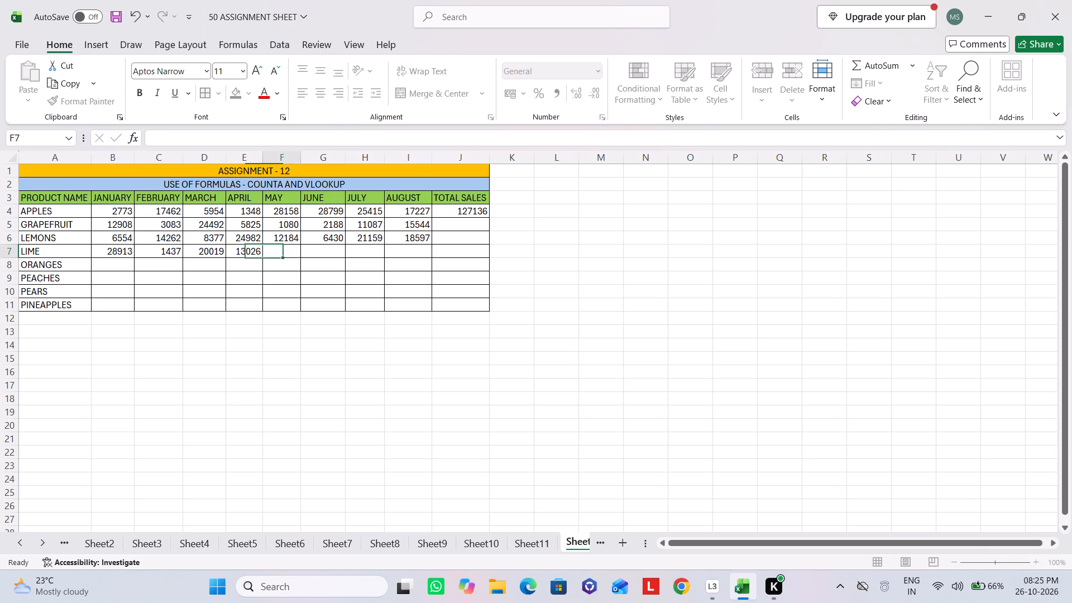
Enter the LIME sales for May to August in F7:I7: 26952, 27076, 7040 and 10884.
{"action": "type", "text": "26952"}
{"action": "key", "text": "Tab"}
{"action": "type", "text": "27076"}
{"action": "key", "text": "Tab"}
{"action": "type", "text": "7040"}
{"action": "key", "text": "Tab"}
{"action": "type", "text": "10884"}
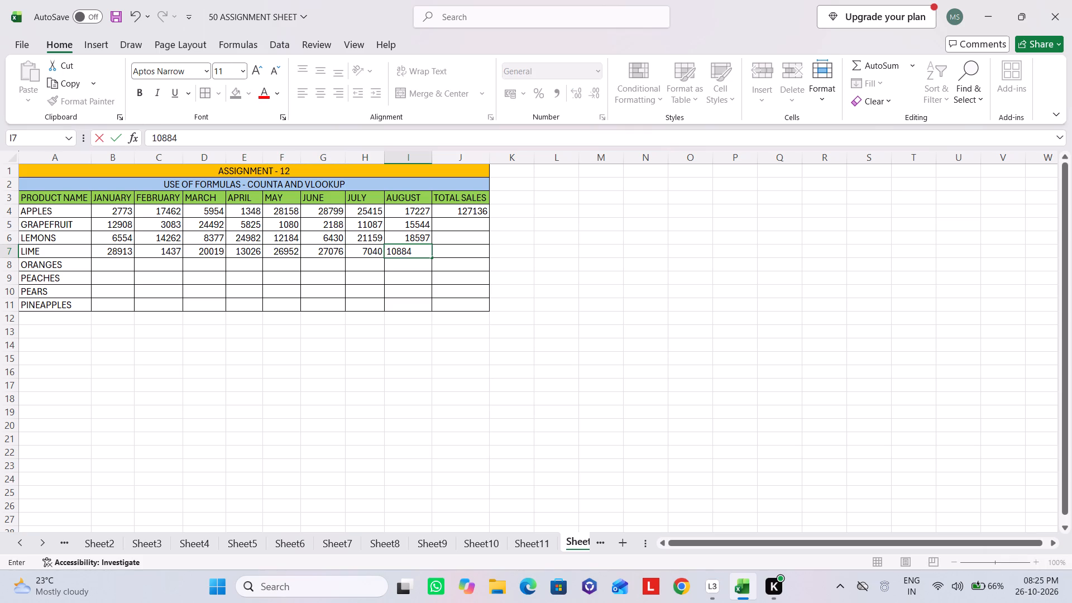
{"action": "key", "text": "Down"}
Enter the ORANGES sales for January to April in B8:E8: 4768, 7622, 28918 and 27141.
{"action": "key", "text": "Left"}
{"action": "key", "text": "Left"}
{"action": "key", "text": "Left"}
{"action": "key", "text": "Left"}
{"action": "key", "text": "Left"}
{"action": "key", "text": "Left"}
{"action": "key", "text": "Left"}
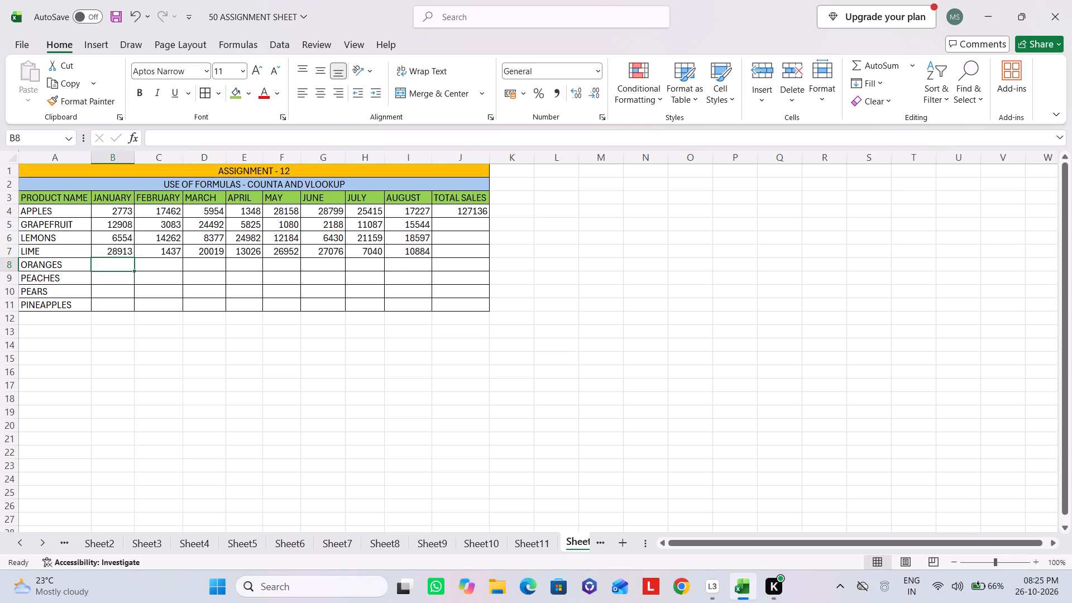
{"action": "type", "text": "4768"}
{"action": "key", "text": "Tab"}
{"action": "type", "text": "7622"}
{"action": "key", "text": "Tab"}
{"action": "type", "text": "28918"}
{"action": "key", "text": "Tab"}
{"action": "type", "text": "27141"}
{"action": "key", "text": "Tab"}
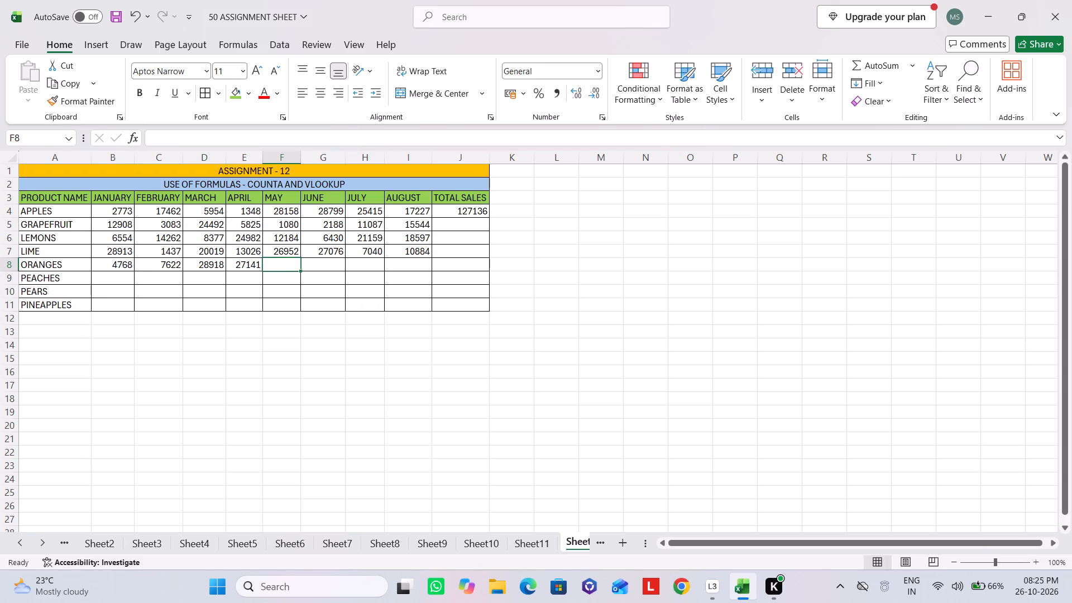
Enter the ORANGES sales for May to August in F8:I8: 3578, 10092, 15207 and 12771.
{"action": "type", "text": "3578"}
{"action": "key", "text": "Tab"}
{"action": "type", "text": "10092"}
{"action": "key", "text": "Tab"}
{"action": "type", "text": "15207"}
{"action": "key", "text": "Tab"}
{"action": "type", "text": "12771"}
{"action": "key", "text": "Down"}
Enter the PEACHES sales for January and February in B9:C9: 13390 and 3611.
{"action": "key", "text": "Left"}
{"action": "key", "text": "Left"}
{"action": "key", "text": "Left"}
{"action": "key", "text": "Left"}
{"action": "key", "text": "Left"}
{"action": "key", "text": "Left"}
{"action": "key", "text": "Left"}
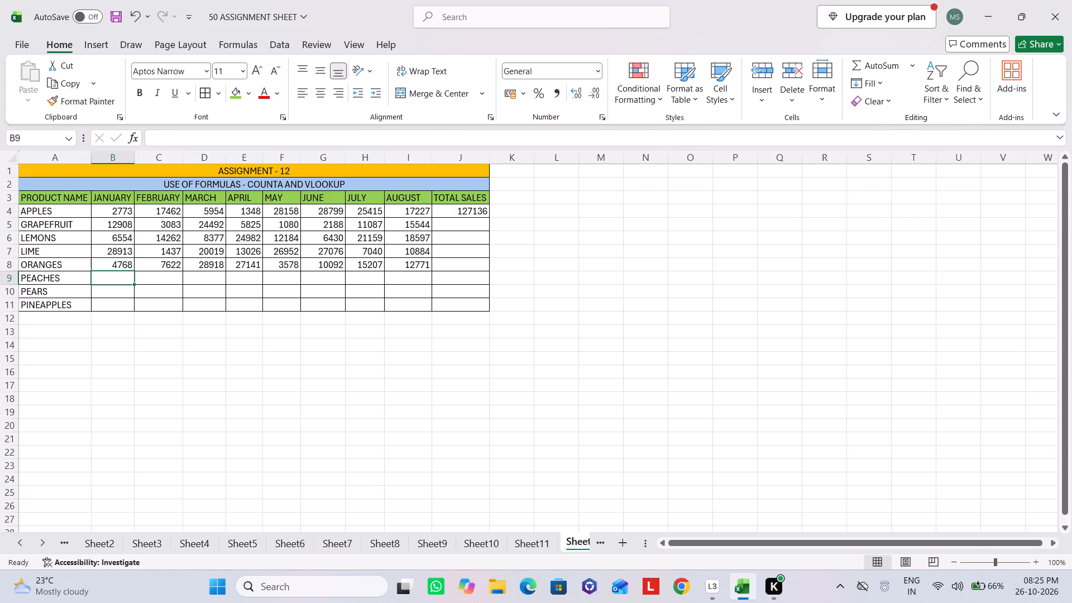
{"action": "type", "text": "11"}
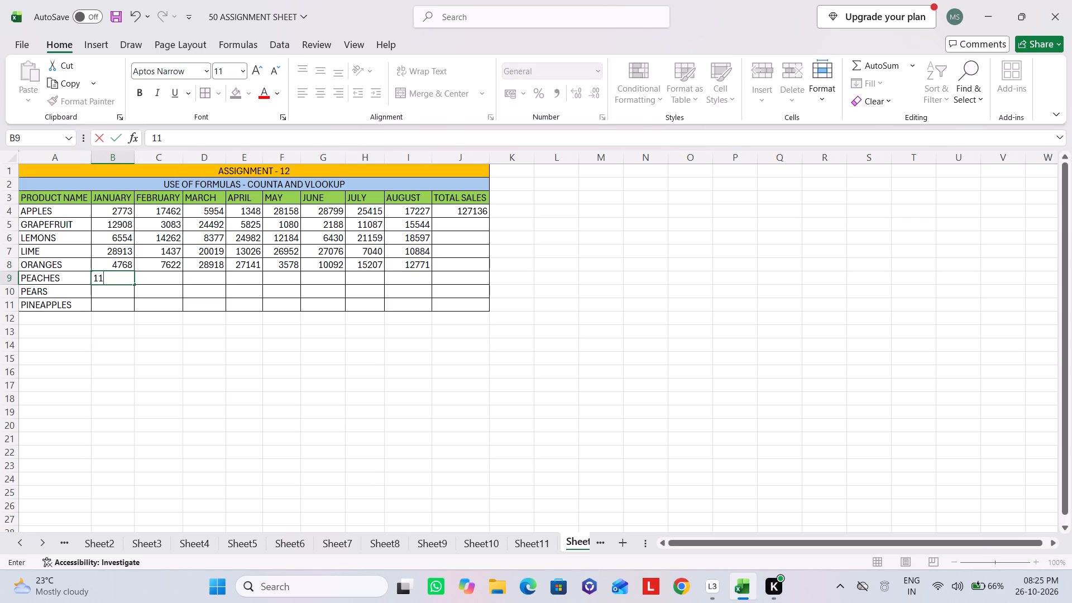
{"action": "key", "text": "BackSpace"}
{"action": "type", "text": "3390"}
{"action": "key", "text": "Tab"}
{"action": "type", "text": "3611"}
{"action": "key", "text": "Tab"}
Enter the PEACHES sales for March to May in D9:F9: 6226, 27567 and 29962.
{"action": "type", "text": "6226"}
{"action": "key", "text": "Tab"}
{"action": "type", "text": "27567"}
{"action": "key", "text": "Tab"}
{"action": "type", "text": "296"}
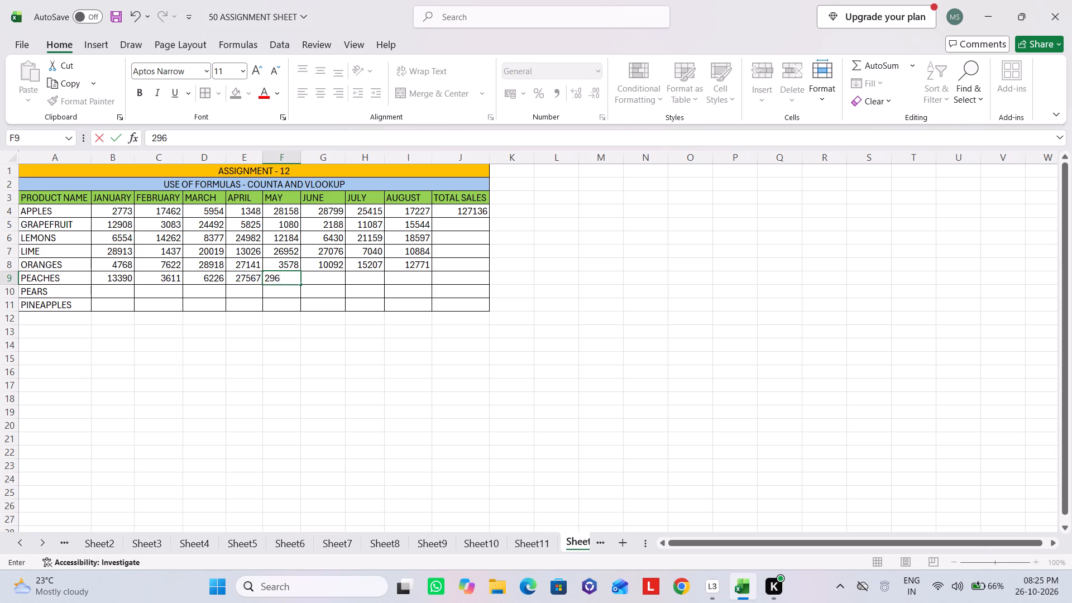
{"action": "key", "text": "BackSpace"}
{"action": "type", "text": "962"}
{"action": "key", "text": "Tab"}
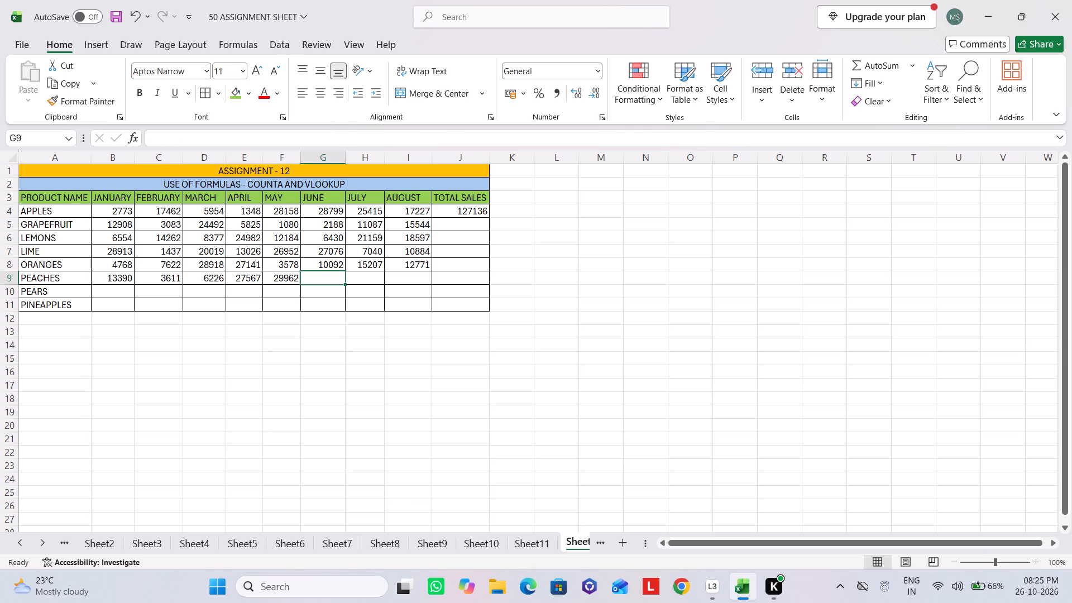
Enter the PEACHES sales for June to August in G9:I9: 2967, 5740 and 2137.
{"action": "key", "text": "3"}
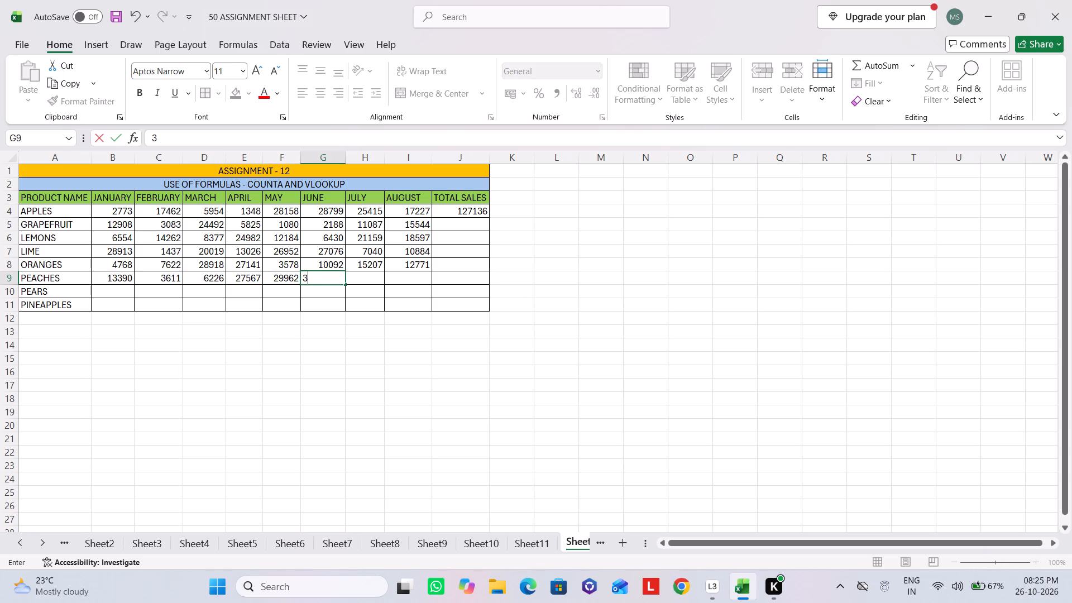
{"action": "key", "text": "BackSpace"}
{"action": "type", "text": "2967"}
{"action": "key", "text": "Tab"}
{"action": "type", "text": "5740"}
{"action": "key", "text": "Tab"}
{"action": "type", "text": "2137"}
{"action": "key", "text": "Down"}
Enter the PEARS sales for January to April in B10:E10: 17585, 28508, 9614 and 17110.
{"action": "key", "text": "Left"}
{"action": "key", "text": "Left"}
{"action": "key", "text": "Left"}
{"action": "key", "text": "Left"}
{"action": "key", "text": "Left"}
{"action": "key", "text": "Left"}
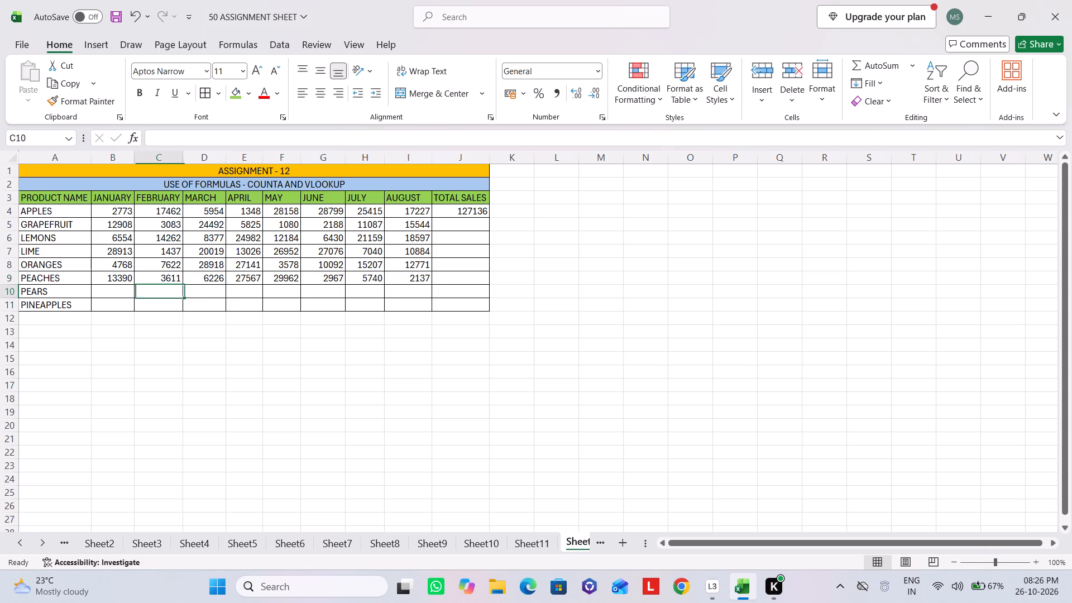
{"action": "key", "text": "Left"}
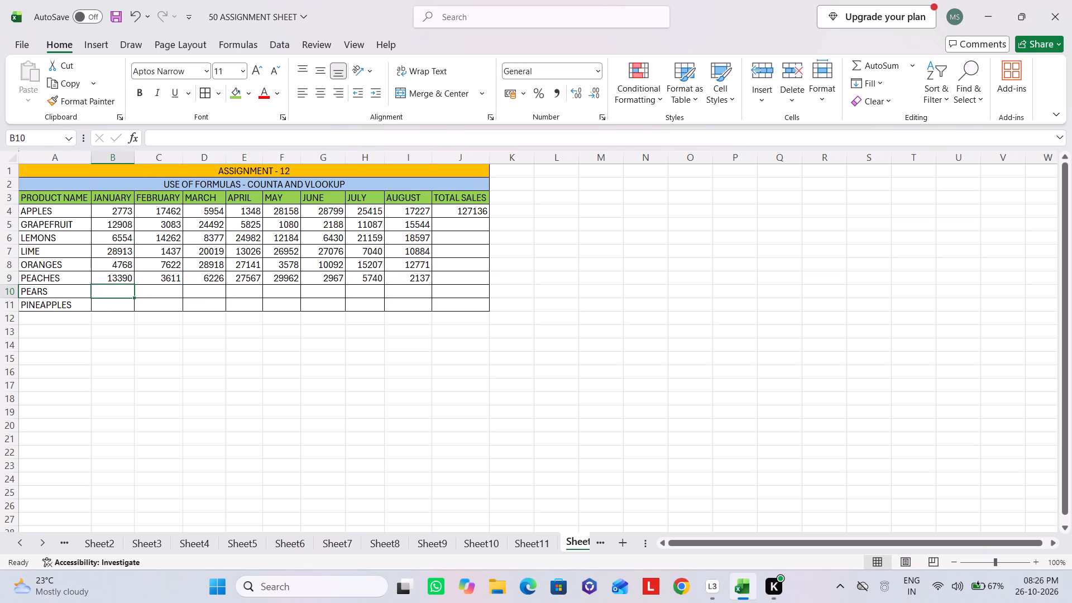
{"action": "type", "text": "17585"}
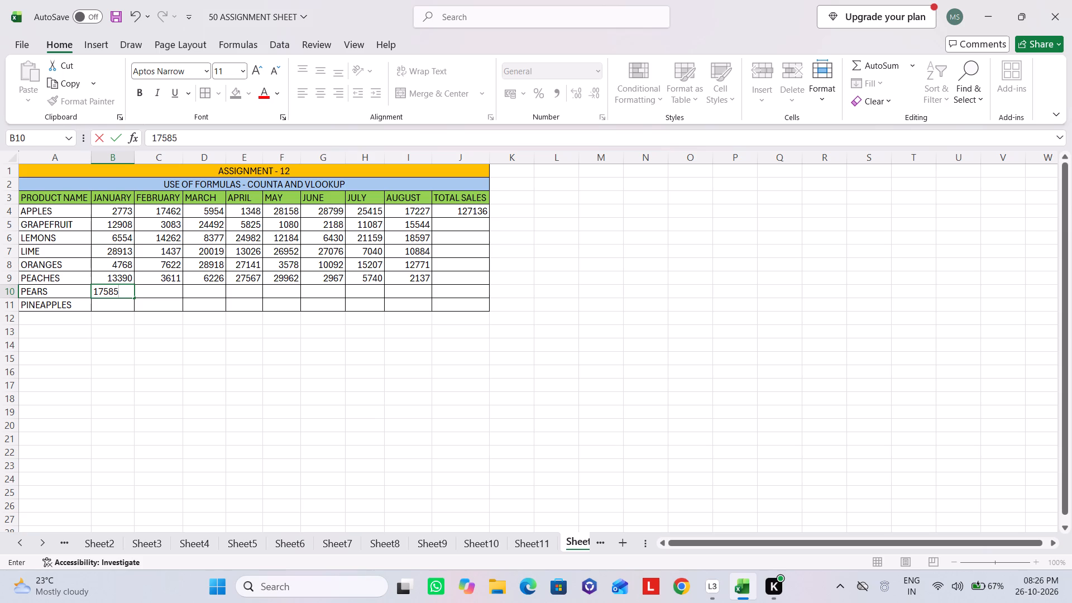
{"action": "key", "text": "Tab"}
{"action": "type", "text": "28508"}
{"action": "key", "text": "Tab"}
{"action": "type", "text": "9614"}
{"action": "key", "text": "Tab"}
{"action": "type", "text": "17110"}
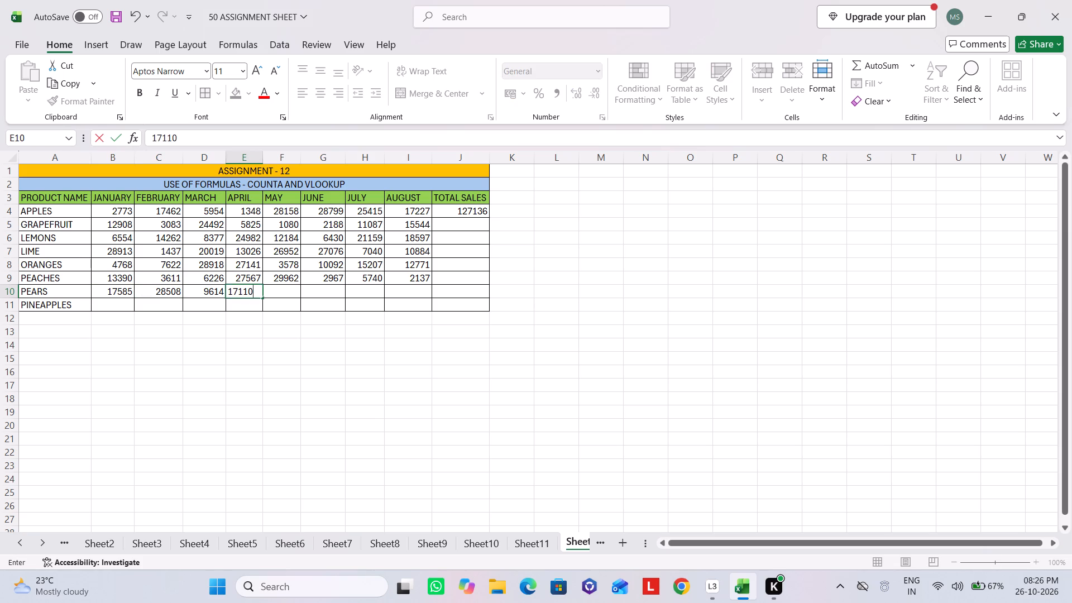
{"action": "key", "text": "Tab"}
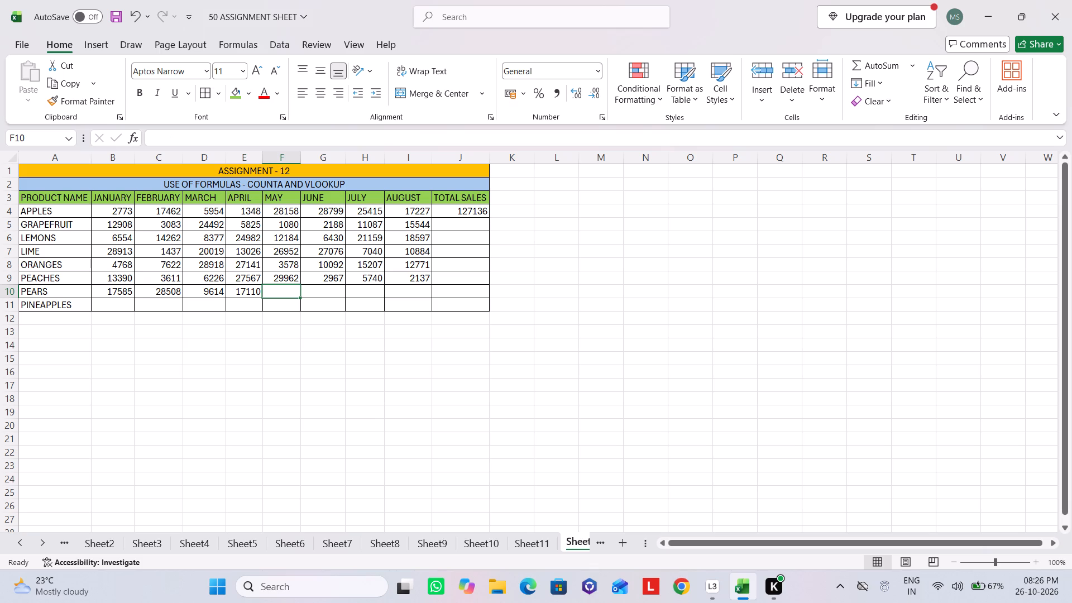
Enter the PEARS sales for May to August in F10:I10: 12143, 7365, 24185 and 1643.
{"action": "key", "text": "1"}
{"action": "key", "text": "2"}
{"action": "type", "text": "143"}
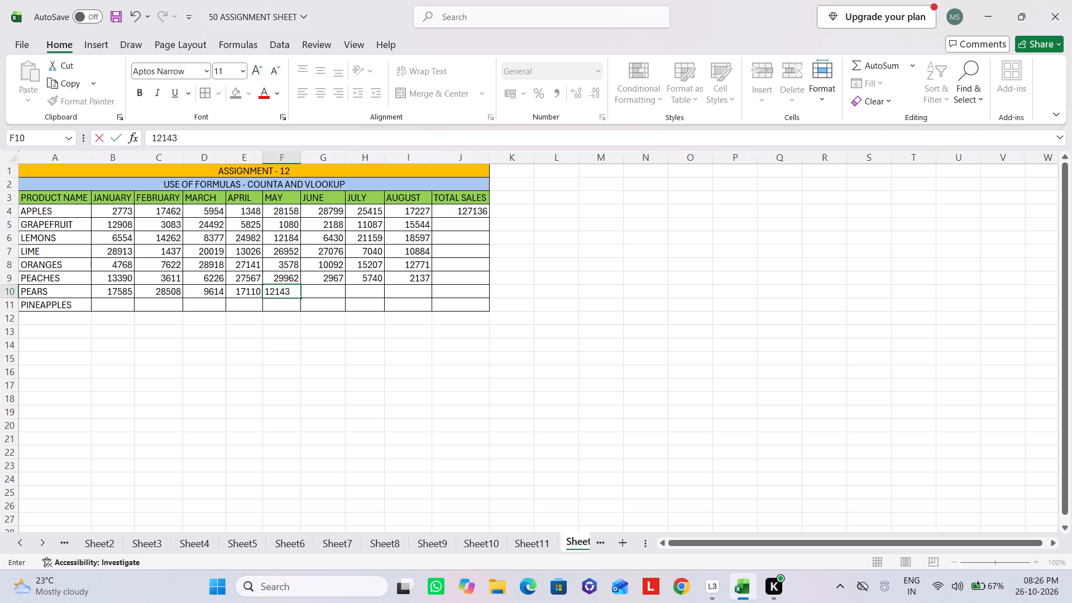
{"action": "key", "text": "Tab"}
{"action": "key", "text": "7"}
{"action": "type", "text": "36"}
{"action": "key", "text": "5"}
{"action": "key", "text": "Tab"}
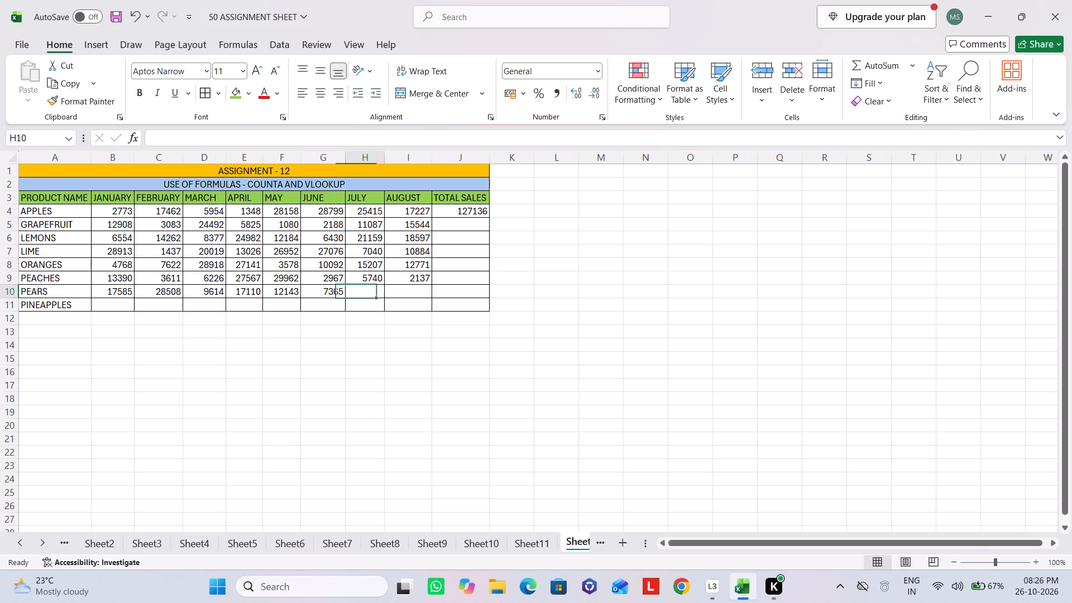
{"action": "type", "text": "24185"}
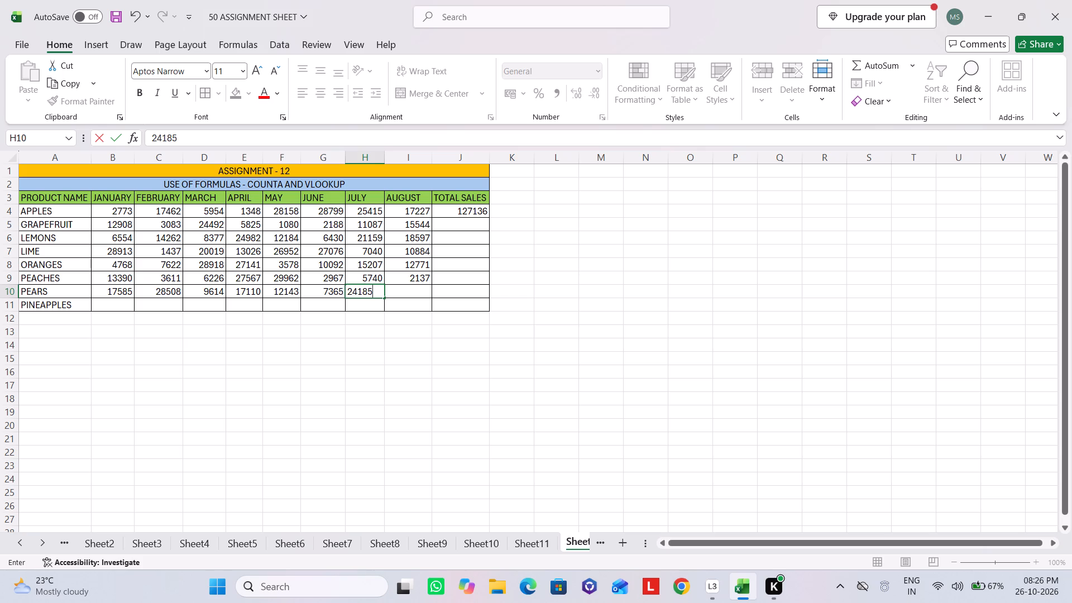
{"action": "key", "text": "Tab"}
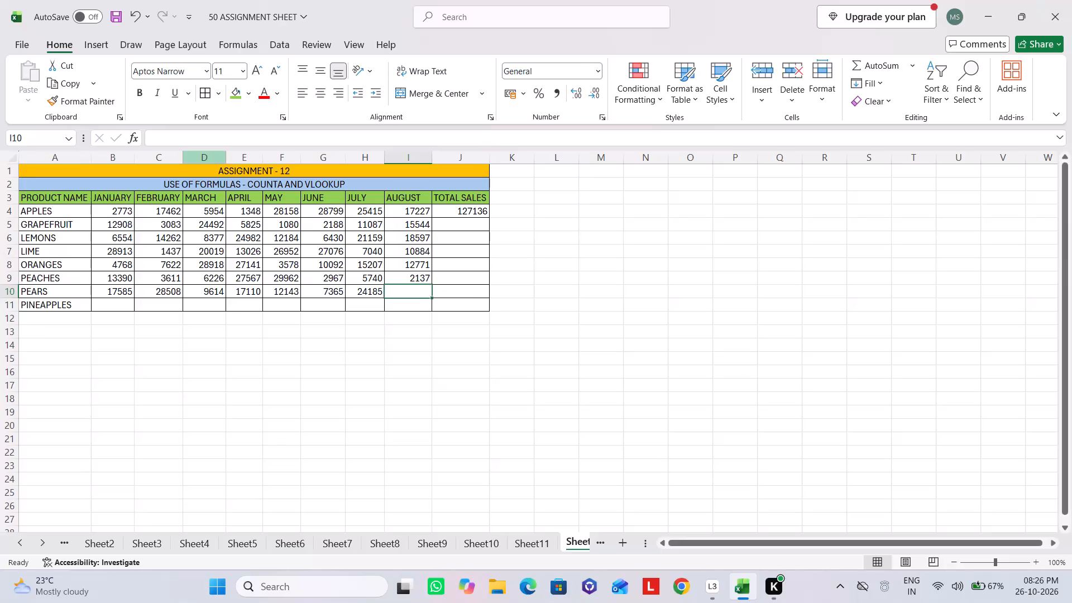
{"action": "scroll", "coordinate": [193, 159], "scroll_direction": "up", "scroll_amount": 1}
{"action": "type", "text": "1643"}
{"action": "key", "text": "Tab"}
Enter the PINEAPPLES sales for January in B11: 22579.
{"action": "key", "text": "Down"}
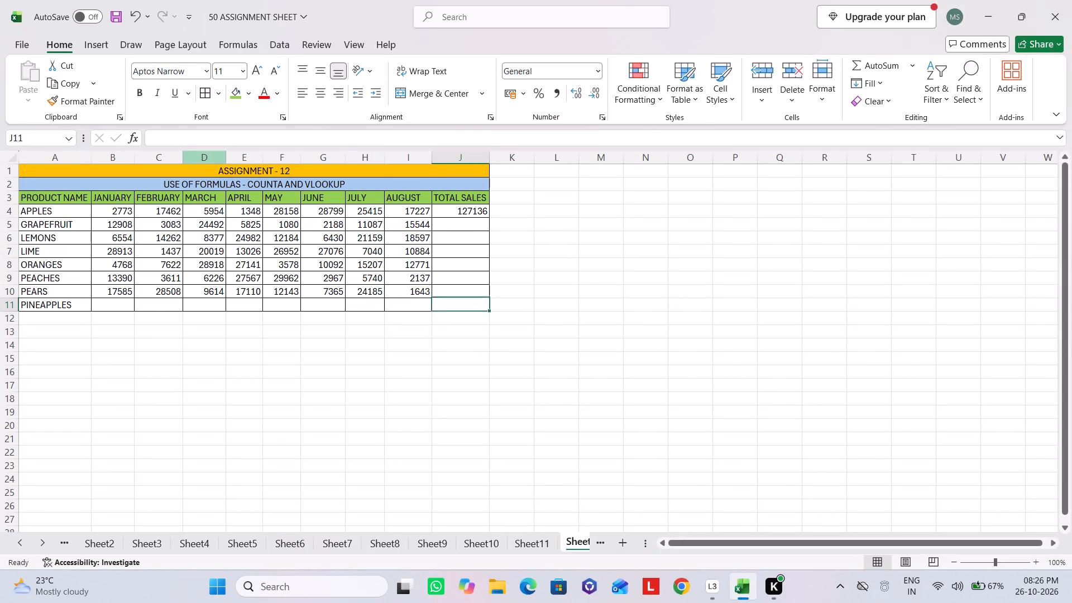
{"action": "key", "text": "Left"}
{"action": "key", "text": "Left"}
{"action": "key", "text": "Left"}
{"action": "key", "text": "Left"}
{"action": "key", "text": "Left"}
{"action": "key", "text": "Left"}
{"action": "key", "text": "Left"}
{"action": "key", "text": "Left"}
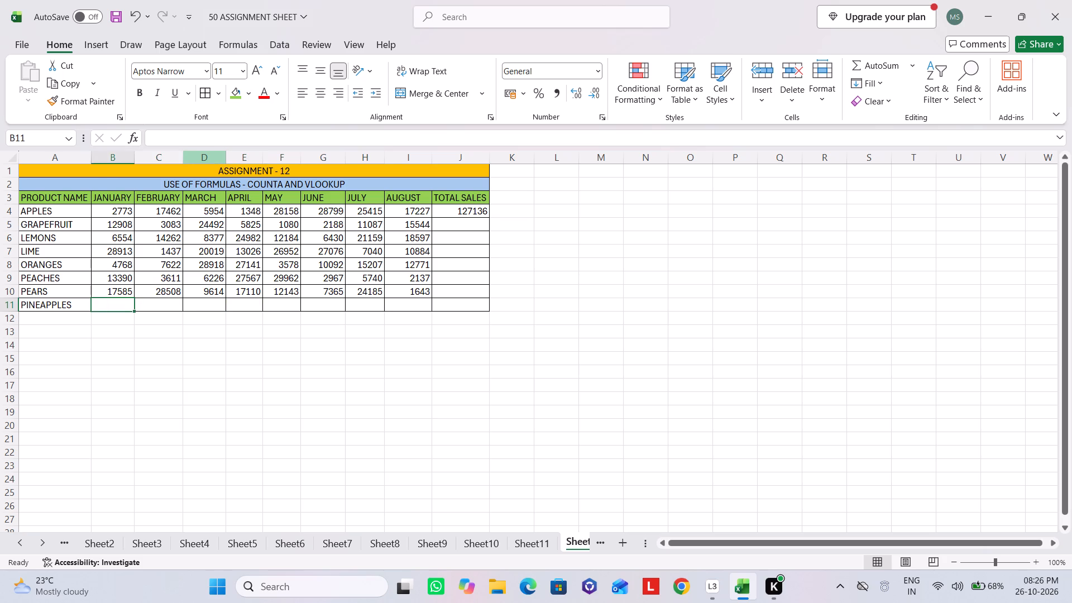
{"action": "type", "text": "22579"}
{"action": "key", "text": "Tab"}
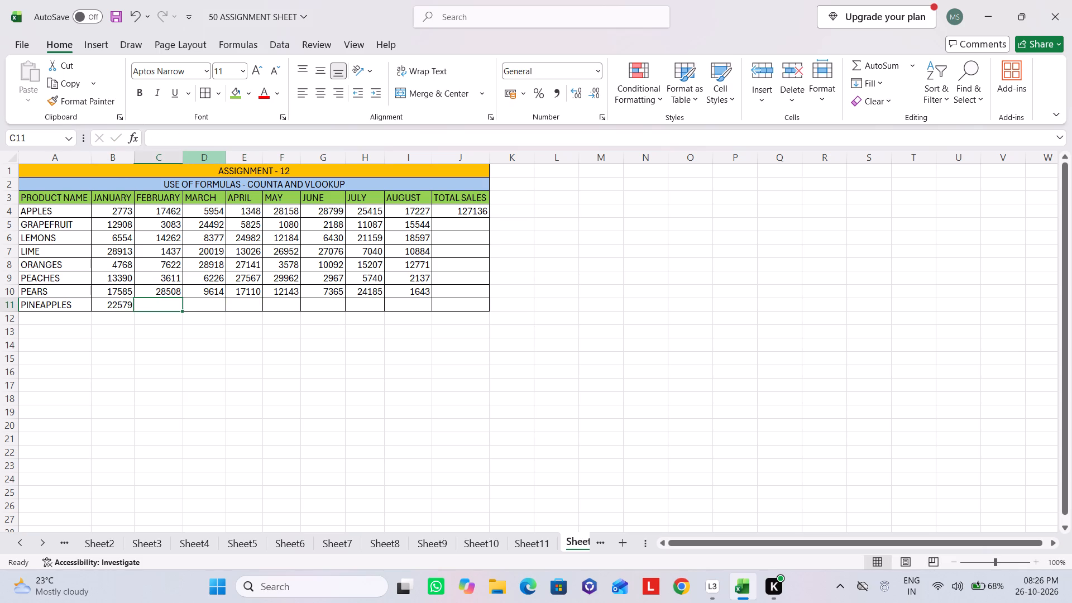
Enter the PINEAPPLES sales for February and March in C11:D11: 16301 and 6469.
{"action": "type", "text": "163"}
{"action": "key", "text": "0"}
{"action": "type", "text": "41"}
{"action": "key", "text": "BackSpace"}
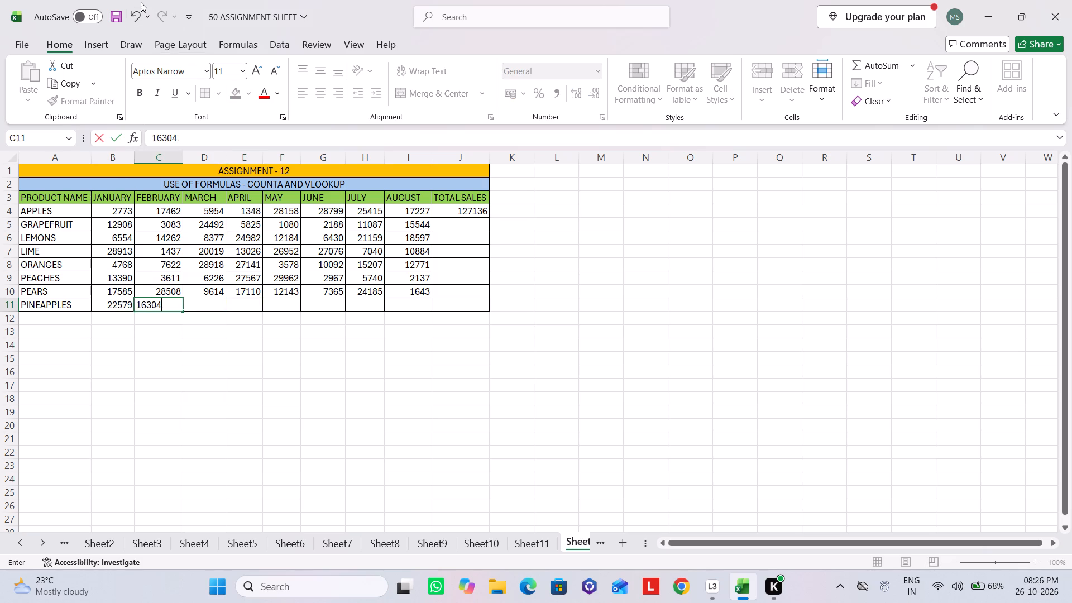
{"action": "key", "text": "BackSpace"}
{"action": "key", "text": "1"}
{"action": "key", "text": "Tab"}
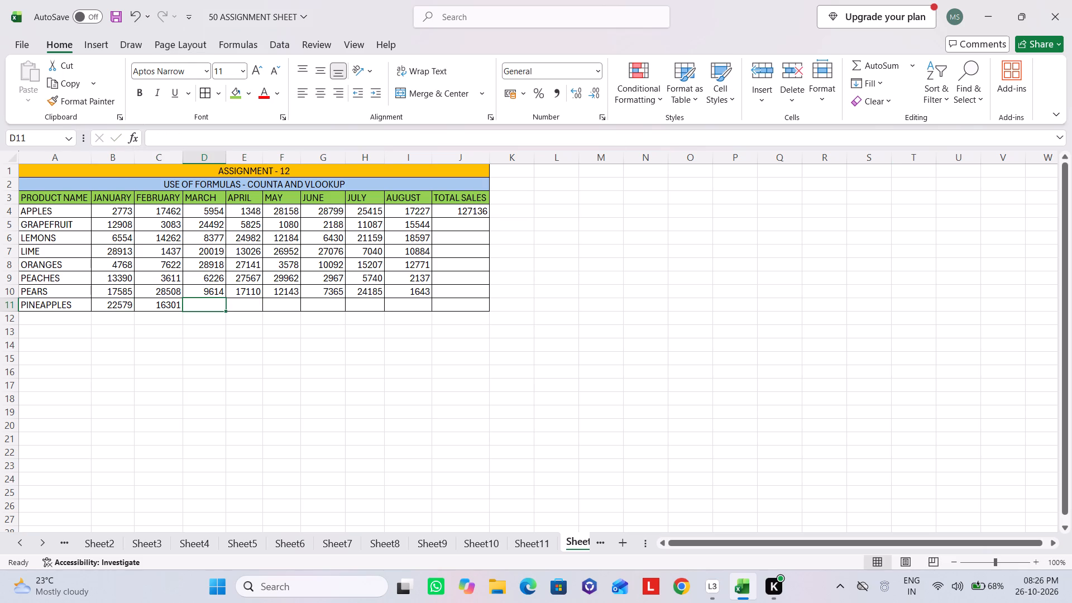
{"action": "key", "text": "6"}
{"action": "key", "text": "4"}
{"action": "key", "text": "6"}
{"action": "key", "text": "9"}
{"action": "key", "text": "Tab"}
Enter the PINEAPPLES sales for April to August in E11:I11: 22050, 8740, 18806, 3334 and 3597.
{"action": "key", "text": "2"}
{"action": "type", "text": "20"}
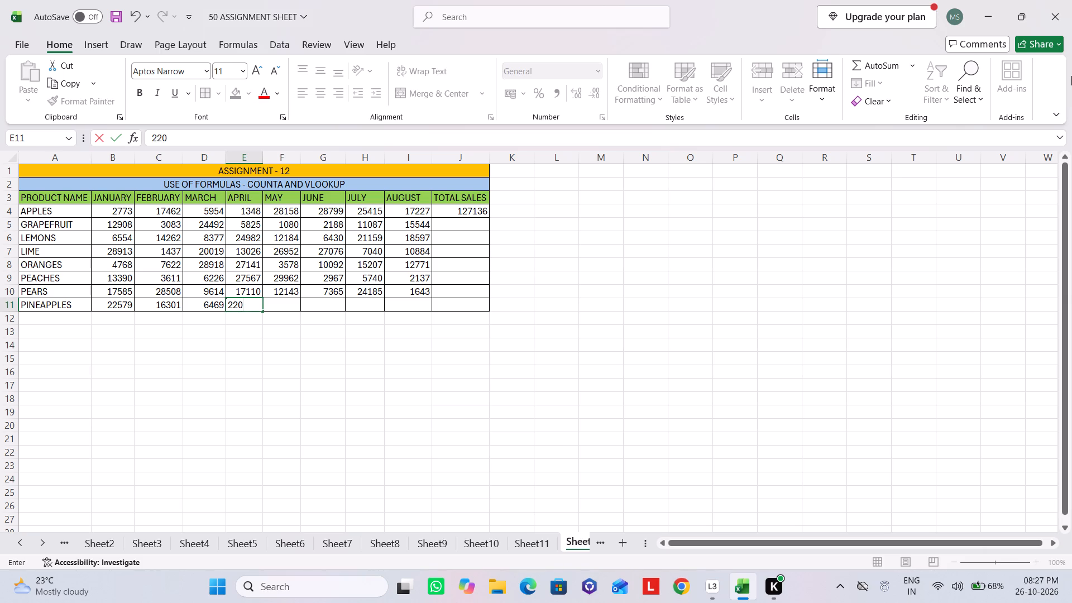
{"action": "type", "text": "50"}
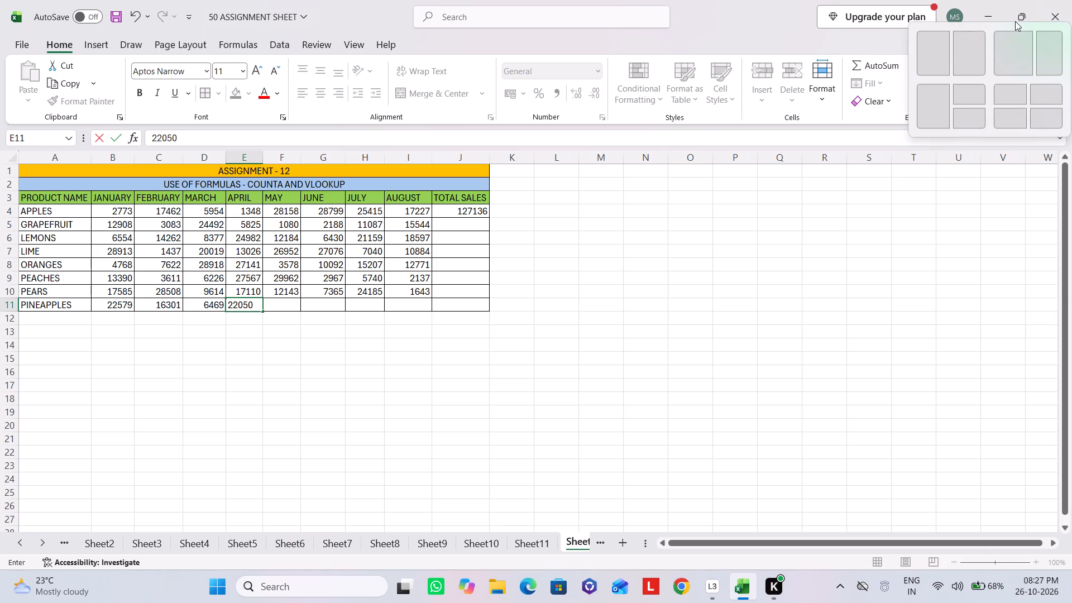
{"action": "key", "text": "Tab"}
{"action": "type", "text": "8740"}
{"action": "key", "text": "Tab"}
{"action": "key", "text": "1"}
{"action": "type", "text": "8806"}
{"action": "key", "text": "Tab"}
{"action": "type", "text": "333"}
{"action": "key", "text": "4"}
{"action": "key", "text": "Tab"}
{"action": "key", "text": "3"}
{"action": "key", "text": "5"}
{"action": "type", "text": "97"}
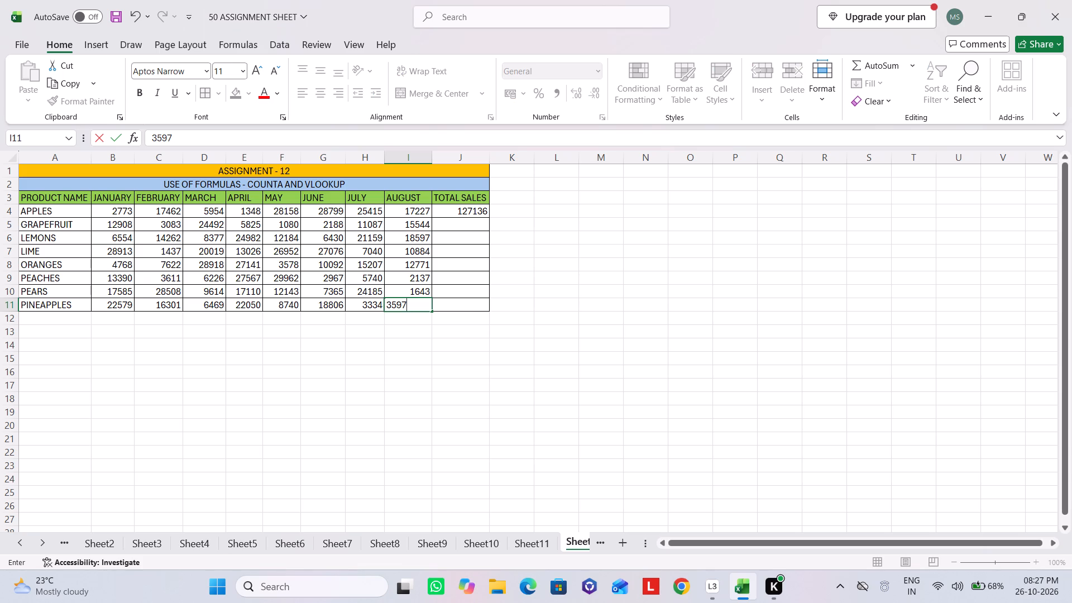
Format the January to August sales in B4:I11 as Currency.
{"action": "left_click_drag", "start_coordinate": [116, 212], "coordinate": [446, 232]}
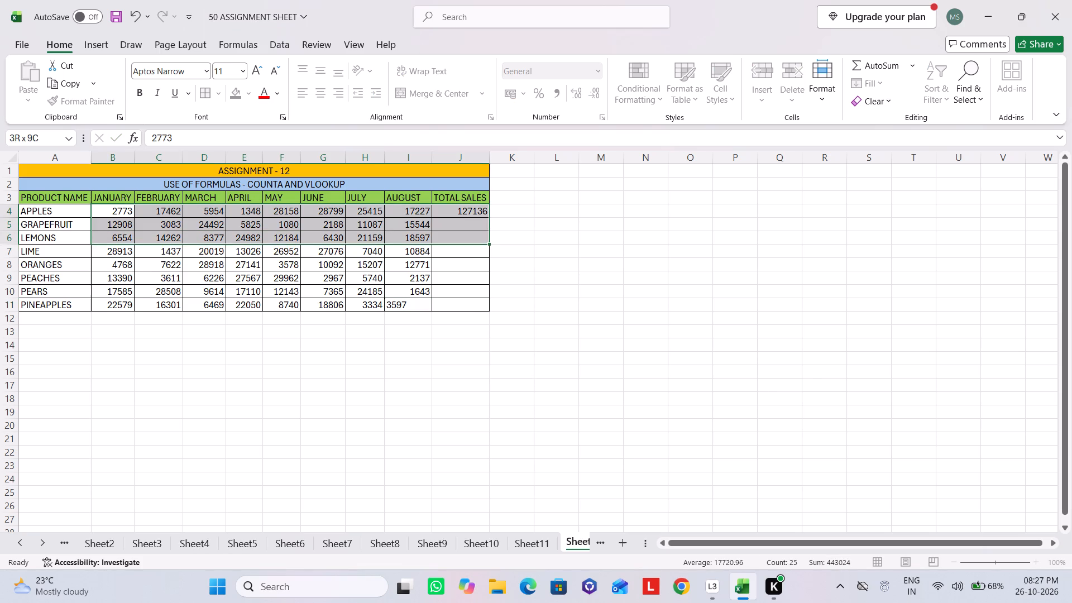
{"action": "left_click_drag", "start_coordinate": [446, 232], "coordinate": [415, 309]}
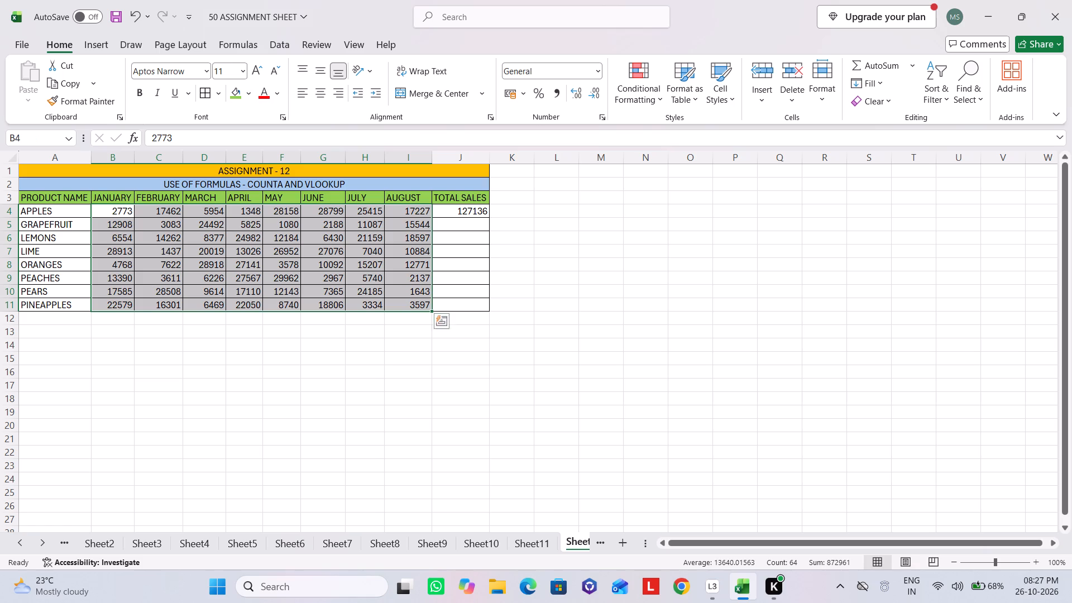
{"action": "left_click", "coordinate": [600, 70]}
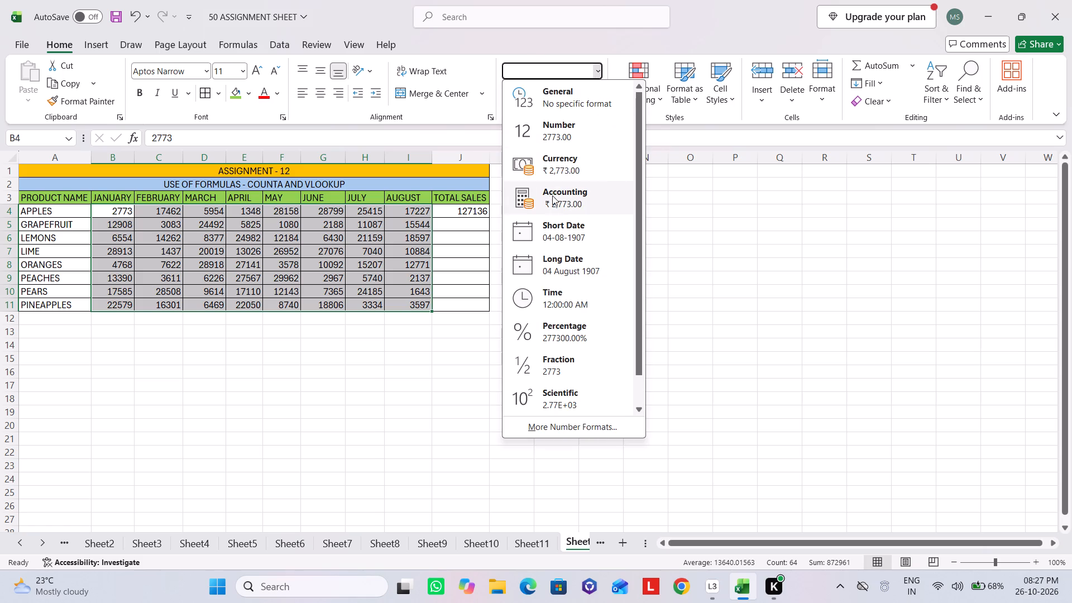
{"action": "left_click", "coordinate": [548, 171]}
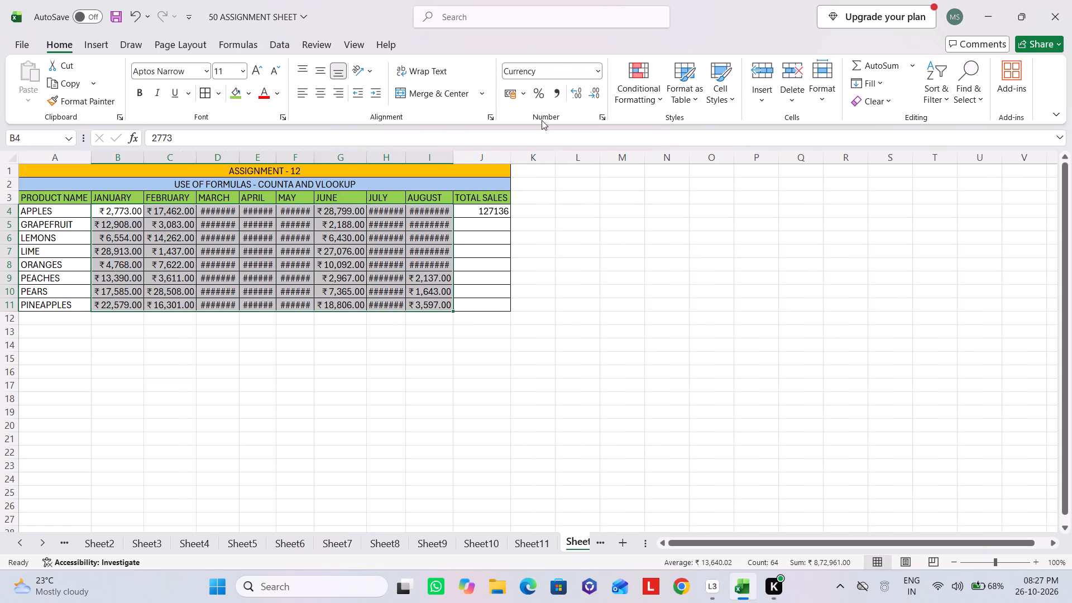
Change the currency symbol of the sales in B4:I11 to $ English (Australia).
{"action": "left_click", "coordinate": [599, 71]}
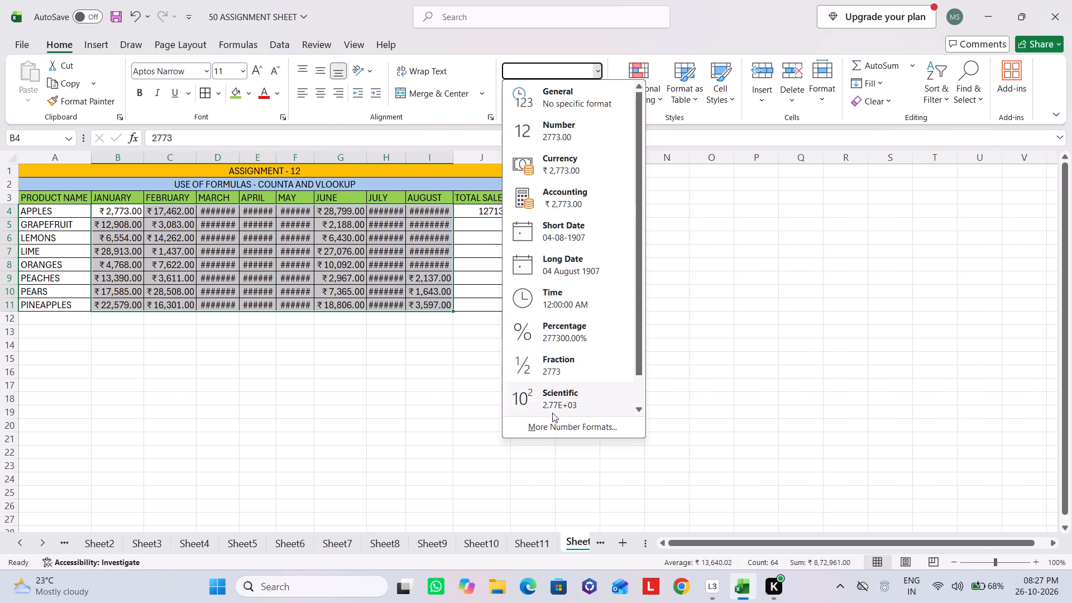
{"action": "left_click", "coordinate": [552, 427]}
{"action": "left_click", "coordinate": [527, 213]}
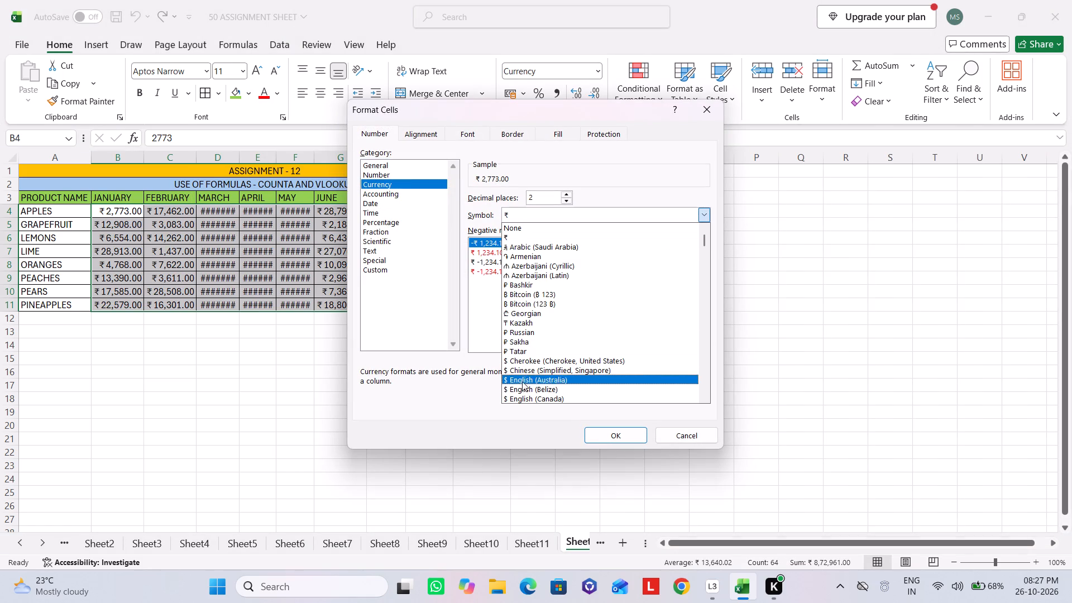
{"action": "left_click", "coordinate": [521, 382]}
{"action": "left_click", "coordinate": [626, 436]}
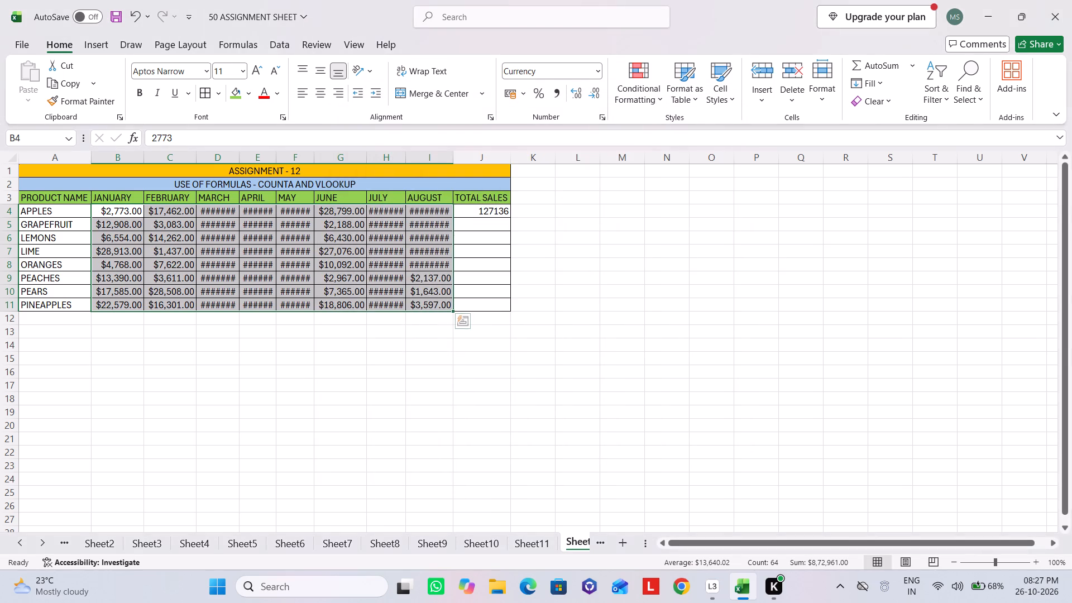
Look through the quick analysis options for the March sales in D4:D11.
{"action": "left_click", "coordinate": [210, 212]}
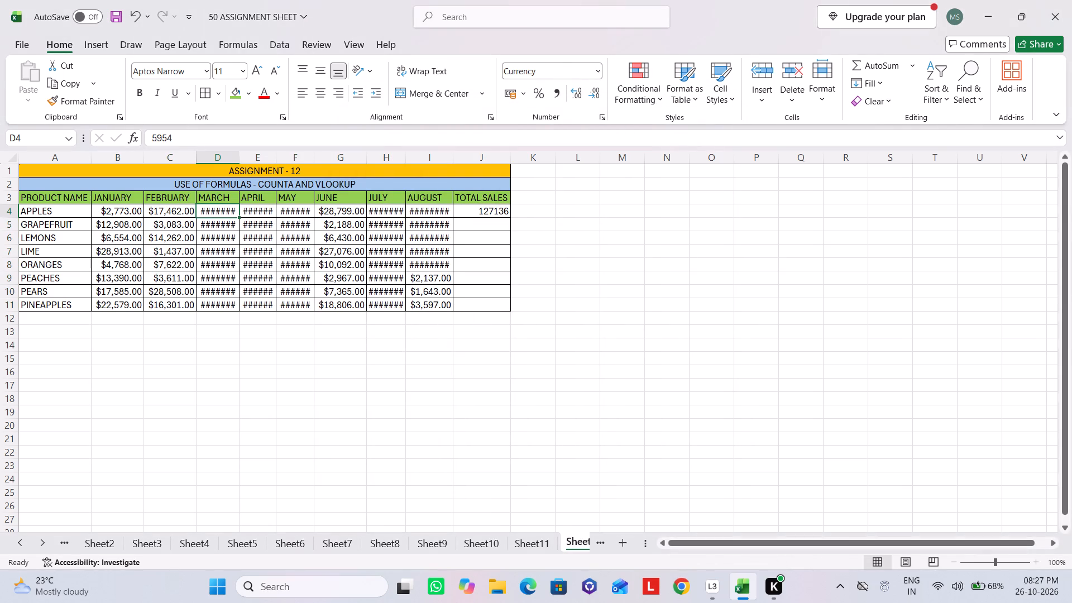
{"action": "key", "text": "shift+Down"}
{"action": "key", "text": "shift+Down"}
{"action": "key", "text": "shift+Down"}
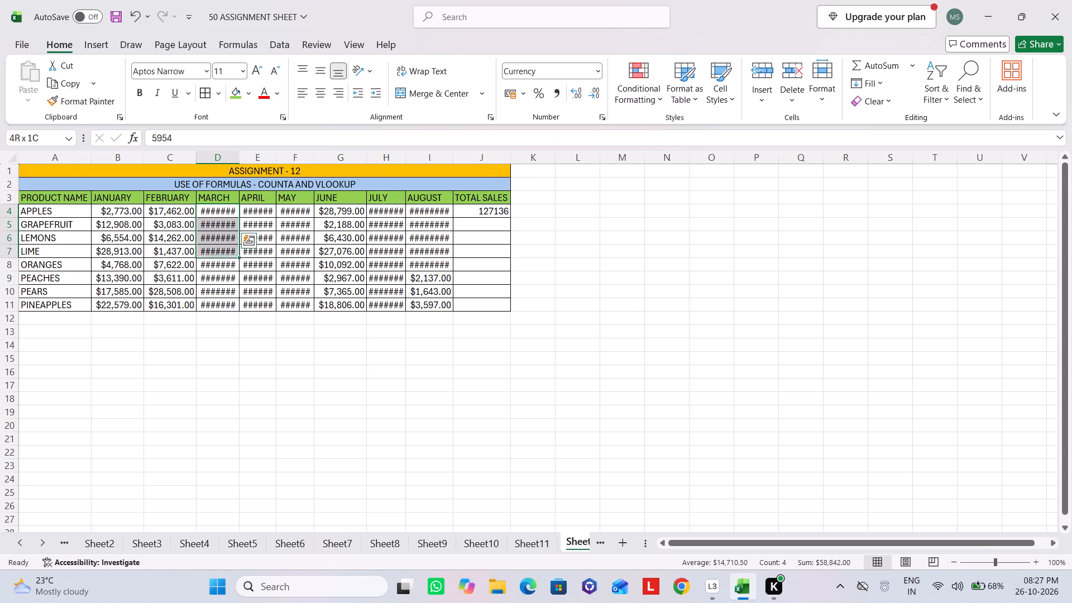
{"action": "key", "text": "shift+Down"}
{"action": "key", "text": "shift+Down"}
{"action": "key", "text": "shift+Down"}
{"action": "key", "text": "shift+Down"}
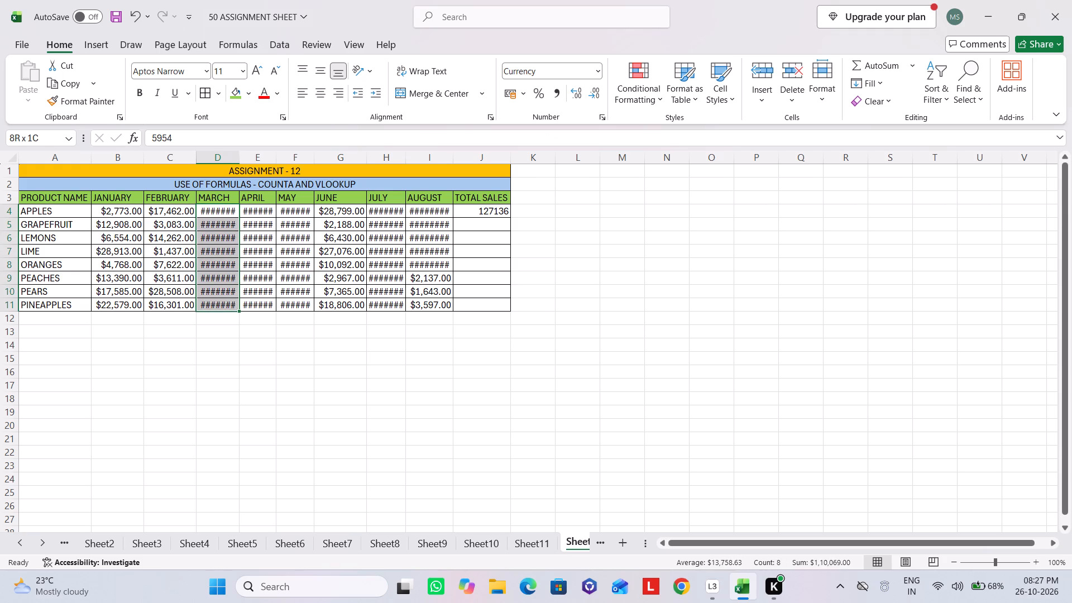
{"action": "left_click", "coordinate": [253, 323]}
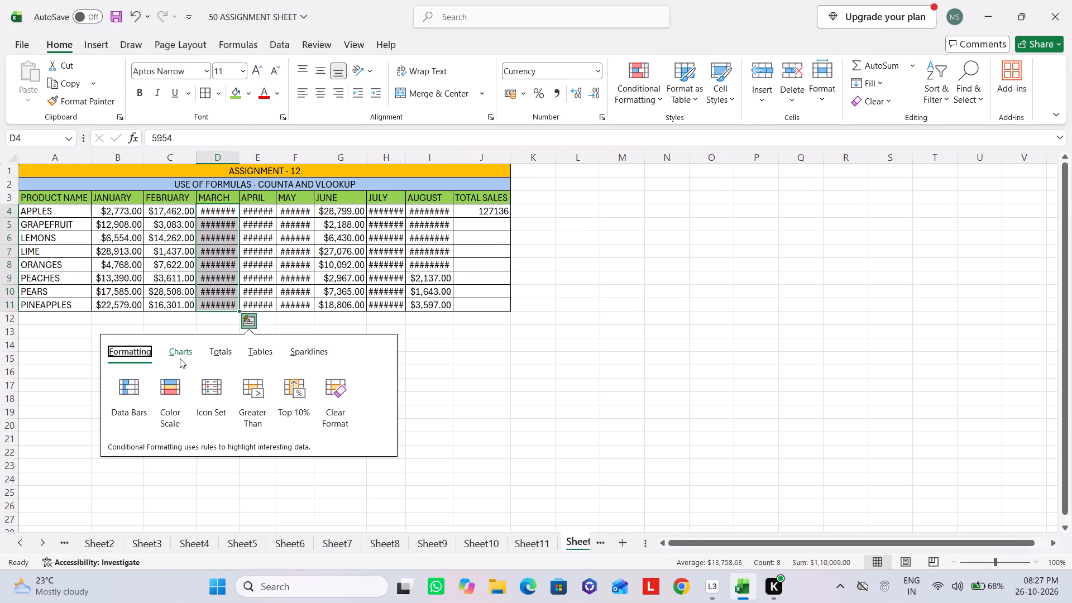
{"action": "left_click", "coordinate": [174, 354]}
{"action": "left_click", "coordinate": [216, 349]}
{"action": "left_click", "coordinate": [260, 351]}
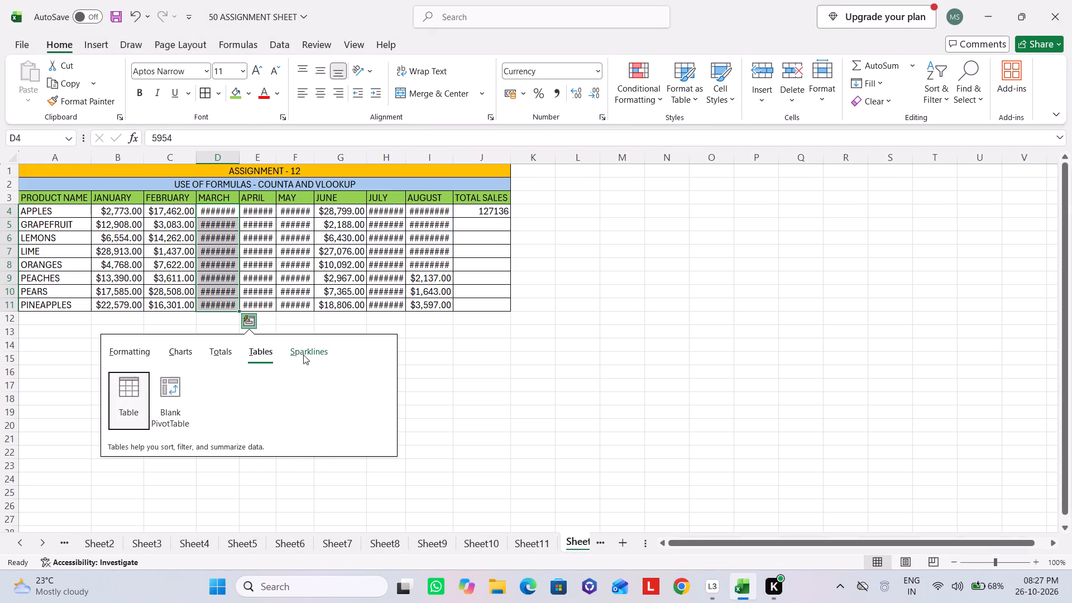
{"action": "left_click", "coordinate": [303, 355]}
{"action": "left_click", "coordinate": [135, 354]}
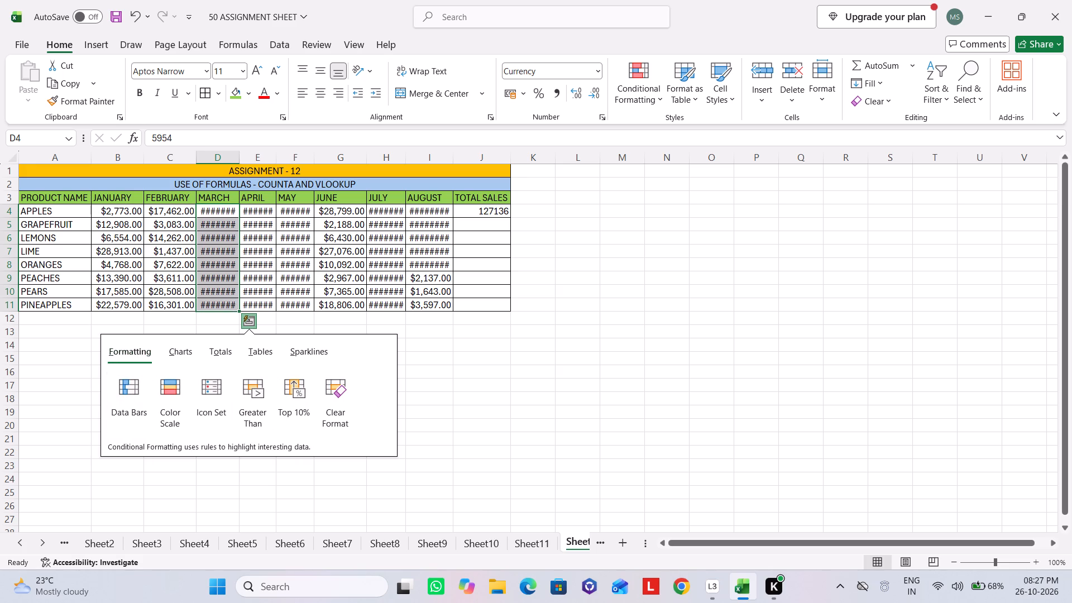
{"action": "key", "text": "Delete"}
{"action": "left_click", "coordinate": [210, 271]}
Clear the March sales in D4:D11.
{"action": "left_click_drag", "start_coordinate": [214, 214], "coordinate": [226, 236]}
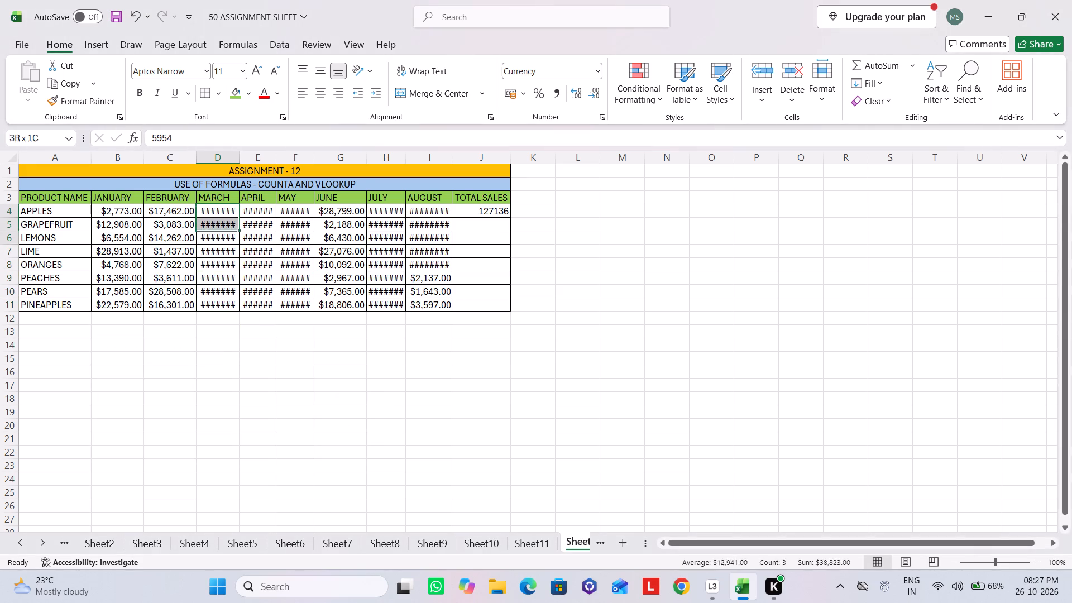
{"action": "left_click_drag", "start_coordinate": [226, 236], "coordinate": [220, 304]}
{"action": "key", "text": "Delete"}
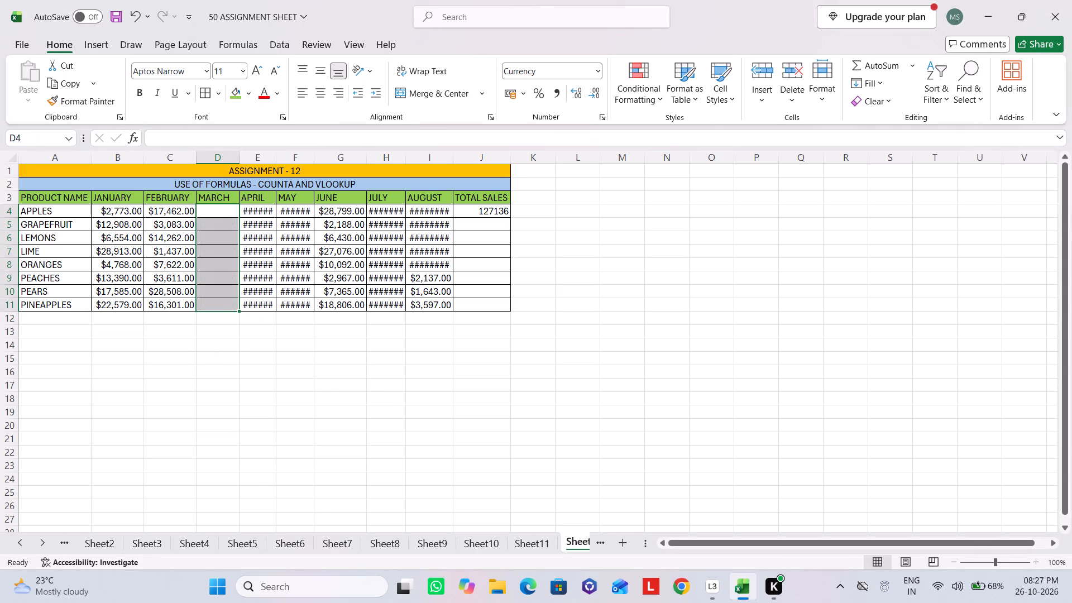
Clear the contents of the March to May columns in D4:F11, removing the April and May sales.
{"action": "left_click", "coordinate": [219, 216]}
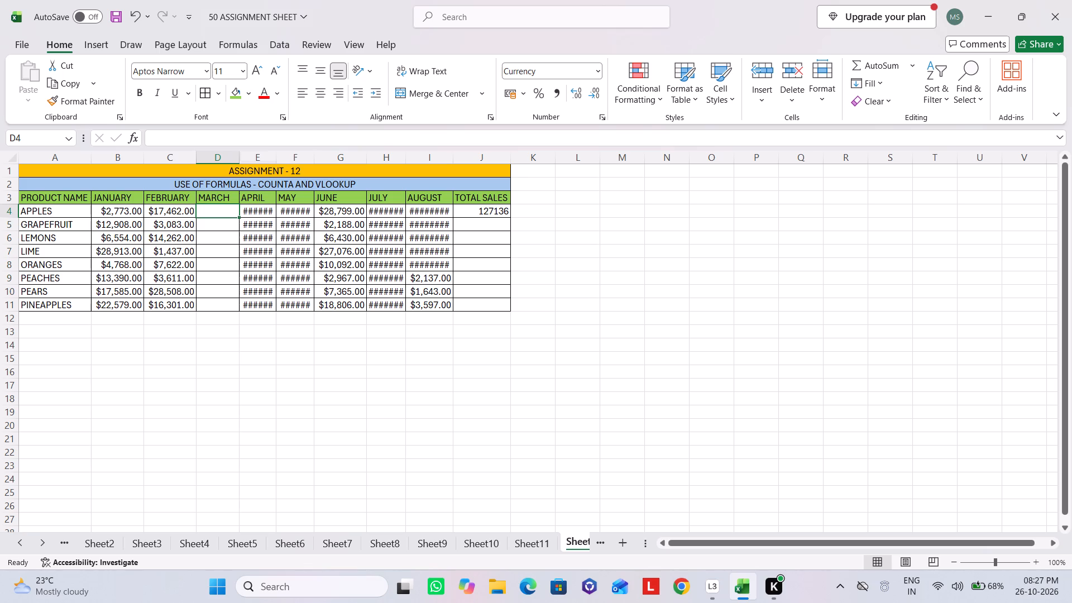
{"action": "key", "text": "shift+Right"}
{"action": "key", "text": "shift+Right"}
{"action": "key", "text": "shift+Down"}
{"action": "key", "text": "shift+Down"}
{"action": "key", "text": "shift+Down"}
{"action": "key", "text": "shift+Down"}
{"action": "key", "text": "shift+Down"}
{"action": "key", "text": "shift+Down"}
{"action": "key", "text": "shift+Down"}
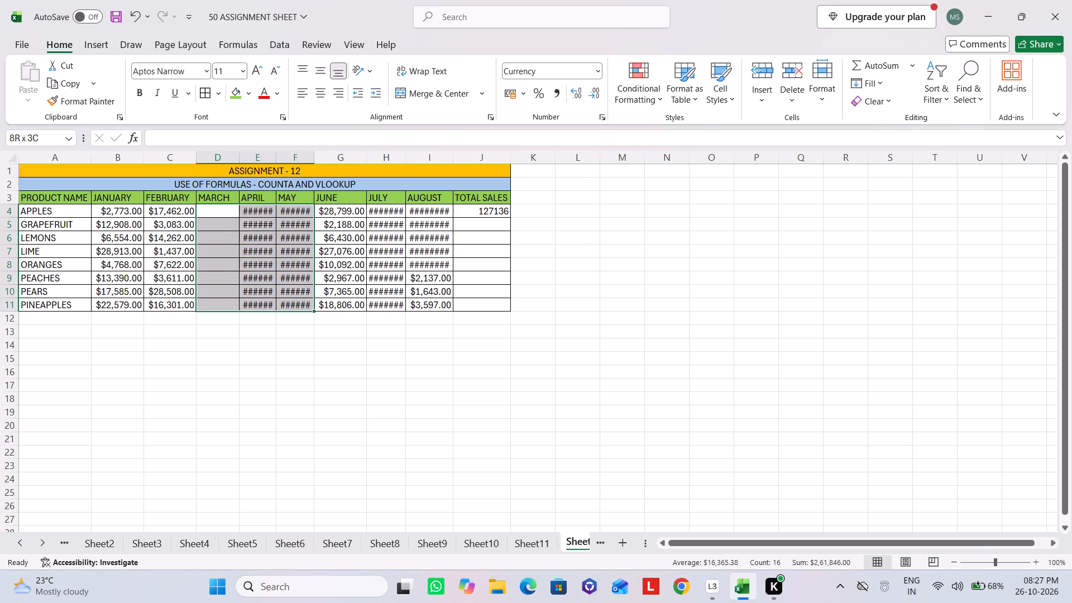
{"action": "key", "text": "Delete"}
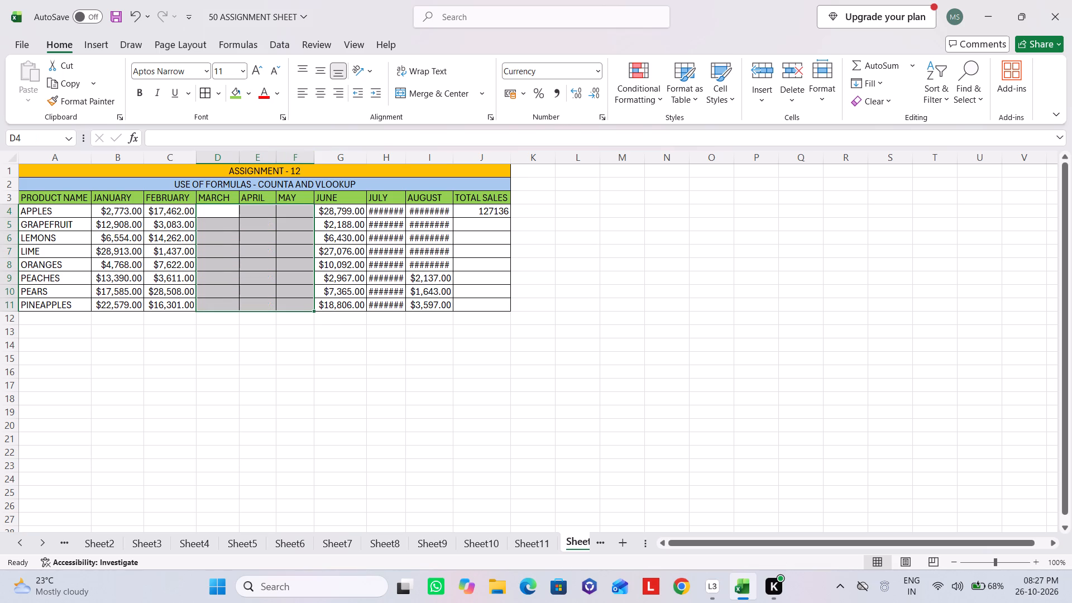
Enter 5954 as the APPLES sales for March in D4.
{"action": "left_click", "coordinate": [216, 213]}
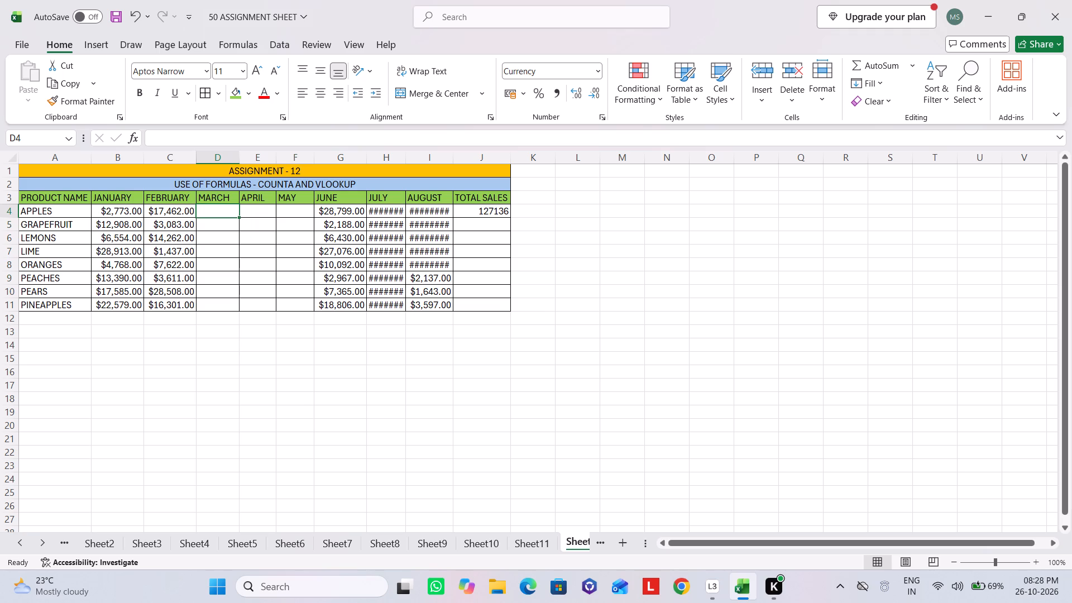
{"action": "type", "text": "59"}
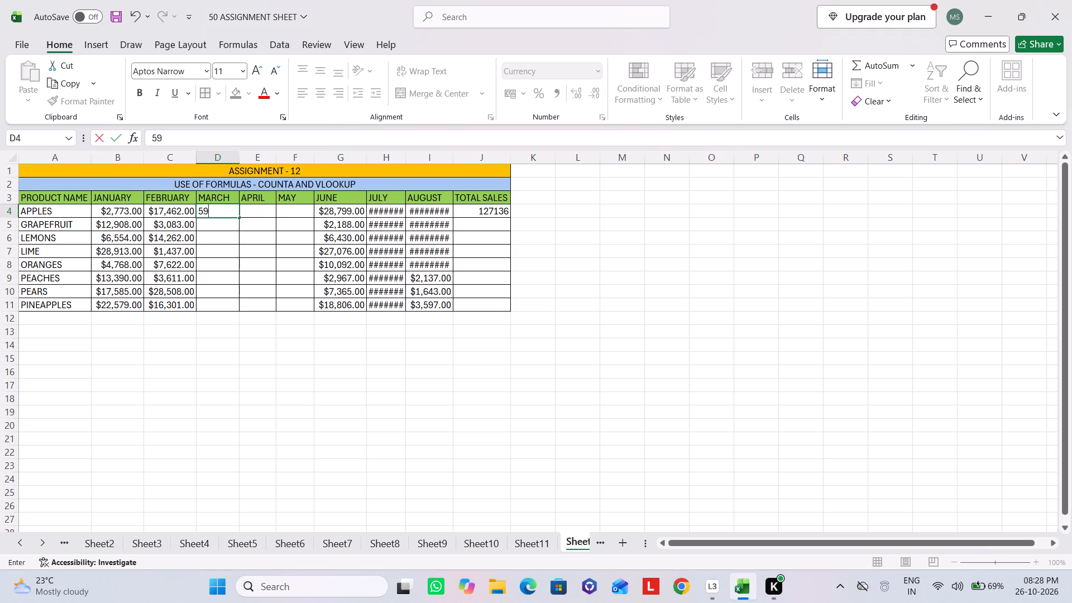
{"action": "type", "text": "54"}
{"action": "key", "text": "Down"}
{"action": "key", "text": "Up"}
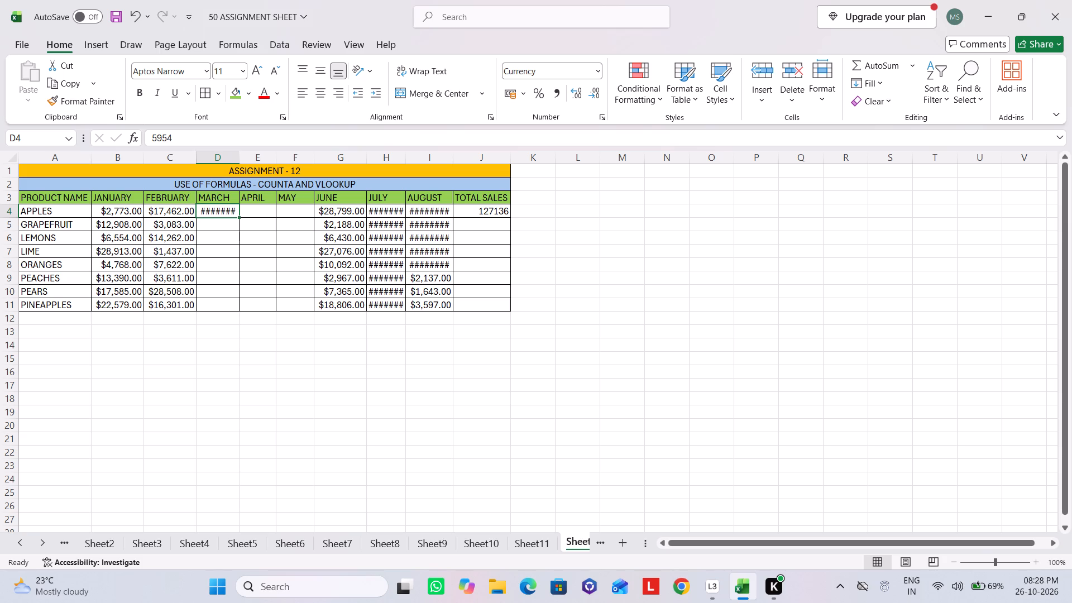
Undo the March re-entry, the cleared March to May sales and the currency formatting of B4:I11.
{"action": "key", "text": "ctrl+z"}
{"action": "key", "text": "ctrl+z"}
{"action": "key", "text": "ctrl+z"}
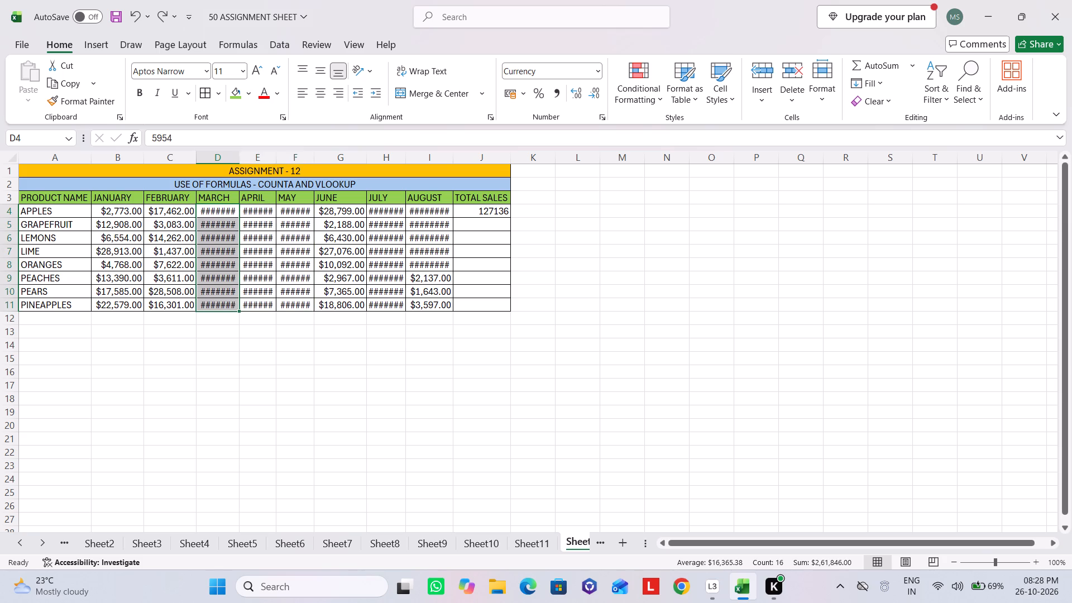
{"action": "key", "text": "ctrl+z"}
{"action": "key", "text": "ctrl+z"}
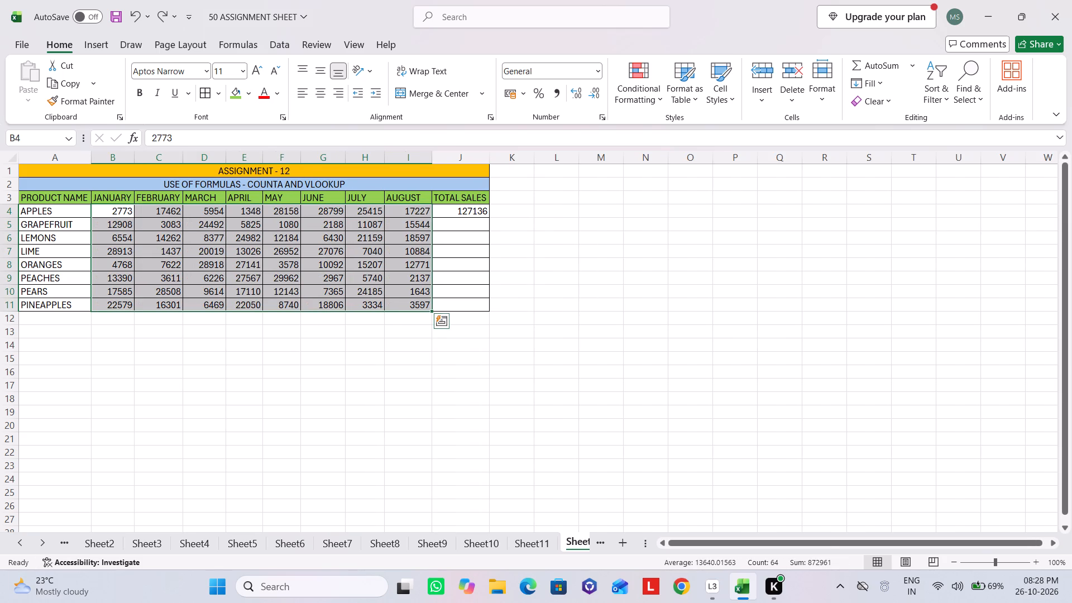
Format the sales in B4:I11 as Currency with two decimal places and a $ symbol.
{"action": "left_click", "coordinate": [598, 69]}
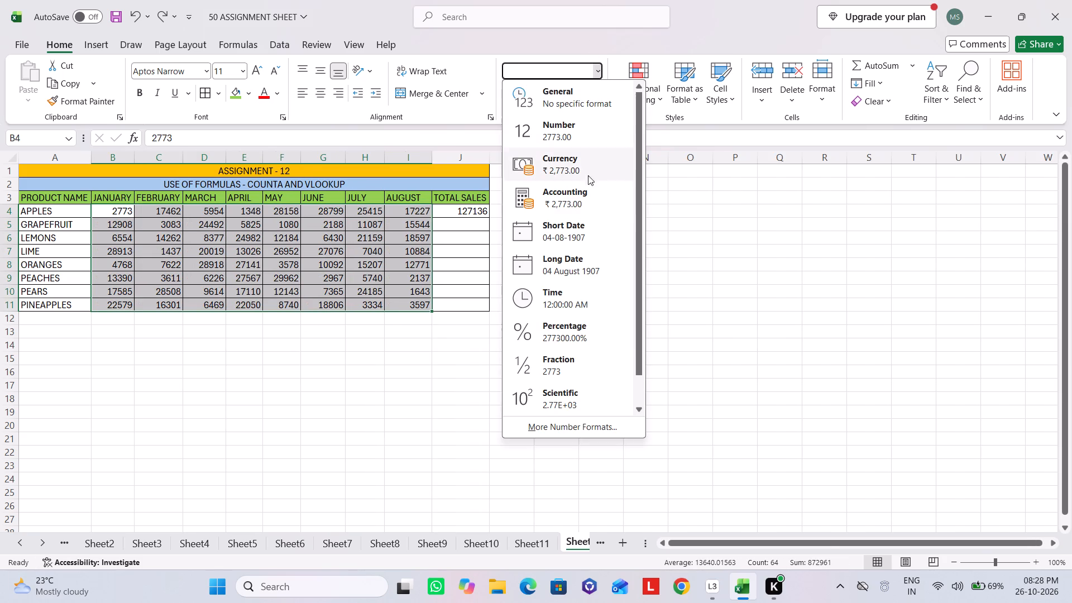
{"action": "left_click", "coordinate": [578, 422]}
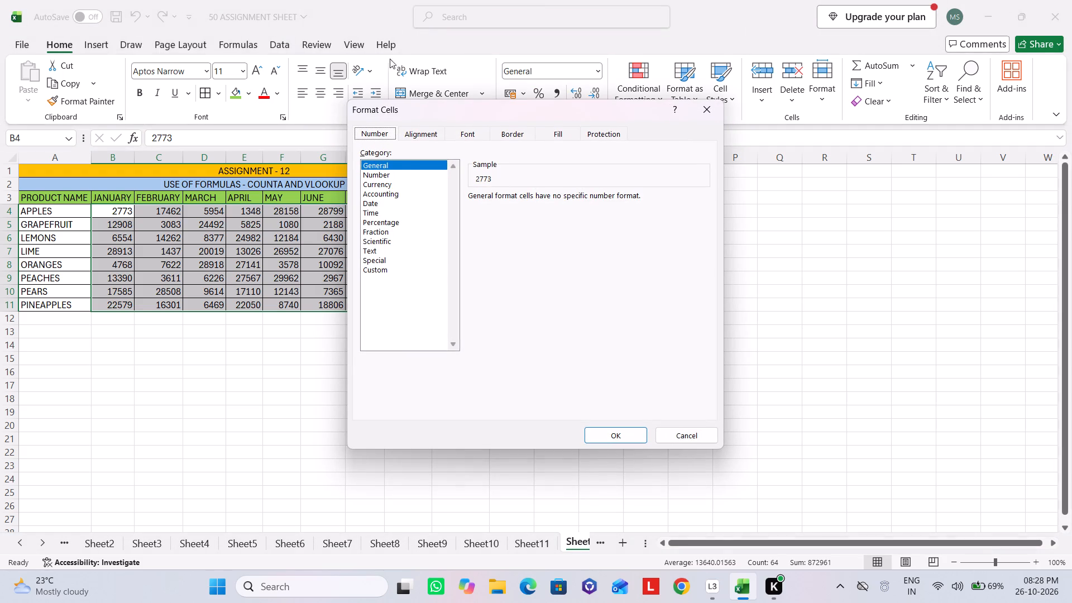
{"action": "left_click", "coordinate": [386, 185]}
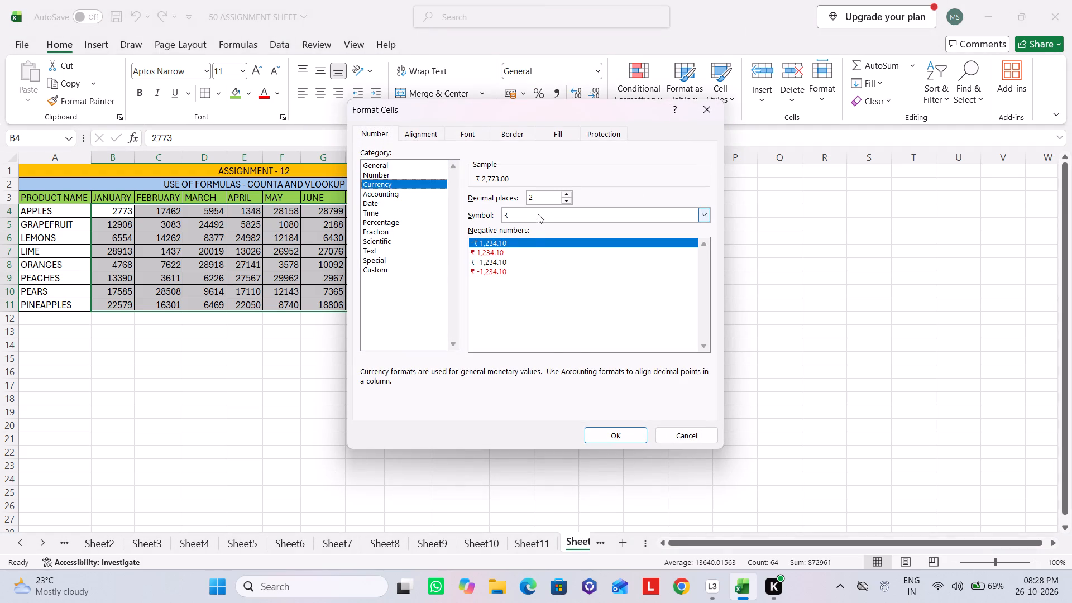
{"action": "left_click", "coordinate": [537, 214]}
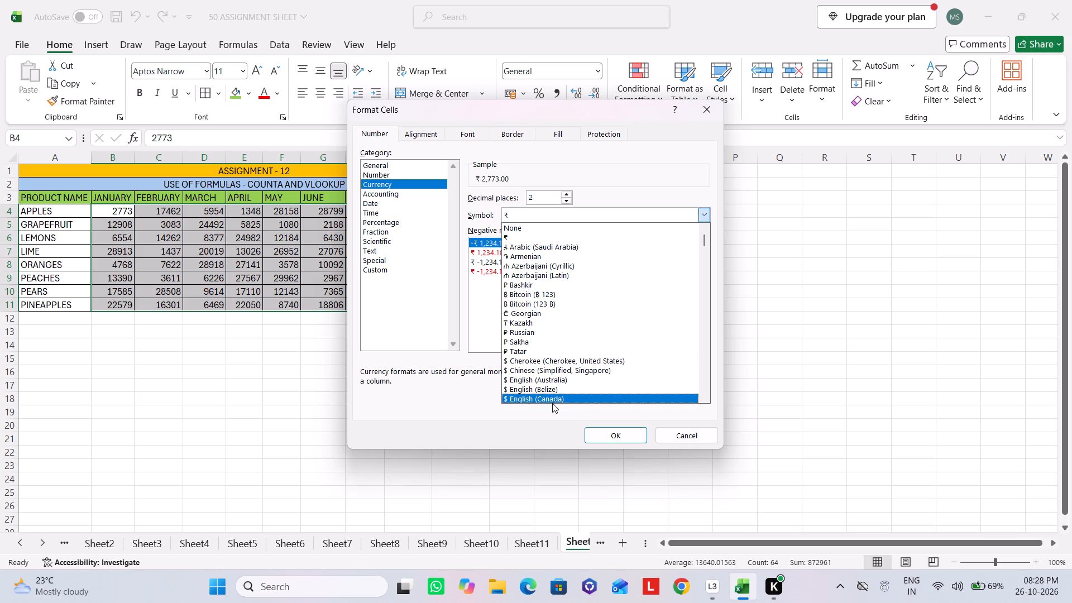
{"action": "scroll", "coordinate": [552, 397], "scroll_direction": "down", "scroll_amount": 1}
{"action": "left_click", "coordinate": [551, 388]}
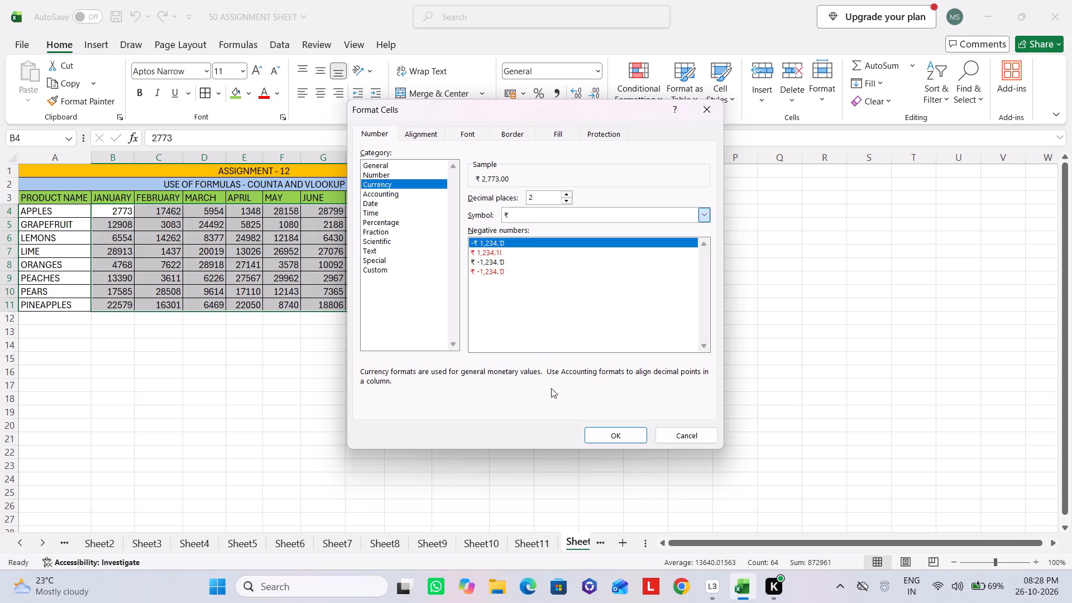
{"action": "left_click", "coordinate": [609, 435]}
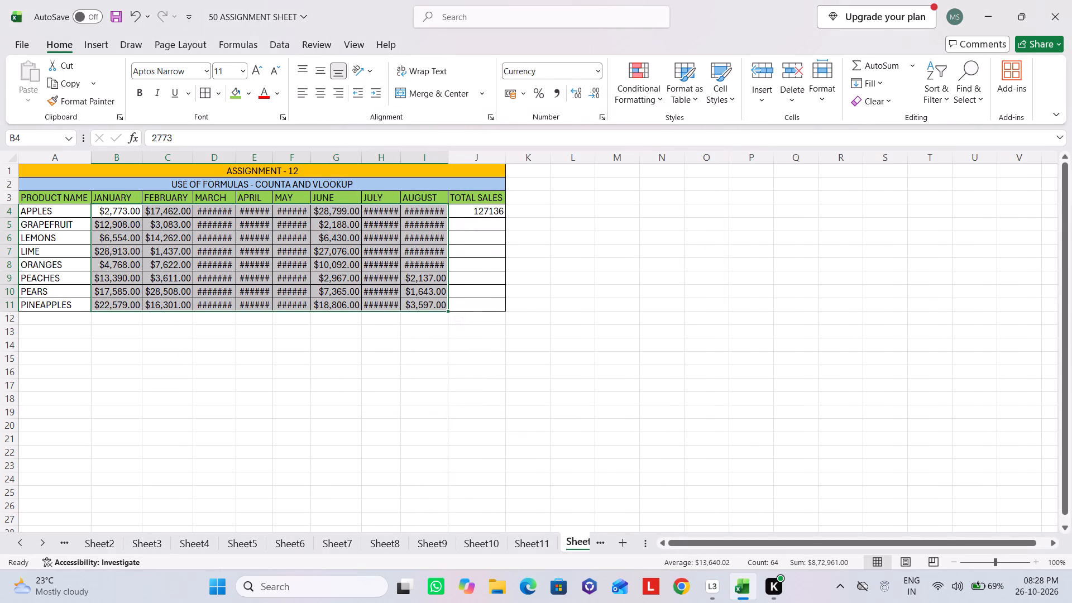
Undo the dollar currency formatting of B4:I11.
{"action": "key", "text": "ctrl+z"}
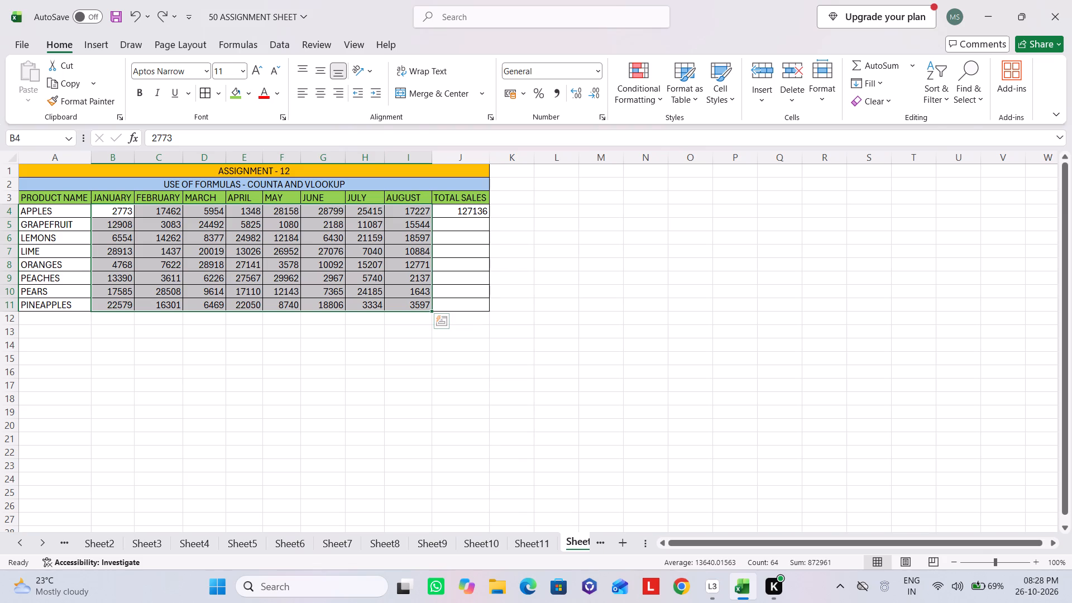
Enter the question "Q.1 HOW MANY FRUITS?" in A13, below the fruit sales table.
{"action": "left_click", "coordinate": [456, 211]}
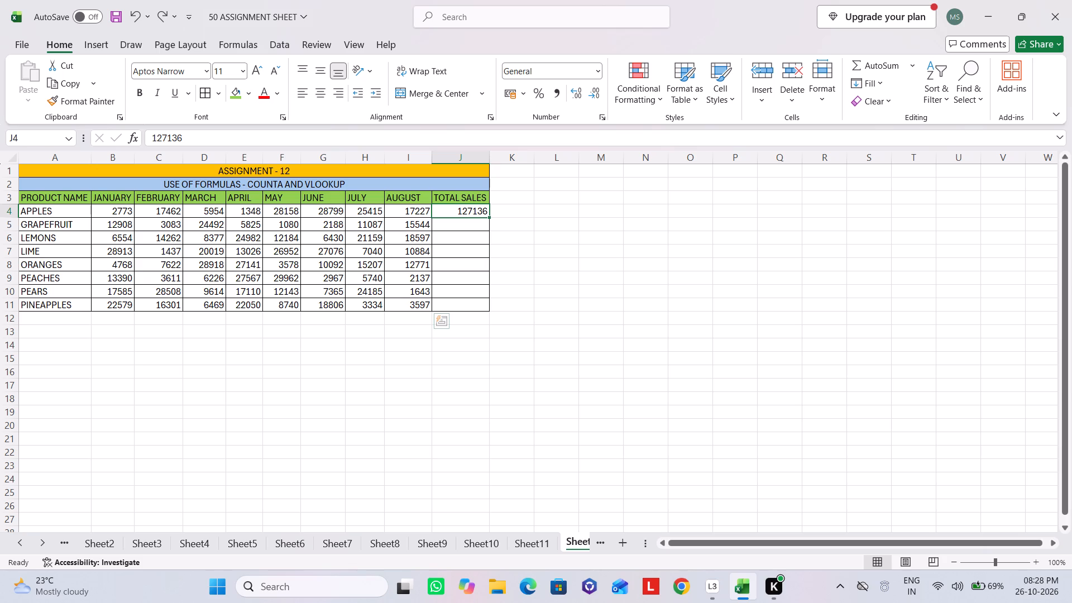
{"action": "scroll", "coordinate": [186, 365], "scroll_direction": "down", "scroll_amount": 1}
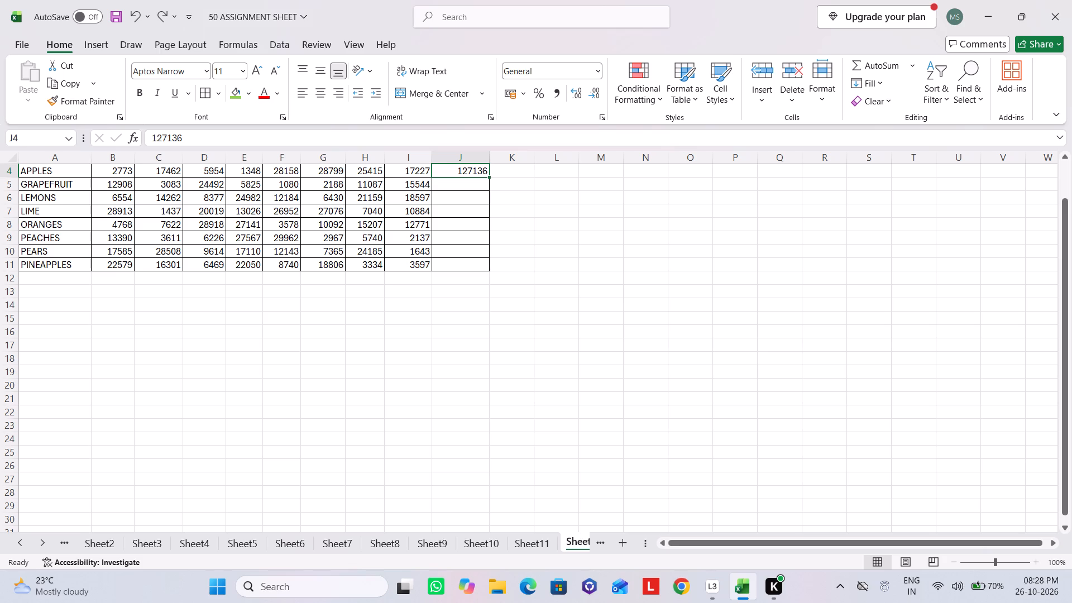
{"action": "left_click", "coordinate": [38, 293]}
{"action": "type", "text": "Q.1 MON"}
{"action": "key", "text": "BackSpace"}
{"action": "type", "text": "W"}
{"action": "key", "text": "space"}
{"action": "key", "text": "BackSpace"}
{"action": "key", "text": "BackSpace"}
{"action": "key", "text": "BackSpace"}
{"action": "key", "text": "BackSpace"}
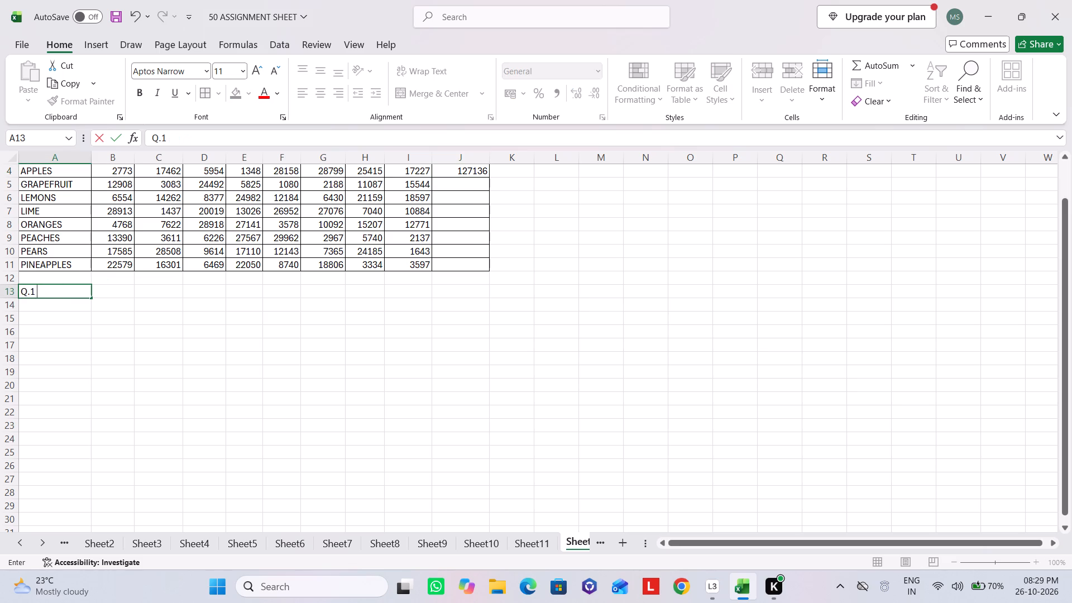
{"action": "type", "text": "HOW MANY"}
{"action": "key", "text": "space"}
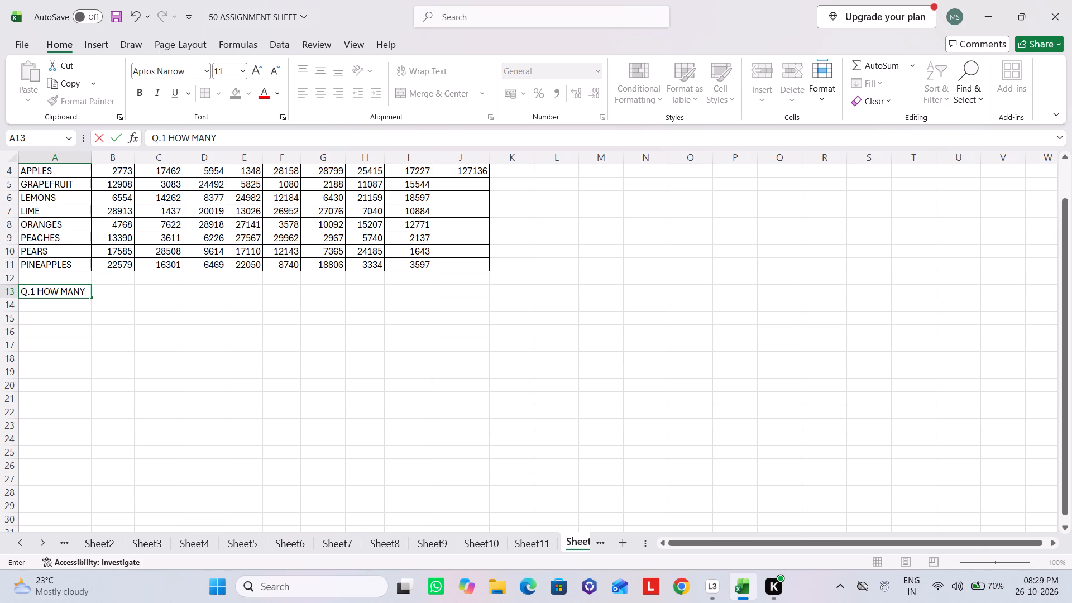
{"action": "type", "text": "FRUITS?"}
{"action": "key", "text": "Down"}
Enter "Q.2 FRUITS LEMONS AND PINEAPPLES SALES IN MARCH AND JULY?" in A14.
{"action": "type", "text": "Q.2"}
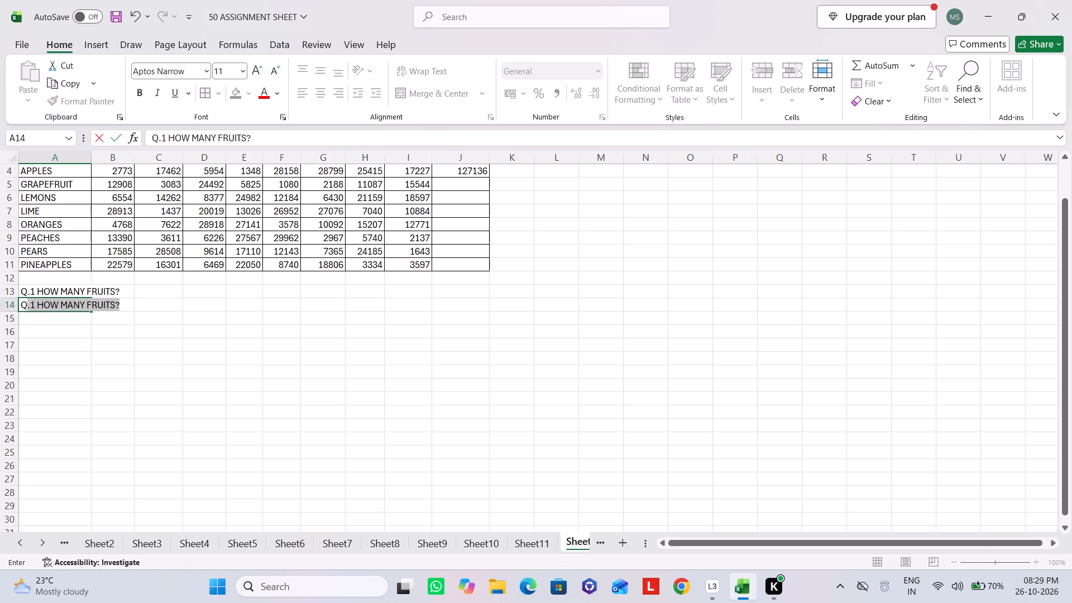
{"action": "key", "text": "space"}
{"action": "type", "text": "FRUTIS"}
{"action": "key", "text": "BackSpace"}
{"action": "key", "text": "BackSpace"}
{"action": "key", "text": "BackSpace"}
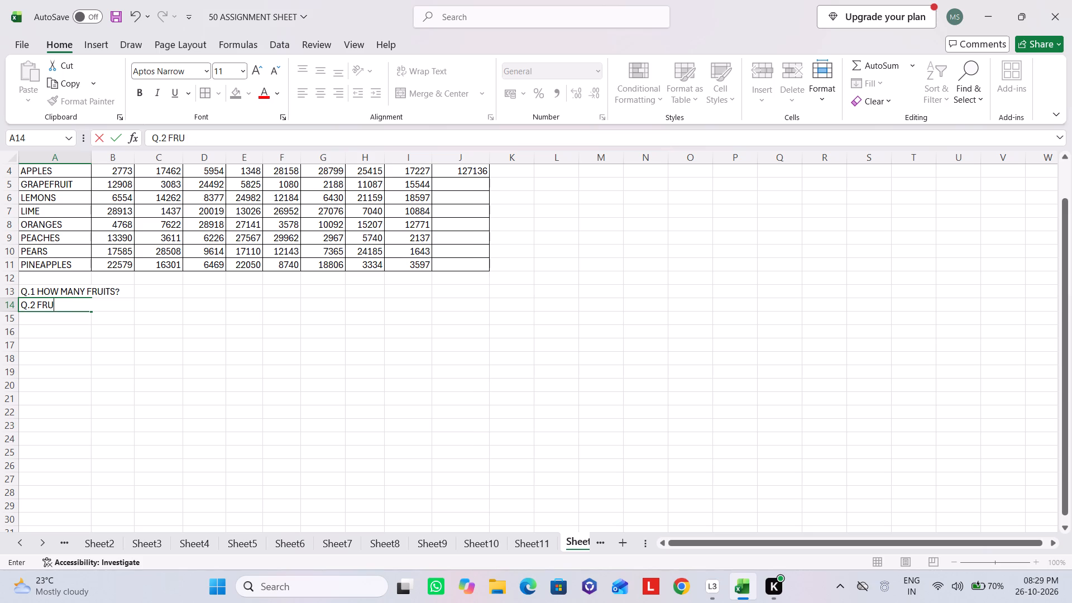
{"action": "type", "text": "ITS"}
{"action": "key", "text": "space"}
{"action": "type", "text": "LEMOSN"}
{"action": "key", "text": "BackSpace"}
{"action": "key", "text": "BackSpace"}
{"action": "type", "text": "NS"}
{"action": "key", "text": "space"}
{"action": "type", "text": "AND P"}
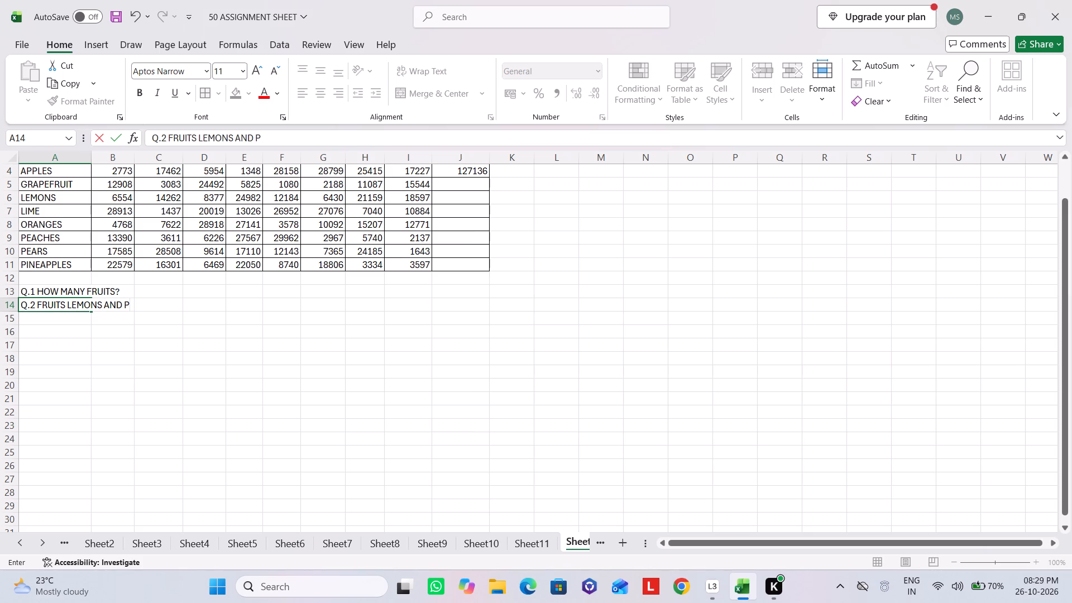
{"action": "type", "text": "INEAPPLES"}
{"action": "key", "text": "space"}
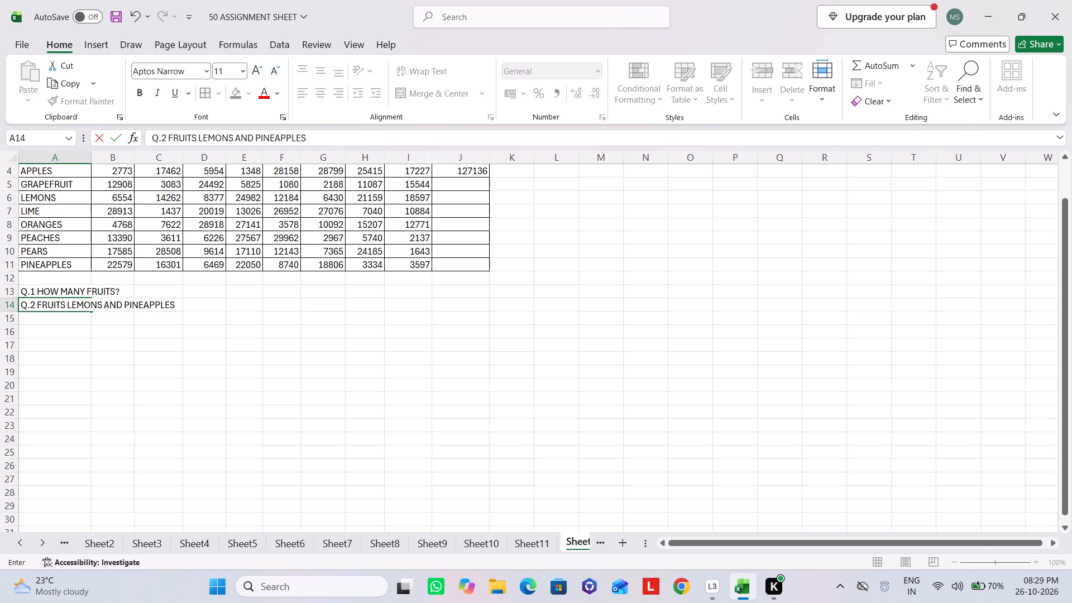
{"action": "type", "text": "SALE I"}
{"action": "type", "text": "N"}
{"action": "key", "text": "space"}
{"action": "key", "text": "BackSpace"}
{"action": "key", "text": "BackSpace"}
{"action": "key", "text": "BackSpace"}
{"action": "key", "text": "s"}
{"action": "key", "text": "BackSpace"}
{"action": "key", "text": "BackSpace"}
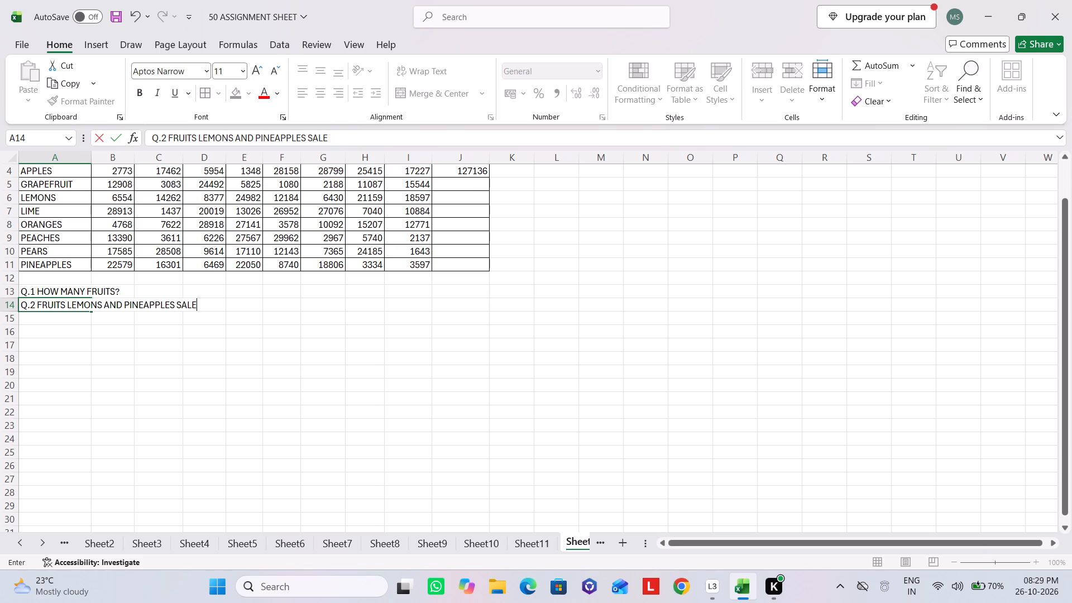
{"action": "type", "text": "S INN"}
{"action": "key", "text": "BackSpace"}
{"action": "key", "text": "space"}
{"action": "type", "text": "MAR"}
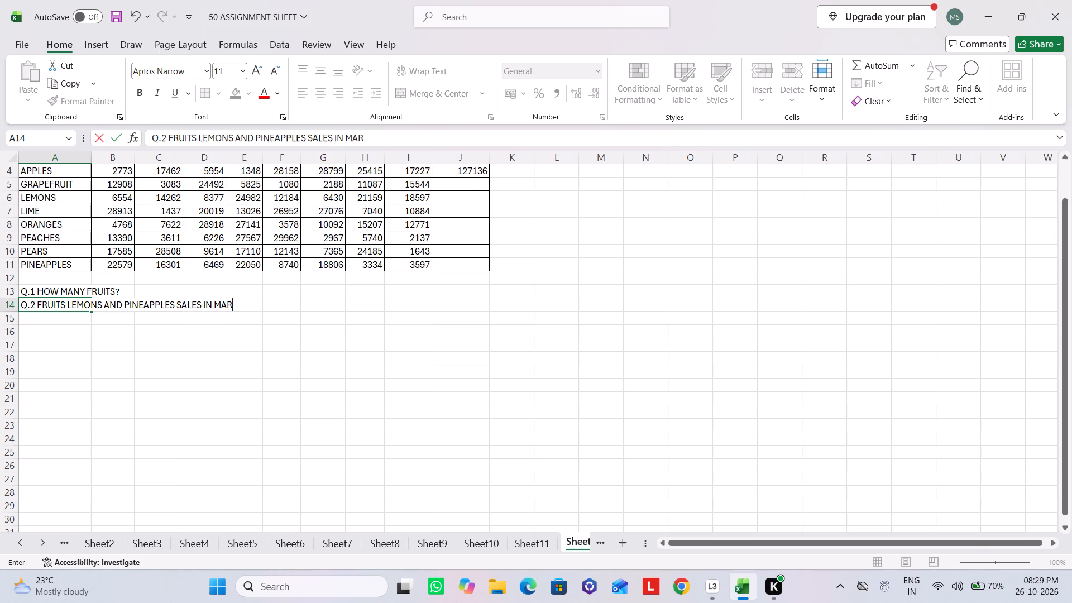
{"action": "type", "text": "CH AND JULY"}
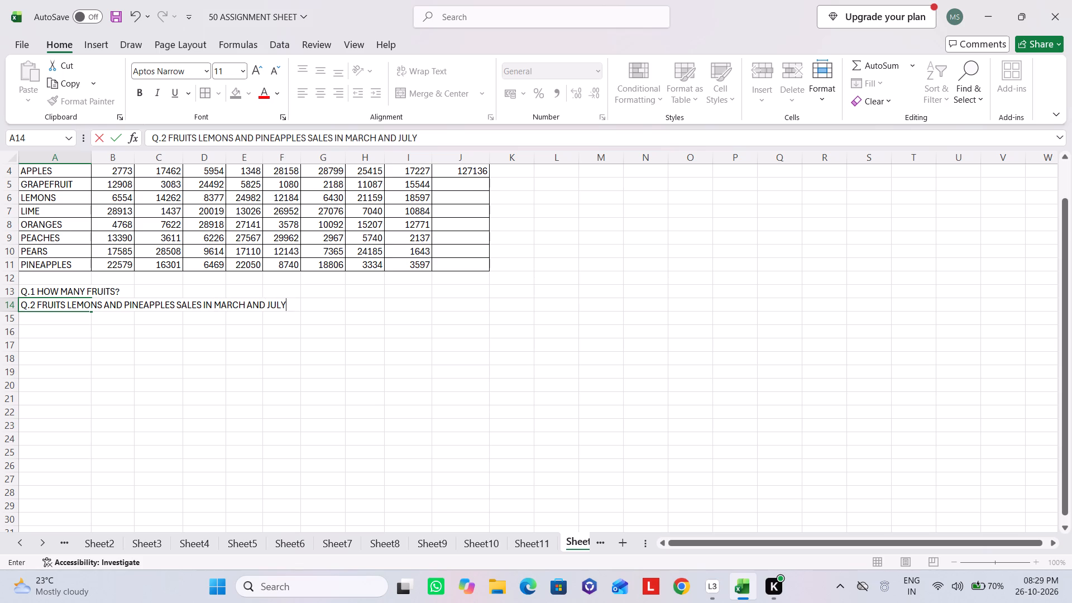
{"action": "key", "text": "shift+question"}
Fill the question rows A13:F14 with a light grey theme colour.
{"action": "left_click_drag", "start_coordinate": [27, 295], "coordinate": [91, 303]}
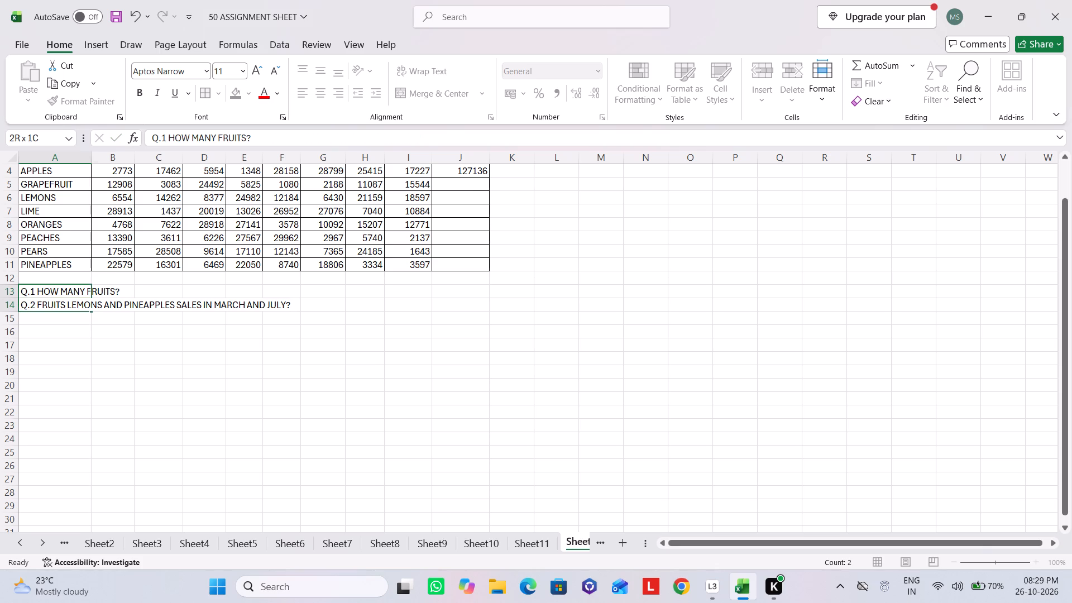
{"action": "left_click_drag", "start_coordinate": [91, 303], "coordinate": [280, 308]}
{"action": "left_click", "coordinate": [253, 92]}
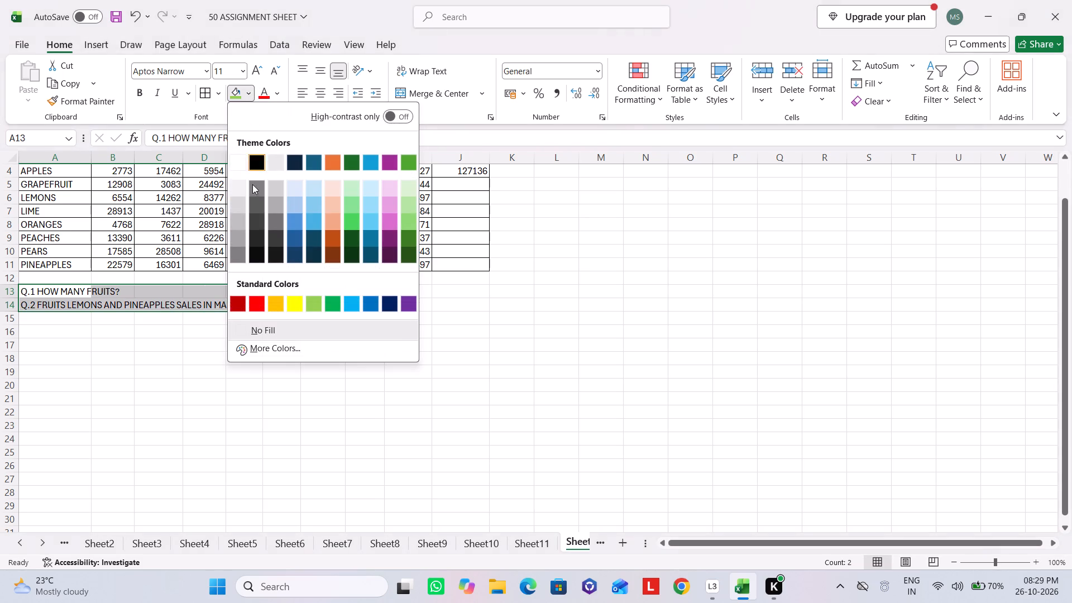
{"action": "left_click", "coordinate": [239, 211]}
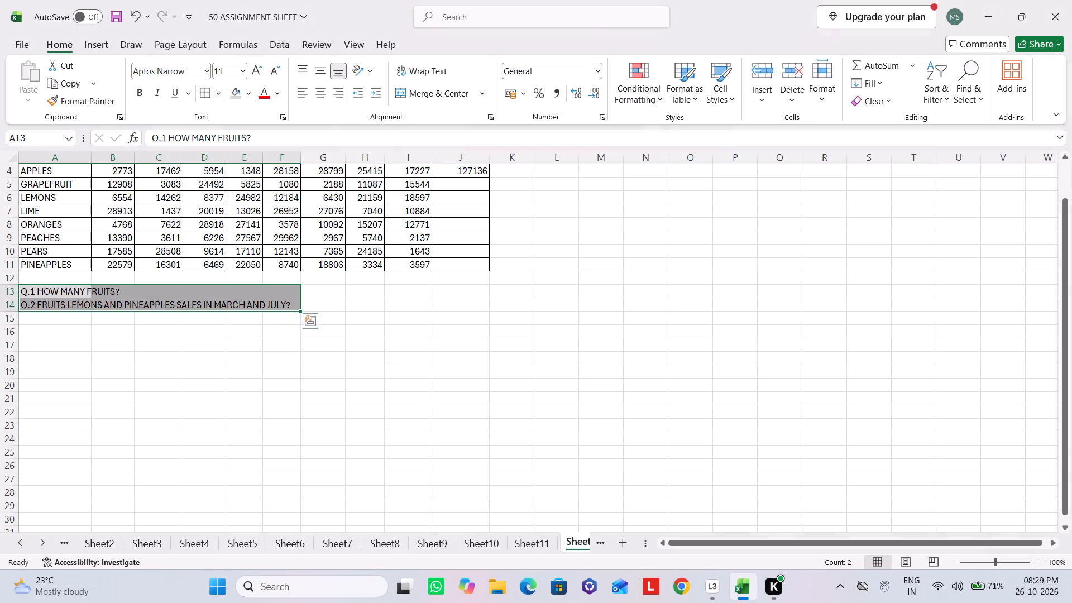
{"action": "left_click", "coordinate": [332, 343]}
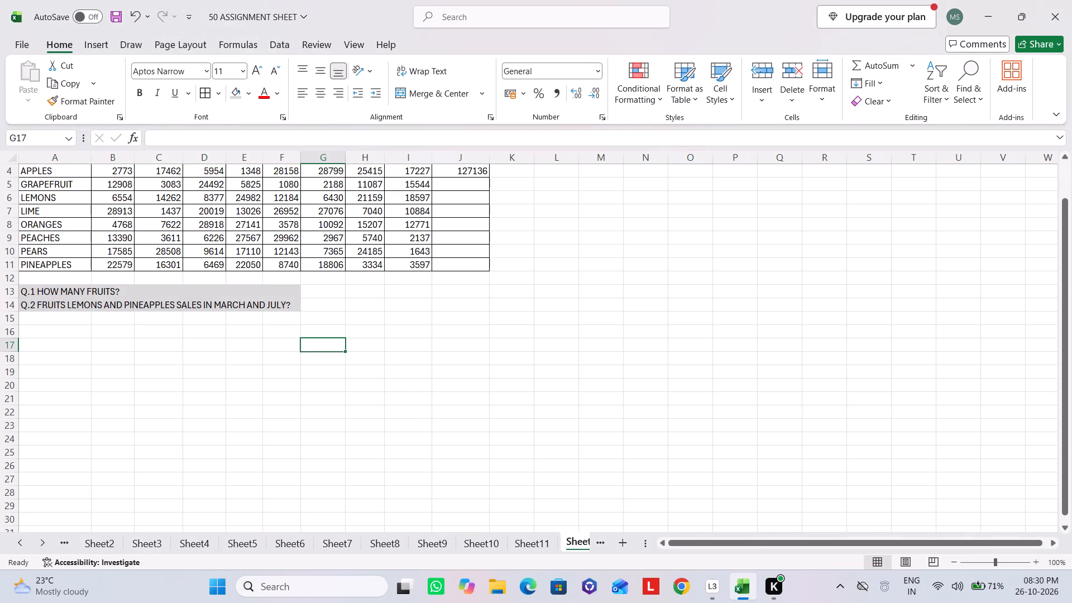
Add a new blank worksheet after Sheet12.
{"action": "scroll", "coordinate": [429, 347], "scroll_direction": "down", "scroll_amount": 1}
{"action": "scroll", "coordinate": [421, 403], "scroll_direction": "up", "scroll_amount": 4}
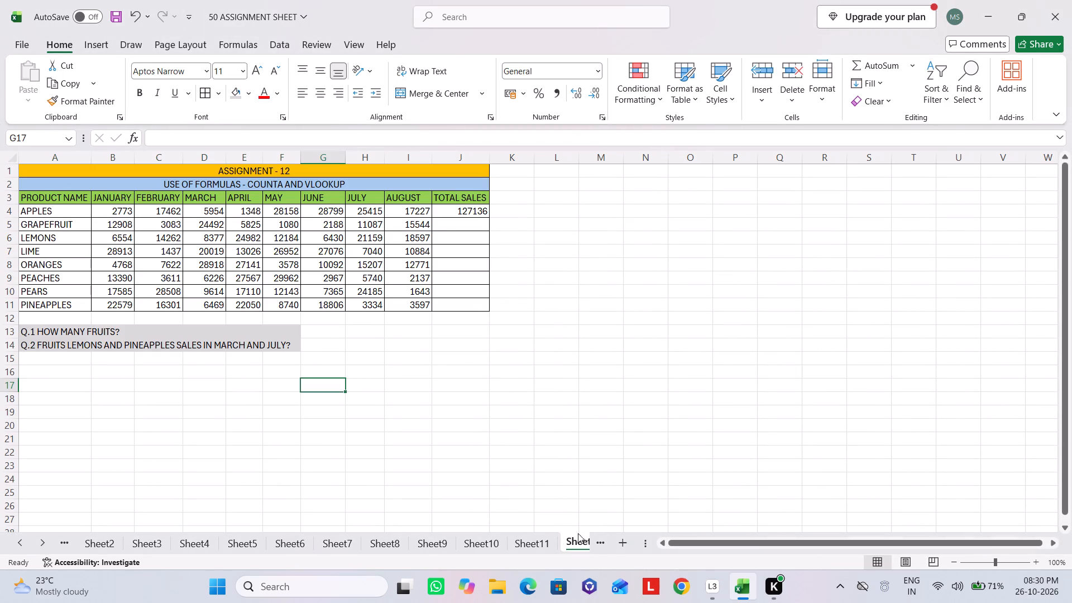
{"action": "left_click", "coordinate": [602, 543]}
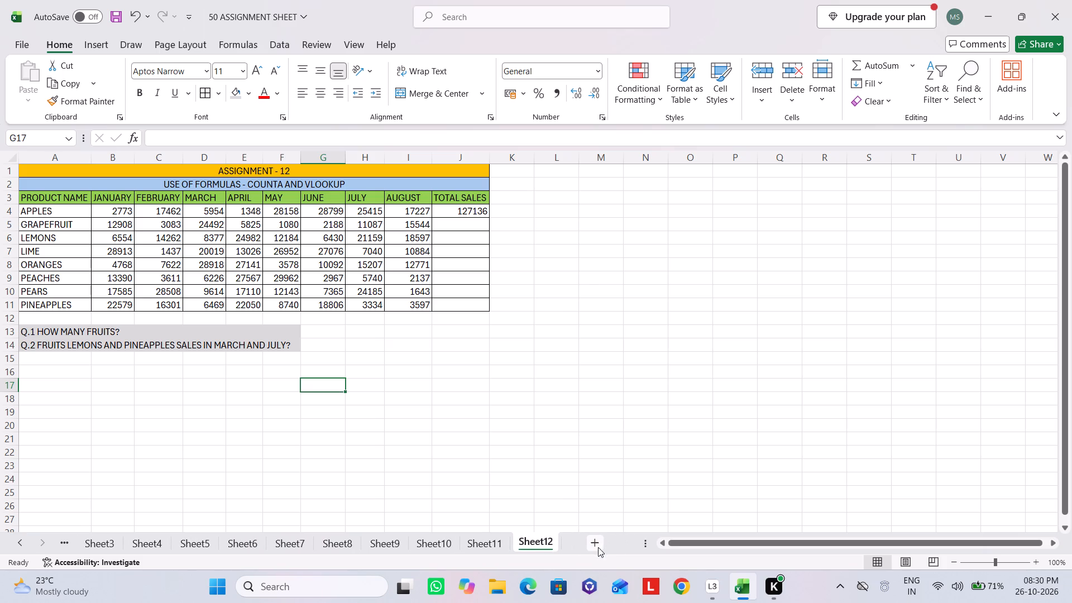
{"action": "left_click", "coordinate": [601, 541]}
{"action": "scroll", "coordinate": [27, 234], "scroll_direction": "up", "scroll_amount": 2}
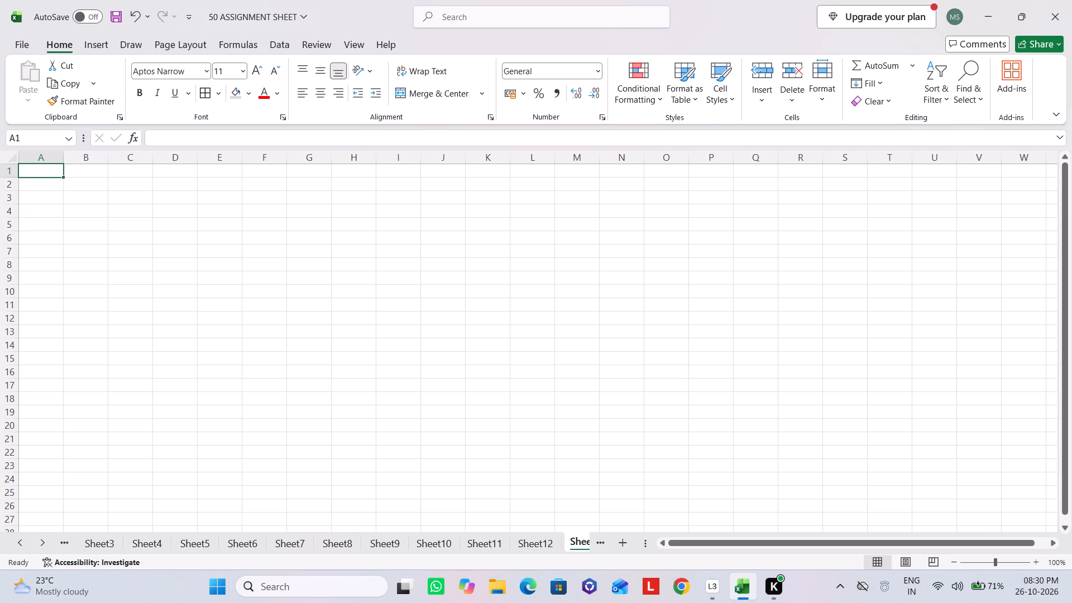
Merge and center A1:D1 and enter the title "ASSIGNMENT - 13" in it.
{"action": "key", "text": "shift+Right"}
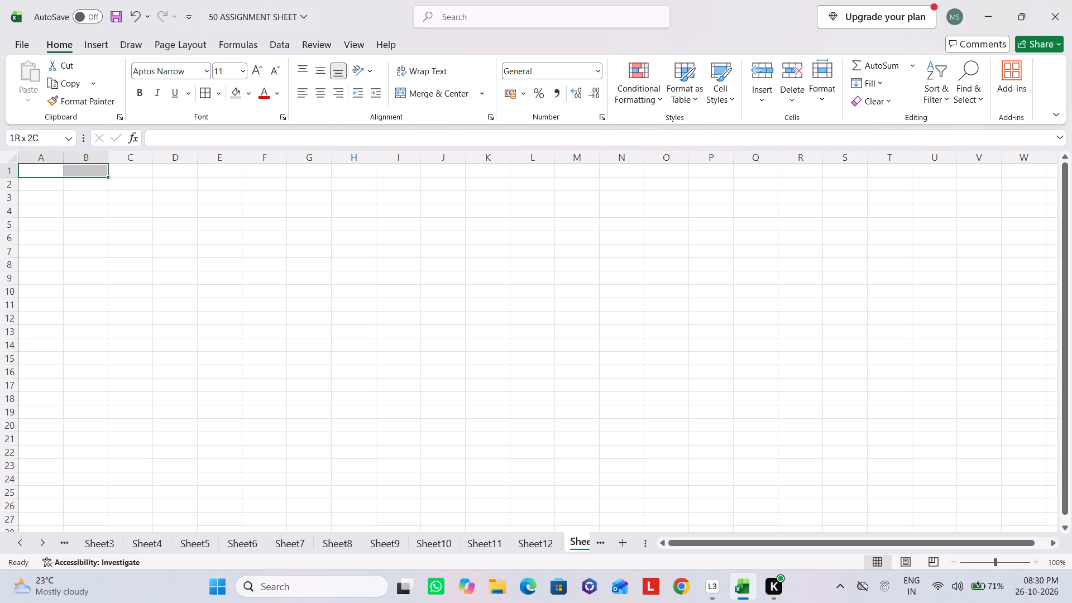
{"action": "key", "text": "shift+Right"}
{"action": "key", "text": "shift+Right"}
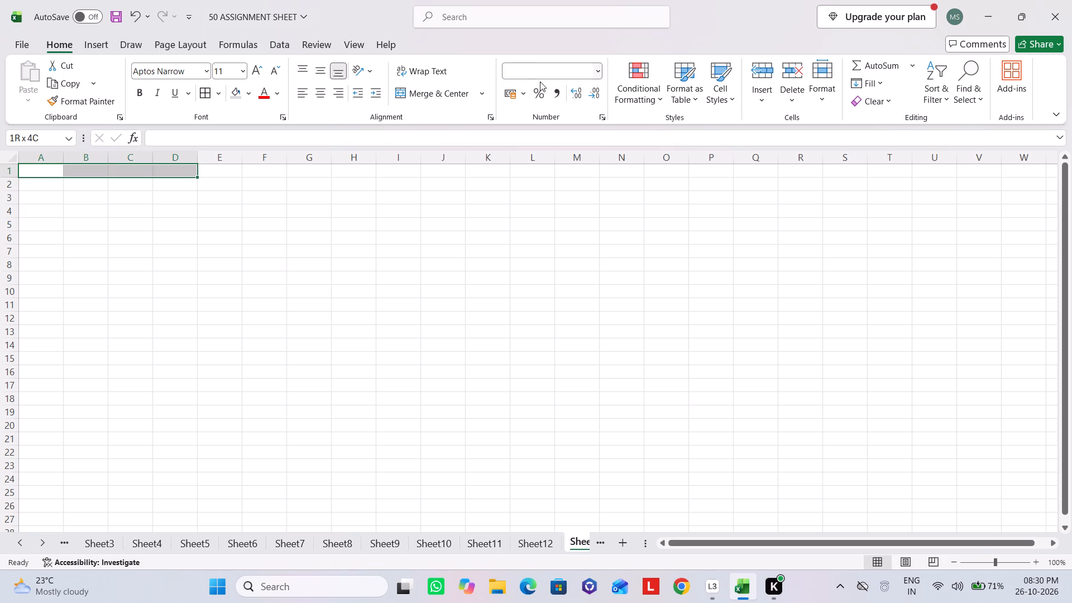
{"action": "left_click", "coordinate": [443, 94]}
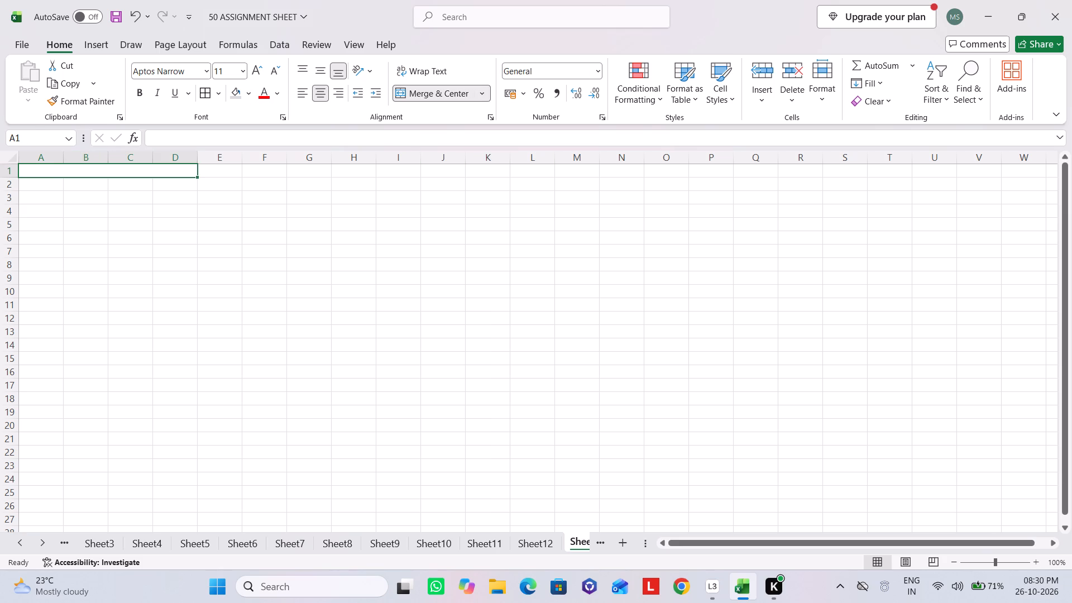
{"action": "double_click", "coordinate": [100, 172]}
{"action": "type", "text": "ASSI"}
{"action": "type", "text": "GNE"}
{"action": "key", "text": "BackSpace"}
{"action": "type", "text": "MENT"}
{"action": "key", "text": "space"}
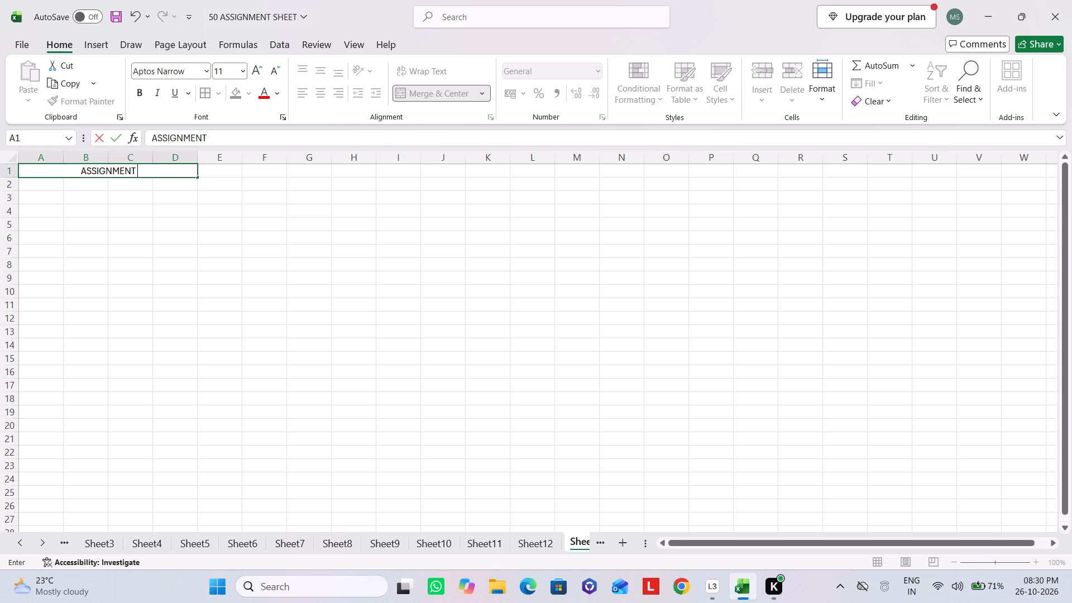
{"action": "type", "text": "-"}
{"action": "key", "text": "space"}
{"action": "type", "text": "13"}
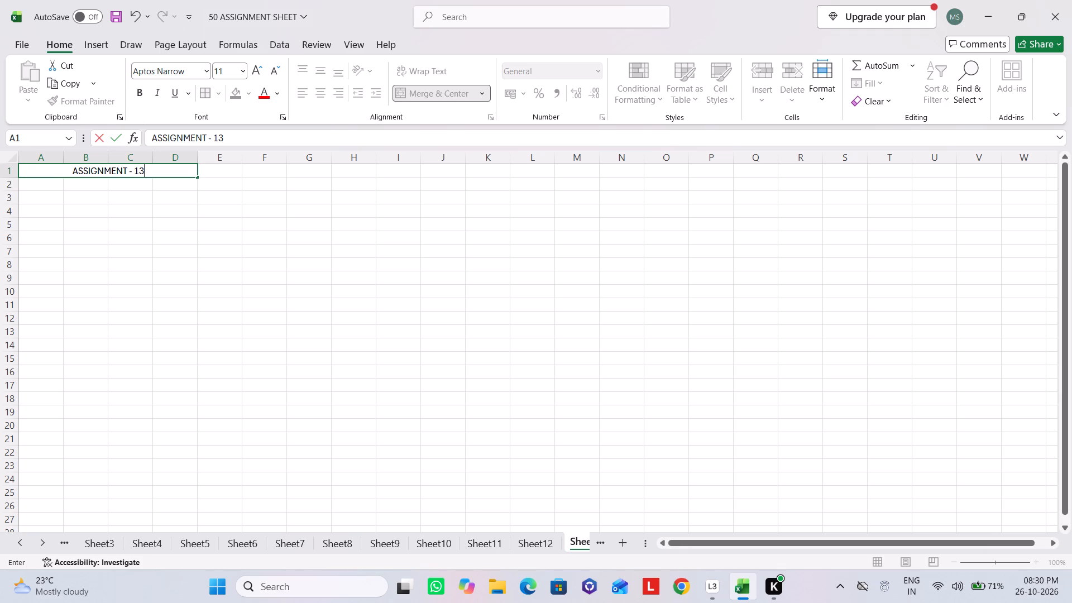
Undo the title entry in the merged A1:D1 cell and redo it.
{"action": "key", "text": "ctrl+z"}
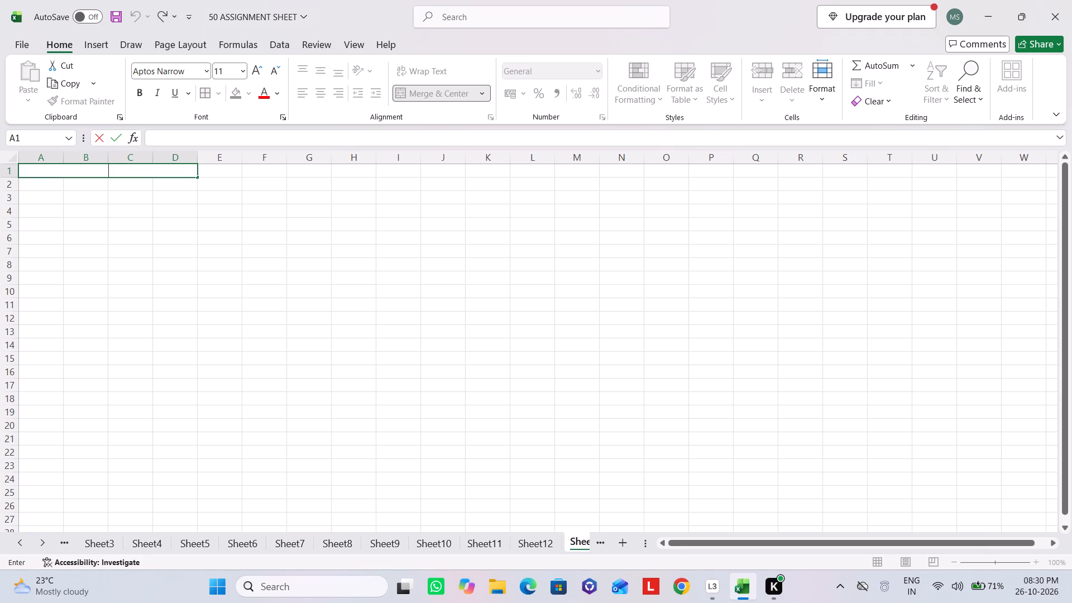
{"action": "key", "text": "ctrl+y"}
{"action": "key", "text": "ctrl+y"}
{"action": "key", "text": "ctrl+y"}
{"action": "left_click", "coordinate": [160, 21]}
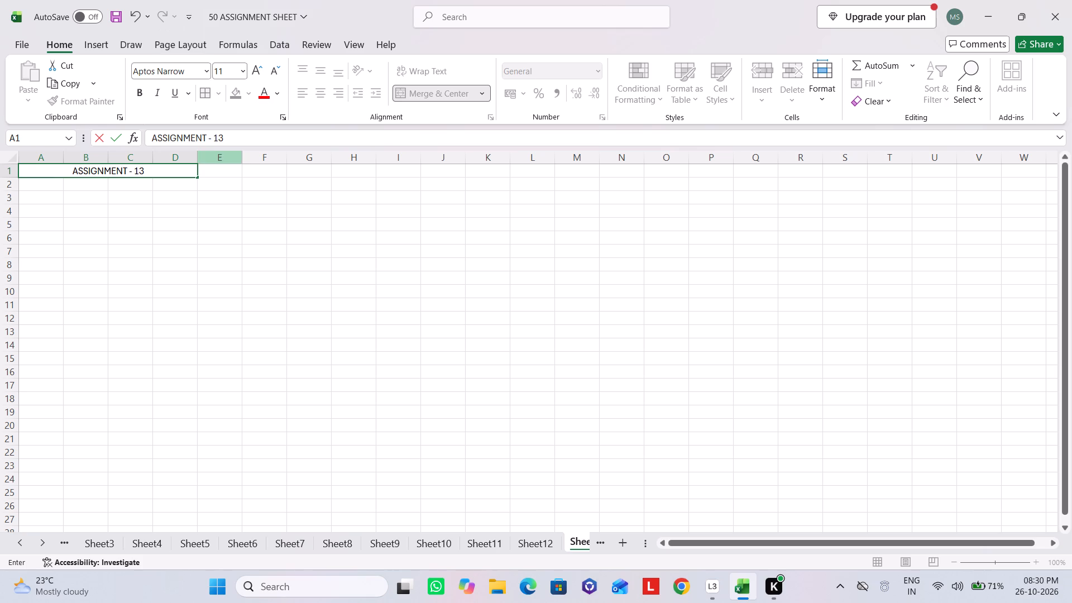
Enter the headers LAST NAME, SALES, COUNTRY and QUARTER in A2:D2 below the title.
{"action": "key", "text": "Down"}
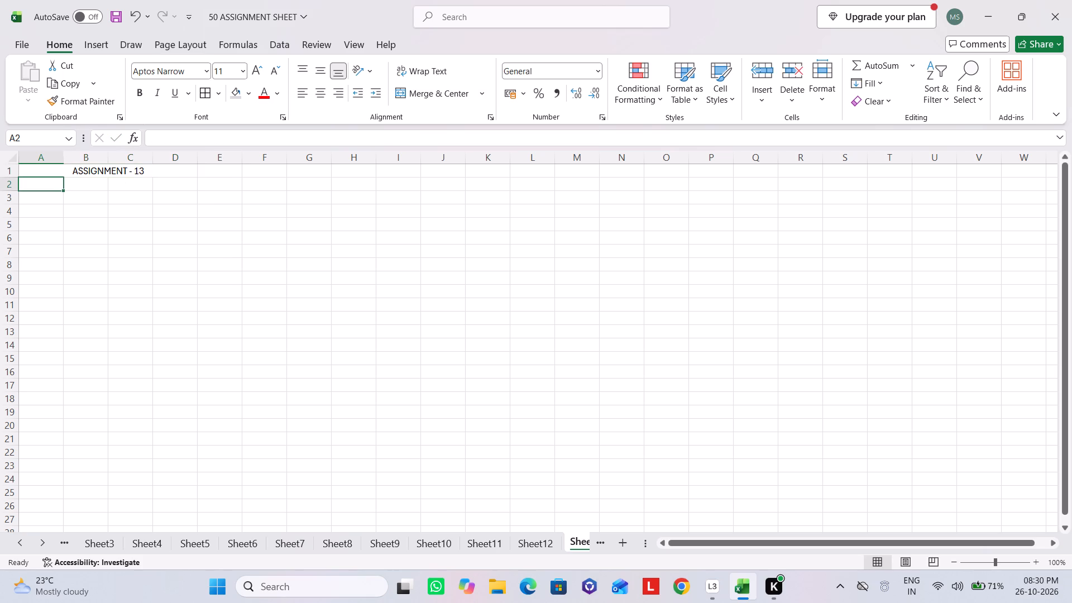
{"action": "type", "text": "LAST NAME"}
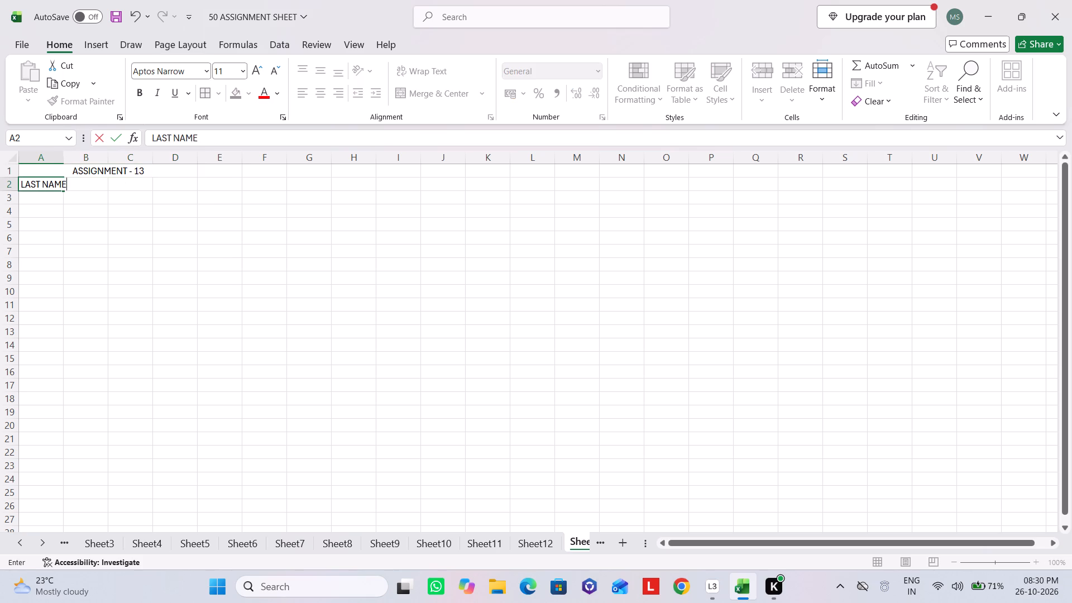
{"action": "key", "text": "Tab"}
{"action": "type", "text": "SALES"}
{"action": "key", "text": "Tab"}
{"action": "type", "text": "COUNTRY"}
{"action": "key", "text": "Tab"}
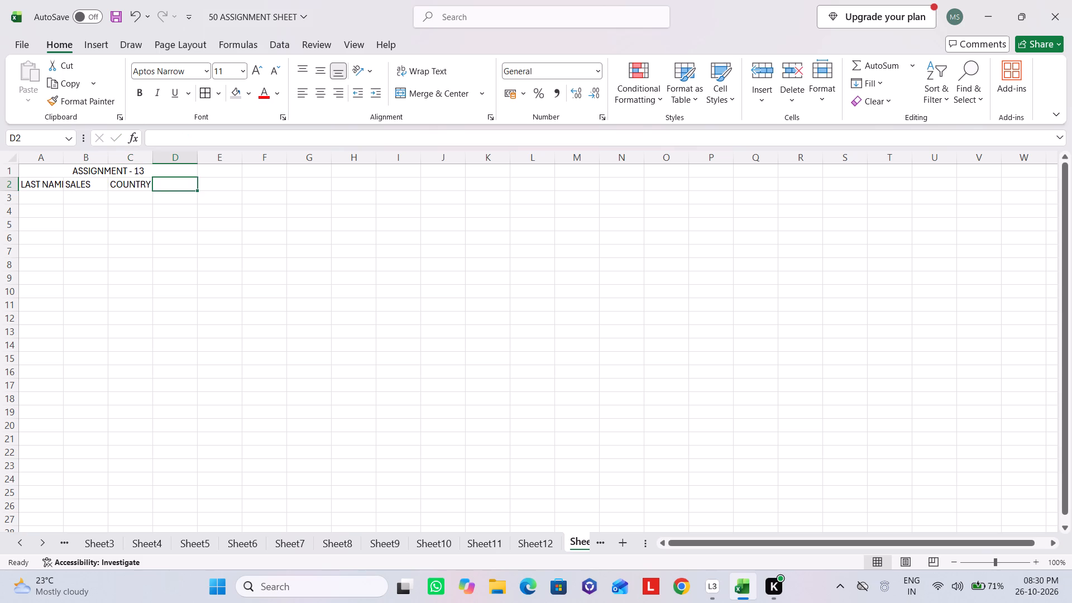
{"action": "type", "text": "QUARTER"}
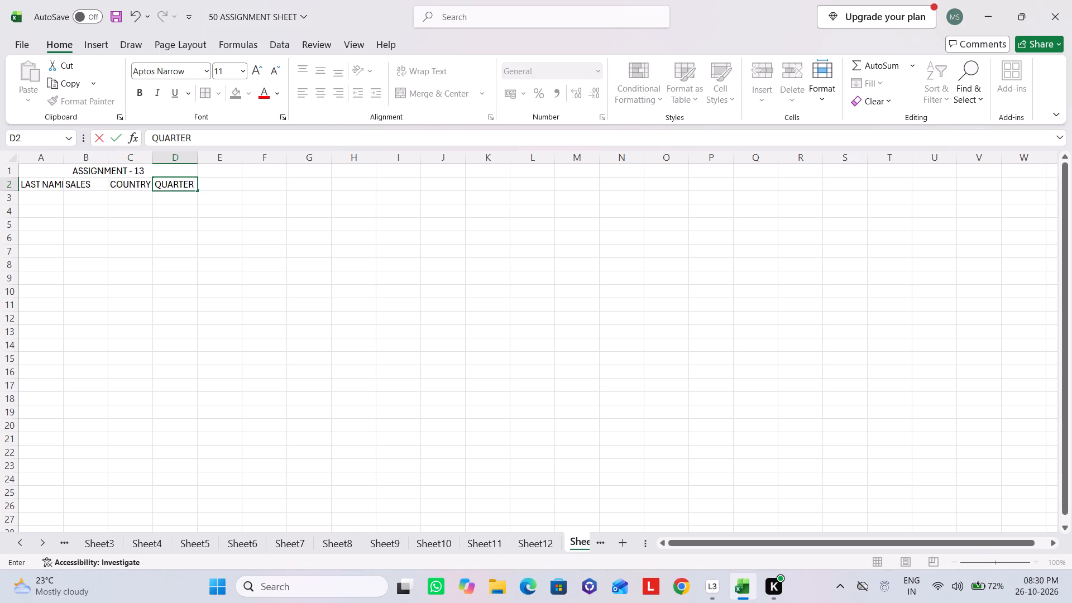
AutoFit the column widths to the header cells A2:D2.
{"action": "left_click_drag", "start_coordinate": [42, 184], "coordinate": [172, 186]}
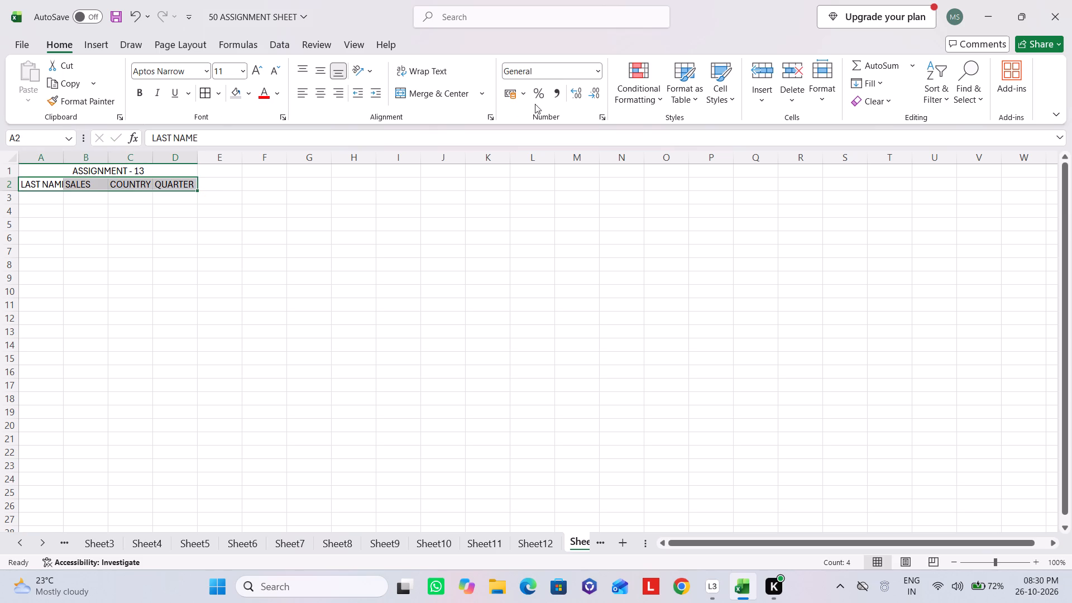
{"action": "left_click", "coordinate": [693, 102]}
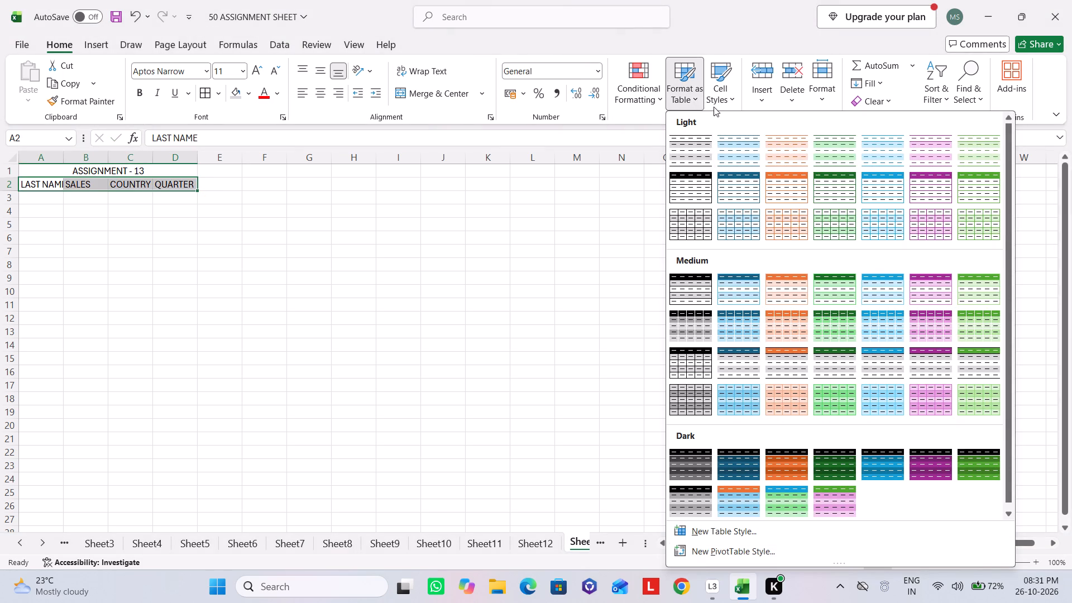
{"action": "left_click", "coordinate": [828, 99]}
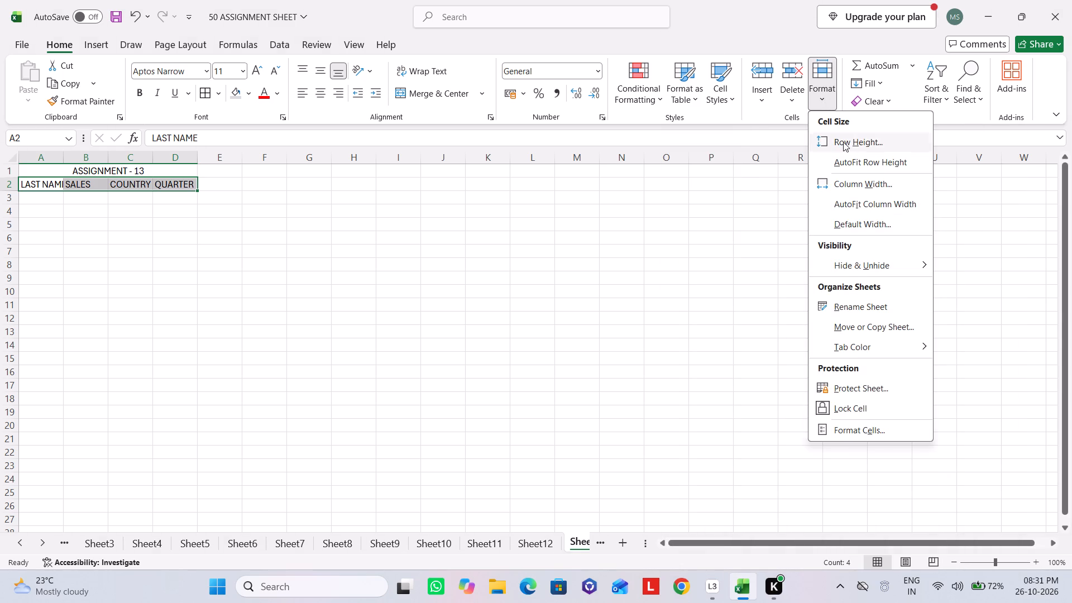
{"action": "left_click", "coordinate": [886, 205]}
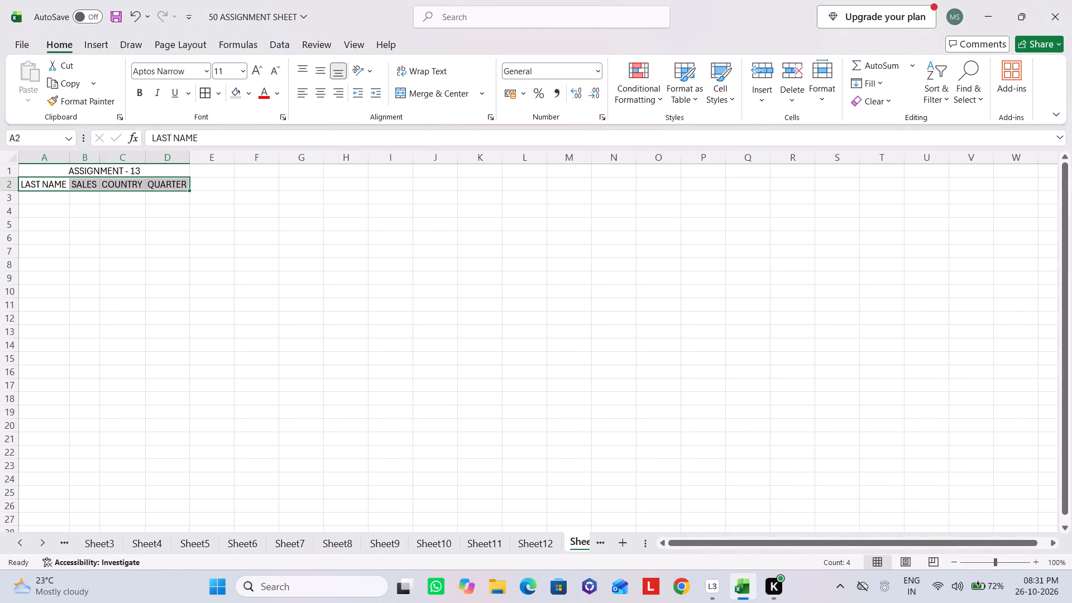
Enter the last names SMITH, JOHNSON, WILLIAMS, JONES and BROWN in A3:A7.
{"action": "left_click", "coordinate": [39, 198]}
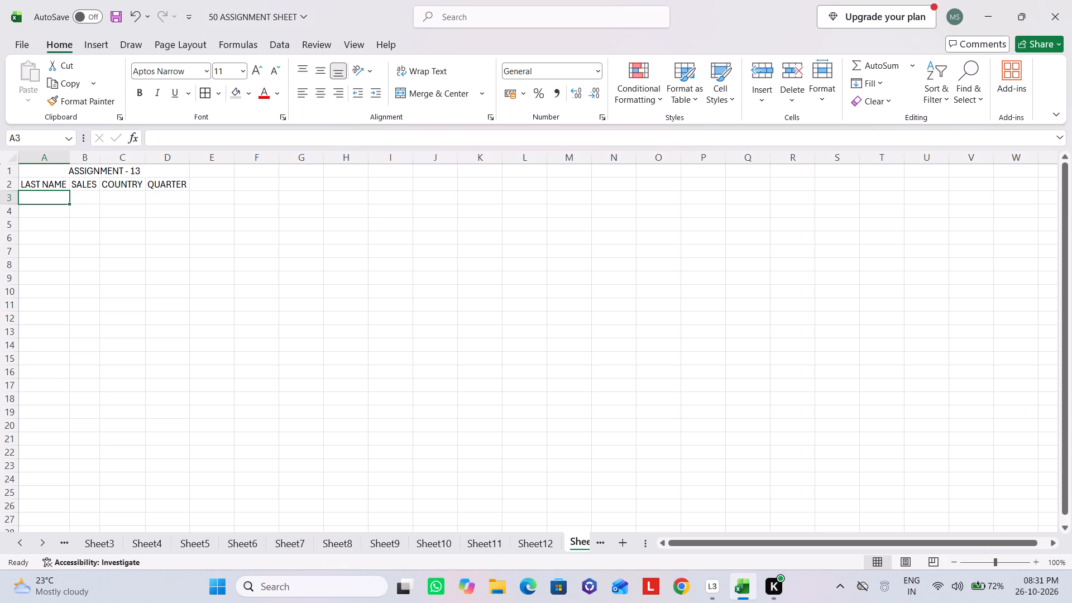
{"action": "type", "text": "SMITH"}
{"action": "key", "text": "Down"}
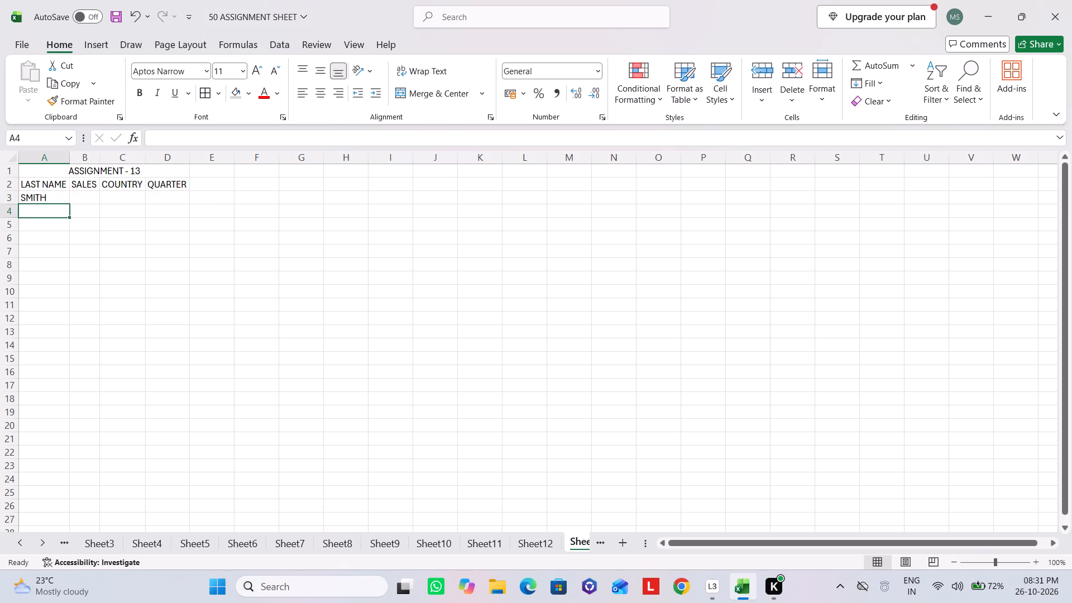
{"action": "type", "text": "JOHNSON"}
{"action": "key", "text": "Down"}
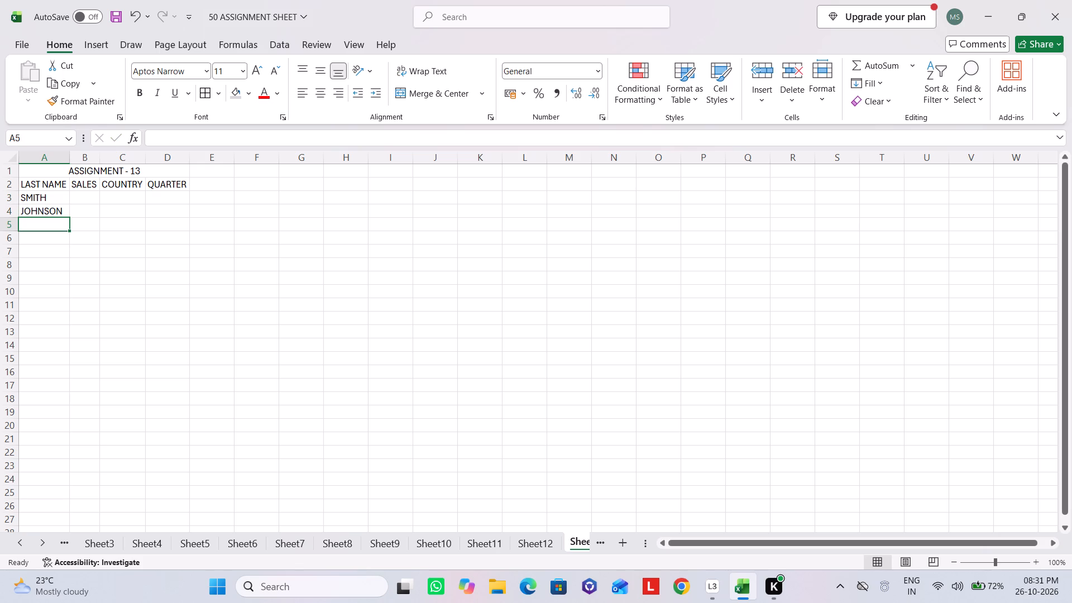
{"action": "type", "text": "WILLIAMSN"}
{"action": "key", "text": "BackSpace"}
{"action": "key", "text": "Down"}
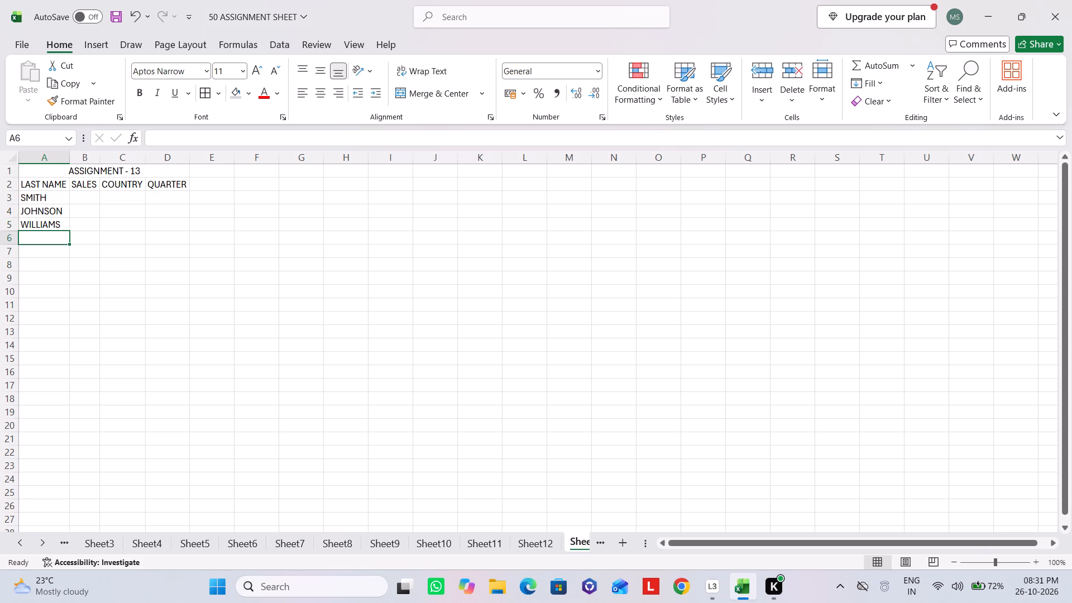
{"action": "type", "text": "JONS"}
{"action": "key", "text": "BackSpace"}
{"action": "type", "text": "ES"}
{"action": "key", "text": "Down"}
{"action": "type", "text": "BROWN"}
{"action": "key", "text": "Down"}
Continue the LAST NAME column with WILLIAMS, JOHNSON and SMITH in A8:A10.
{"action": "type", "text": "WILLIANS"}
{"action": "key", "text": "BackSpace"}
{"action": "key", "text": "BackSpace"}
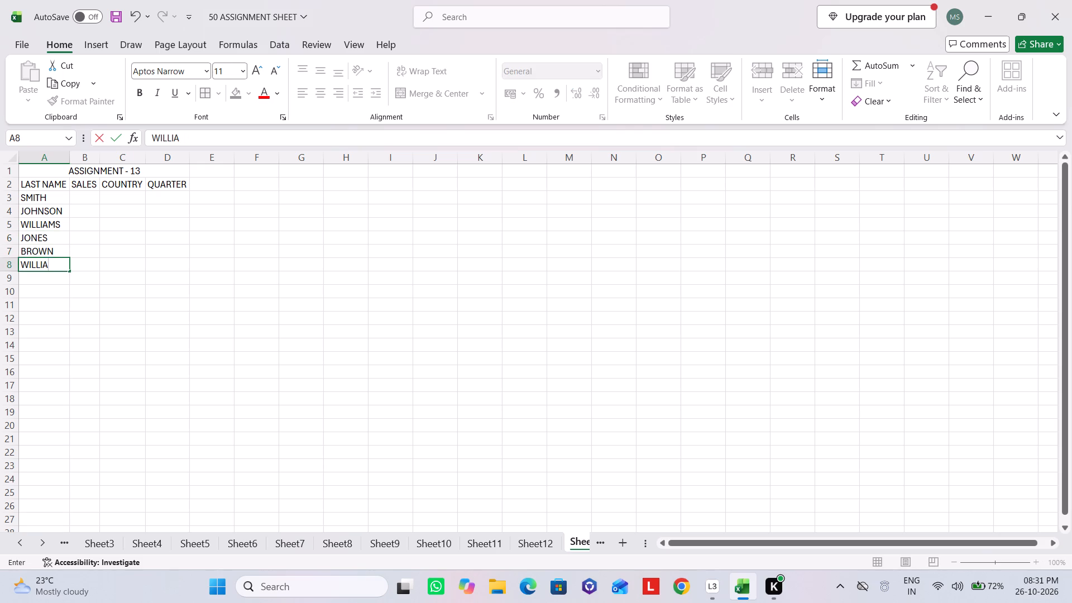
{"action": "type", "text": "MS"}
{"action": "key", "text": "Down"}
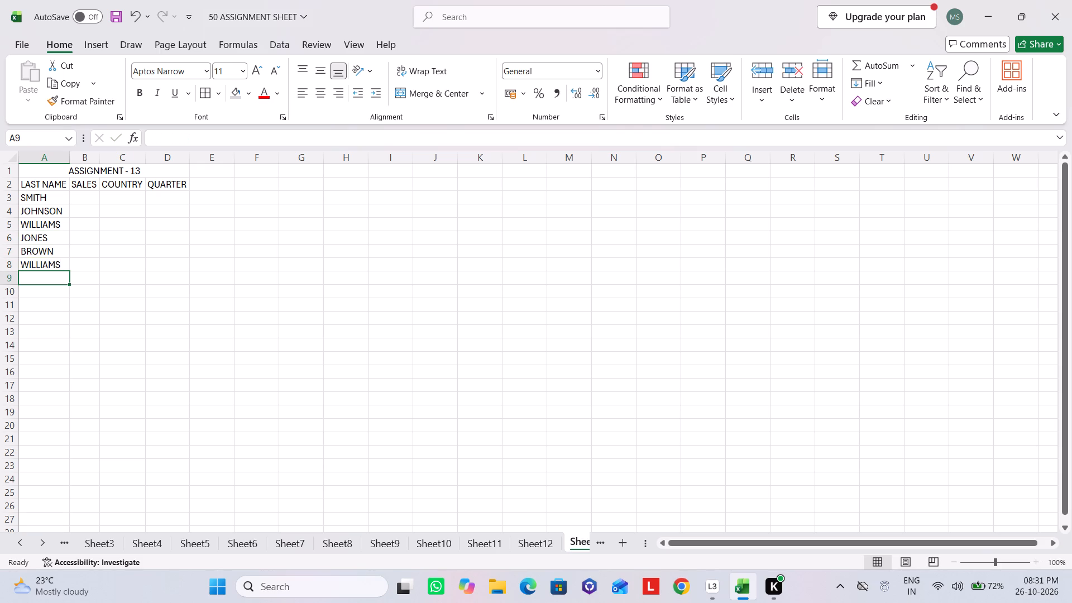
{"action": "type", "text": "JOHNSON"}
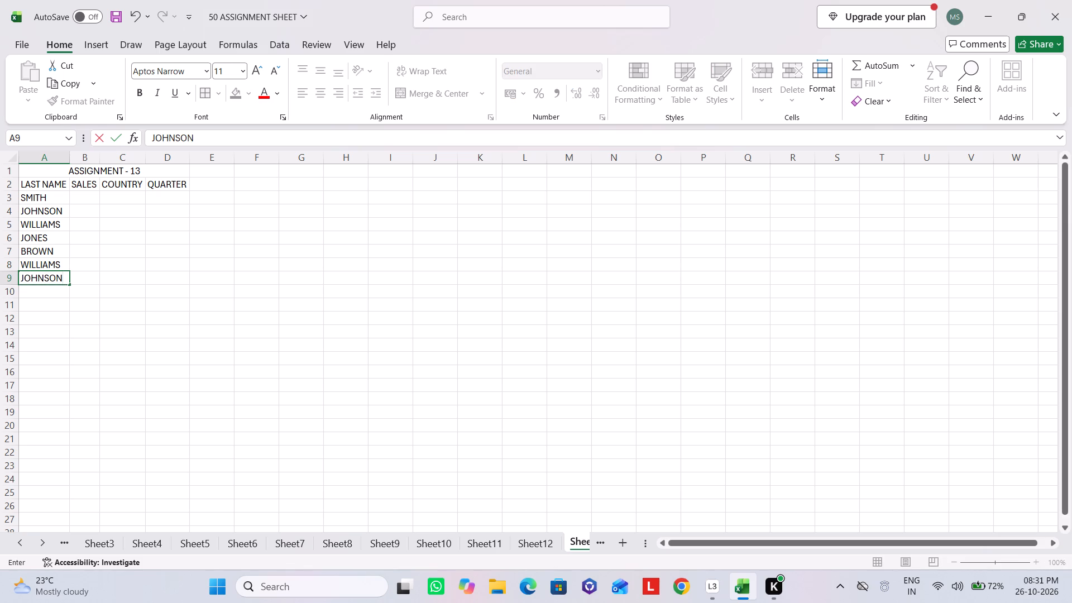
{"action": "key", "text": "Down"}
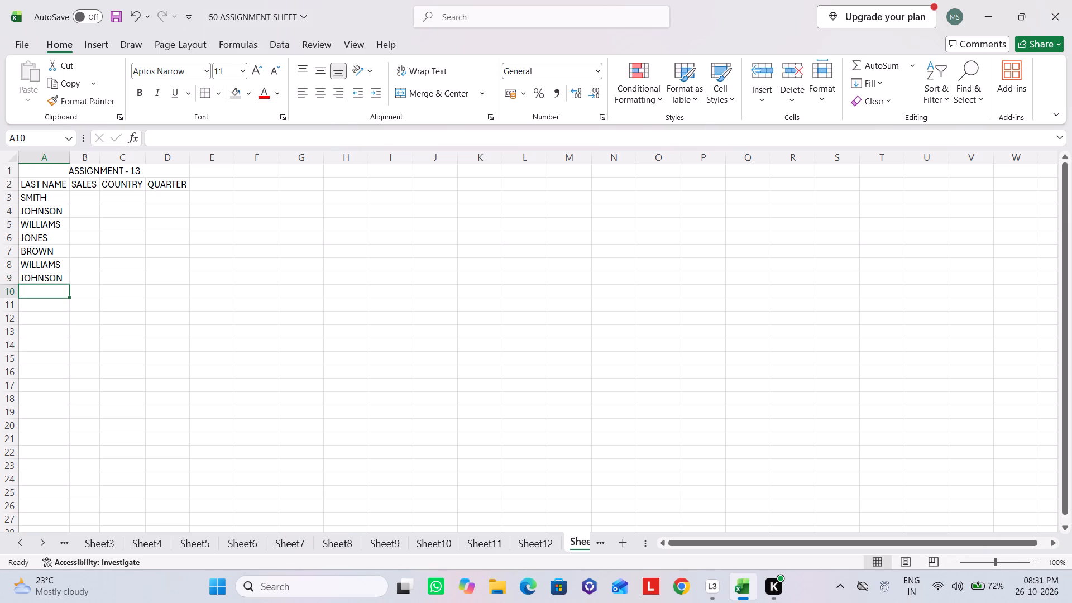
{"action": "key", "text": "m"}
{"action": "key", "text": "BackSpace"}
{"action": "type", "text": "SMITH"}
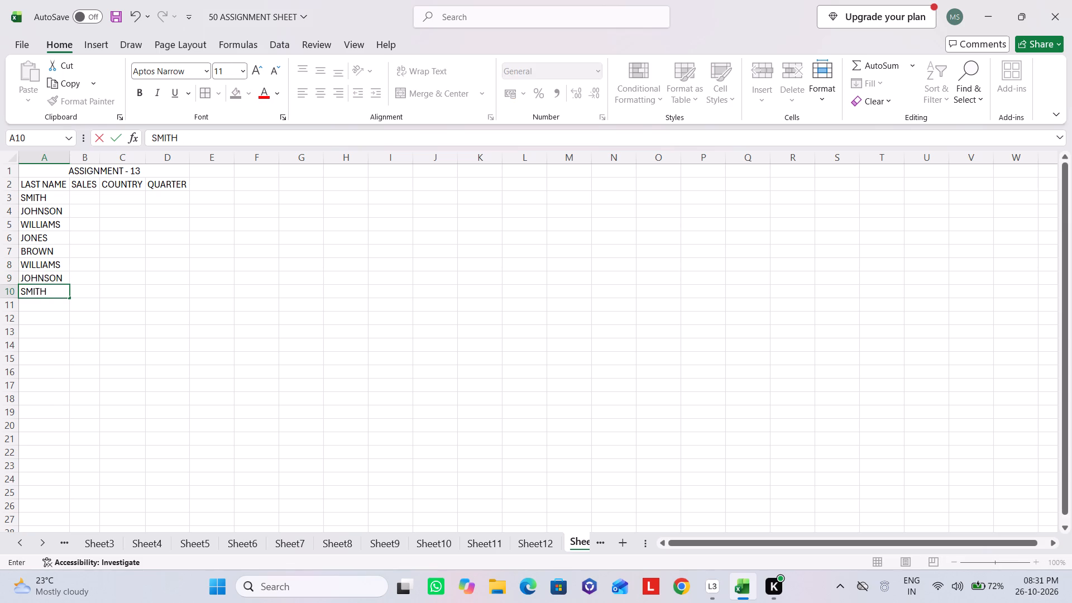
{"action": "key", "text": "Down"}
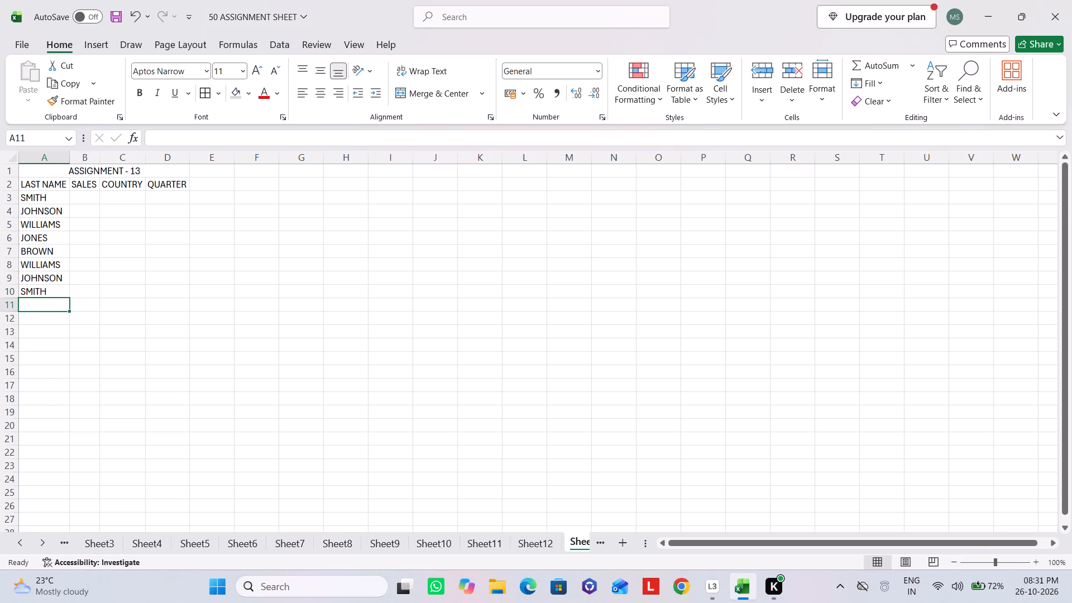
Enter JONES in both A11 and A12 of the LAST NAME column.
{"action": "type", "text": "JOHNES"}
{"action": "key", "text": "BackSpace"}
{"action": "key", "text": "BackSpace"}
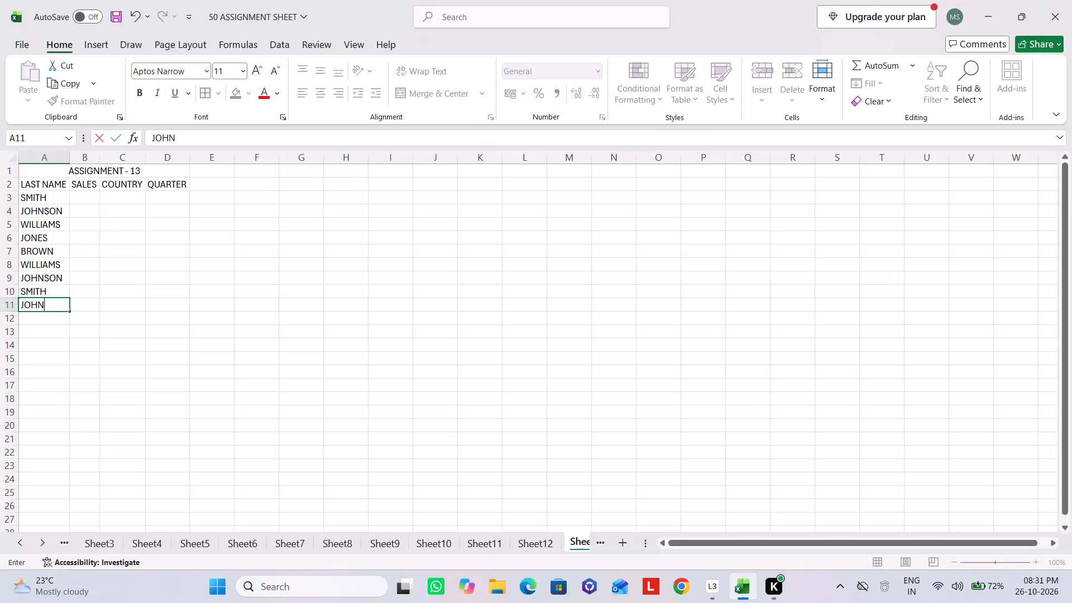
{"action": "key", "text": "BackSpace"}
{"action": "key", "text": "BackSpace"}
{"action": "type", "text": "NES"}
{"action": "key", "text": "Down"}
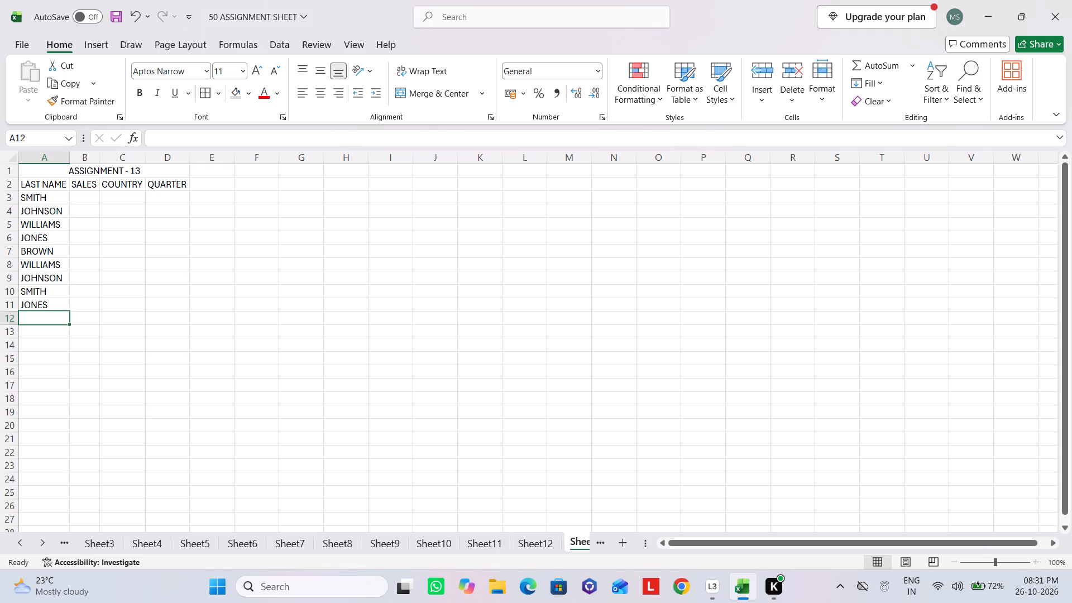
{"action": "type", "text": "JJONE"}
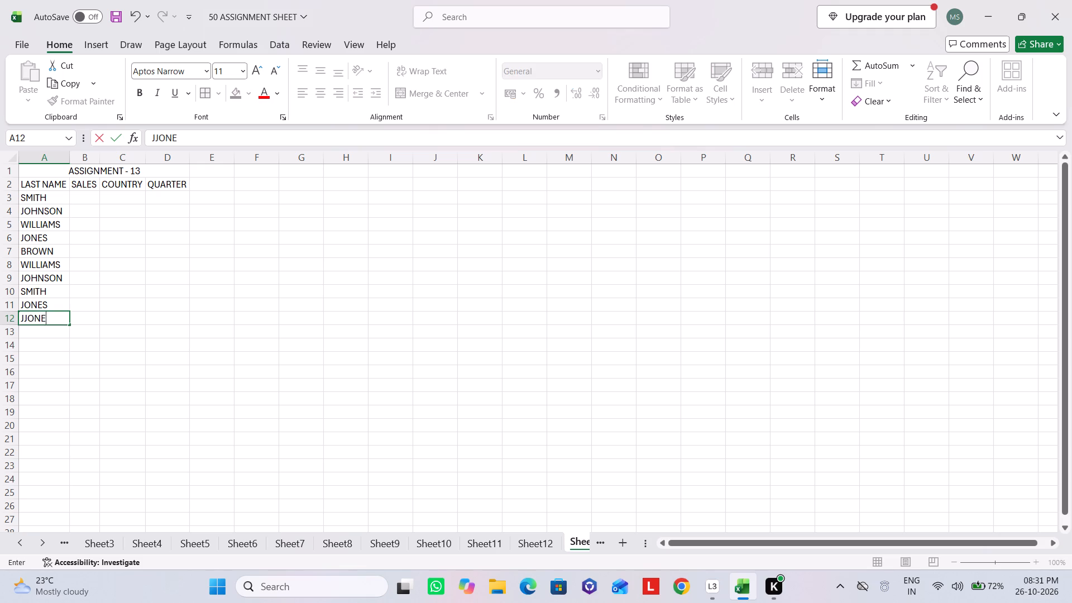
{"action": "key", "text": "BackSpace"}
{"action": "key", "text": "BackSpace"}
{"action": "key", "text": "BackSpace"}
{"action": "key", "text": "BackSpace"}
{"action": "type", "text": "ONES"}
{"action": "key", "text": "Down"}
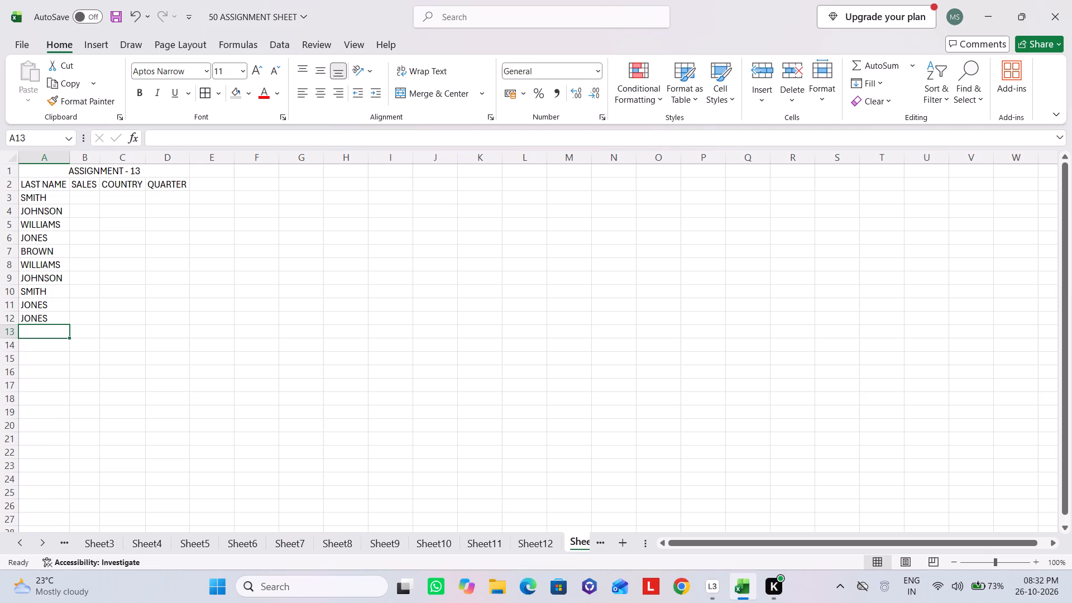
Complete the LAST NAME column with BROWN, WILLIAMS, WILLIAMS and SMITH in A13:A16.
{"action": "type", "text": "BROWN"}
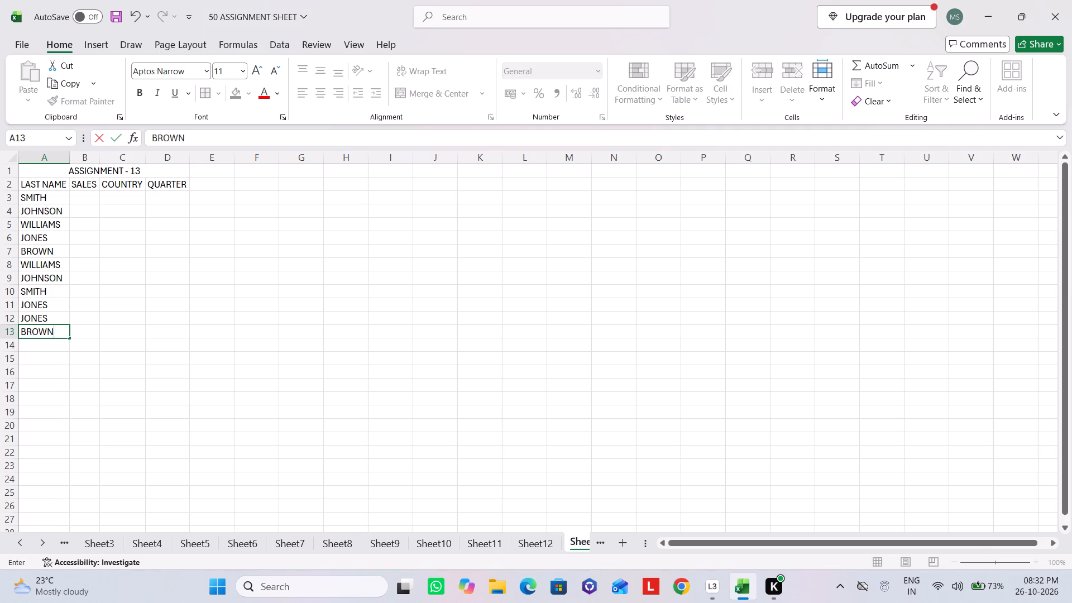
{"action": "key", "text": "Left"}
{"action": "key", "text": "Down"}
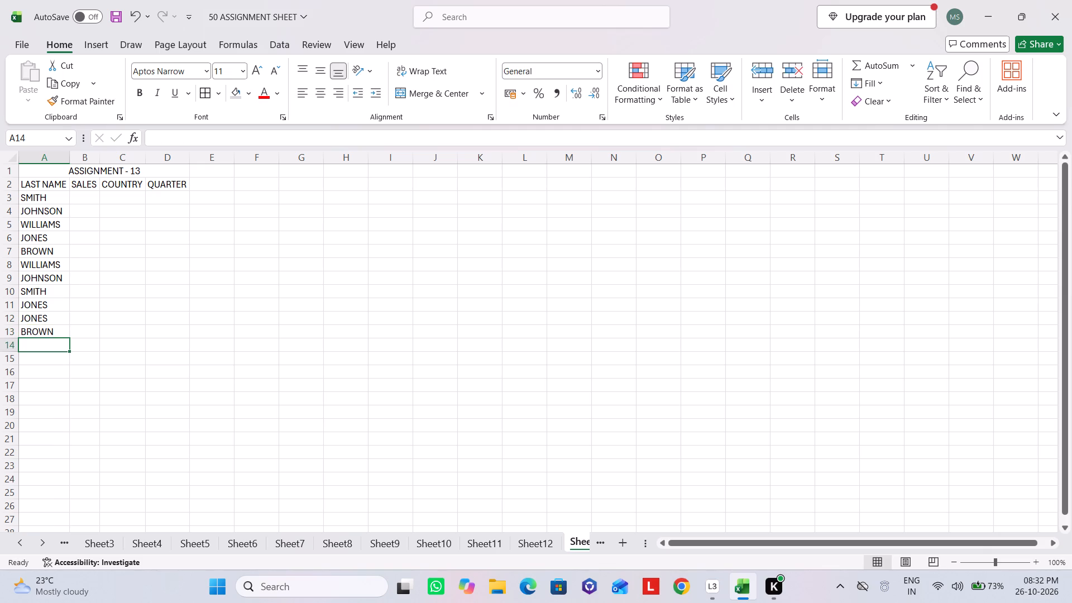
{"action": "type", "text": "WILLI"}
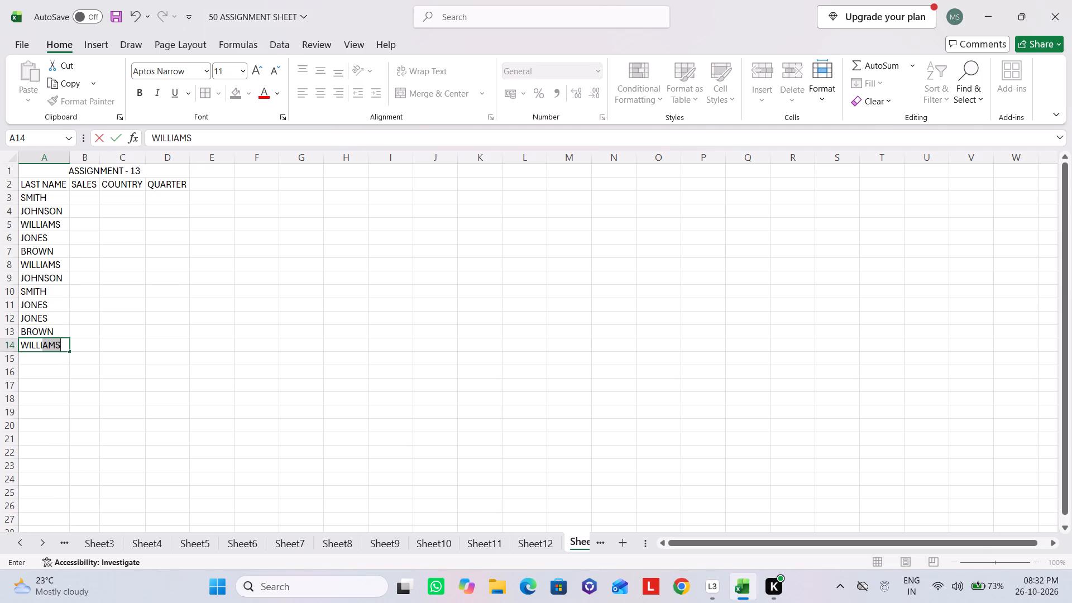
{"action": "key", "text": "Down"}
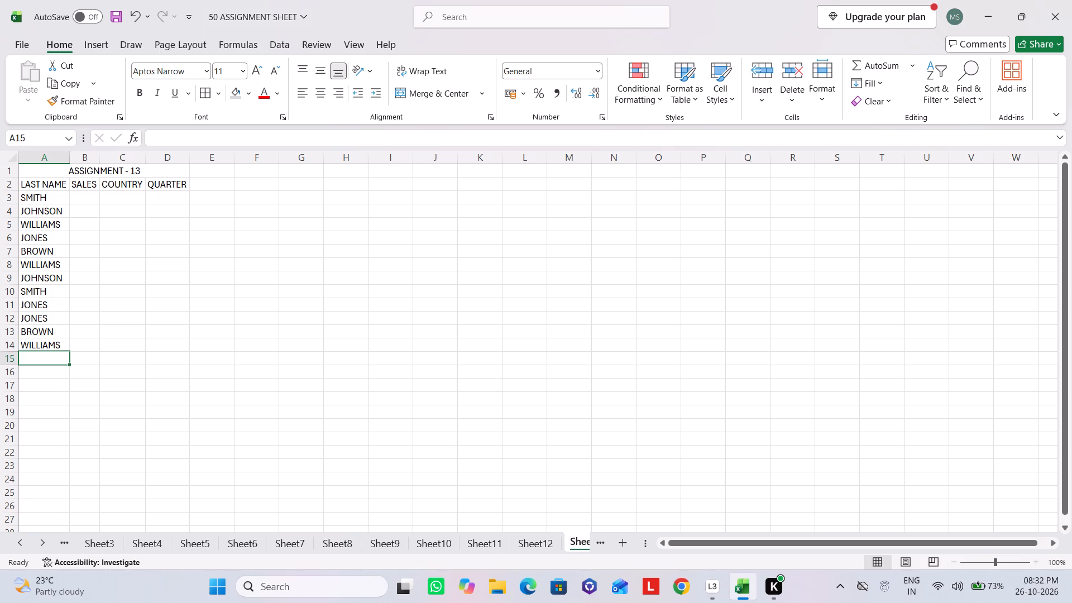
{"action": "type", "text": "WILL"}
{"action": "key", "text": "Down"}
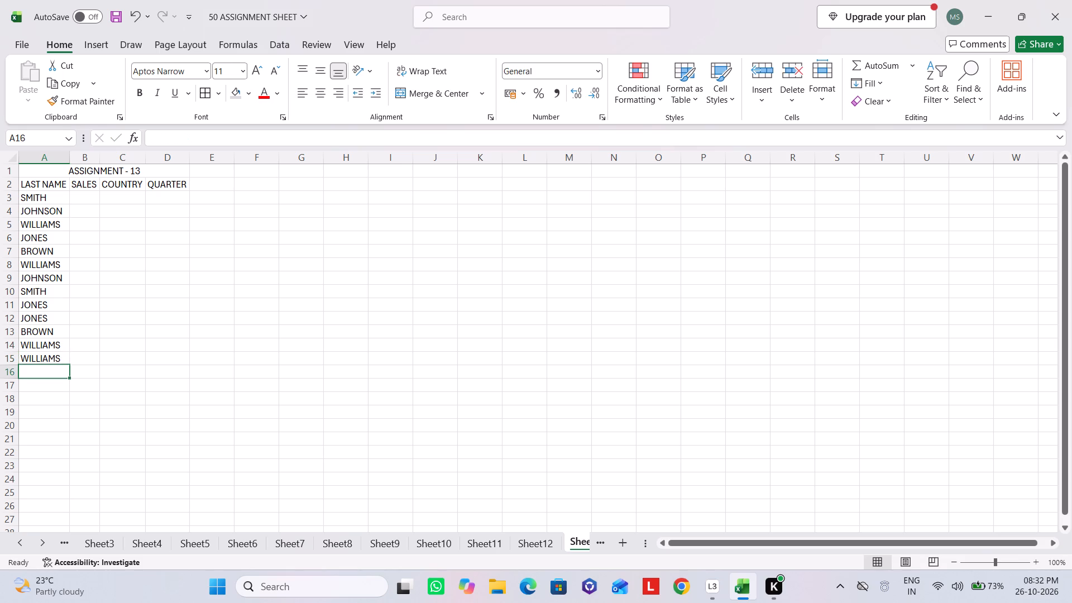
{"action": "type", "text": "SMITH"}
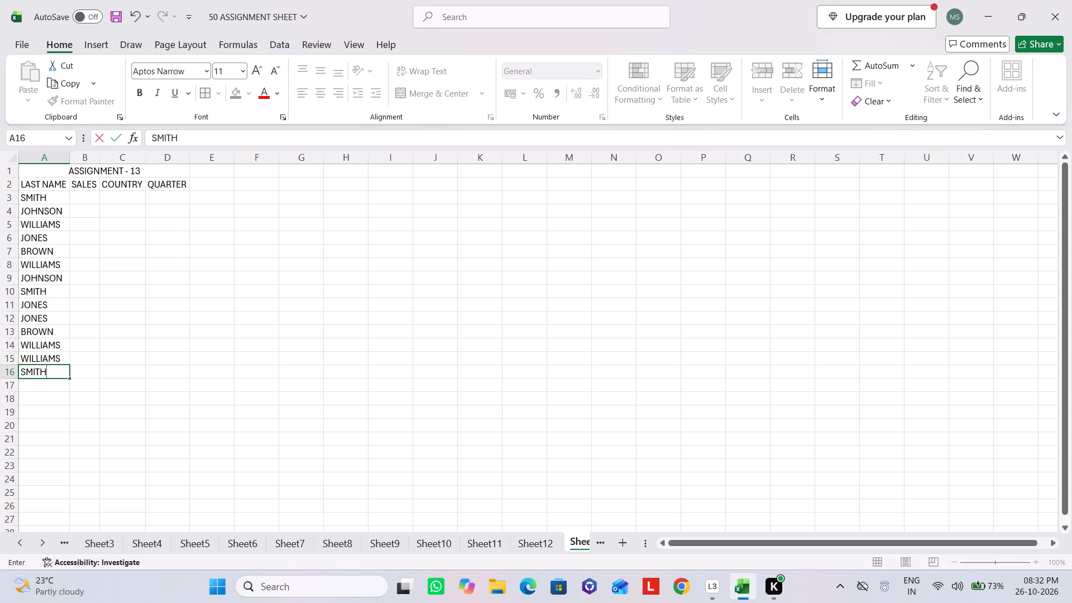
Enter the sales figures 16753, 14808, 10644, 1390 and 4865 in B3:B7.
{"action": "left_click", "coordinate": [78, 201]}
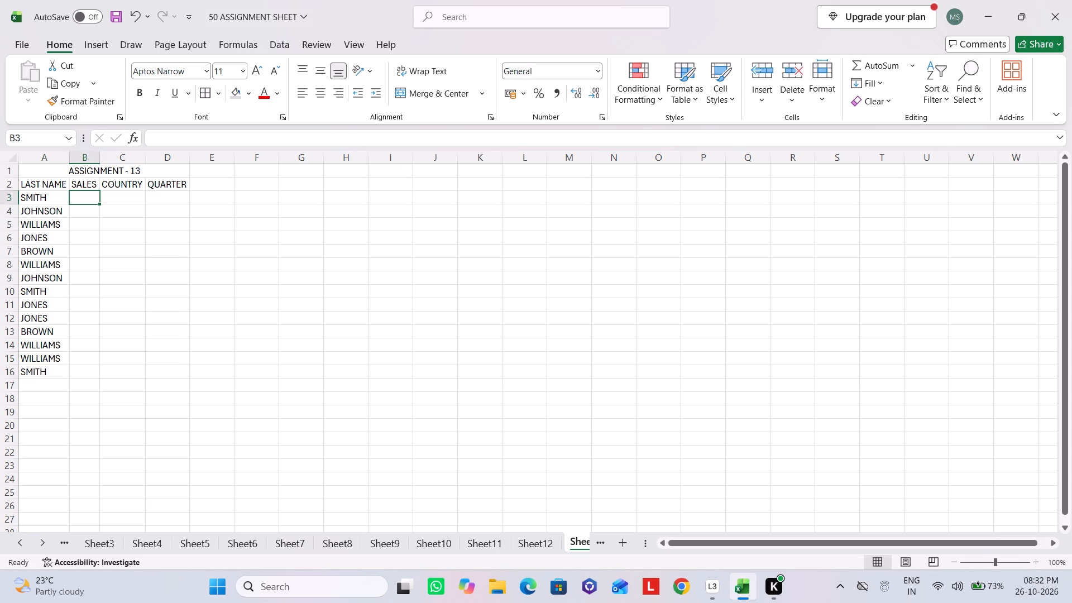
{"action": "type", "text": "16753"}
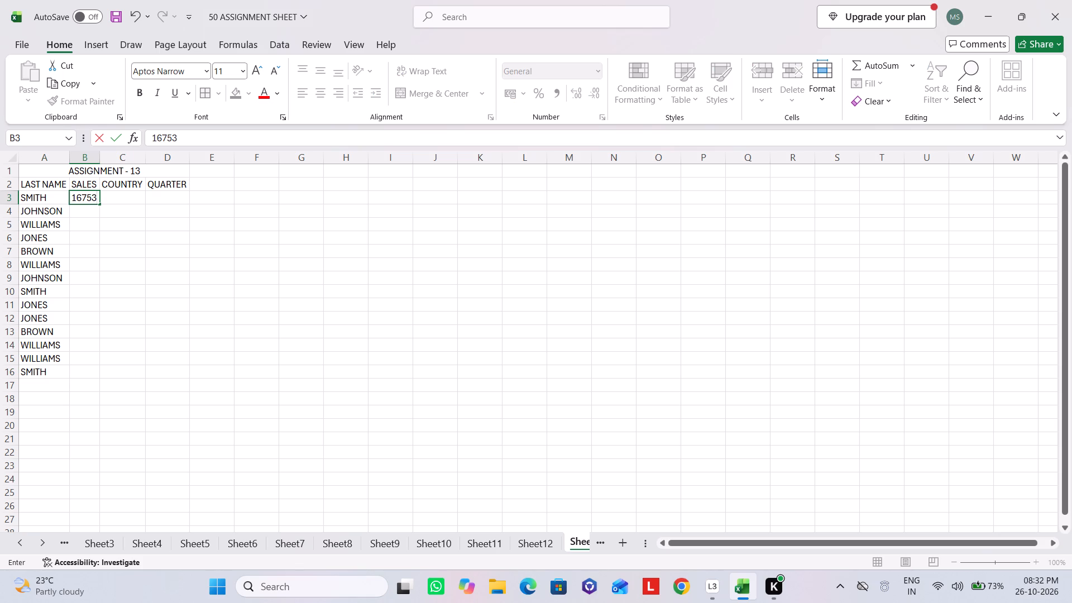
{"action": "key", "text": "Down"}
{"action": "type", "text": "14808"}
{"action": "key", "text": "Down"}
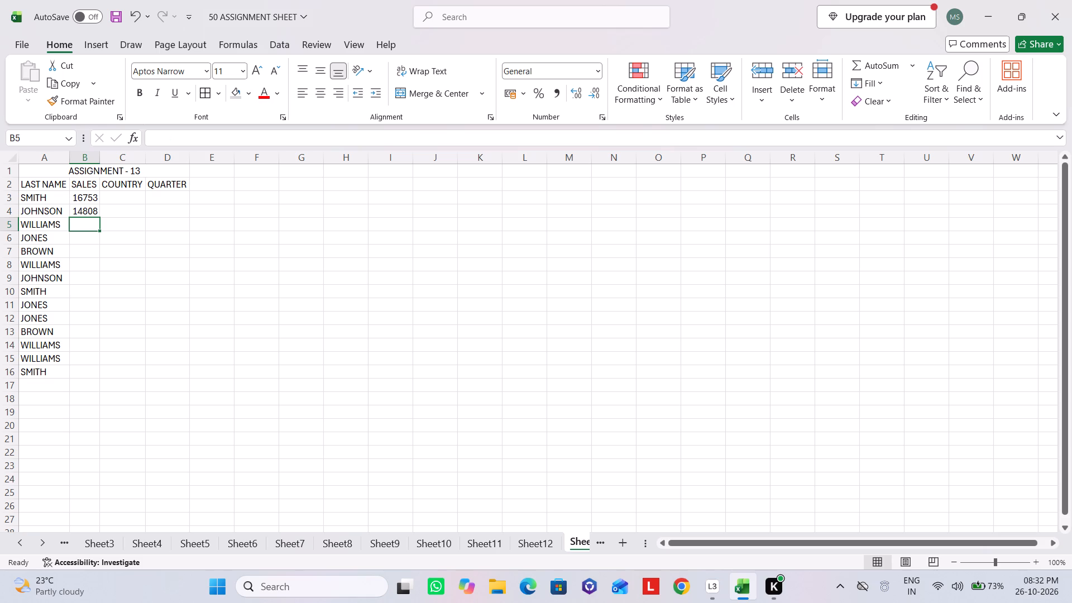
{"action": "type", "text": "10644"}
{"action": "key", "text": "Down"}
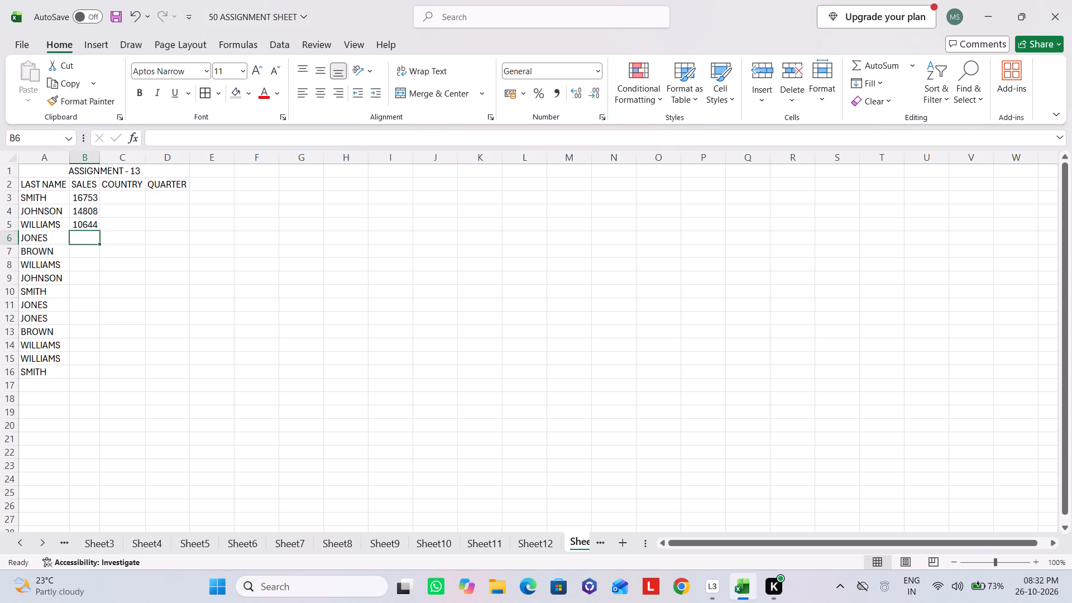
{"action": "type", "text": "1390"}
{"action": "key", "text": "Down"}
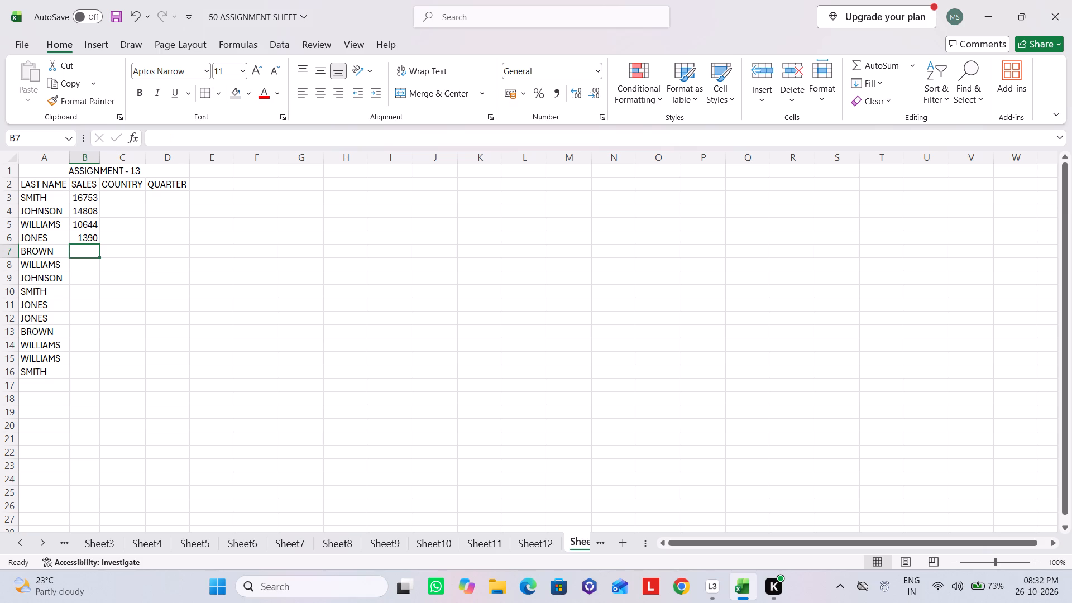
{"action": "type", "text": "4865"}
{"action": "key", "text": "Down"}
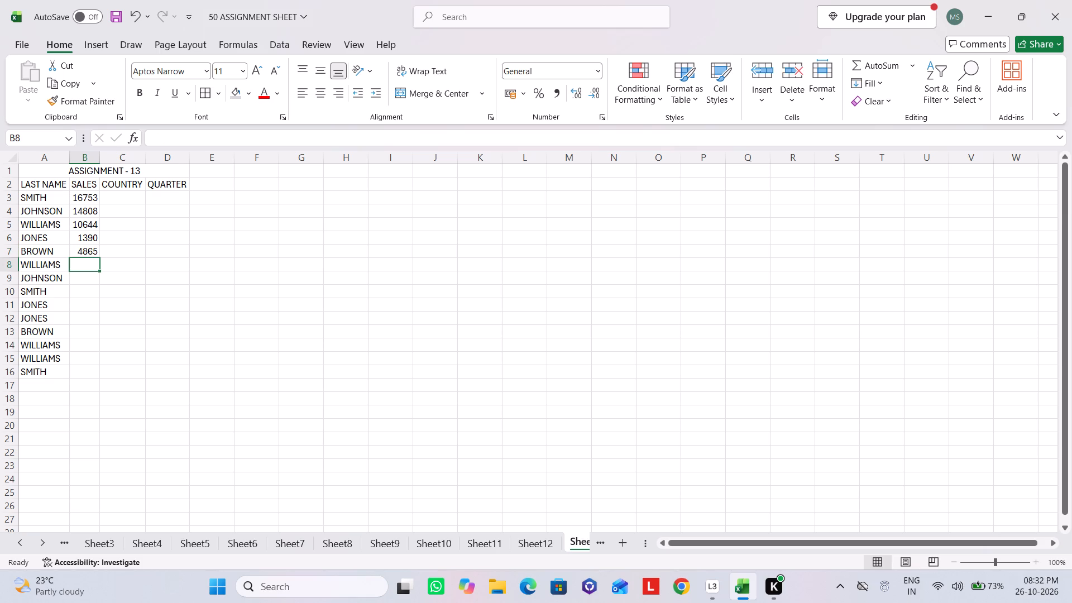
Continue the SALES column with 12438, 9339, 18919 and 9213 in B8:B11.
{"action": "type", "text": "12438"}
{"action": "key", "text": "Down"}
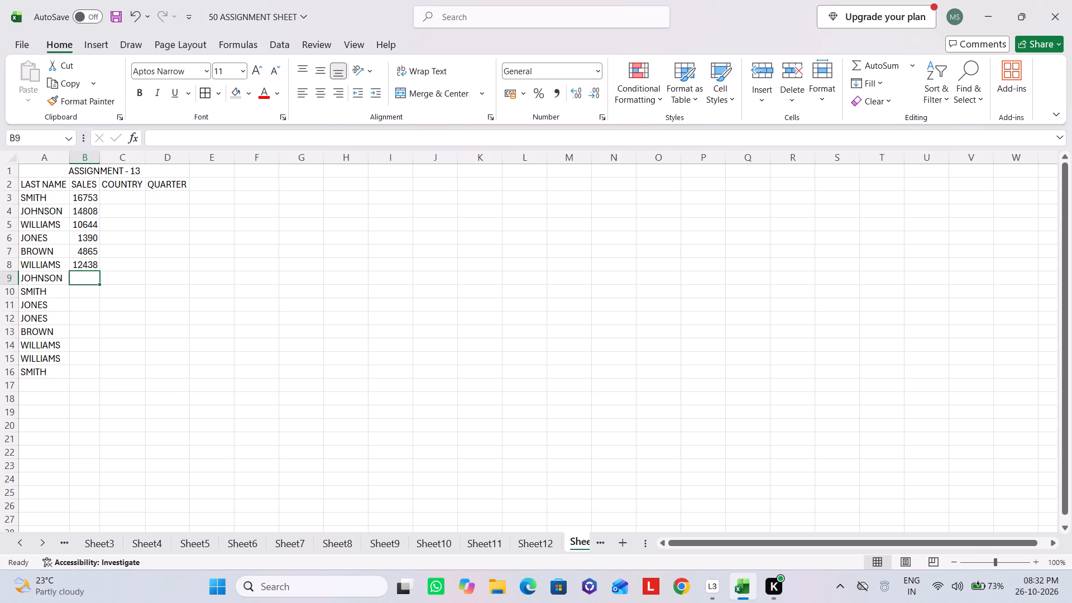
{"action": "type", "text": "9339"}
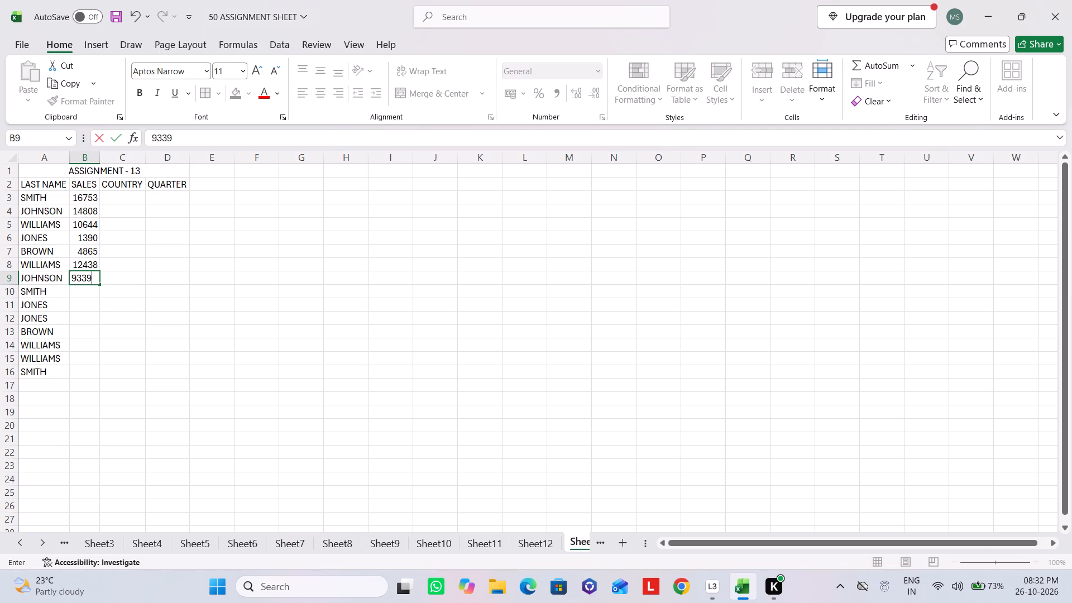
{"action": "key", "text": "Down"}
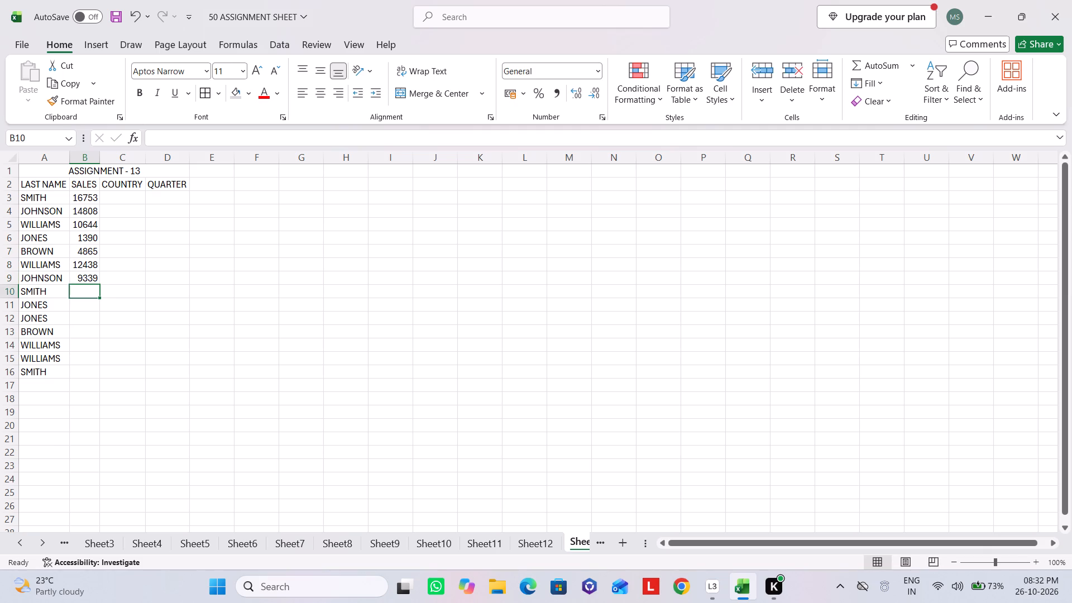
{"action": "type", "text": "189*"}
{"action": "key", "text": "BackSpace"}
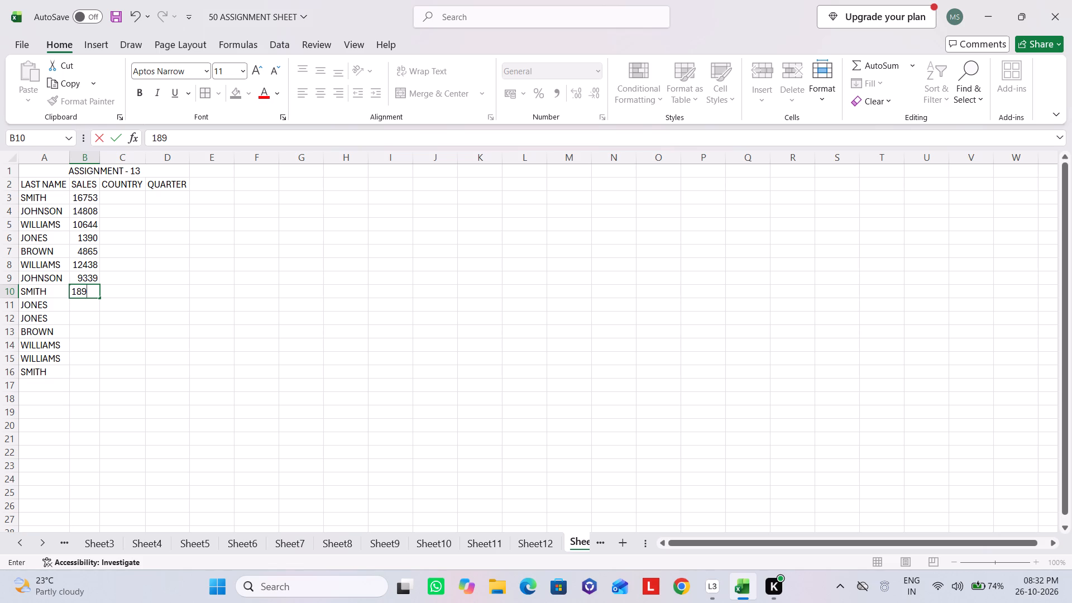
{"action": "type", "text": "19*"}
{"action": "key", "text": "BackSpace"}
{"action": "key", "text": "Down"}
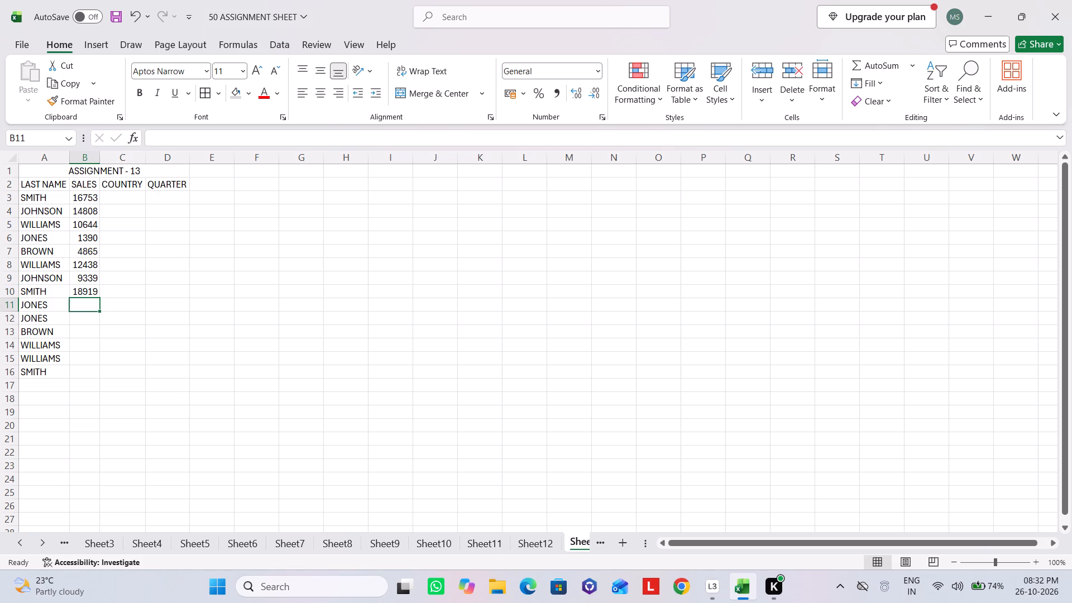
{"action": "type", "text": "9213"}
{"action": "key", "text": "Down"}
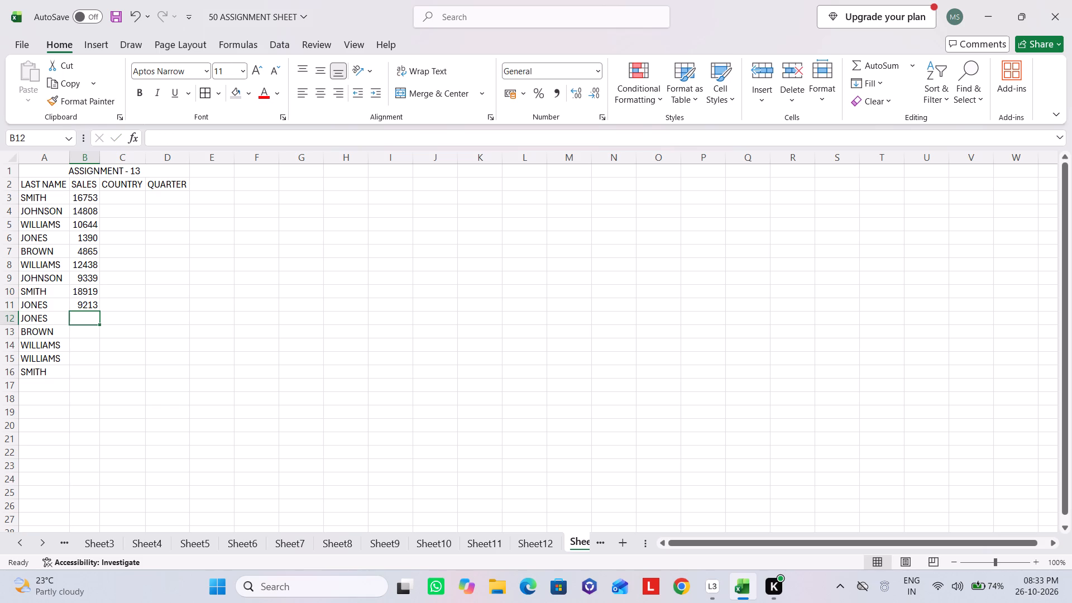
Complete the SALES column with 7433, 3255, 14867, 19302 and 9698 in B12:B16.
{"action": "type", "text": "7433"}
{"action": "key", "text": "Down"}
{"action": "type", "text": "3255"}
{"action": "key", "text": "Down"}
{"action": "type", "text": "14867"}
{"action": "key", "text": "Down"}
{"action": "type", "text": "19302"}
{"action": "key", "text": "Down"}
{"action": "type", "text": "968"}
{"action": "key", "text": "BackSpace"}
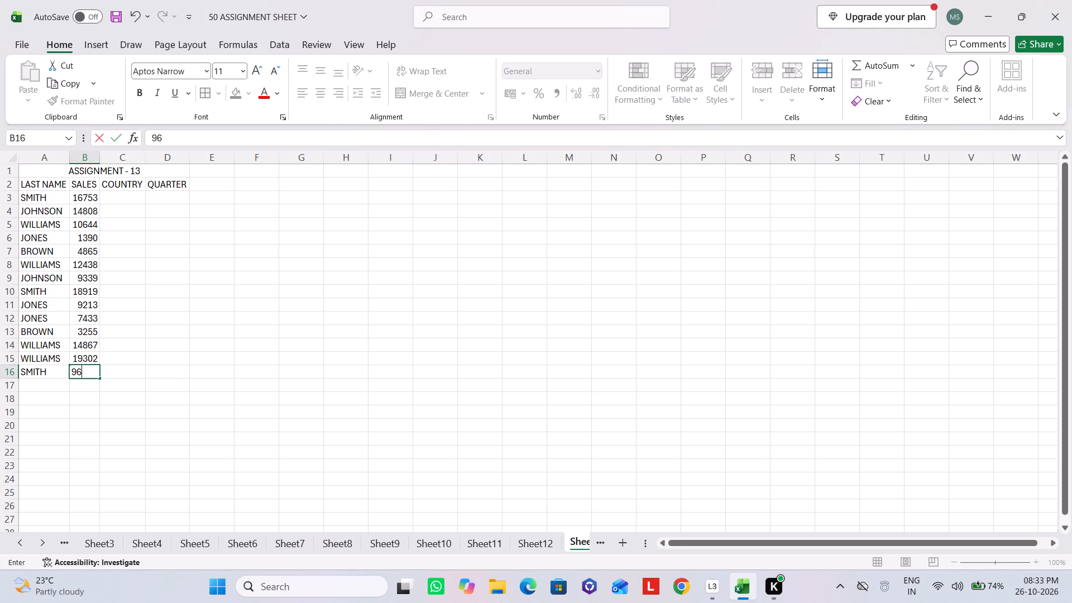
{"action": "type", "text": "98"}
{"action": "key", "text": "Right"}
Start the COUNTRY column with UK, USA, UK, USA and USA in C3:C7.
{"action": "key", "text": "Up"}
{"action": "key", "text": "Up"}
{"action": "key", "text": "Up"}
{"action": "key", "text": "Up"}
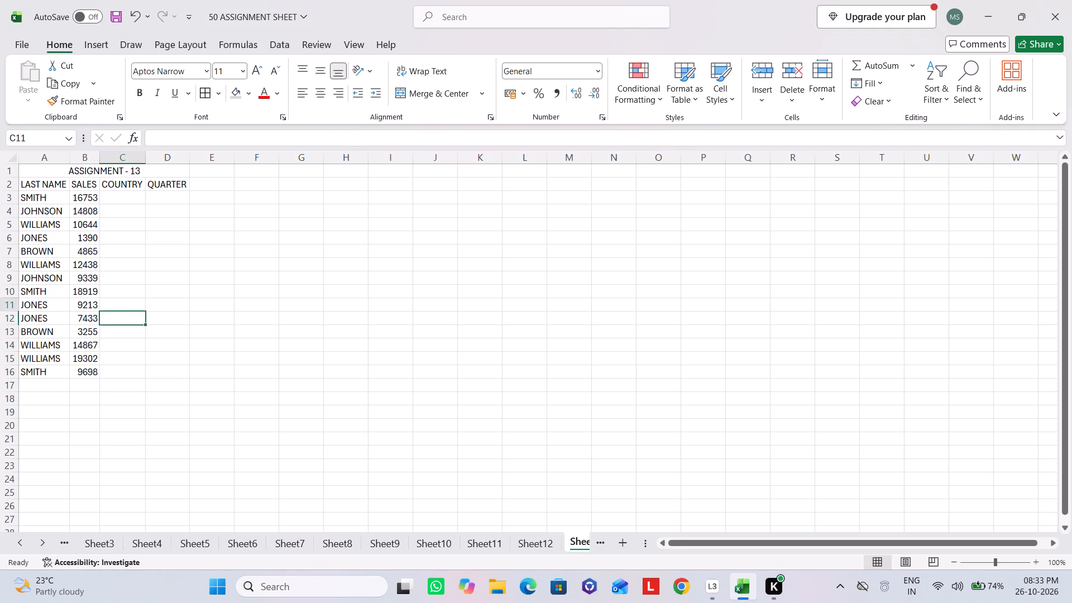
{"action": "key", "text": "Up"}
{"action": "key", "text": "Up"}
{"action": "key", "text": "Up"}
{"action": "key", "text": "Up"}
{"action": "key", "text": "Up"}
{"action": "key", "text": "Up"}
{"action": "key", "text": "Up"}
{"action": "key", "text": "Up"}
{"action": "key", "text": "Up"}
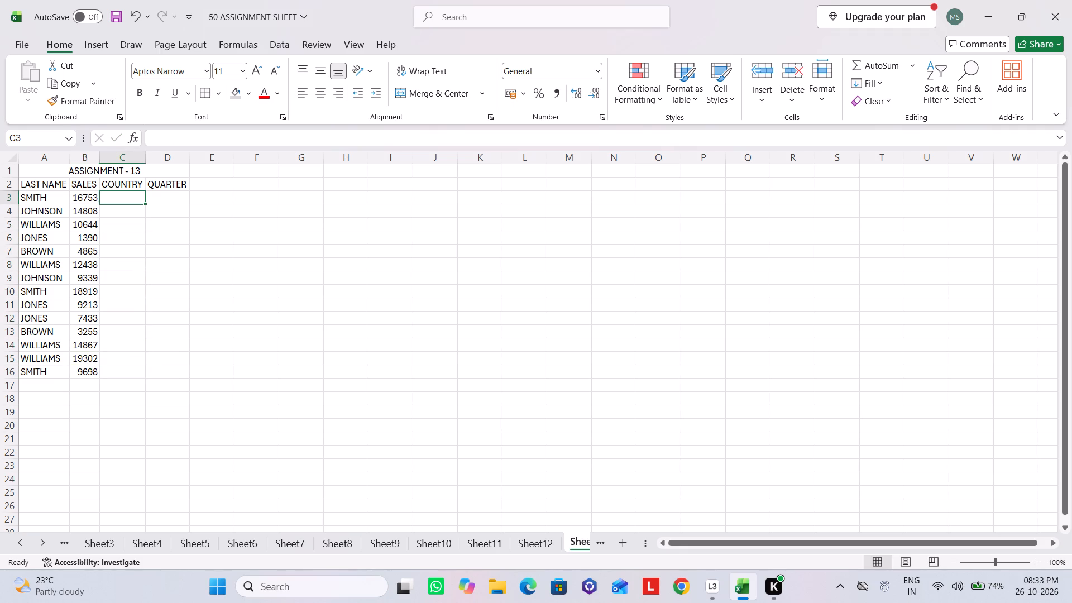
{"action": "type", "text": "UK"}
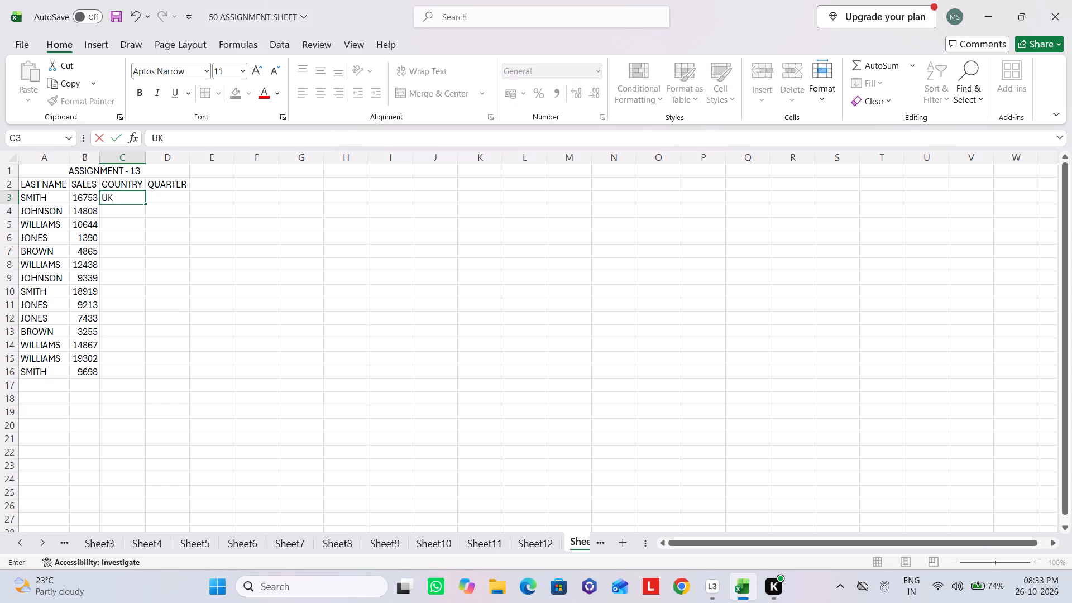
{"action": "key", "text": "Down"}
{"action": "type", "text": "USA"}
{"action": "key", "text": "Down"}
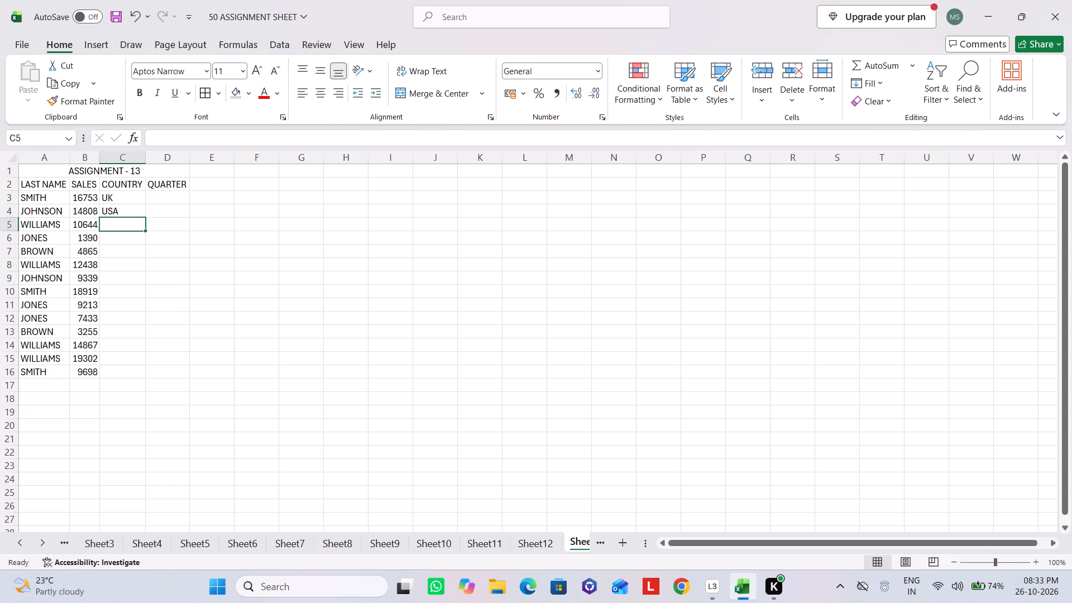
{"action": "type", "text": "UK"}
{"action": "key", "text": "Down"}
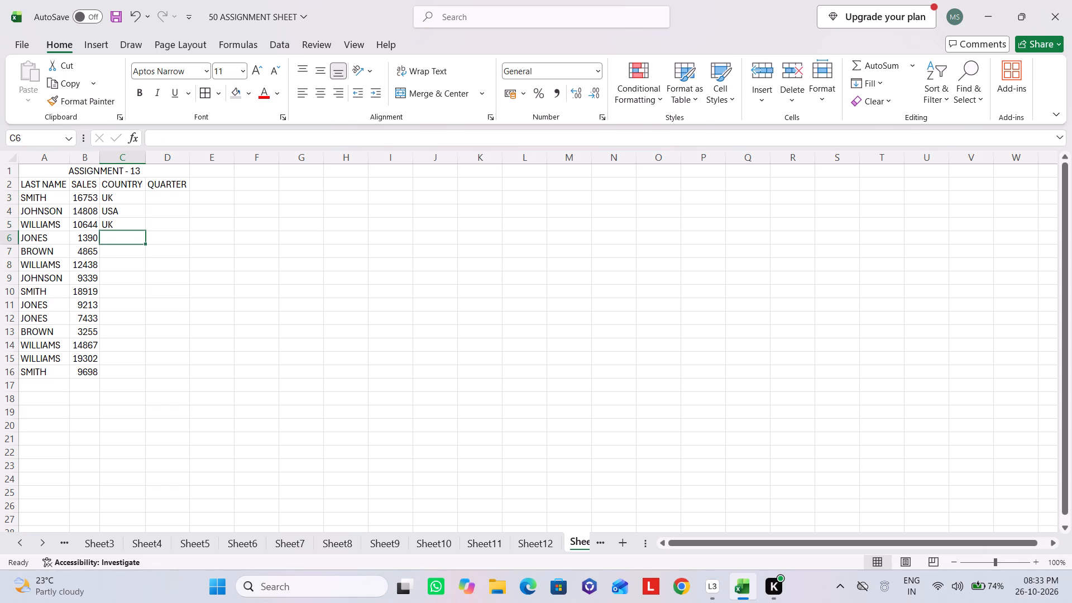
{"action": "type", "text": "USA"}
{"action": "key", "text": "Down"}
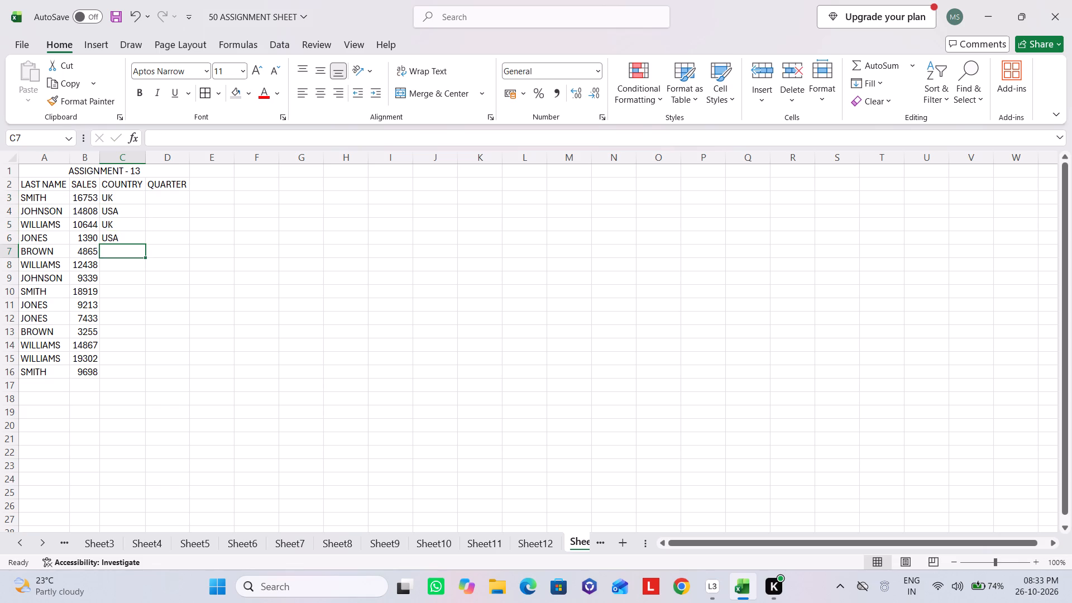
{"action": "type", "text": "USA"}
{"action": "key", "text": "Down"}
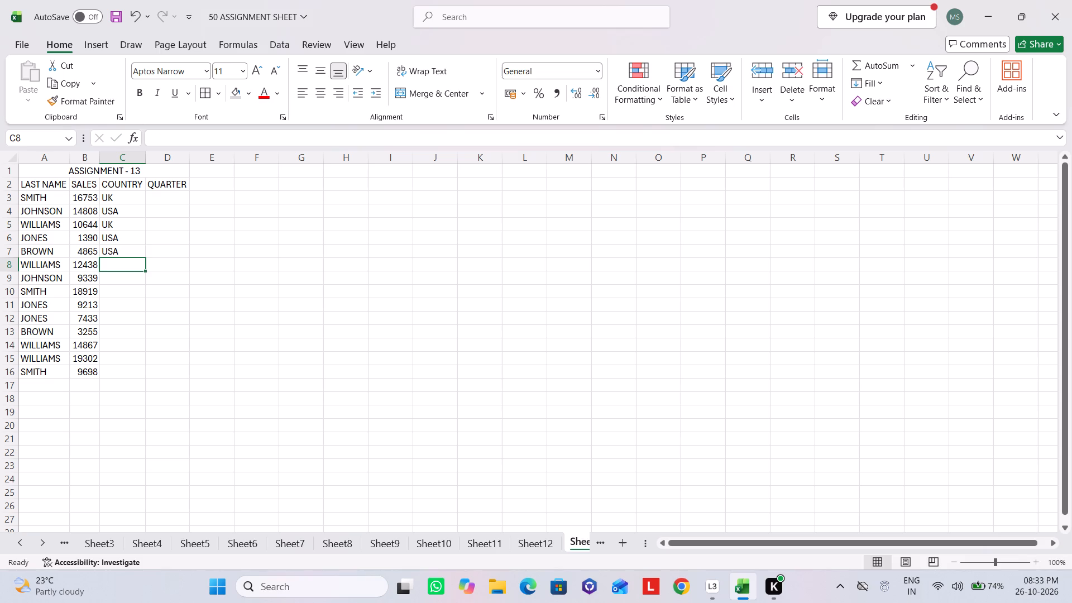
Continue the COUNTRY column with UK, UK, USA and USA in C8:C11.
{"action": "type", "text": "UK"}
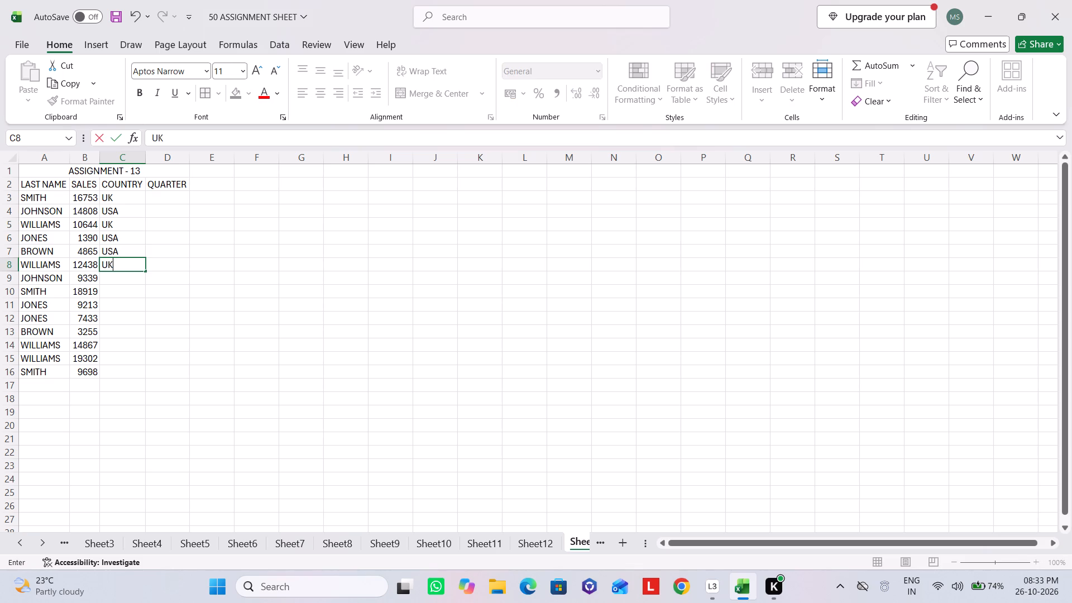
{"action": "key", "text": "Down"}
{"action": "type", "text": "UK"}
{"action": "key", "text": "Down"}
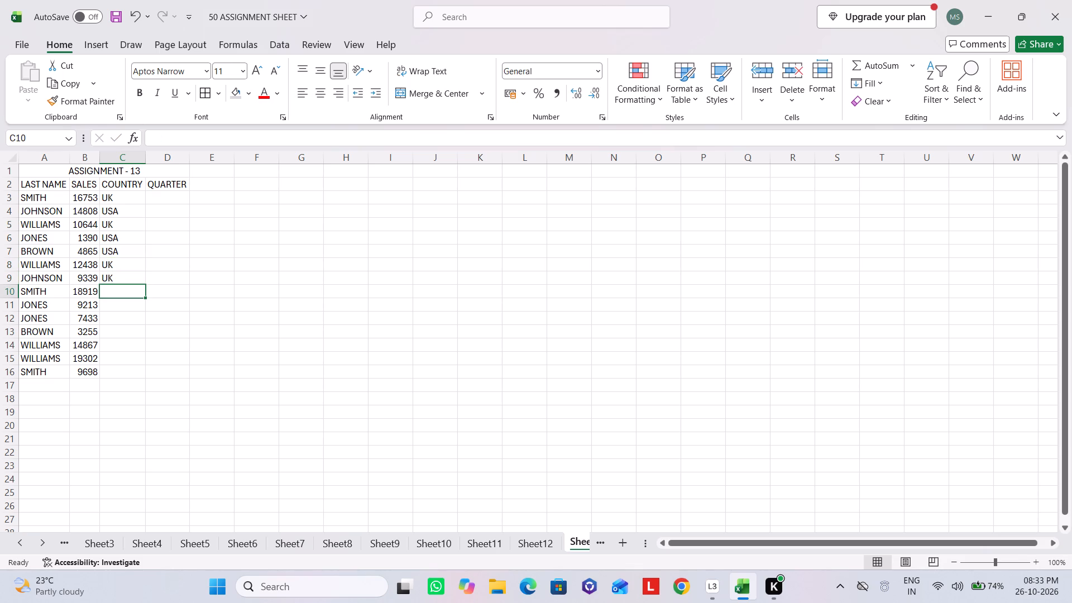
{"action": "type", "text": "USA"}
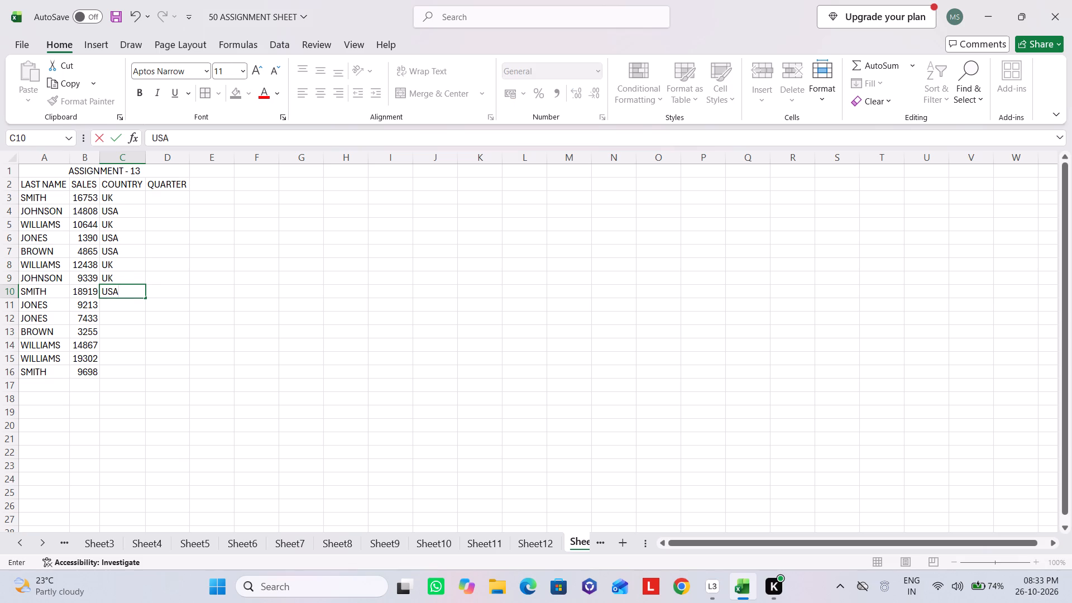
{"action": "key", "text": "Down"}
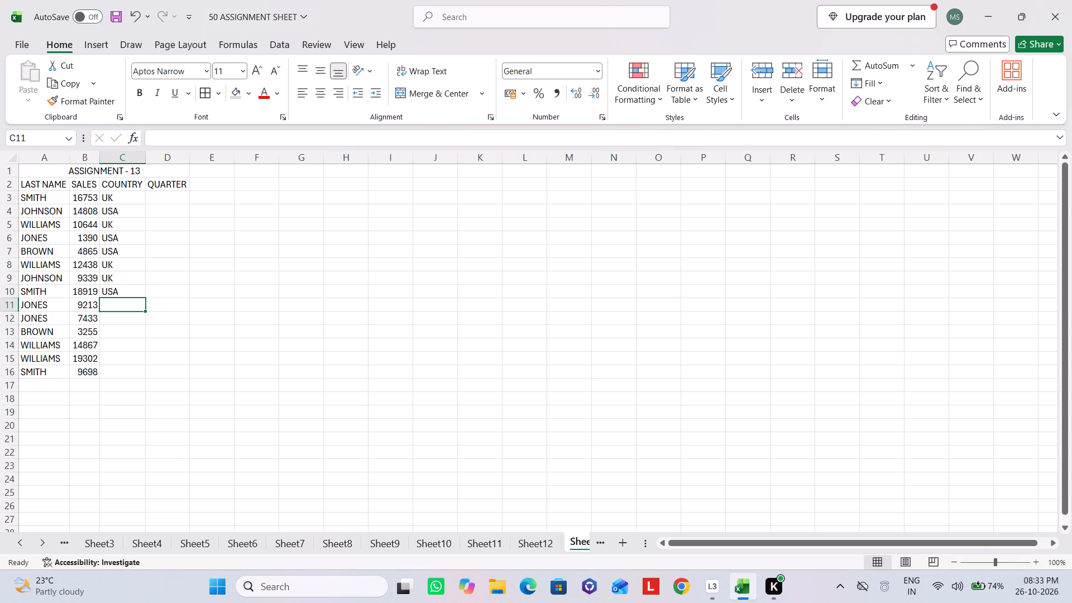
{"action": "type", "text": "USA"}
{"action": "key", "text": "Down"}
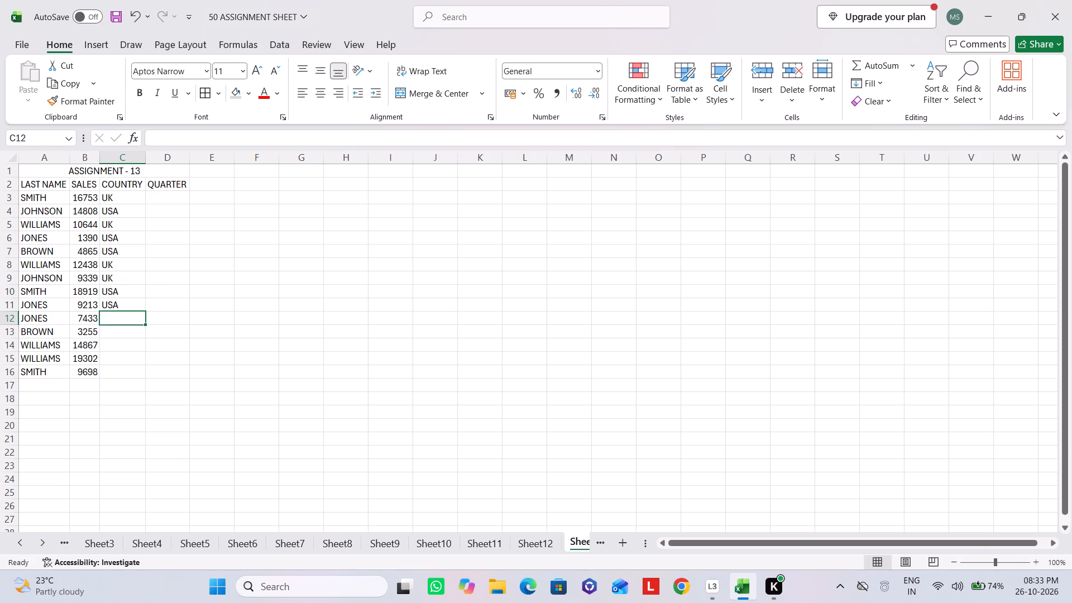
Complete the COUNTRY column with UK, USA, USA, UK and USA in C12:C16.
{"action": "type", "text": "UK"}
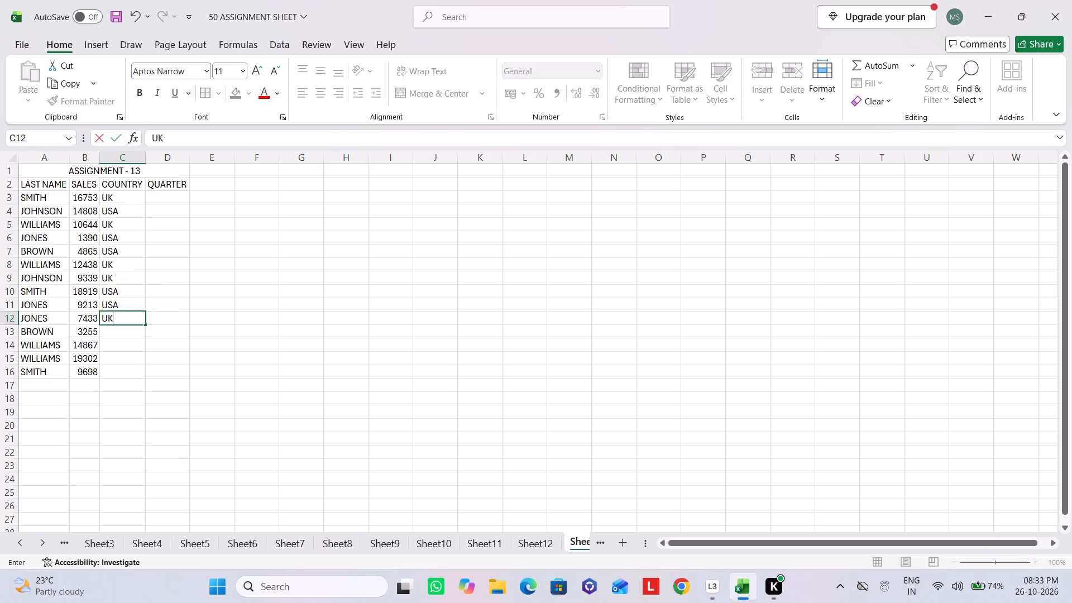
{"action": "key", "text": "Down"}
{"action": "type", "text": "USA"}
{"action": "key", "text": "Down"}
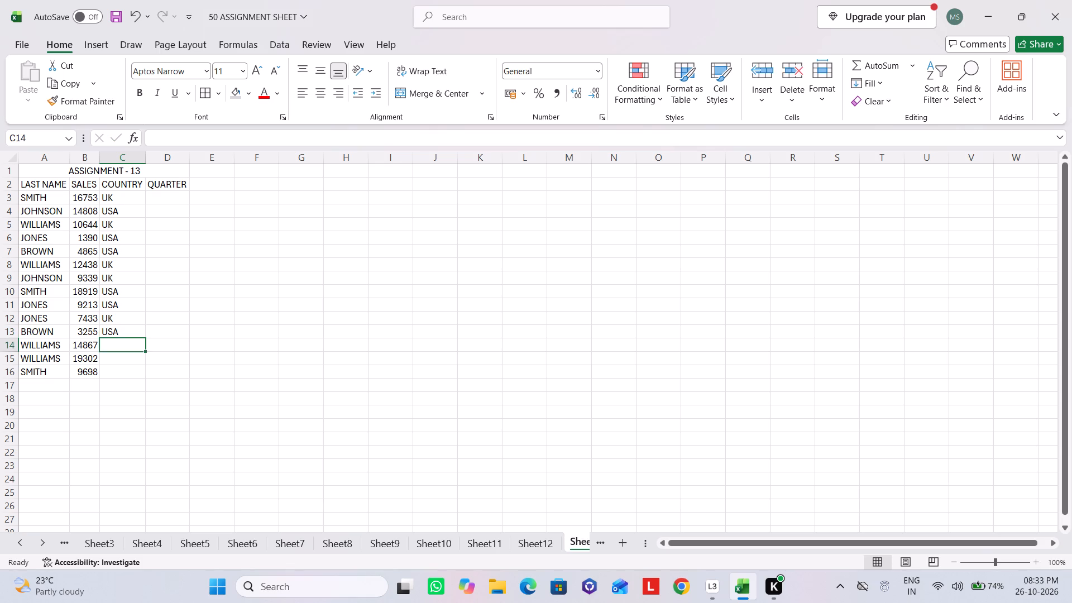
{"action": "type", "text": "USA"}
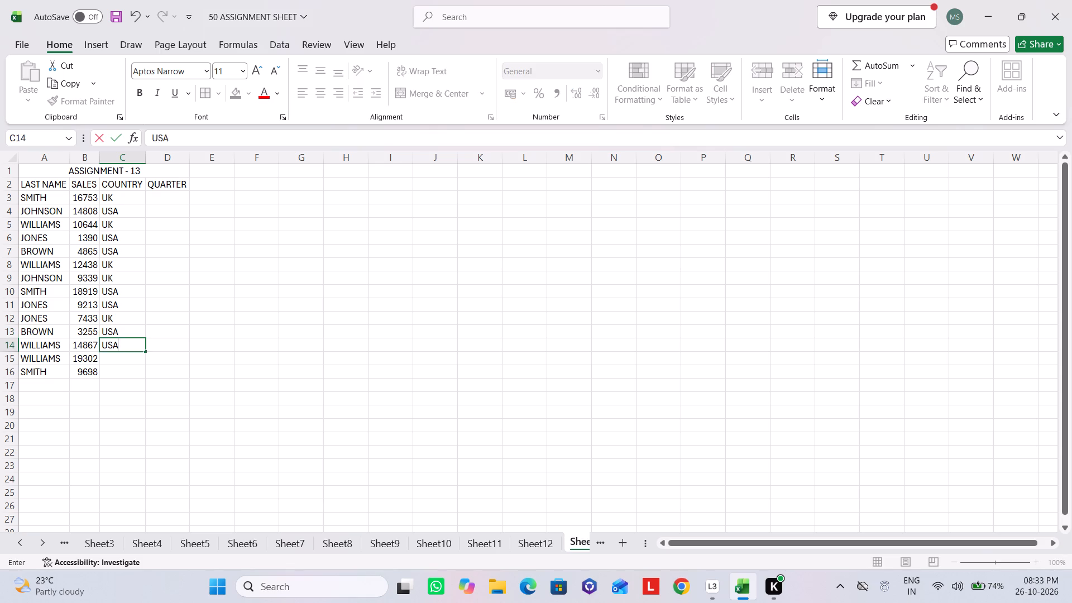
{"action": "key", "text": "Down"}
{"action": "type", "text": "UK"}
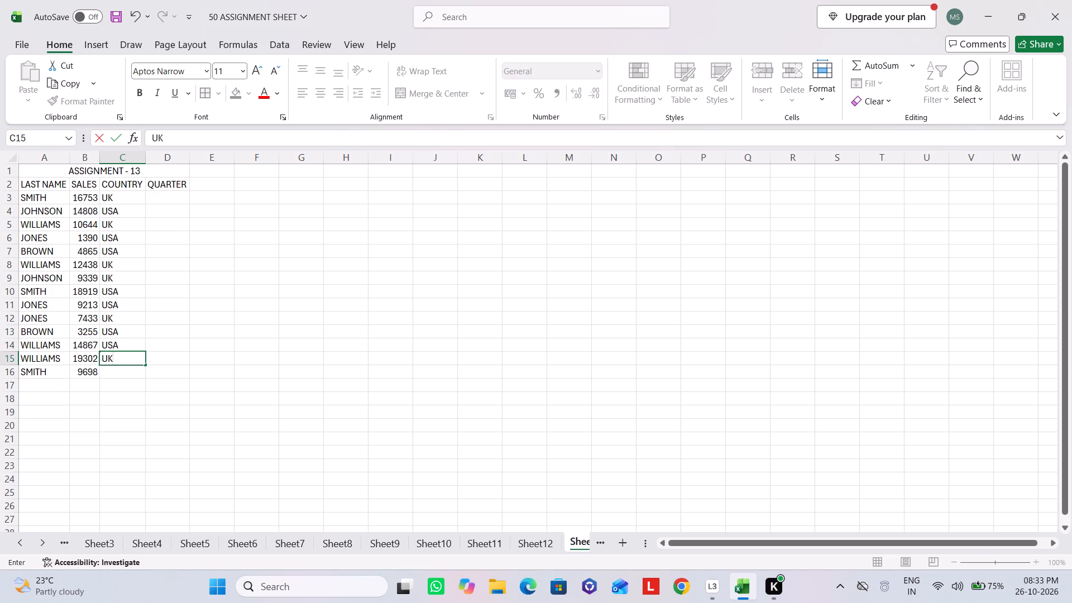
{"action": "key", "text": "Down"}
{"action": "type", "text": "USA"}
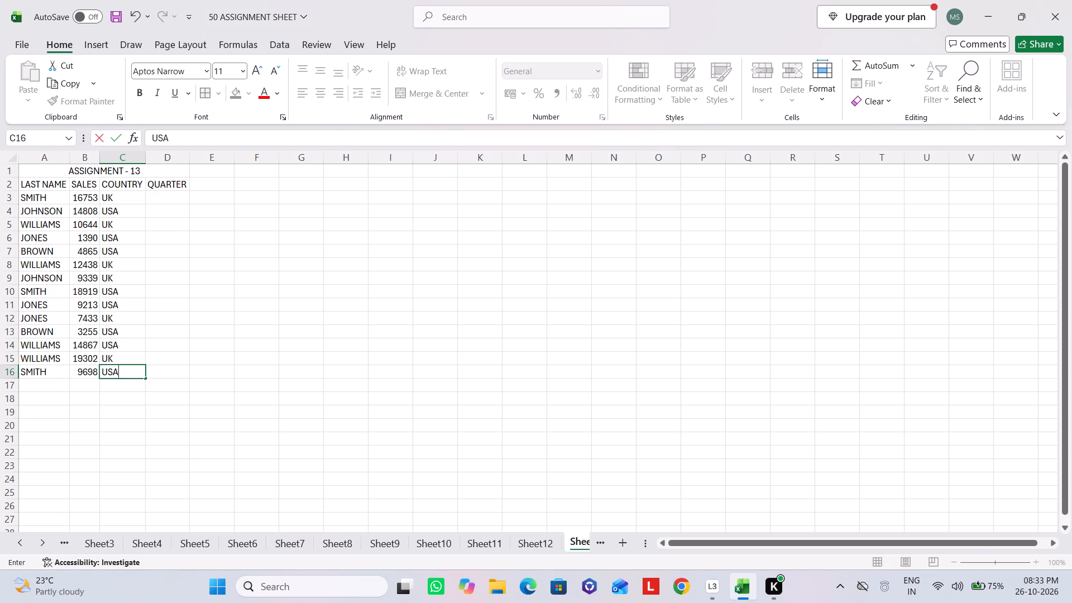
Start the QUARTER column with QTR 3 in D3 and QTR 4 in D4, keeping a space before each number.
{"action": "left_click", "coordinate": [161, 195]}
{"action": "key", "text": "q"}
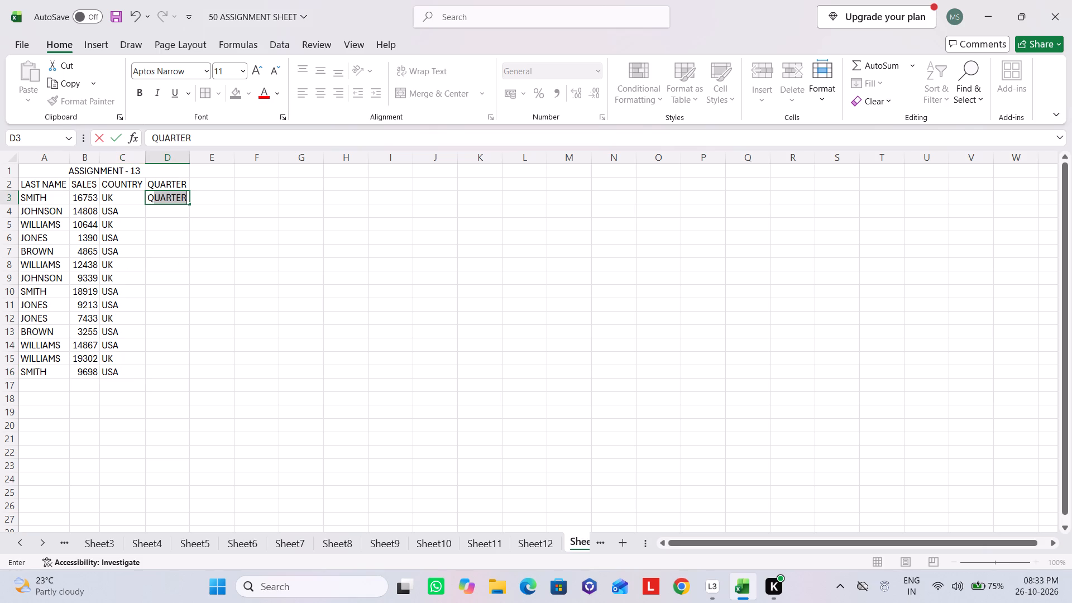
{"action": "type", "text": "TR 3"}
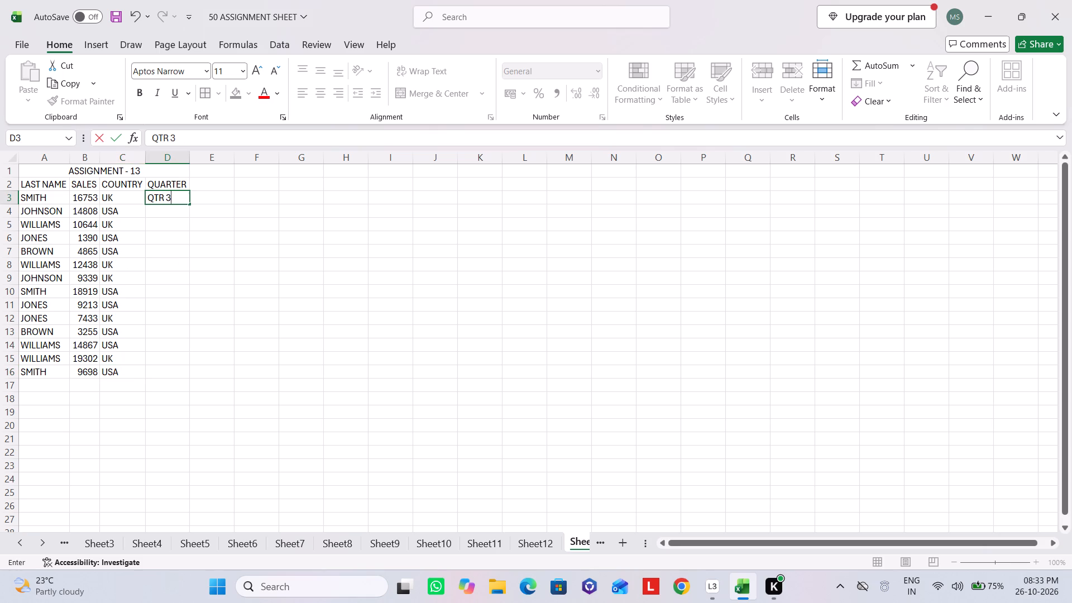
{"action": "key", "text": "Down"}
{"action": "type", "text": "QTR"}
{"action": "key", "text": "4"}
{"action": "key", "text": "Left"}
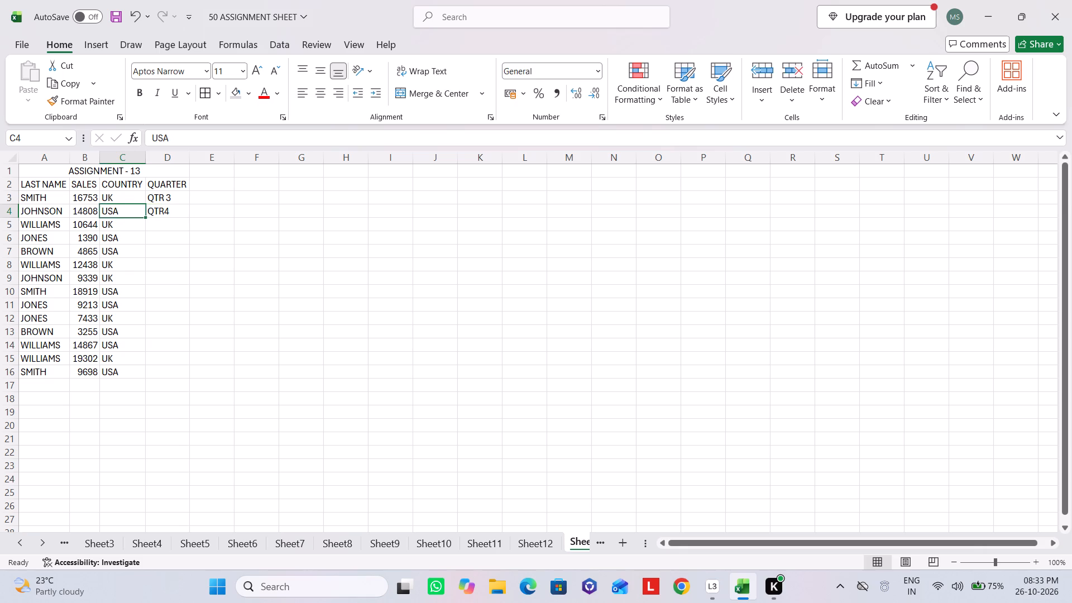
{"action": "key", "text": "Right"}
{"action": "left_click", "coordinate": [163, 216]}
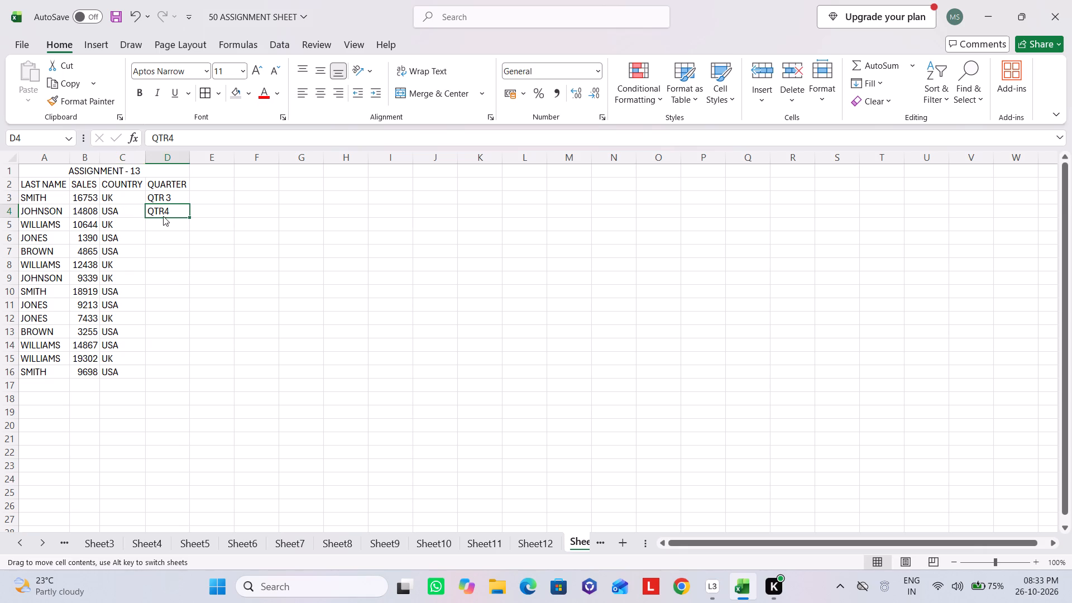
{"action": "double_click", "coordinate": [163, 214]}
{"action": "key", "text": "space"}
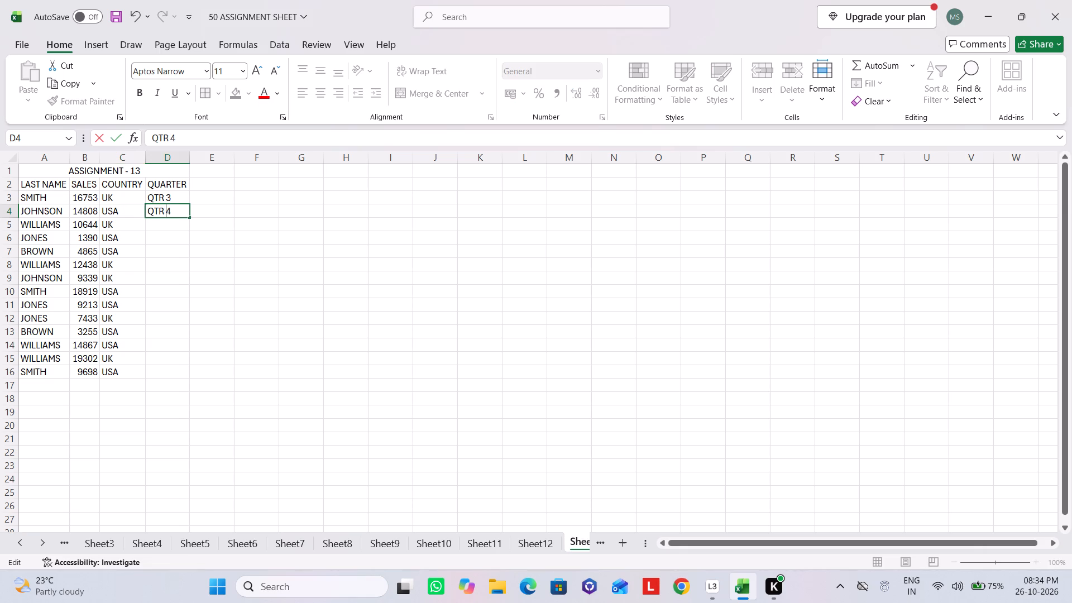
{"action": "key", "text": "Down"}
{"action": "key", "text": "Down"}
{"action": "key", "text": "Down"}
Enter QTR 2 in D5 of the QUARTER column.
{"action": "left_click", "coordinate": [158, 231]}
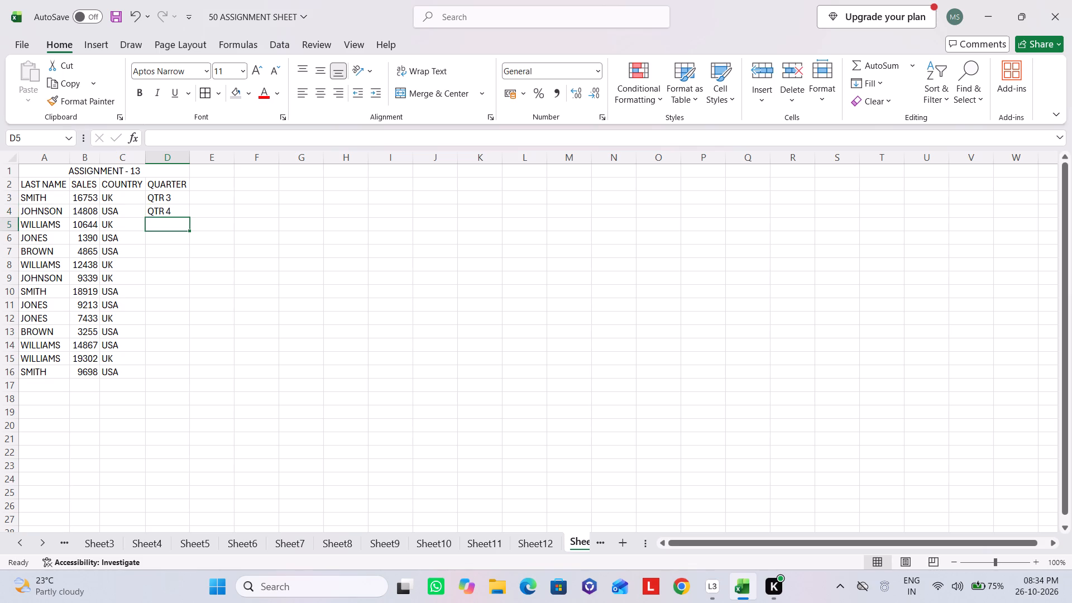
{"action": "type", "text": "QTR"}
{"action": "key", "text": "space"}
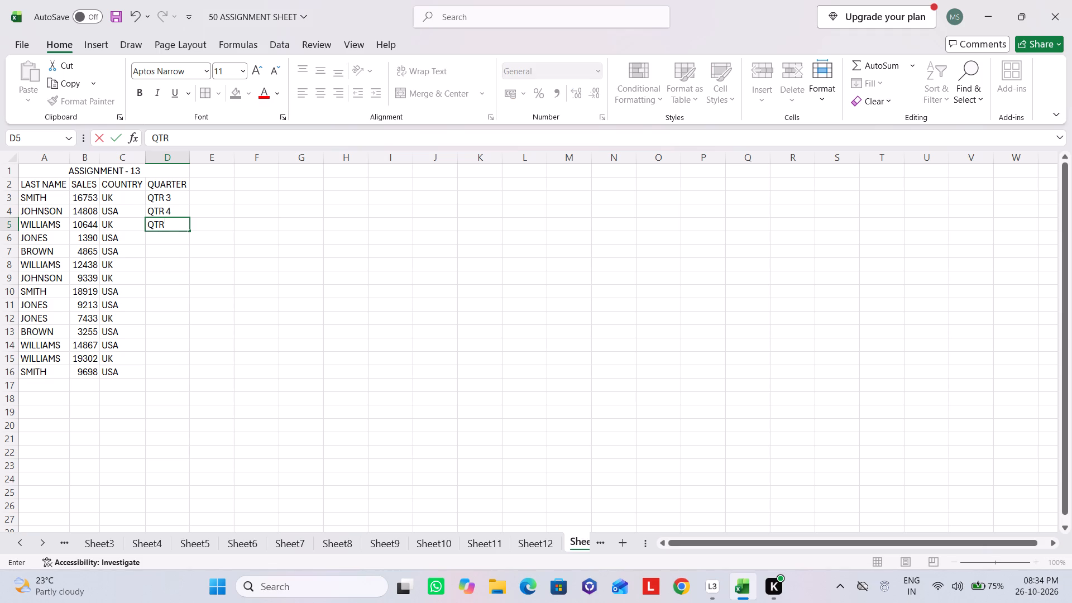
{"action": "key", "text": "2"}
{"action": "key", "text": "Down"}
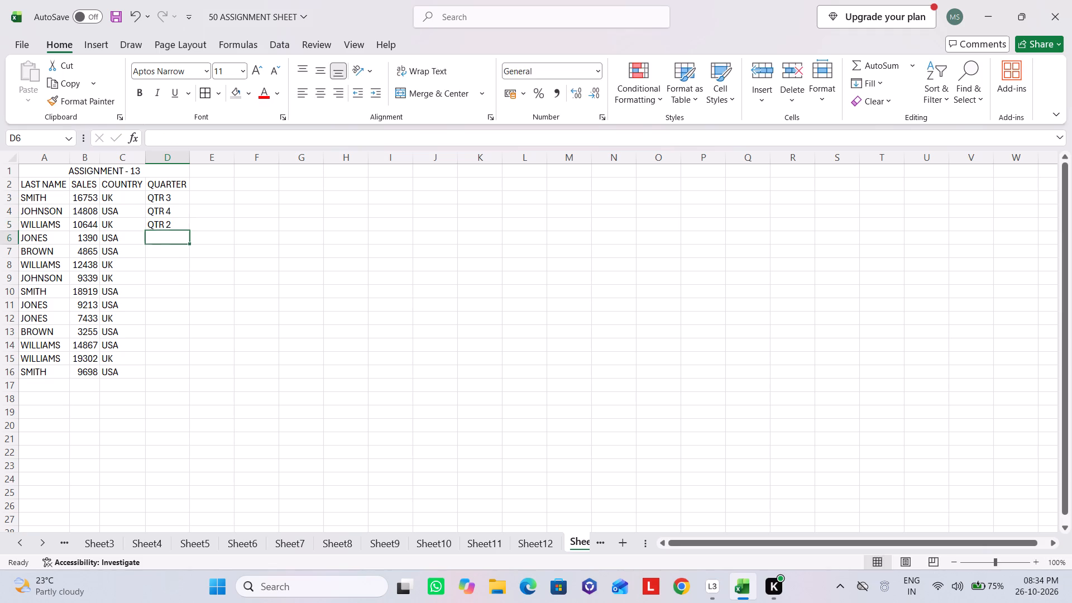
Continue the QUARTER column with QTR 3, QTR 4 and QTR 1 in D6:D8.
{"action": "type", "text": "QTR"}
{"action": "key", "text": "space"}
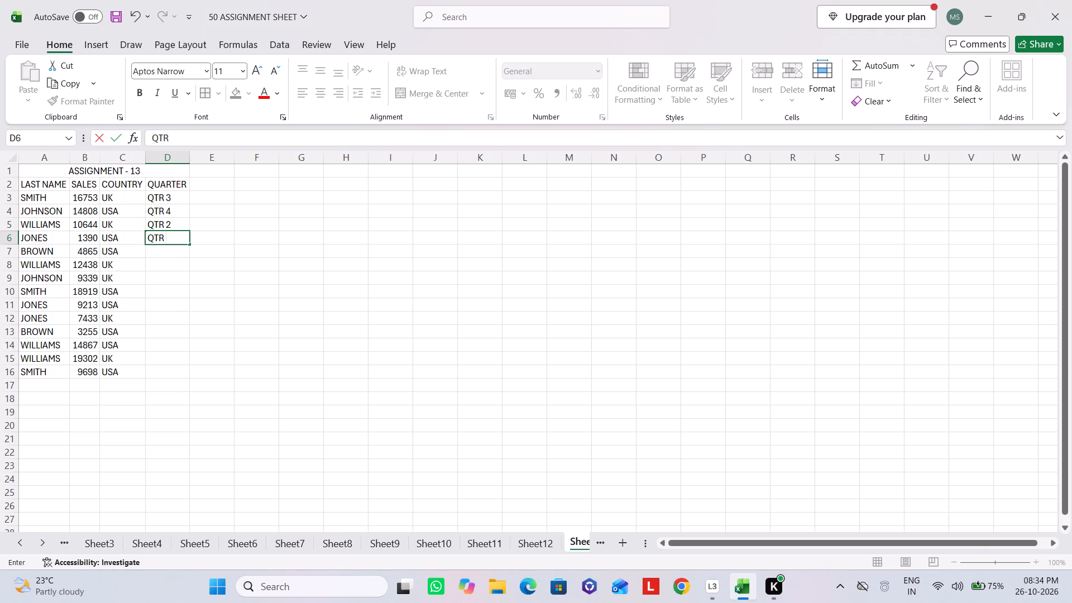
{"action": "key", "text": "3"}
{"action": "key", "text": "Down"}
{"action": "type", "text": "QTR"}
{"action": "key", "text": "space"}
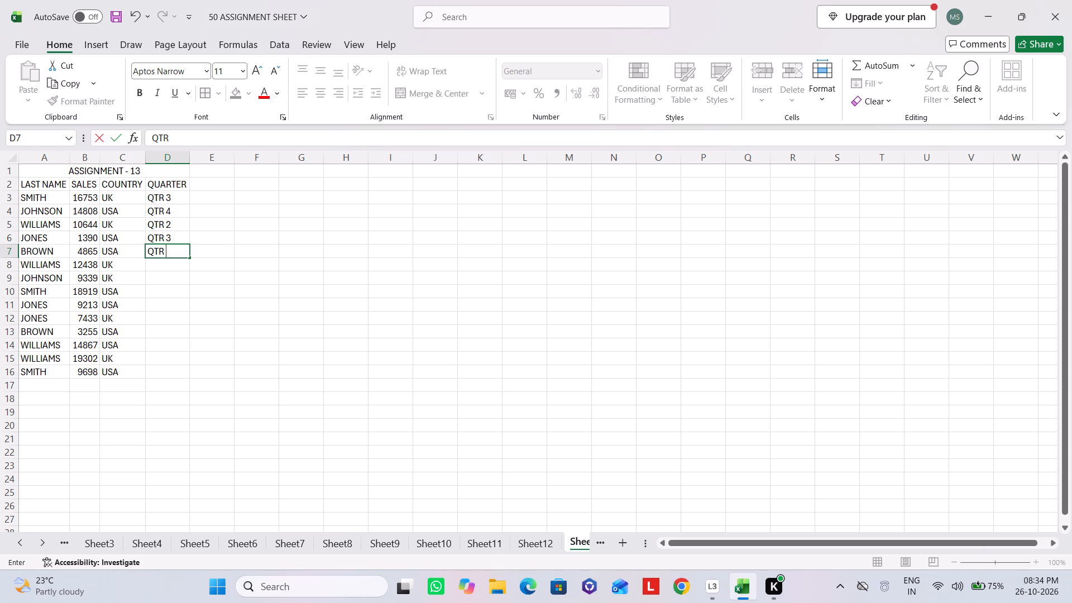
{"action": "key", "text": "4"}
{"action": "key", "text": "Down"}
{"action": "type", "text": "QT"}
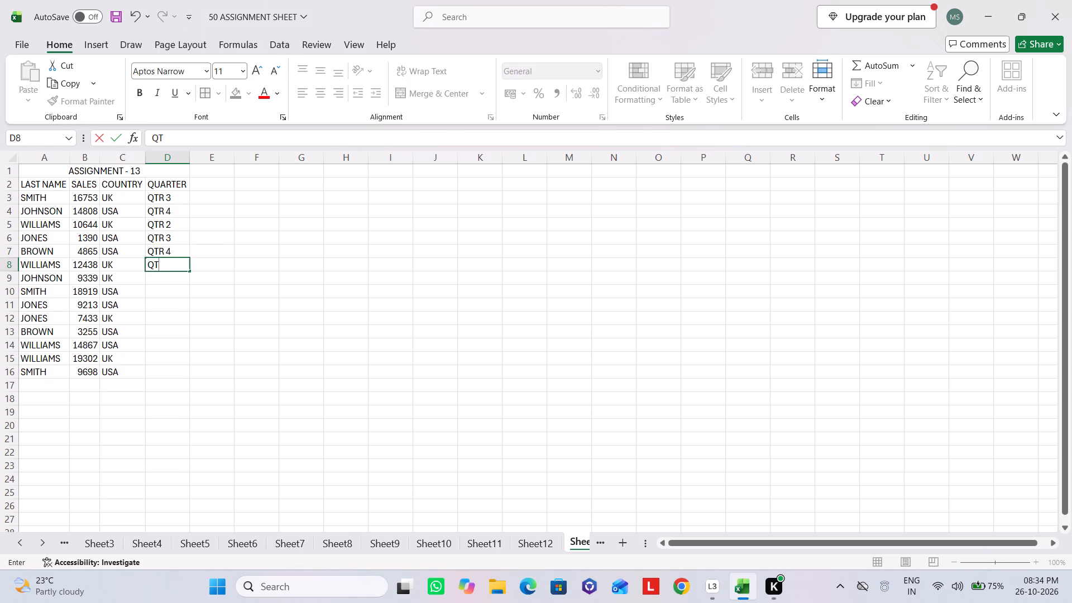
{"action": "type", "text": "R"}
{"action": "key", "text": "space"}
{"action": "key", "text": "1"}
{"action": "key", "text": "Down"}
Enter QTR 2, QTR 3 and QTR 4 in D9:D11 of the QUARTER column.
{"action": "type", "text": "QTR"}
{"action": "key", "text": "space"}
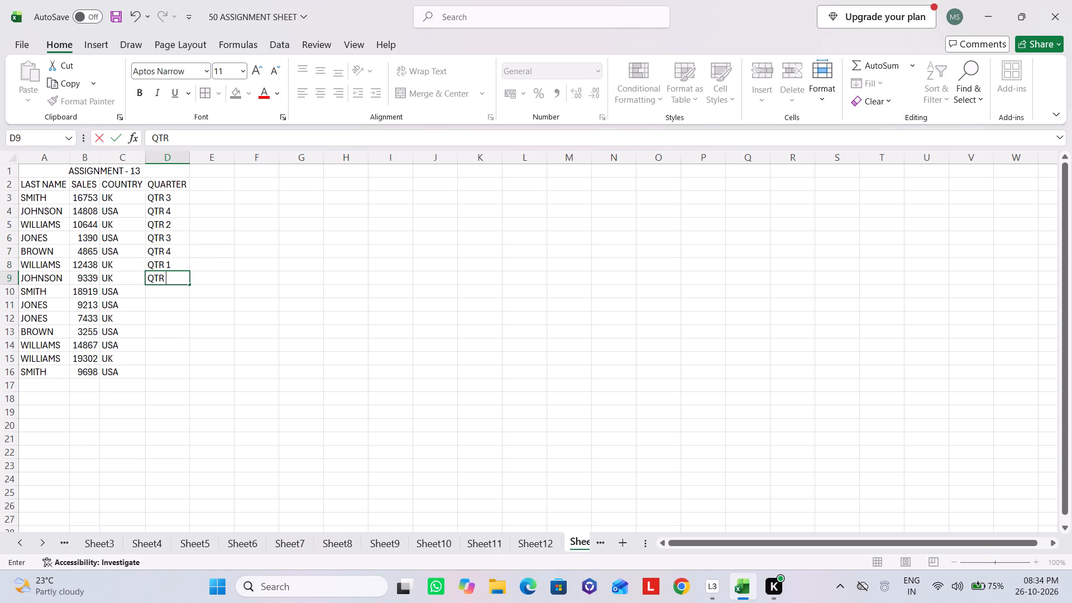
{"action": "key", "text": "2"}
{"action": "key", "text": "Down"}
{"action": "type", "text": "QTR"}
{"action": "key", "text": "space"}
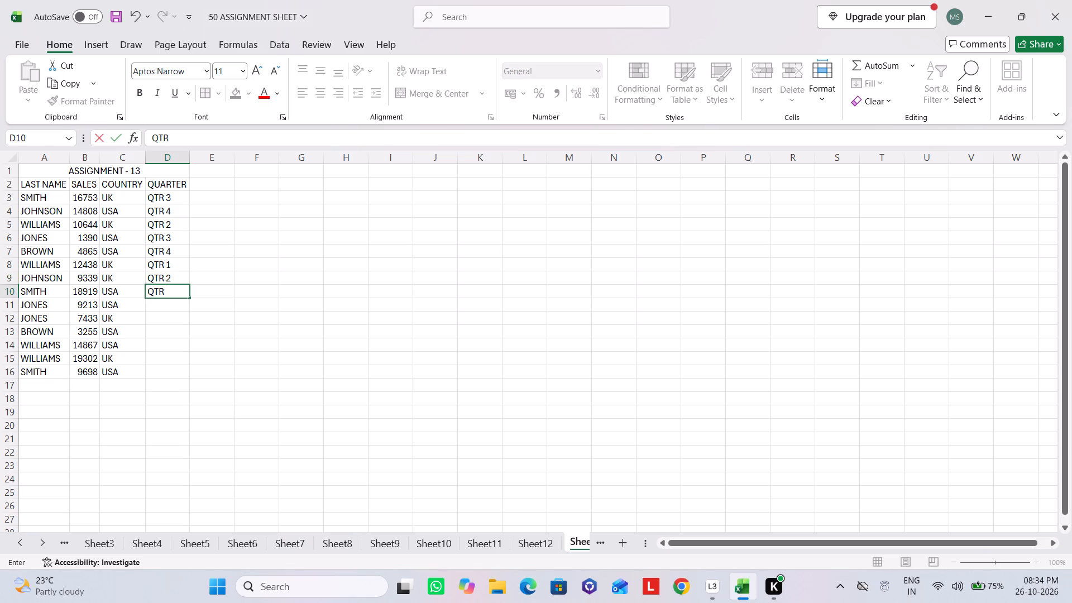
{"action": "key", "text": "3"}
{"action": "key", "text": "Down"}
{"action": "type", "text": "QTRE"}
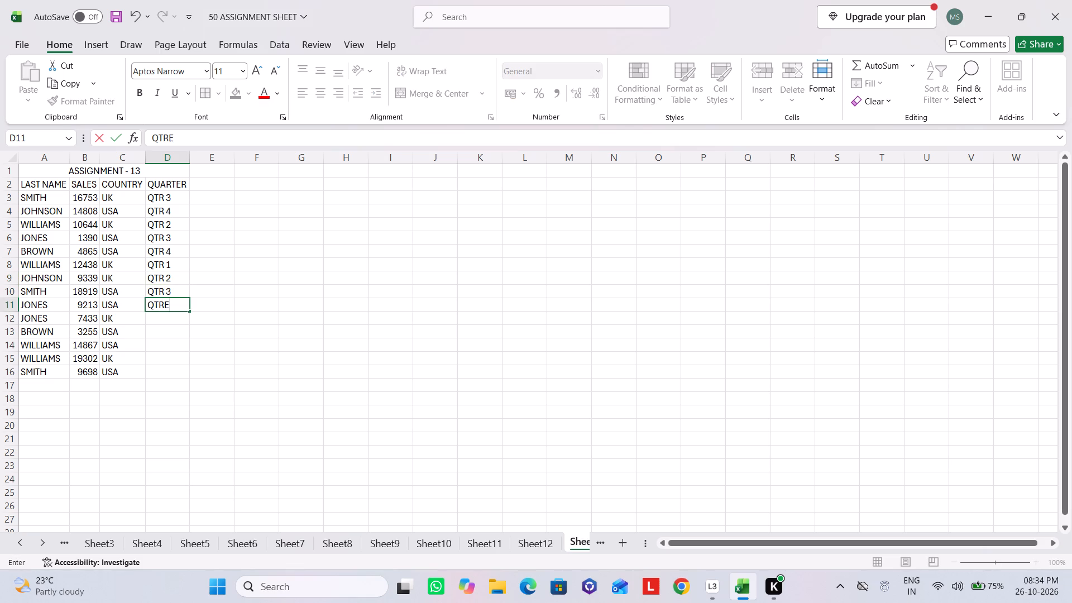
{"action": "key", "text": "BackSpace"}
{"action": "key", "text": "space"}
{"action": "type", "text": "4"}
{"action": "key", "text": "Down"}
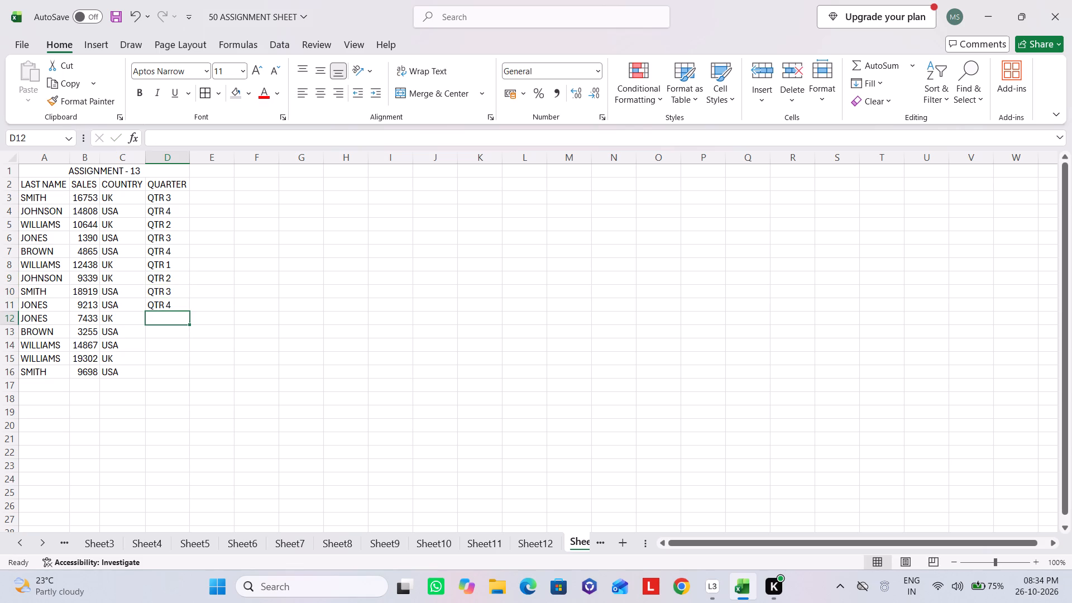
Continue the QUARTER column with QTR 1, QTR 2 and QTR 3 in D12:D14.
{"action": "type", "text": "QTR 1"}
{"action": "key", "text": "Down"}
{"action": "key", "text": "q"}
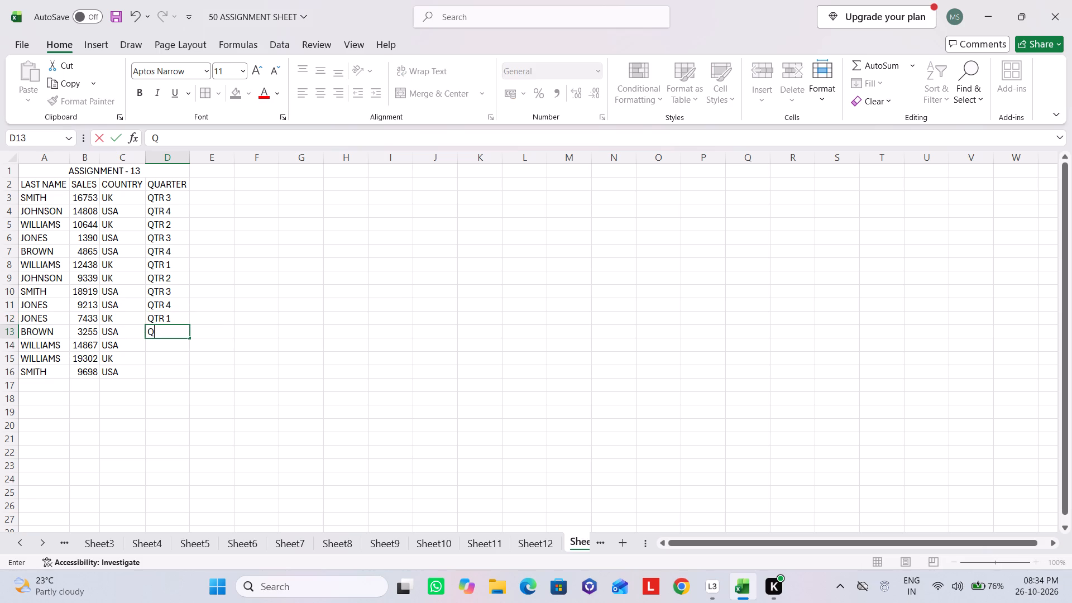
{"action": "type", "text": "TR 2"}
{"action": "key", "text": "Down"}
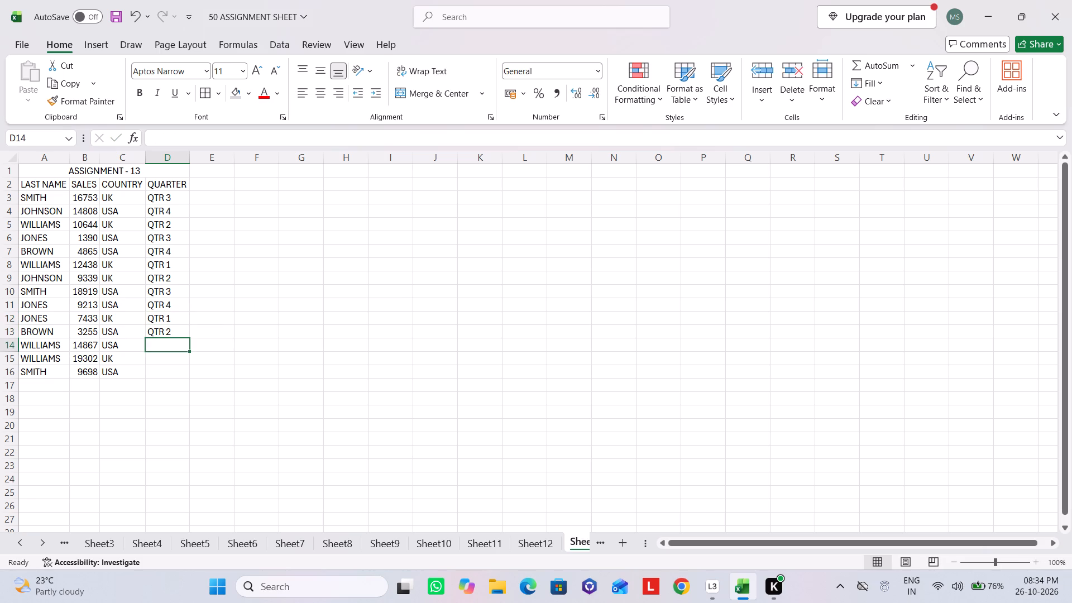
{"action": "type", "text": "QTR"}
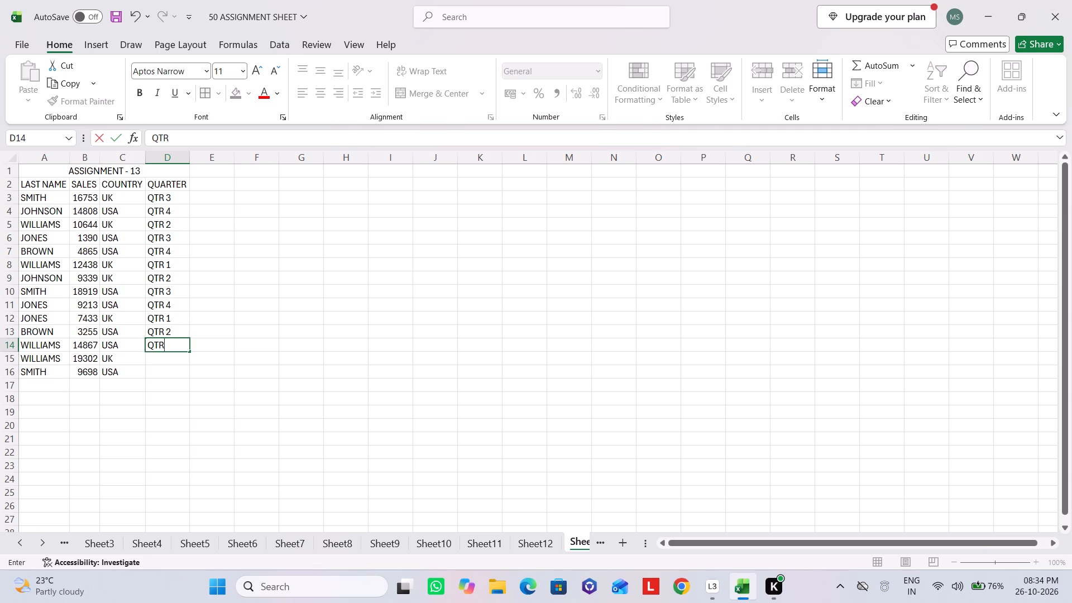
{"action": "key", "text": "space"}
{"action": "type", "text": "3Q"}
{"action": "key", "text": "BackSpace"}
{"action": "key", "text": "equal"}
{"action": "key", "text": "BackSpace"}
{"action": "key", "text": "Left"}
{"action": "key", "text": "Down"}
{"action": "key", "text": "Right"}
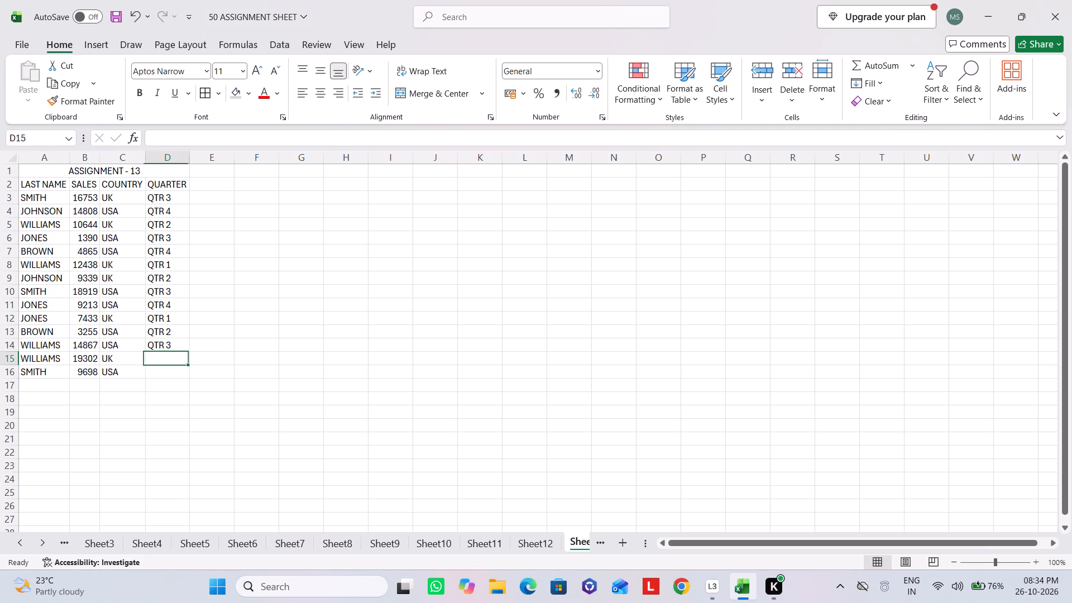
Complete the QUARTER column with QTR 4 in D15 and QTR 1 in D16.
{"action": "type", "text": "QTR 4"}
{"action": "key", "text": "Down"}
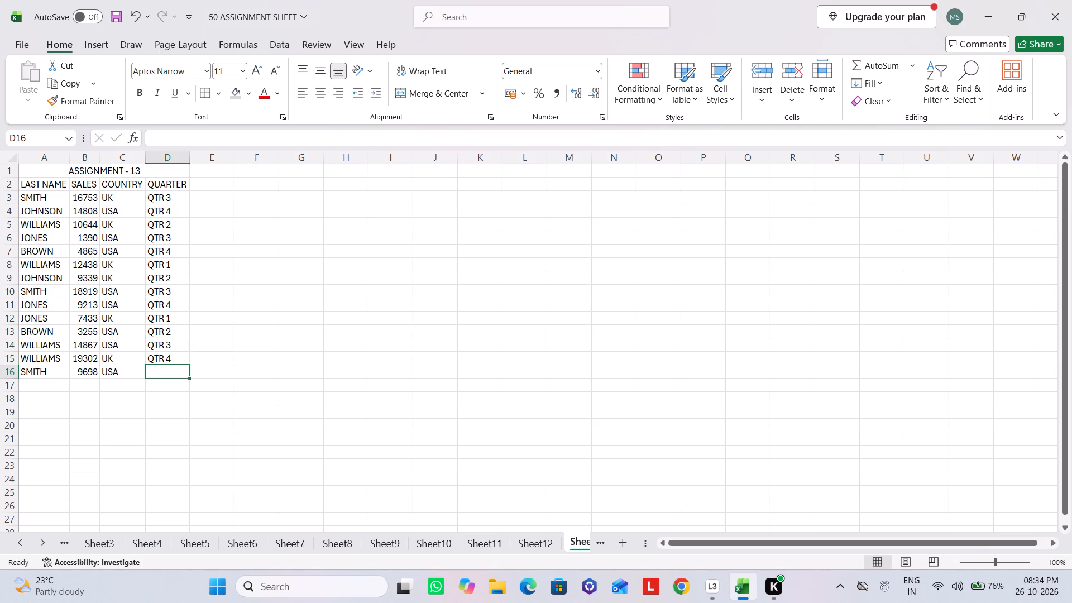
{"action": "type", "text": "QTR 1"}
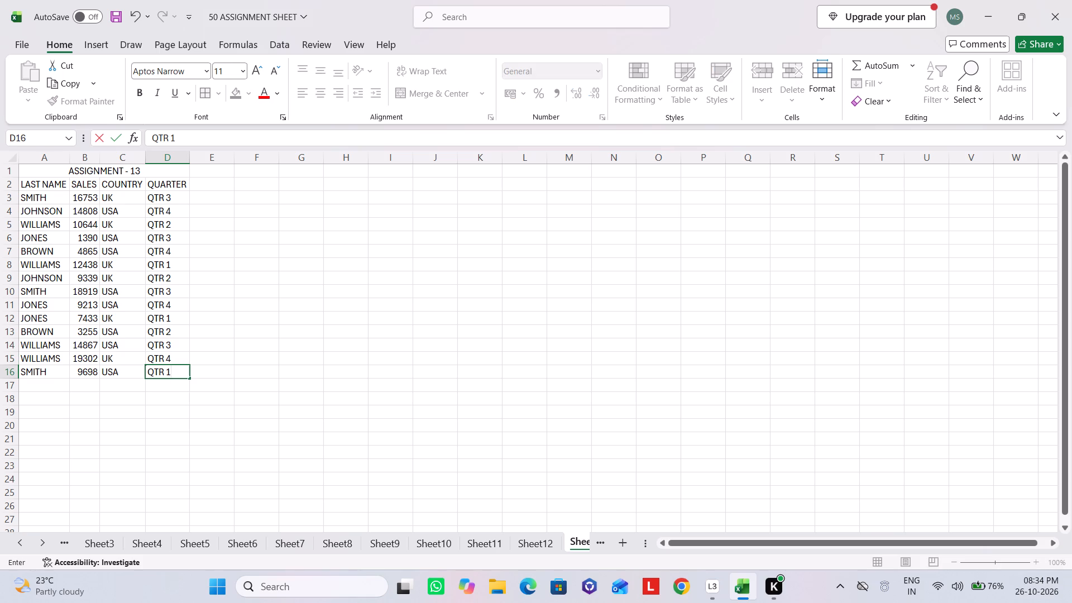
{"action": "left_click_drag", "start_coordinate": [36, 174], "coordinate": [135, 371]}
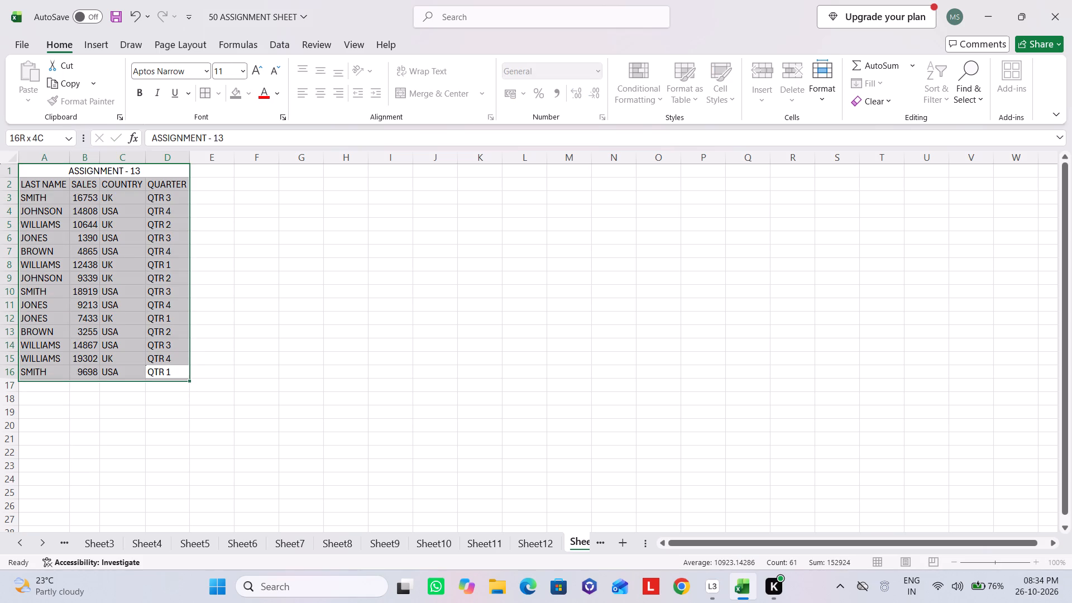
{"action": "left_click_drag", "start_coordinate": [135, 371], "coordinate": [134, 370]}
Fill the merged ASSIGNMENT - 13 title cell with the standard orange colour.
{"action": "left_click", "coordinate": [100, 178]}
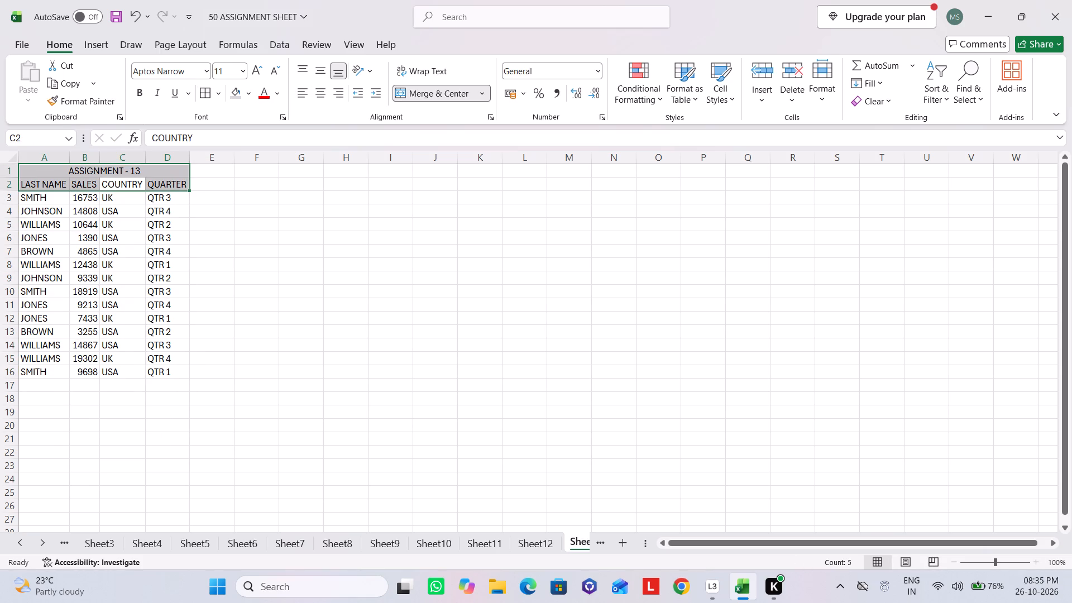
{"action": "left_click", "coordinate": [86, 167]}
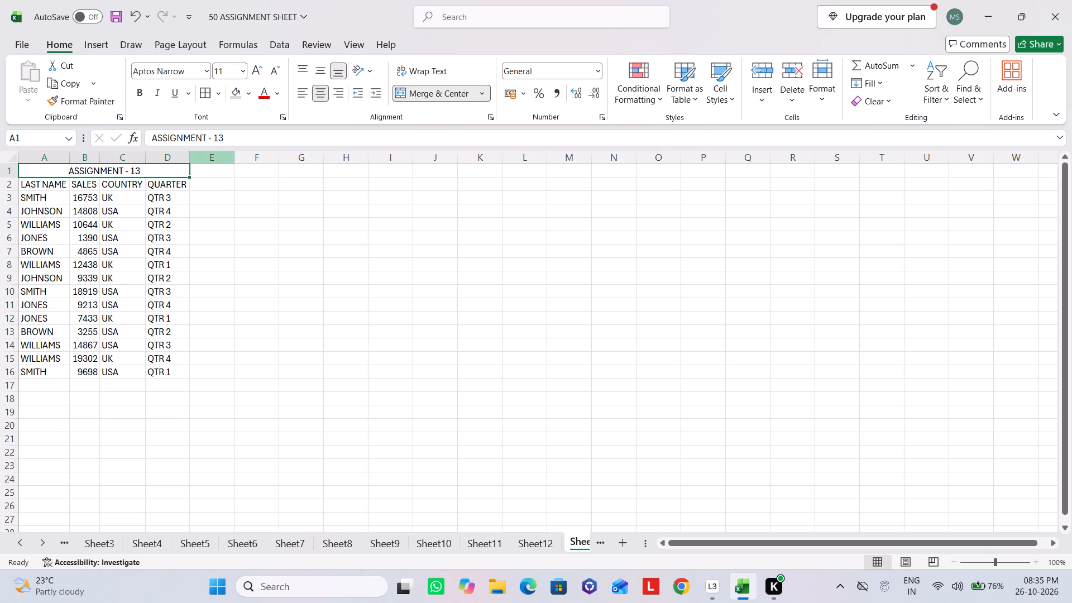
{"action": "left_click", "coordinate": [249, 94]}
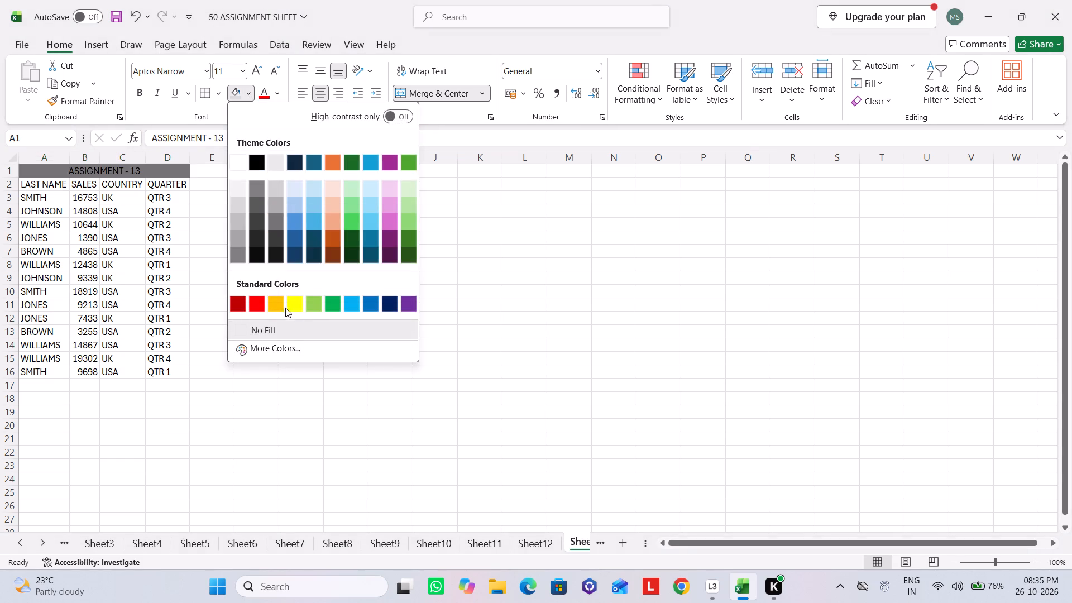
{"action": "left_click", "coordinate": [280, 304]}
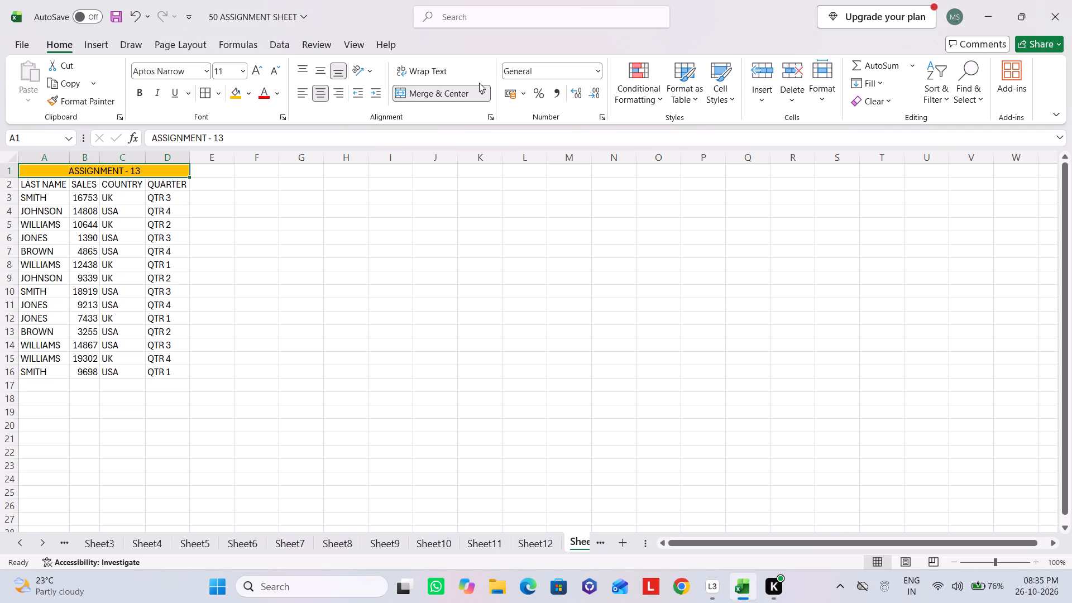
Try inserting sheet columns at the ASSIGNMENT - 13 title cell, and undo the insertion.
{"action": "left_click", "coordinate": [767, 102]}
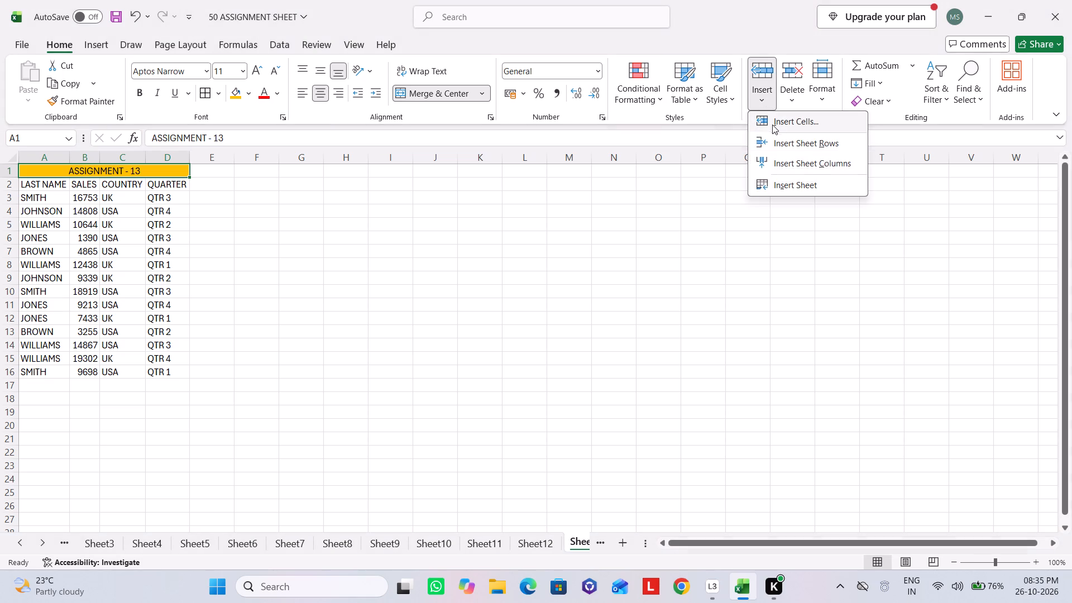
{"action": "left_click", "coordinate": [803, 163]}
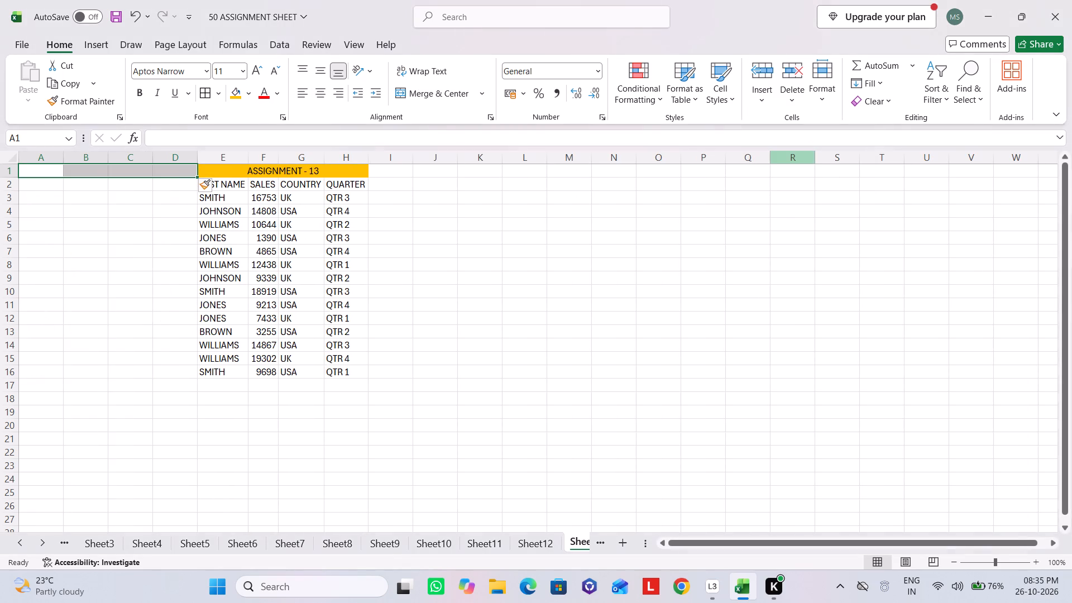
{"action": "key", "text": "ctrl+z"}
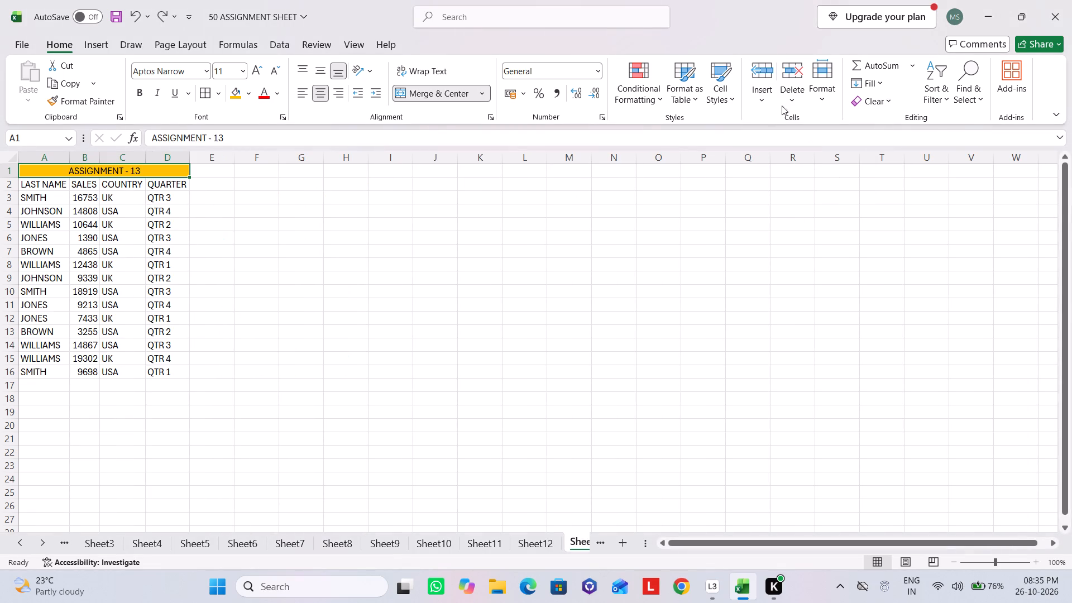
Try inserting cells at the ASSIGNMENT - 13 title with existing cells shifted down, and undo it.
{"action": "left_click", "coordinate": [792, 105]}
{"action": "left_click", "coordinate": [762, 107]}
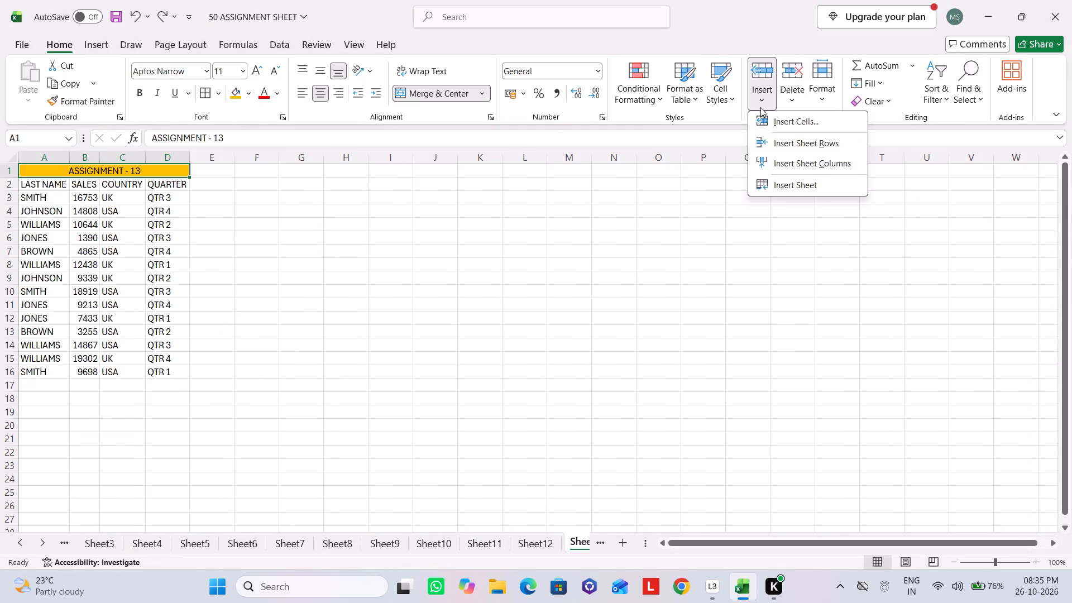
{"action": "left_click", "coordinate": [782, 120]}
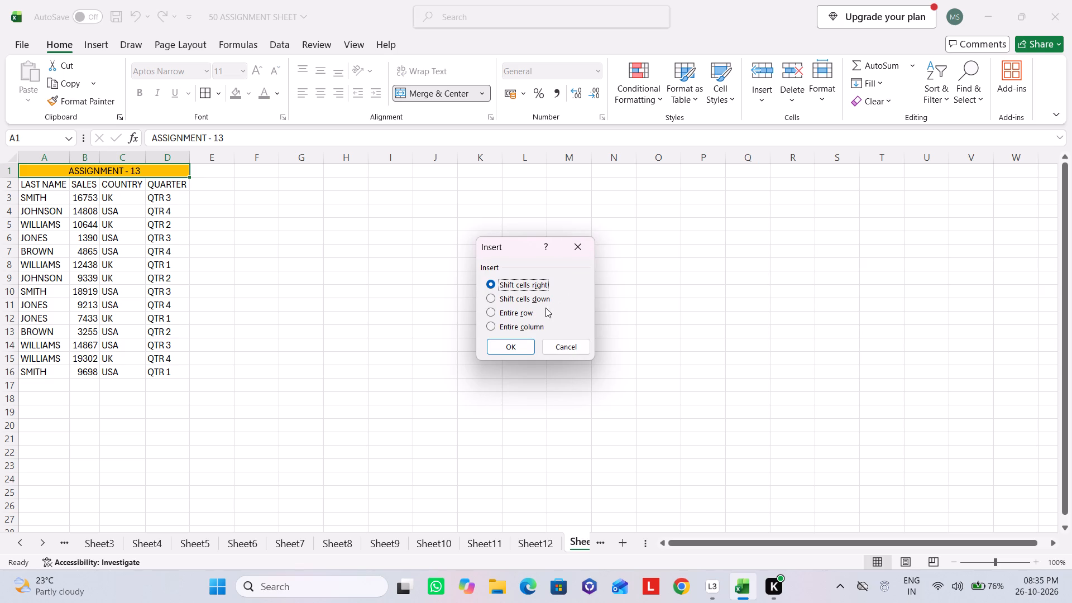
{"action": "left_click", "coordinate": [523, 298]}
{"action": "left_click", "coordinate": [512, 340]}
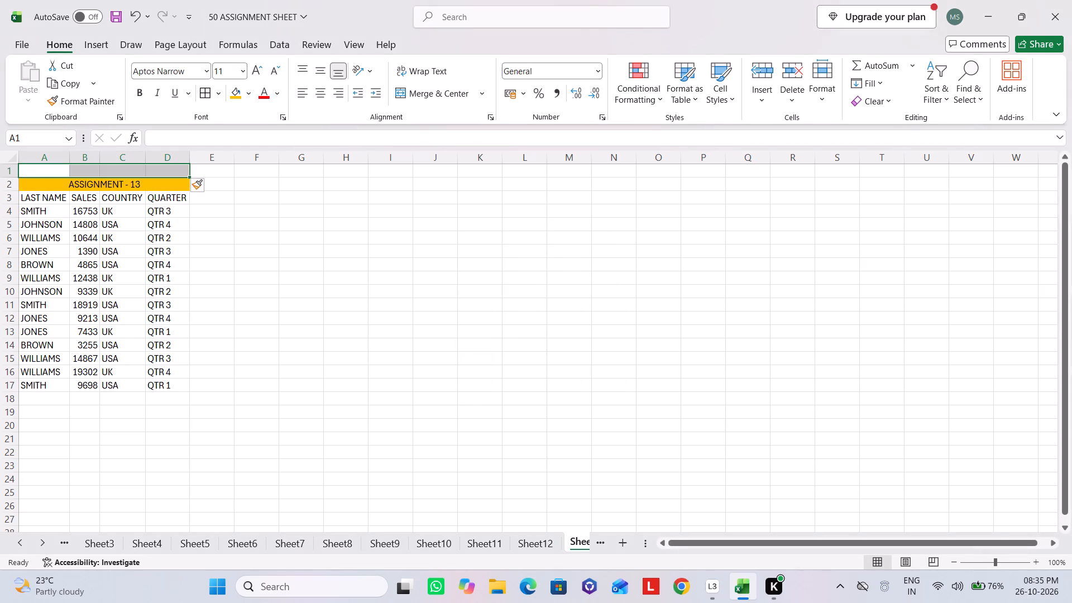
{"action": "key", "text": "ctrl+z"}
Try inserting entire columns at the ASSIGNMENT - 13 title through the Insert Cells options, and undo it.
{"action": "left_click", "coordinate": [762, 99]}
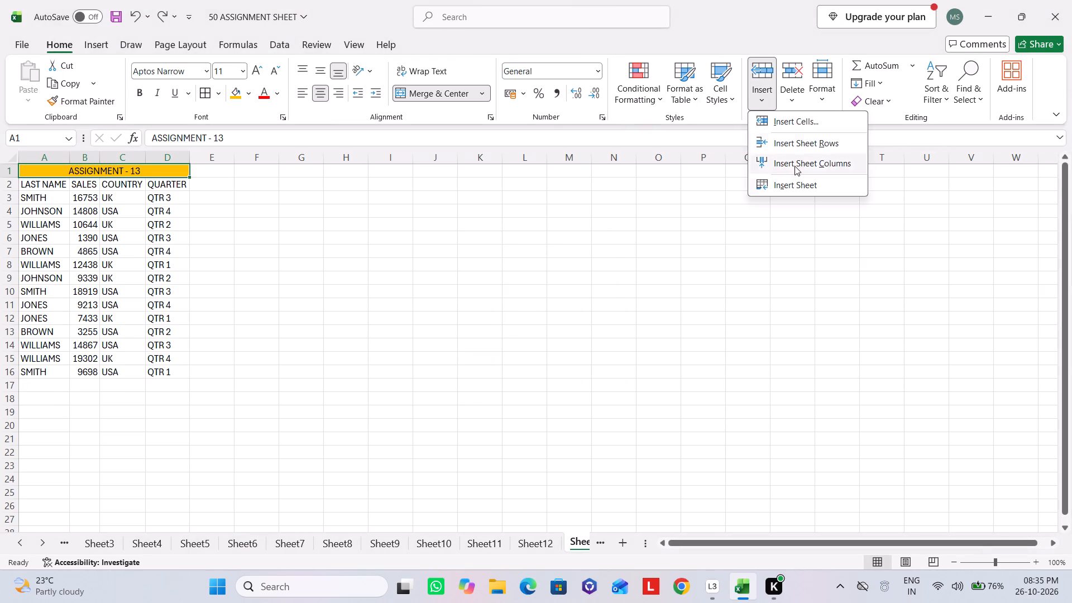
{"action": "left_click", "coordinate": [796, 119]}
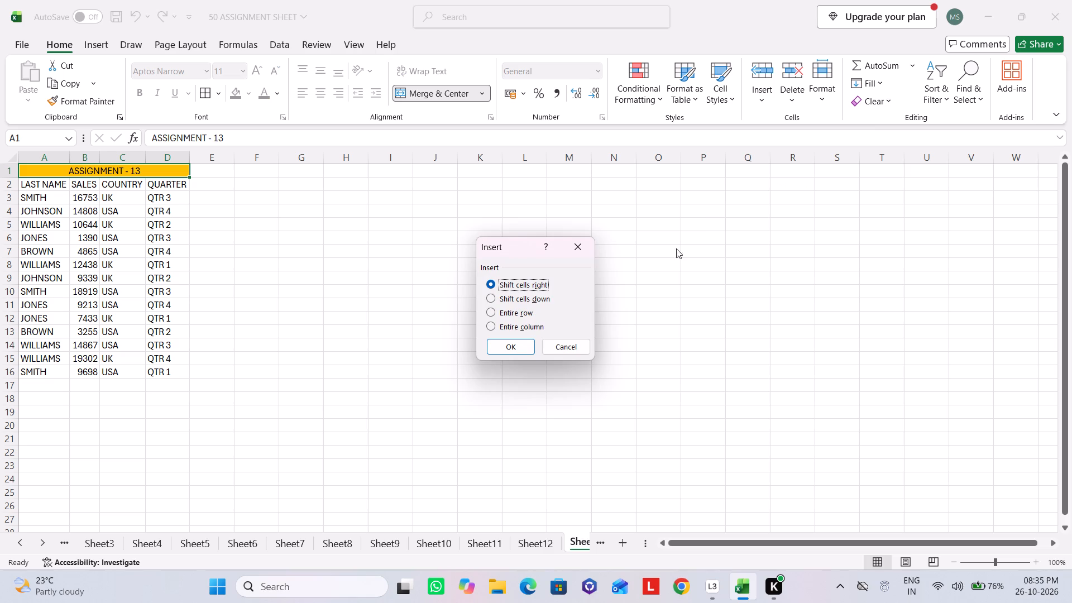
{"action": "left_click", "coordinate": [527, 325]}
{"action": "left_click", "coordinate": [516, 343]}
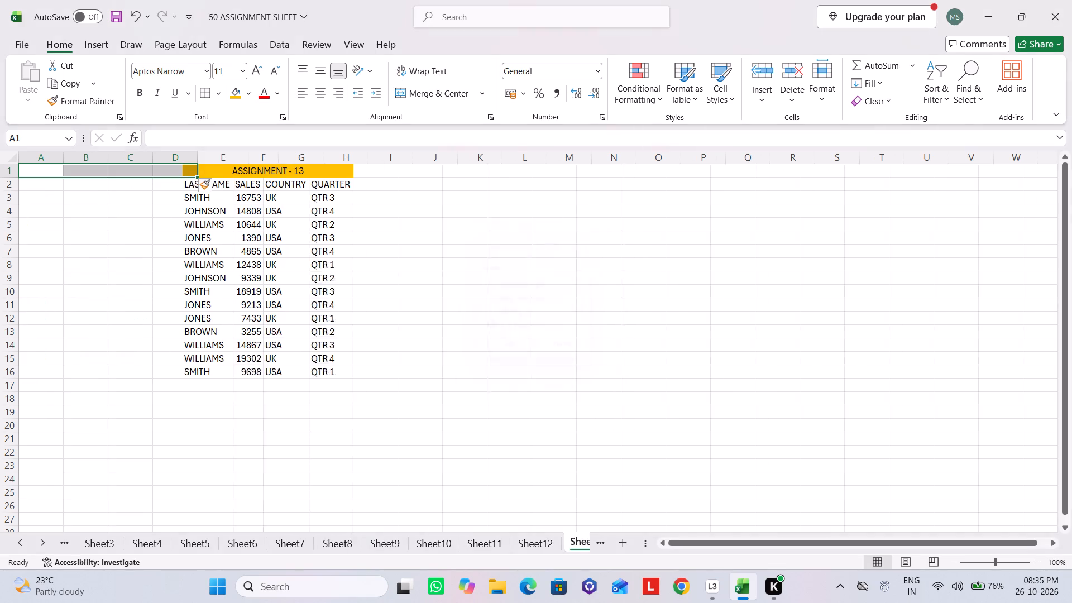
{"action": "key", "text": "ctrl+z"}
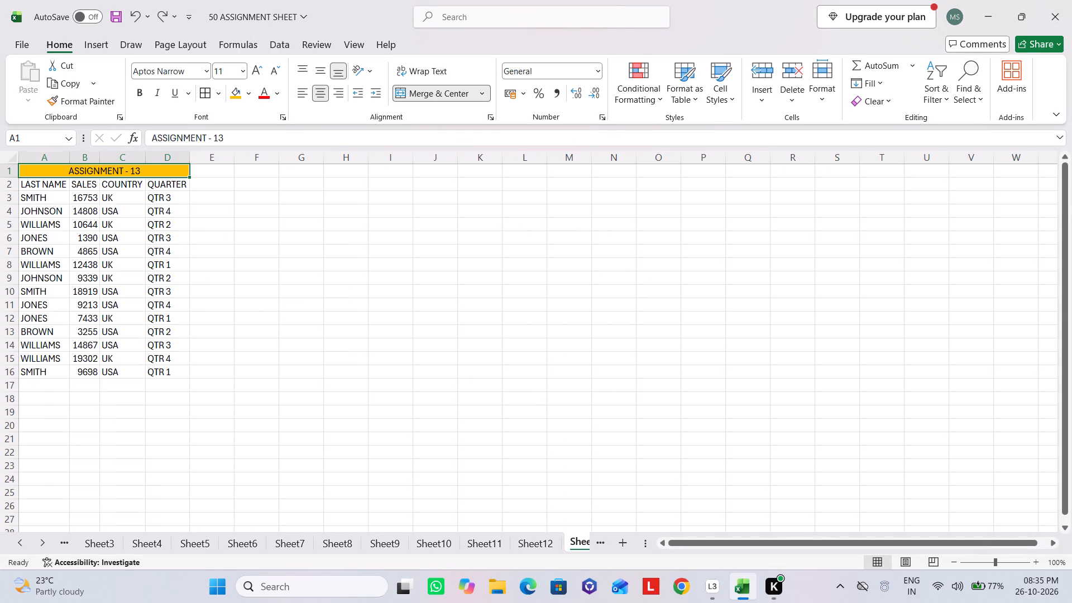
Insert blank cells at the header row A2:D2, shifting the table's existing cells down.
{"action": "left_click", "coordinate": [138, 185]}
{"action": "left_click_drag", "start_coordinate": [42, 189], "coordinate": [171, 190]}
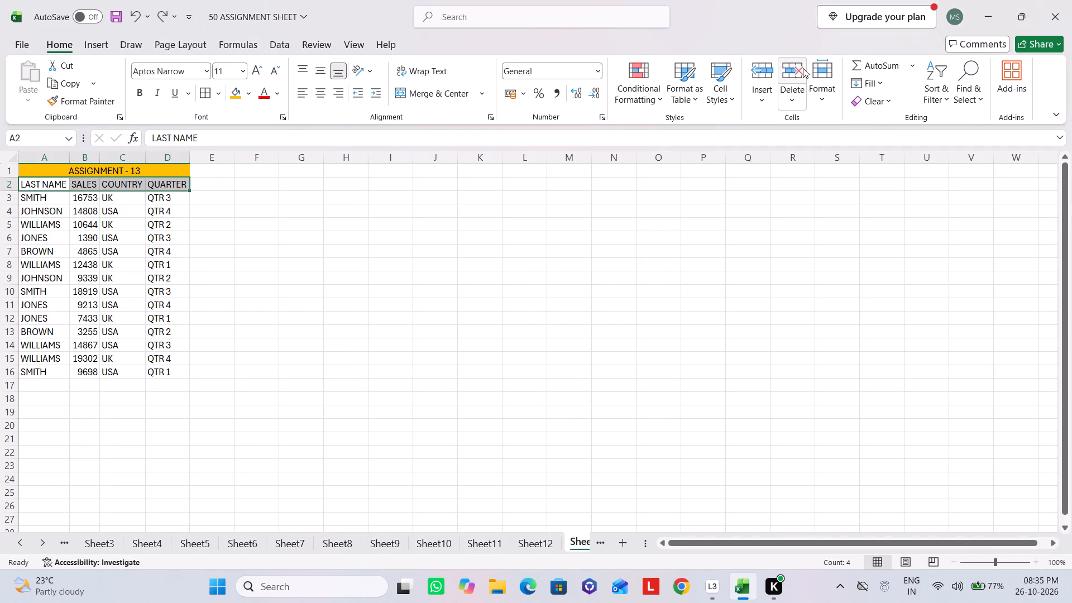
{"action": "left_click", "coordinate": [768, 94]}
{"action": "left_click", "coordinate": [785, 116]}
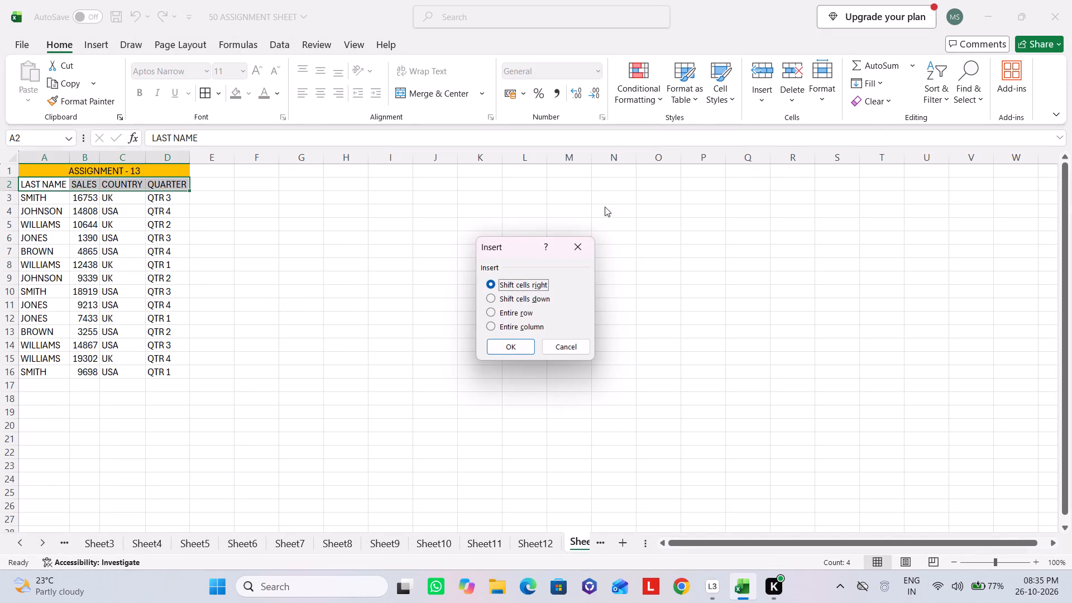
{"action": "left_click", "coordinate": [527, 300]}
{"action": "left_click", "coordinate": [513, 342]}
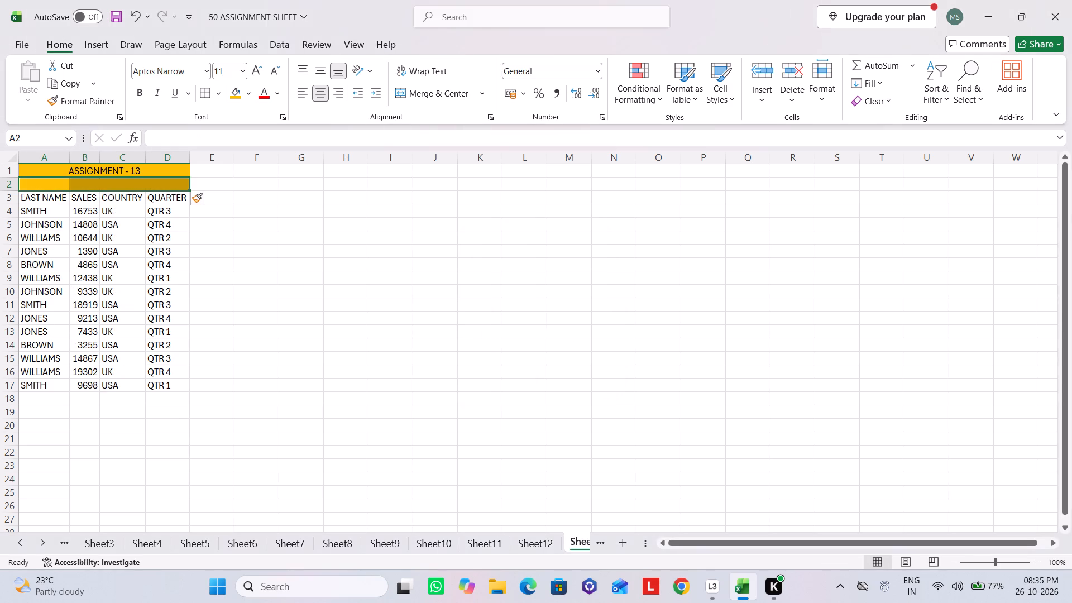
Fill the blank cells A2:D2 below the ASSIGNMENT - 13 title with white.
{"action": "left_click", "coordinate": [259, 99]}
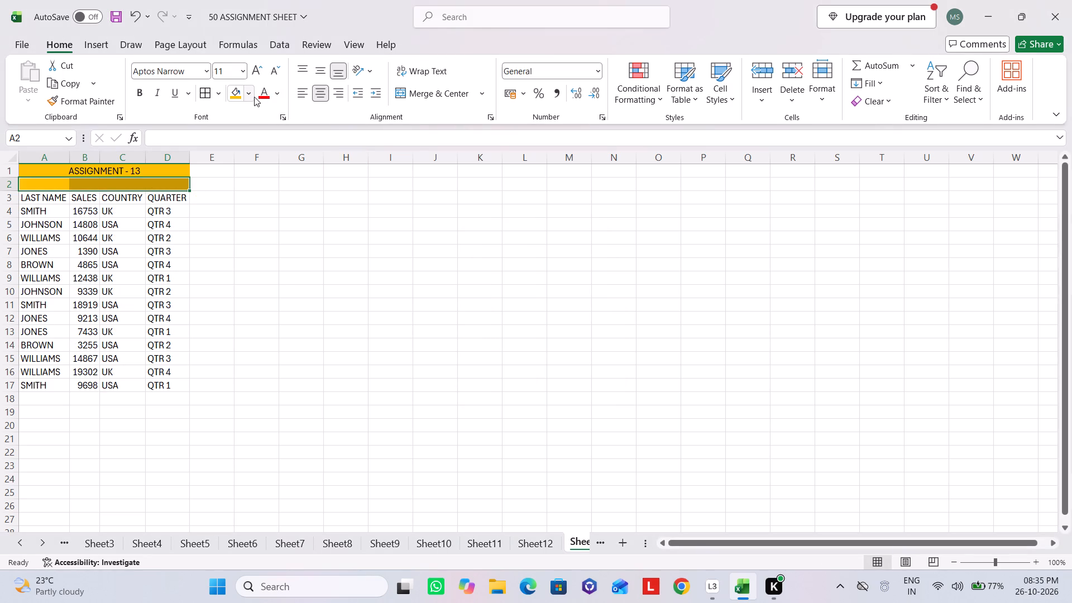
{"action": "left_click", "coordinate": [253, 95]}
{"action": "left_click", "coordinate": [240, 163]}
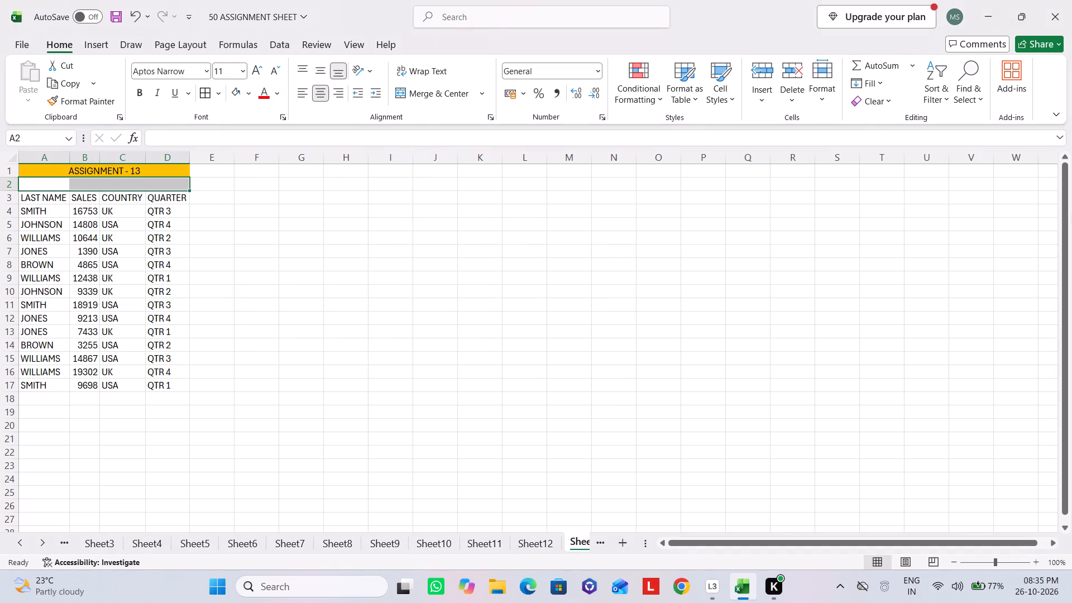
Merge and center the blank cells A2:D2 above the column headers.
{"action": "double_click", "coordinate": [98, 181]}
{"action": "left_click_drag", "start_coordinate": [49, 180], "coordinate": [172, 180]}
{"action": "left_click", "coordinate": [441, 90]}
Enter the subtitle CREATE PIVOT TABLE USING DATA in the merged cell in row 2.
{"action": "double_click", "coordinate": [125, 187]}
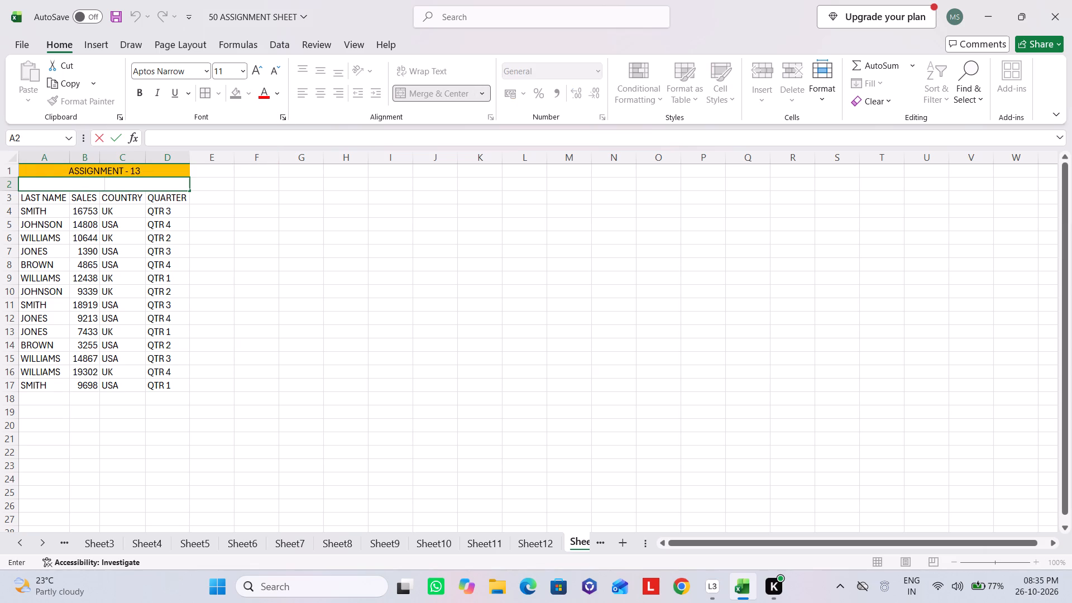
{"action": "type", "text": "CREATE"}
{"action": "key", "text": "space"}
{"action": "type", "text": "PIVOT TAVBLE"}
{"action": "key", "text": "BackSpace"}
{"action": "key", "text": "BackSpace"}
{"action": "key", "text": "BackSpace"}
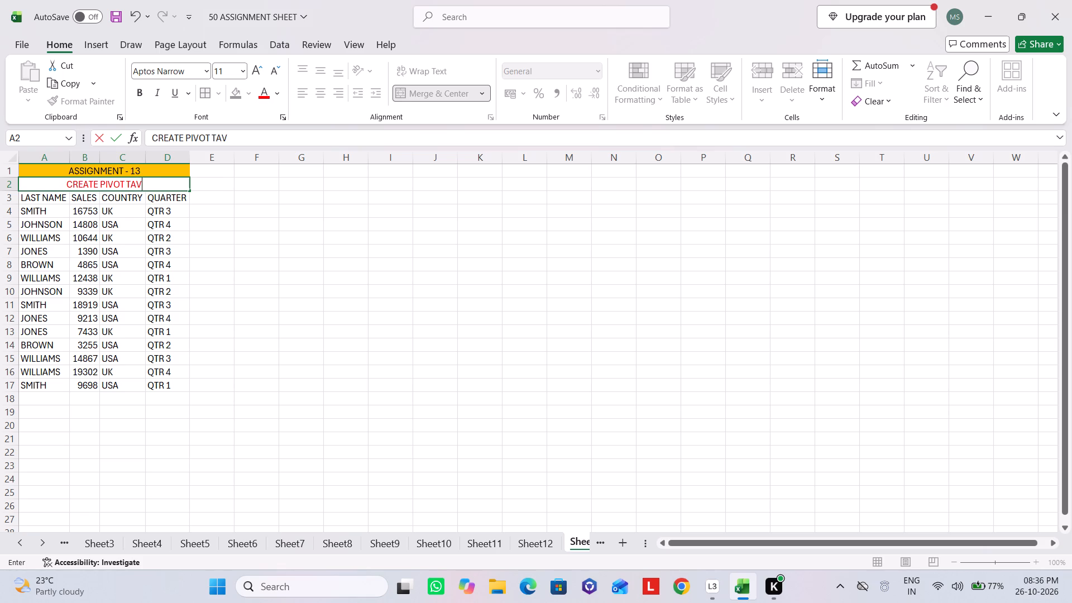
{"action": "key", "text": "BackSpace"}
{"action": "type", "text": "BLE"}
{"action": "key", "text": "space"}
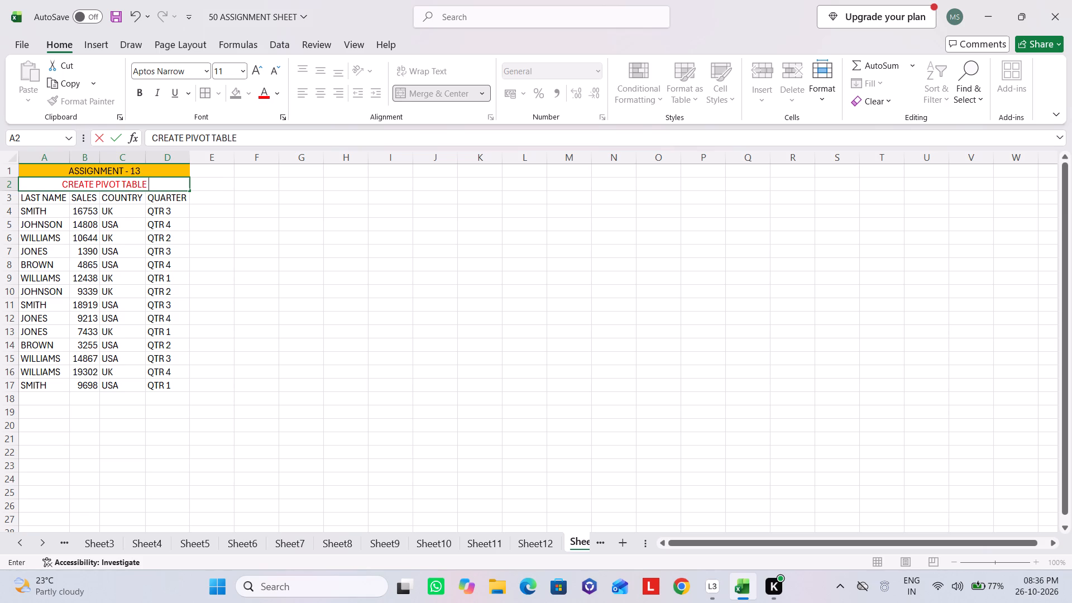
{"action": "type", "text": "USE"}
{"action": "key", "text": "BackSpace"}
{"action": "type", "text": "ING DAT"}
{"action": "key", "text": "a"}
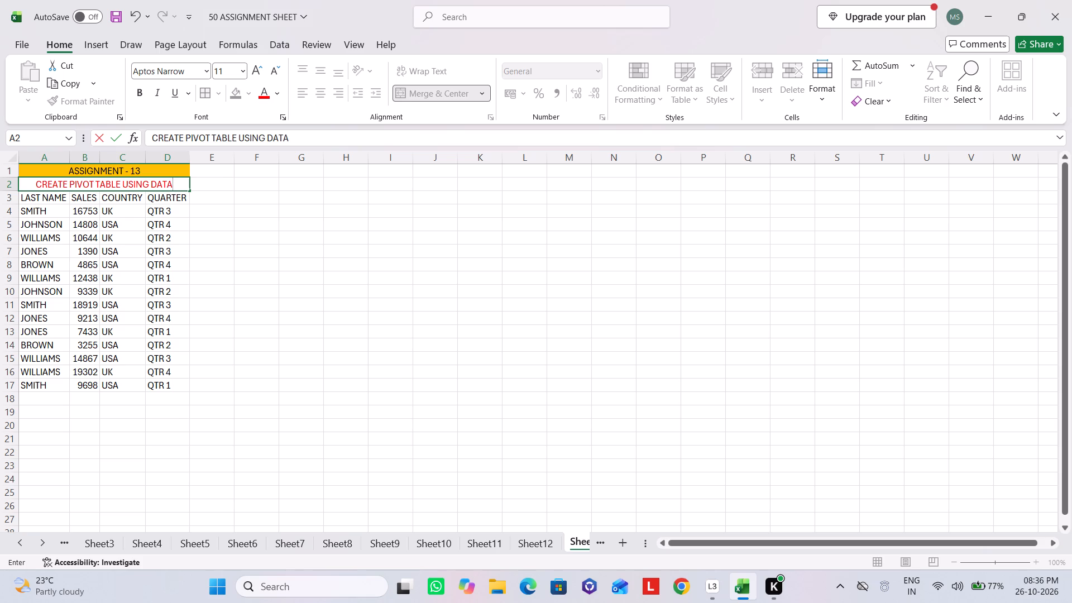
Change the font colour of the CREATE PIVOT TABLE USING DATA subtitle to black.
{"action": "double_click", "coordinate": [87, 185]}
{"action": "left_click_drag", "start_coordinate": [30, 185], "coordinate": [186, 192]}
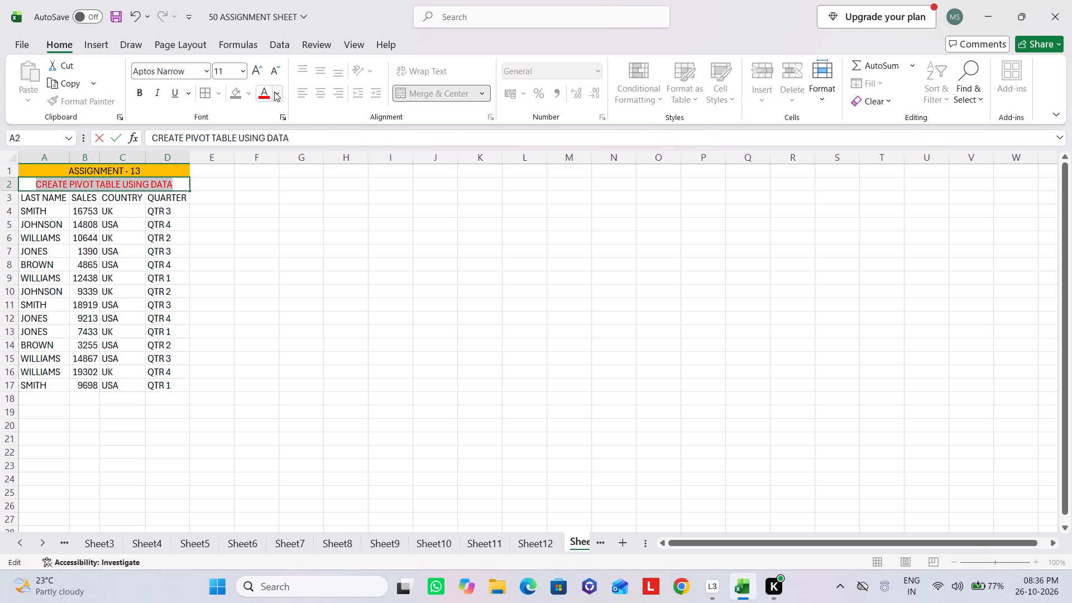
{"action": "left_click", "coordinate": [274, 92]}
{"action": "left_click", "coordinate": [282, 179]}
{"action": "left_click", "coordinate": [63, 200]}
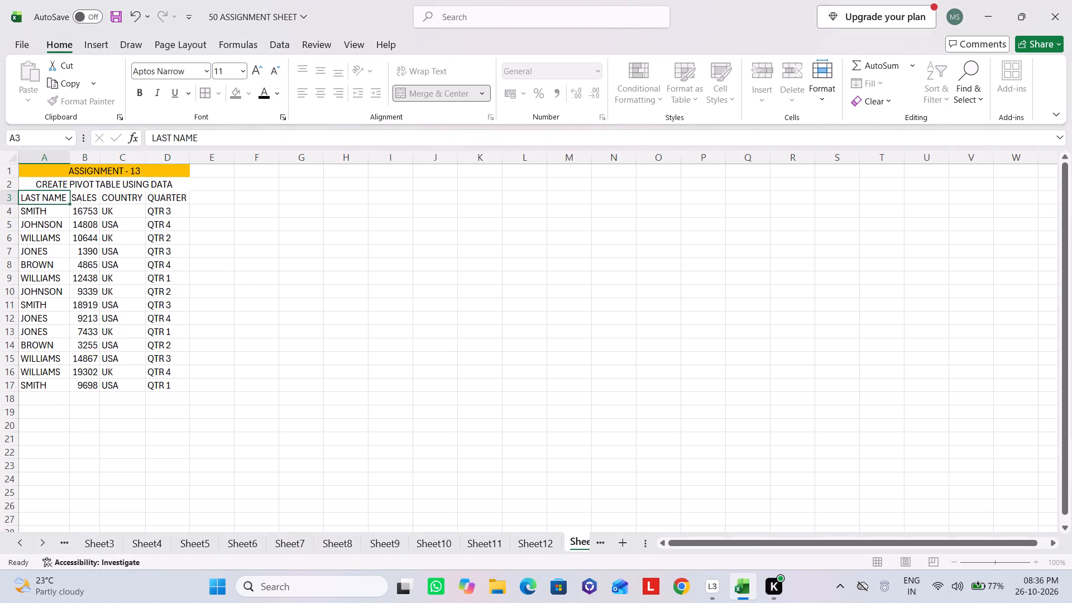
{"action": "left_click", "coordinate": [56, 188]}
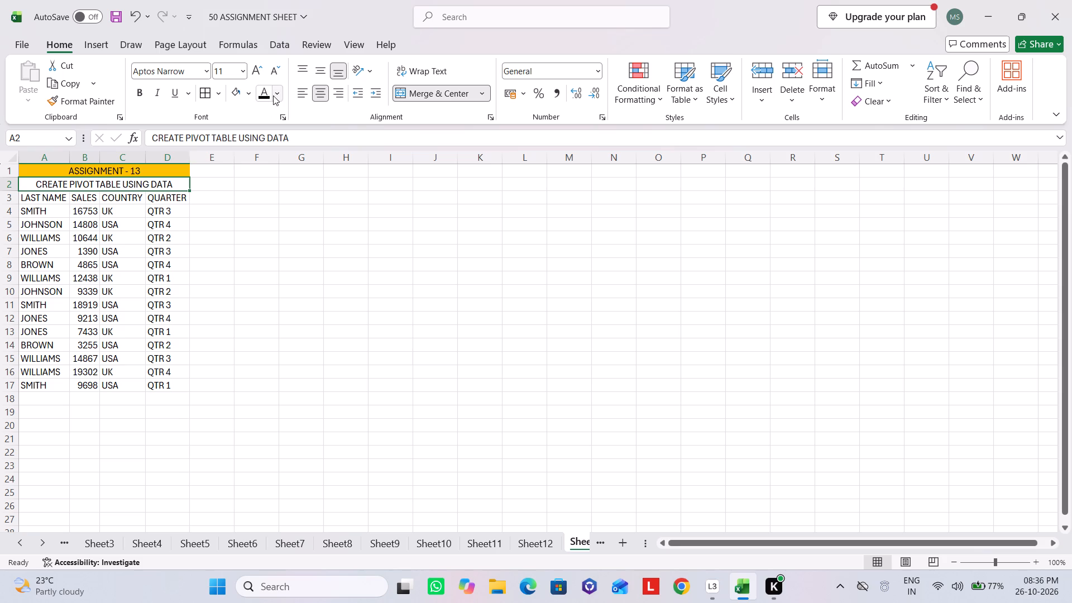
{"action": "left_click", "coordinate": [274, 93]}
{"action": "left_click", "coordinate": [283, 183]}
Fill the CREATE PIVOT TABLE USING DATA subtitle cell with light blue.
{"action": "left_click_drag", "start_coordinate": [54, 168], "coordinate": [108, 194]}
{"action": "left_click", "coordinate": [97, 183]}
{"action": "left_click", "coordinate": [250, 97]}
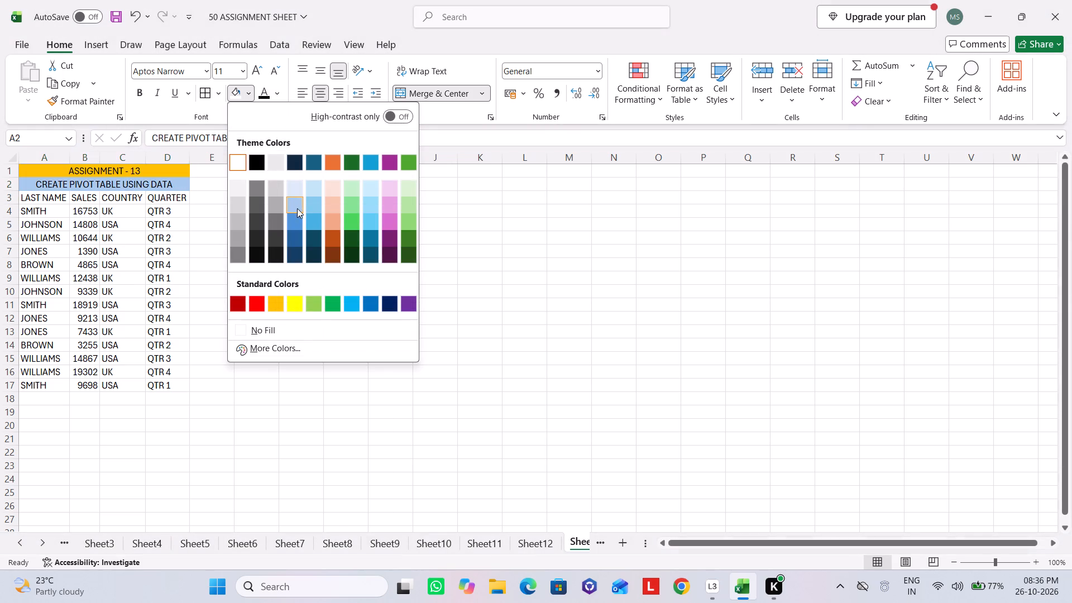
{"action": "left_click", "coordinate": [297, 208]}
Fill the column headers LAST NAME through QUARTER in A3:D3 with light green.
{"action": "left_click_drag", "start_coordinate": [31, 195], "coordinate": [36, 194]}
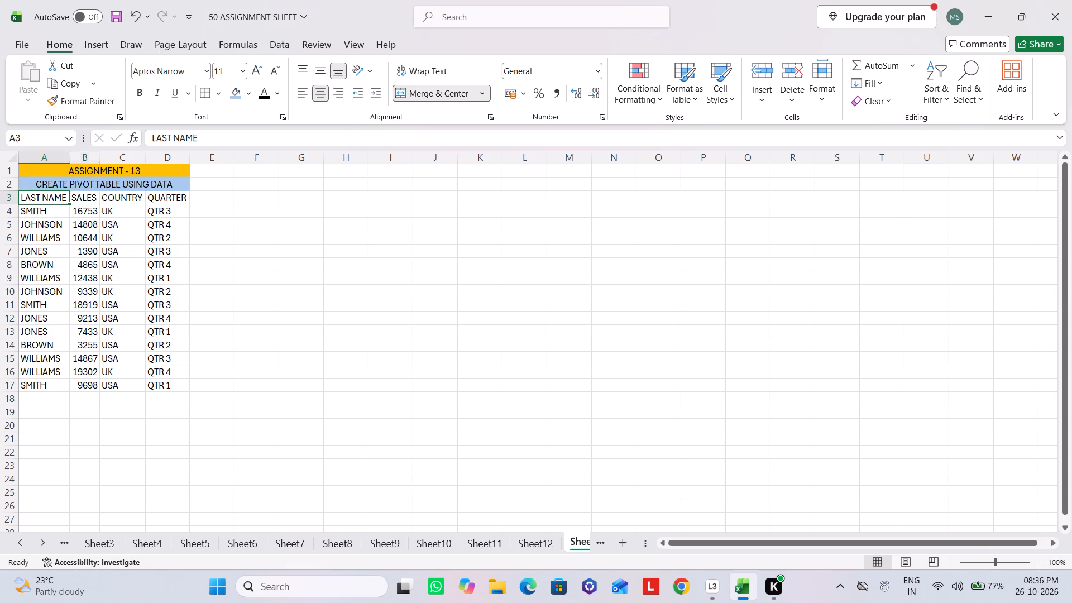
{"action": "left_click_drag", "start_coordinate": [36, 194], "coordinate": [169, 196]}
{"action": "left_click", "coordinate": [246, 97]}
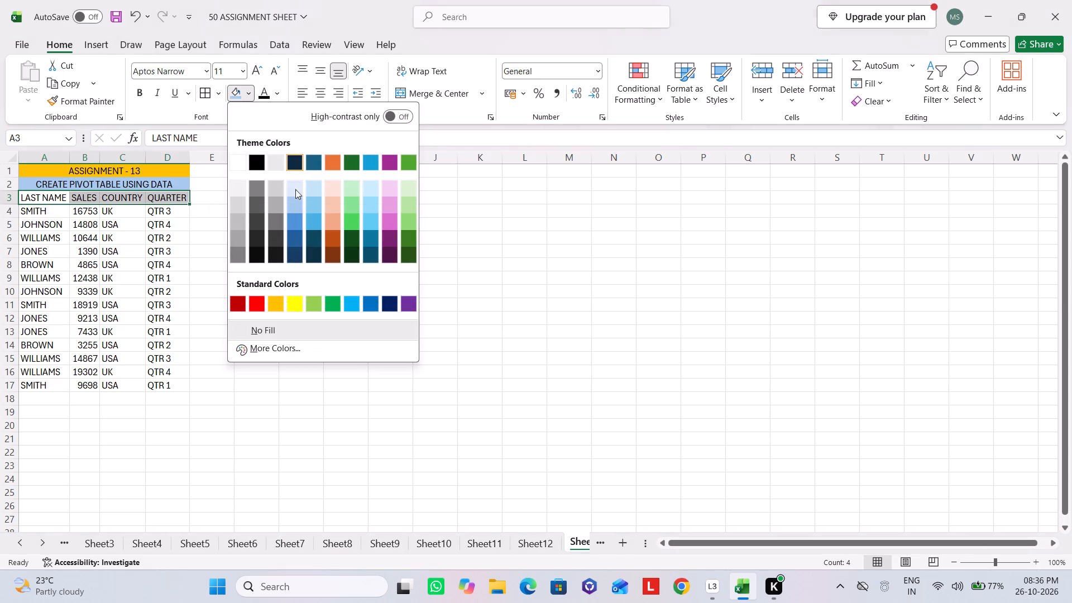
{"action": "left_click", "coordinate": [312, 299]}
Apply all borders to the whole table A1:D17, including the title and subtitle rows.
{"action": "left_click_drag", "start_coordinate": [54, 167], "coordinate": [100, 279]}
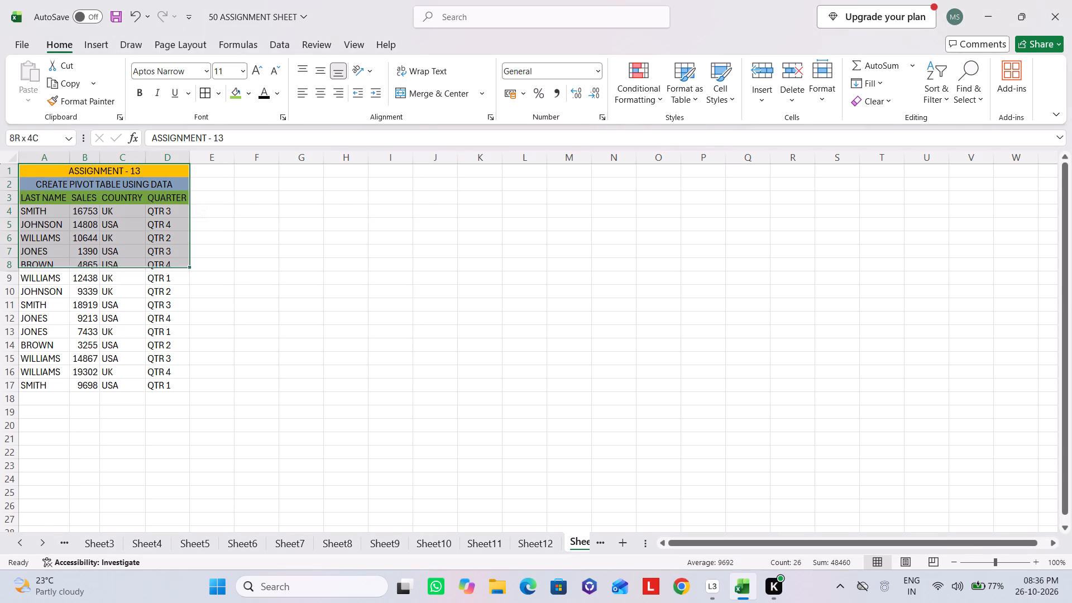
{"action": "left_click_drag", "start_coordinate": [100, 279], "coordinate": [105, 385]}
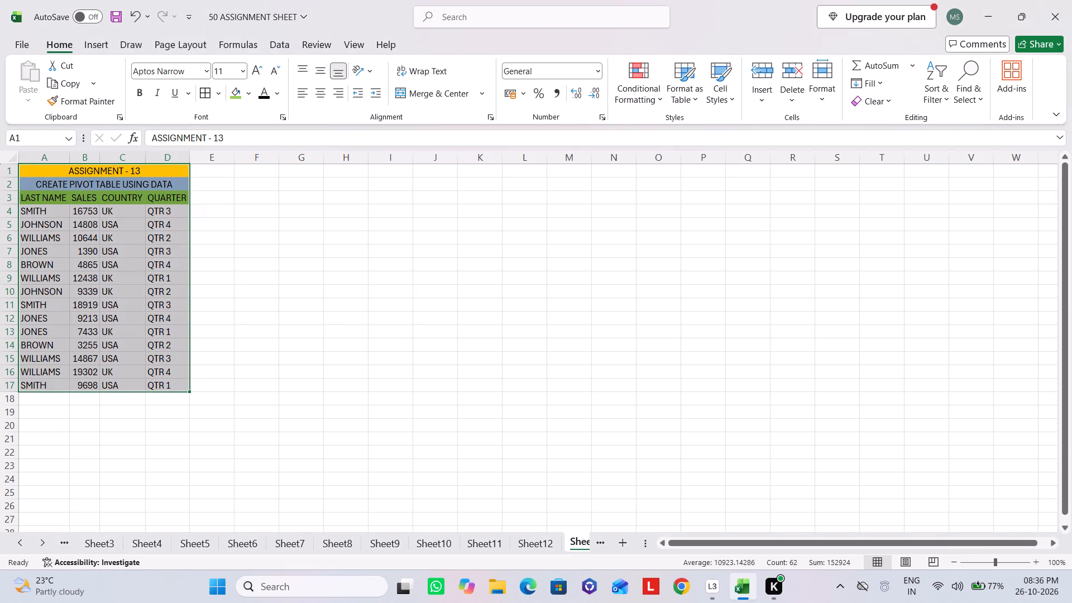
{"action": "left_click", "coordinate": [204, 98]}
{"action": "left_click", "coordinate": [203, 252]}
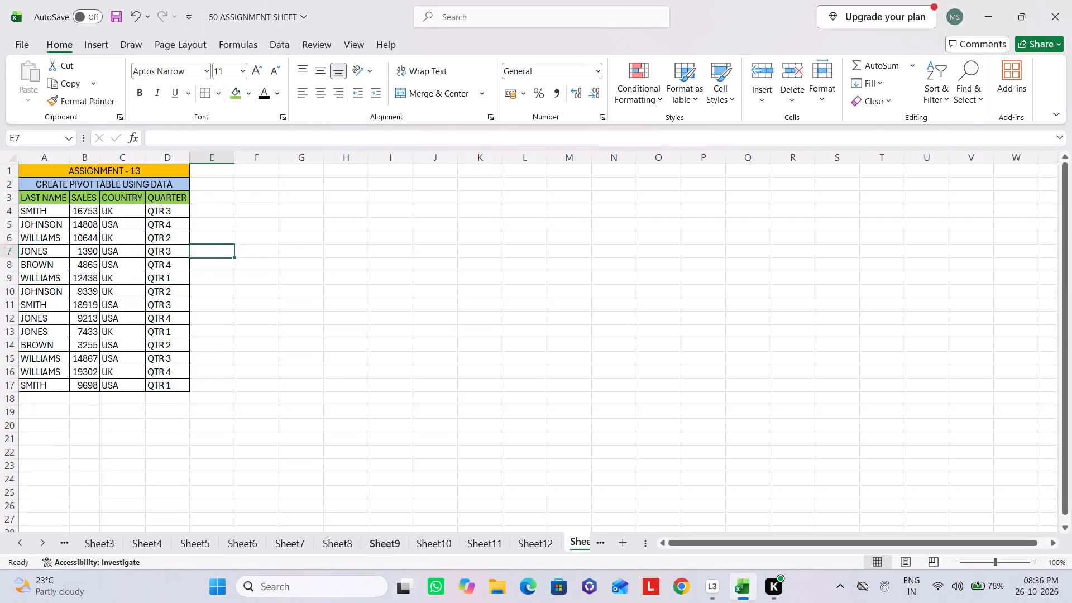
Save the workbook.
{"action": "key", "text": "ctrl+s"}
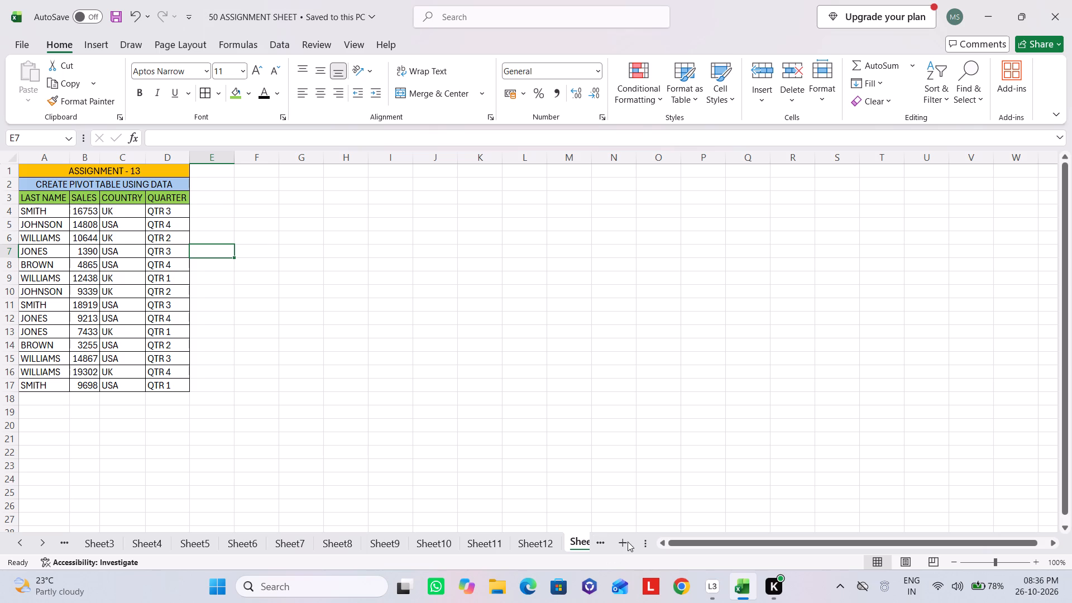
Add a new blank sheet to the workbook.
{"action": "left_click", "coordinate": [628, 542]}
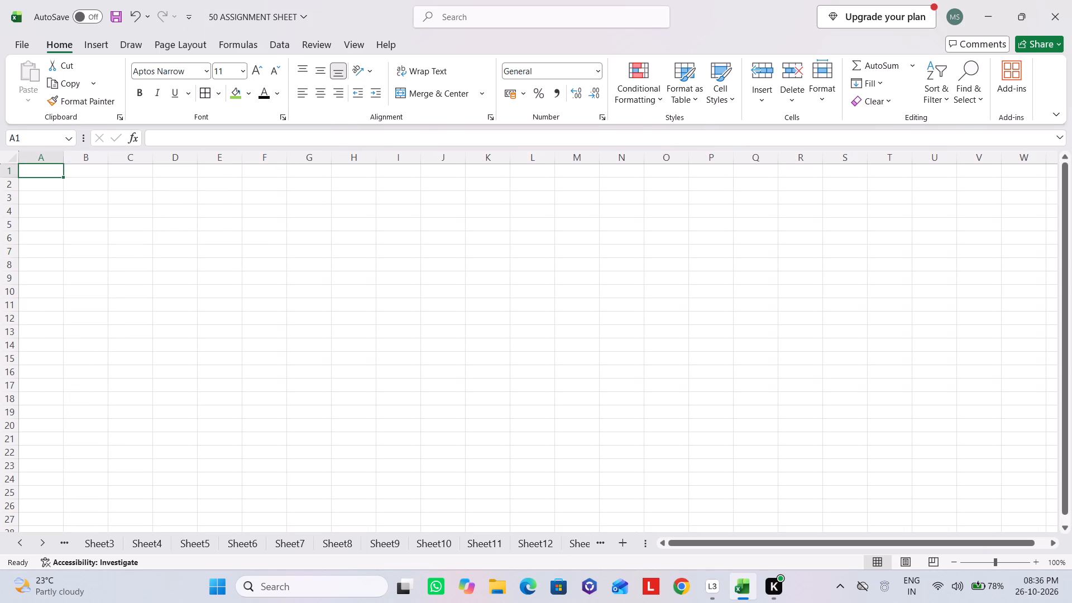
Merge and center cells A1:E1 on the new sheet.
{"action": "key", "text": "shift+Right"}
{"action": "key", "text": "shift+Right"}
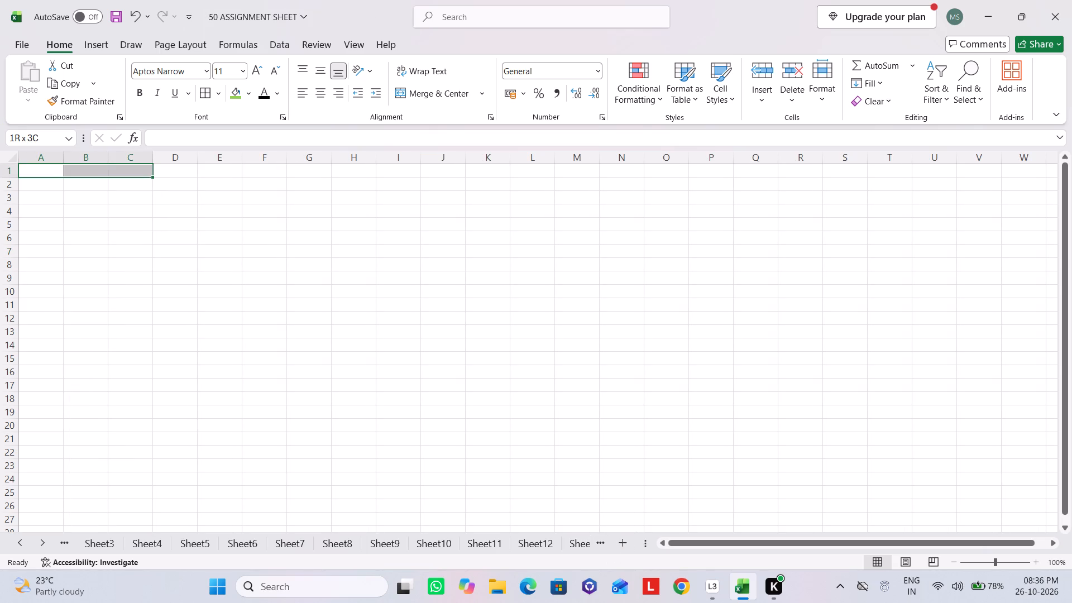
{"action": "key", "text": "shift+Right"}
{"action": "key", "text": "shift+Right"}
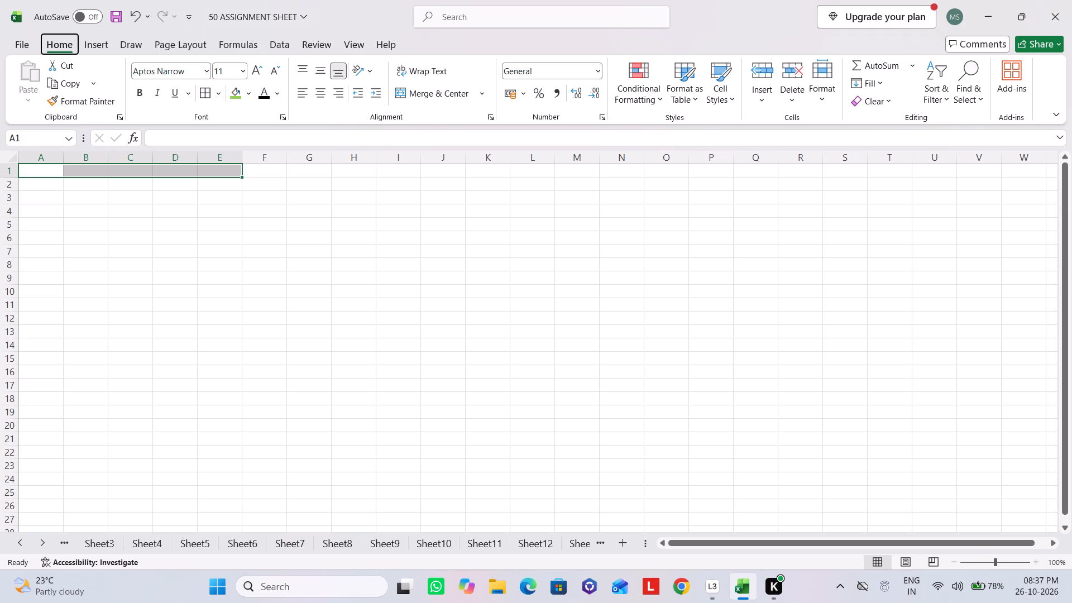
{"action": "key", "text": "h"}
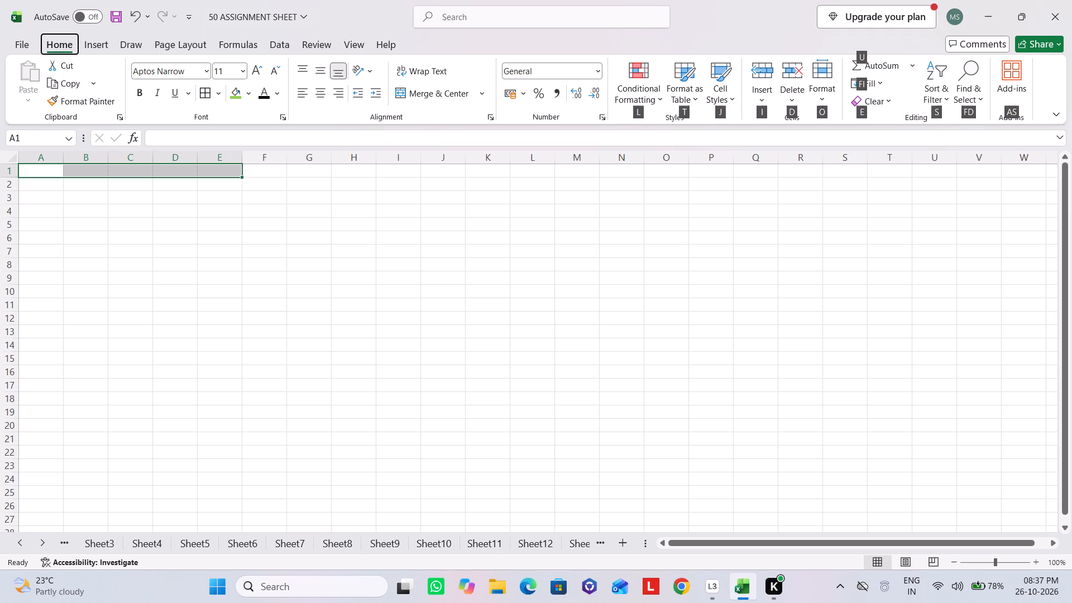
{"action": "key", "text": "m"}
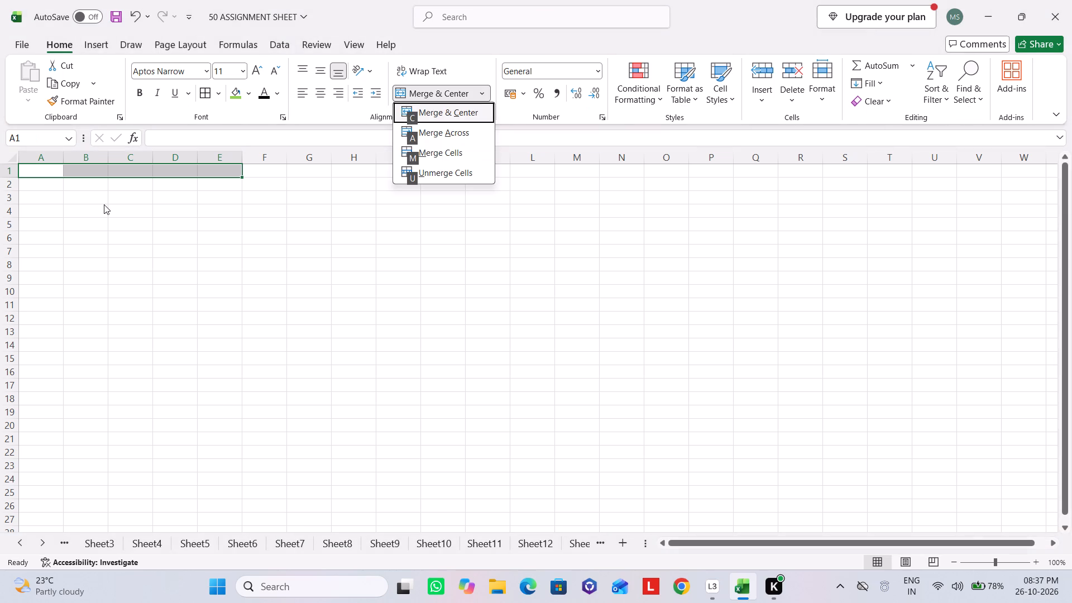
{"action": "key", "text": "c"}
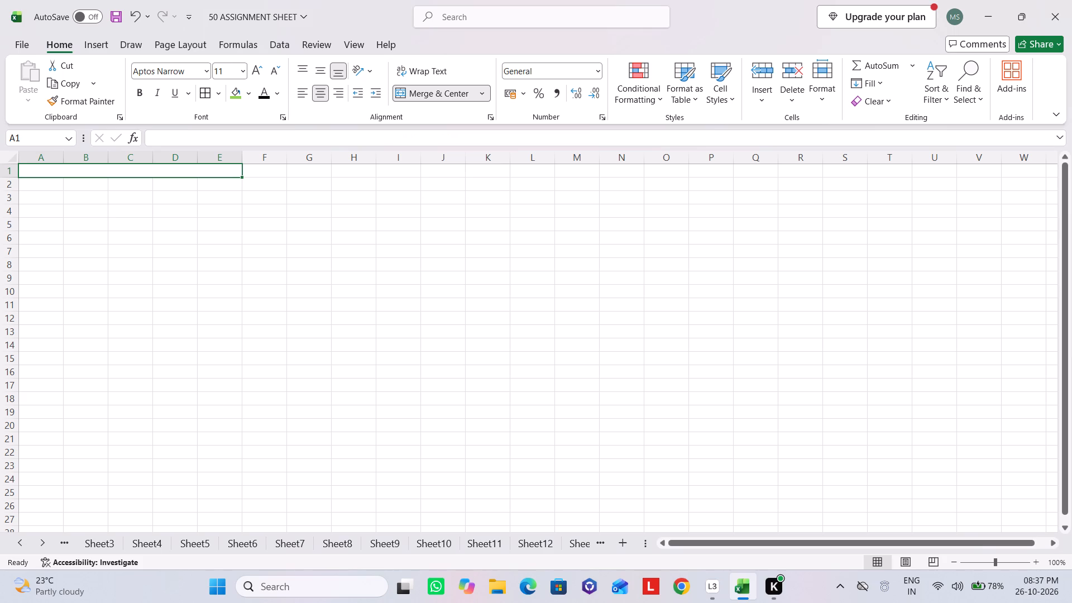
Enter the title ASSIGNMENT - 14 in the merged cell in row 1.
{"action": "type", "text": "ASSIGNMENT -"}
{"action": "key", "text": "space"}
{"action": "type", "text": "14"}
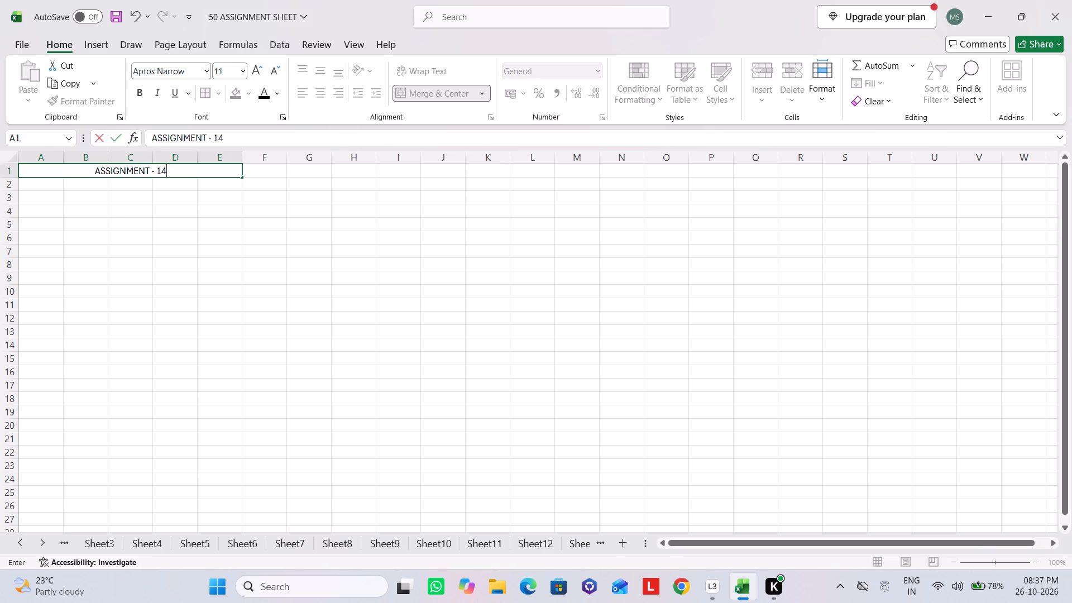
{"action": "key", "text": "Down"}
Merge and center cells A2:E2 below the ASSIGNMENT - 14 title.
{"action": "key", "text": "shift+Right"}
{"action": "key", "text": "shift+Right"}
{"action": "key", "text": "shift+Right"}
{"action": "key", "text": "shift+Right"}
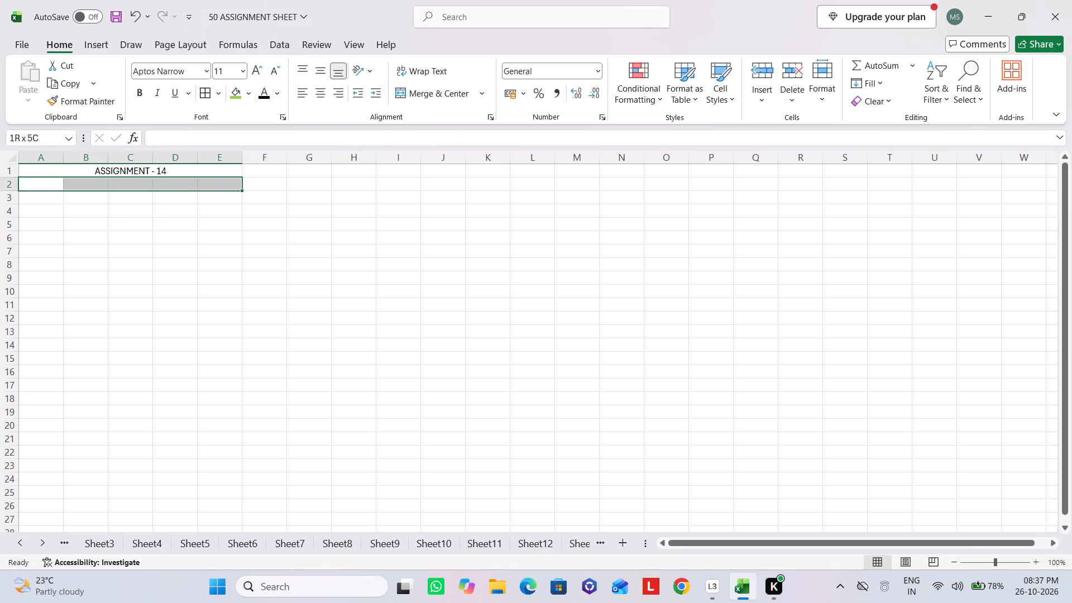
{"action": "key", "text": "h"}
{"action": "type", "text": "MX"}
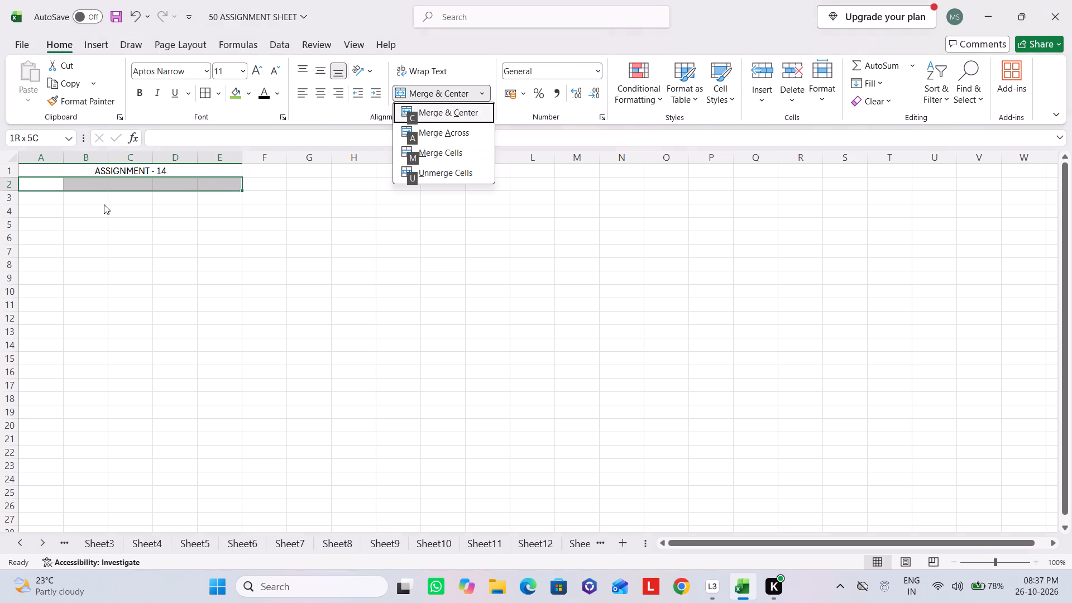
{"action": "key", "text": "c"}
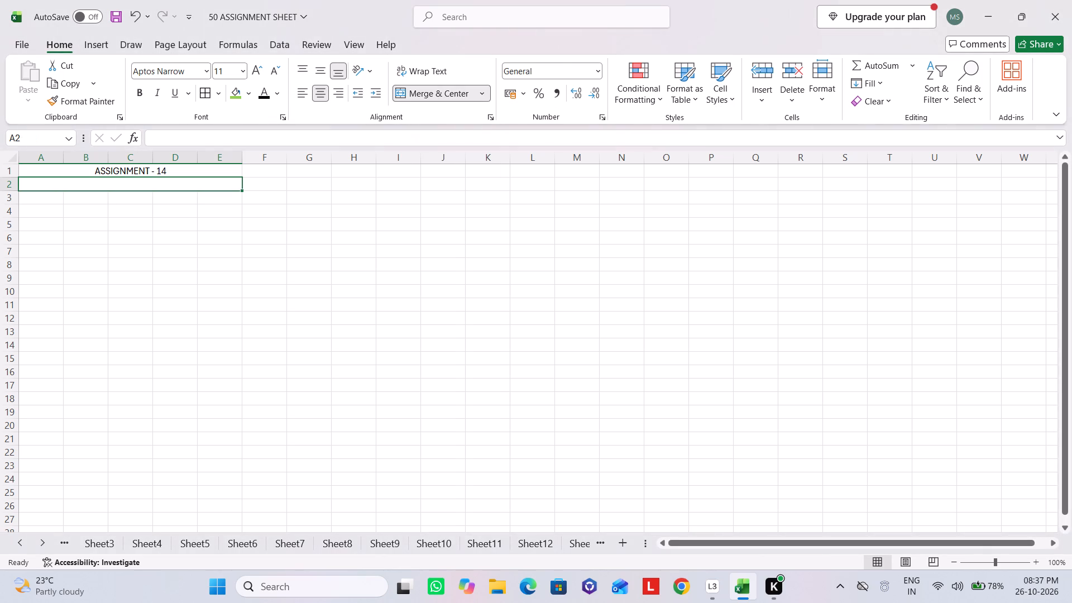
Enter the subtitle USE OF FORMULAS - COUNTIF, COUNTIFS AND SUMIFS in the merged cell in row 2.
{"action": "type", "text": "USE OF FOU"}
{"action": "key", "text": "BackSpace"}
{"action": "type", "text": "RMULA"}
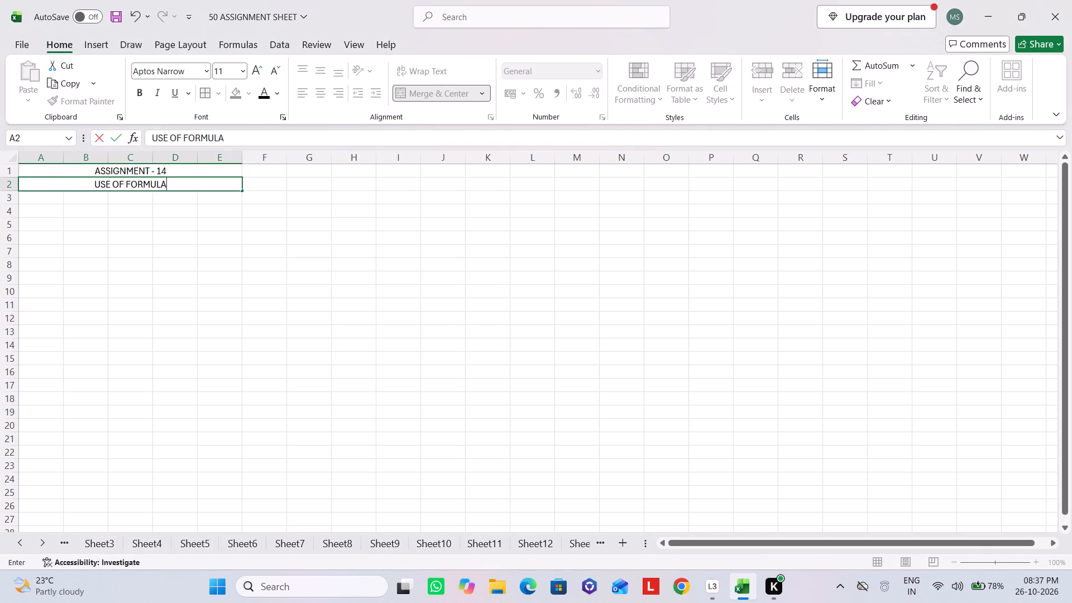
{"action": "type", "text": "S =-"}
{"action": "key", "text": "space"}
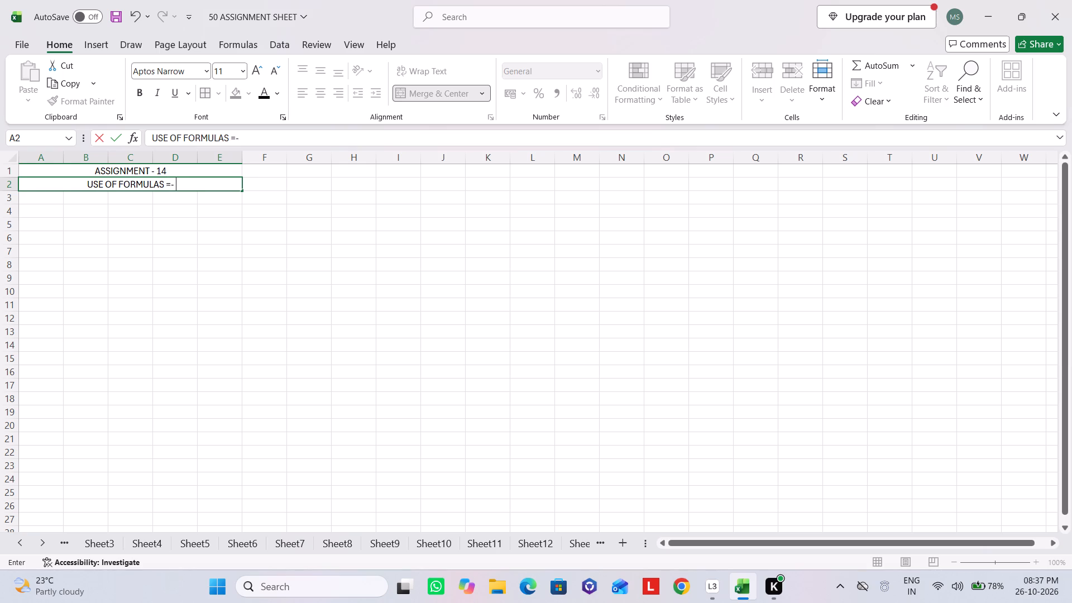
{"action": "key", "text": "BackSpace"}
{"action": "key", "text": "BackSpace"}
{"action": "key", "text": "BackSpace"}
{"action": "type", "text": "-"}
{"action": "key", "text": "space"}
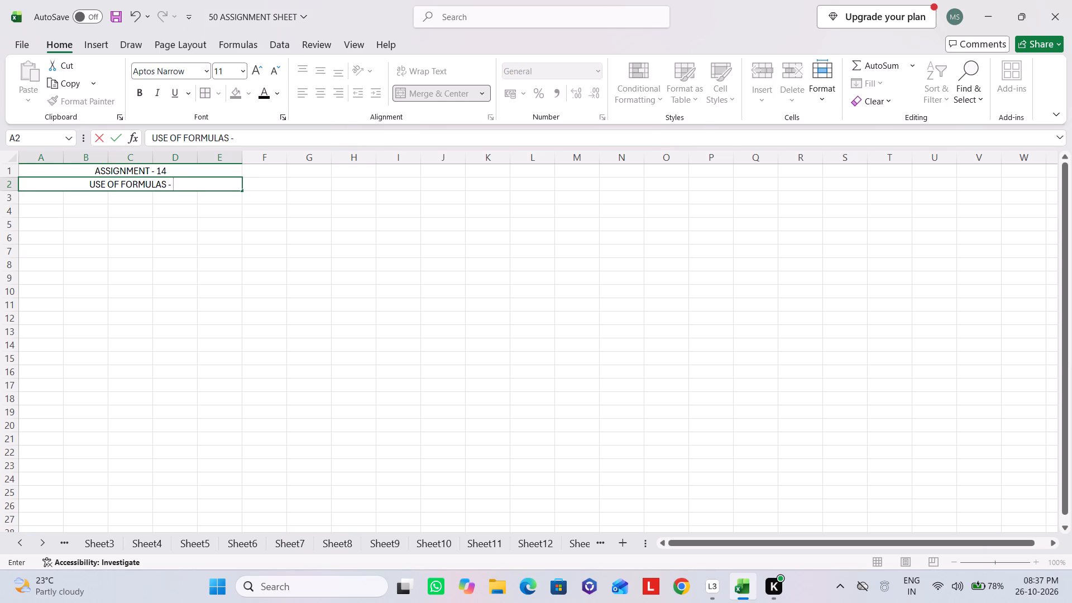
{"action": "type", "text": "COUNTIF,"}
{"action": "key", "text": "space"}
{"action": "type", "text": "COU"}
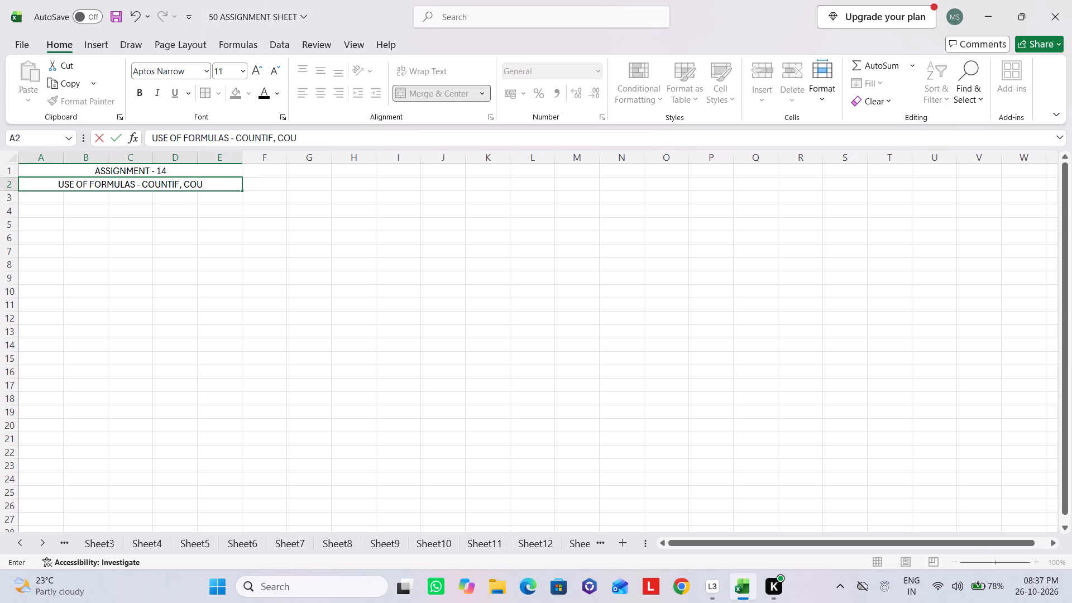
{"action": "type", "text": "NTIFS"}
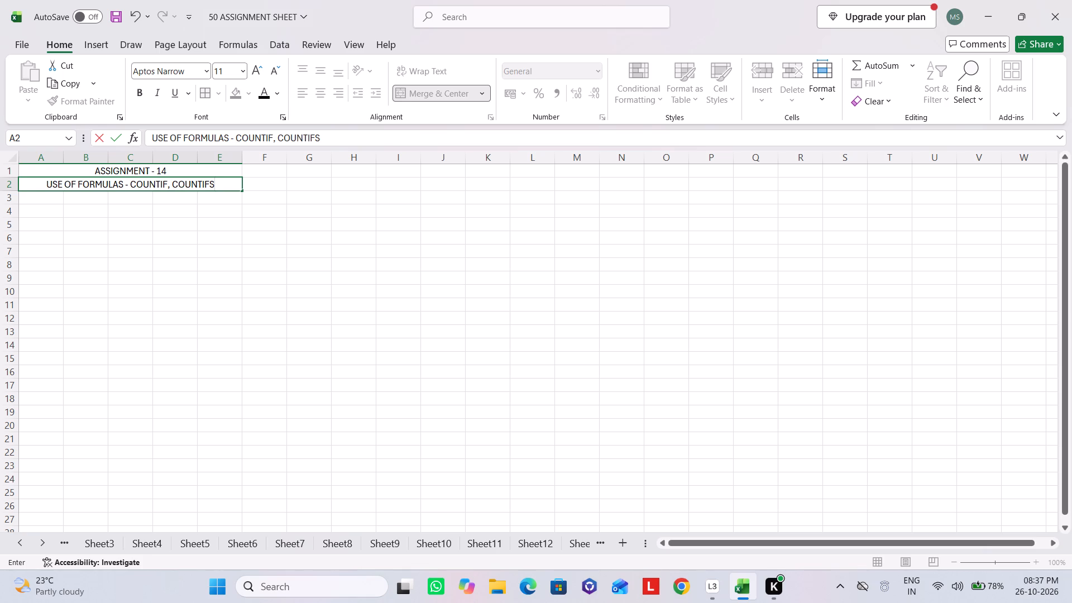
{"action": "key", "text": "space"}
{"action": "type", "text": "AND FUM"}
{"action": "key", "text": "BackSpace"}
{"action": "key", "text": "BackSpace"}
{"action": "key", "text": "BackSpace"}
{"action": "type", "text": "SUMIFS"}
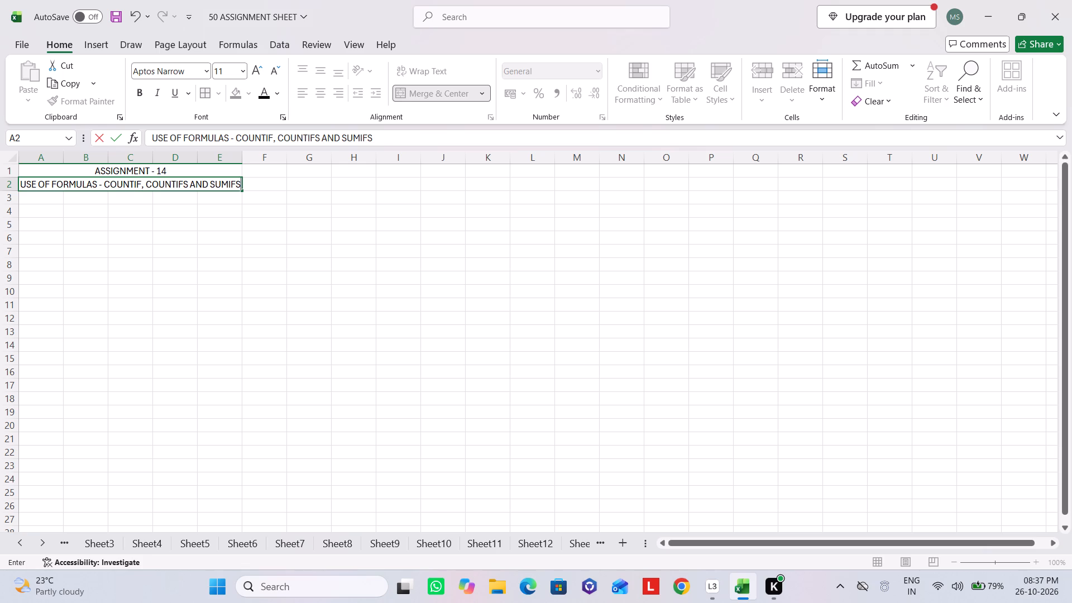
Enter the column headers SEASON, YEAR, TYPE, STATE and SALES $ in cells A3 to E3.
{"action": "left_click", "coordinate": [46, 196]}
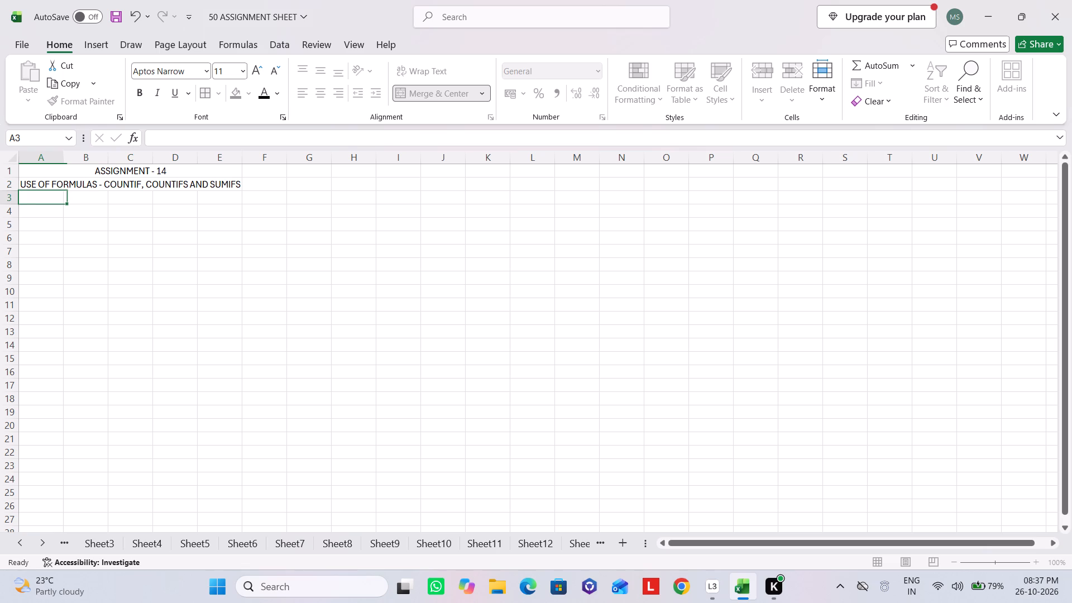
{"action": "type", "text": "SEASON"}
{"action": "key", "text": "space"}
{"action": "key", "text": "Tab"}
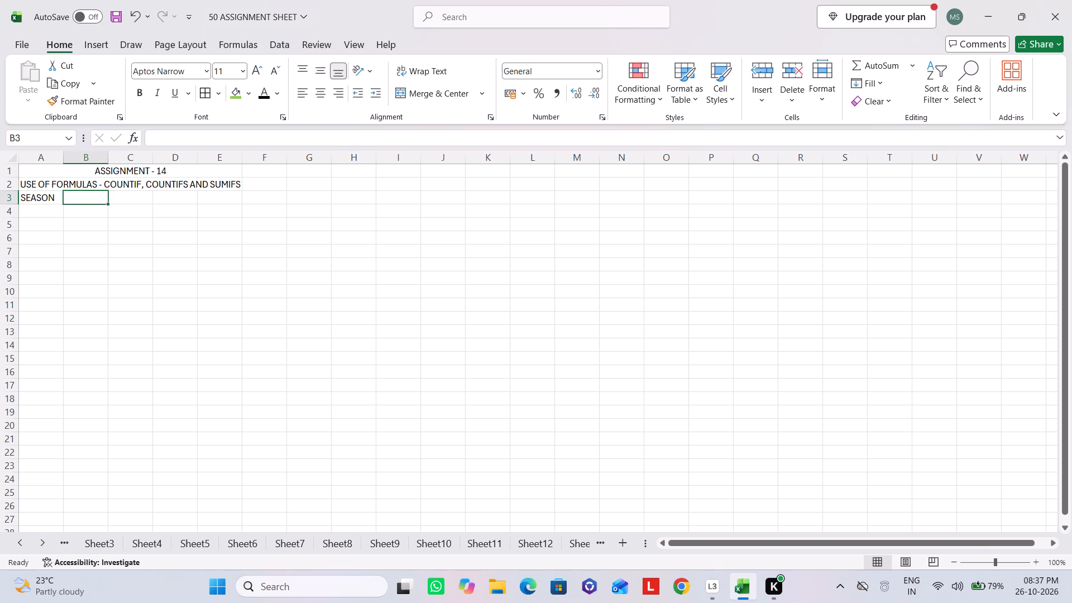
{"action": "type", "text": "YEARS"}
{"action": "key", "text": "Tab"}
{"action": "type", "text": "TYPES"}
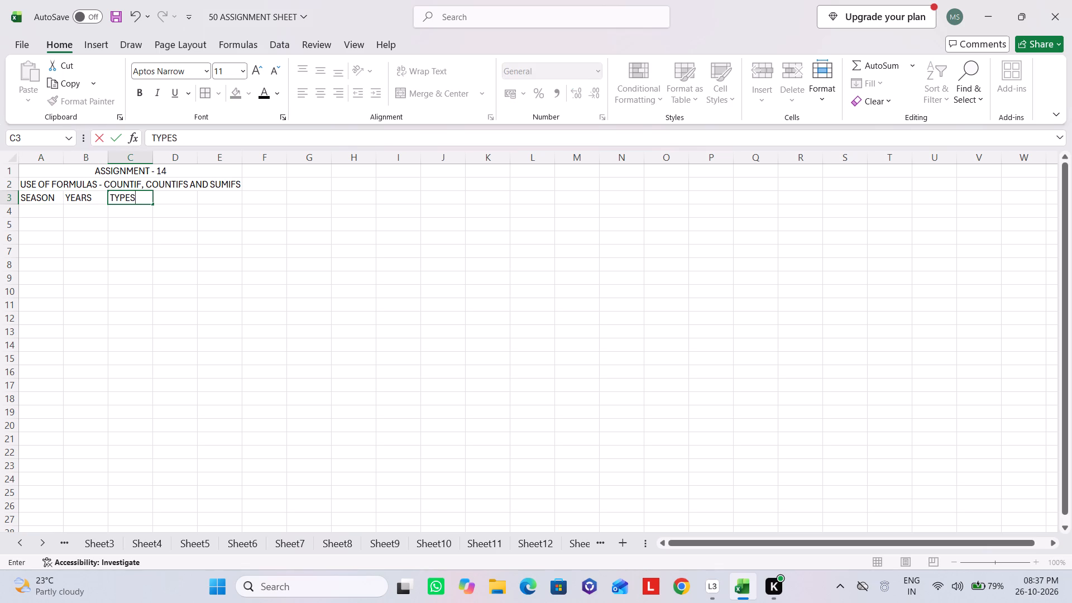
{"action": "key", "text": "shift+Tab"}
{"action": "type", "text": "YEAR"}
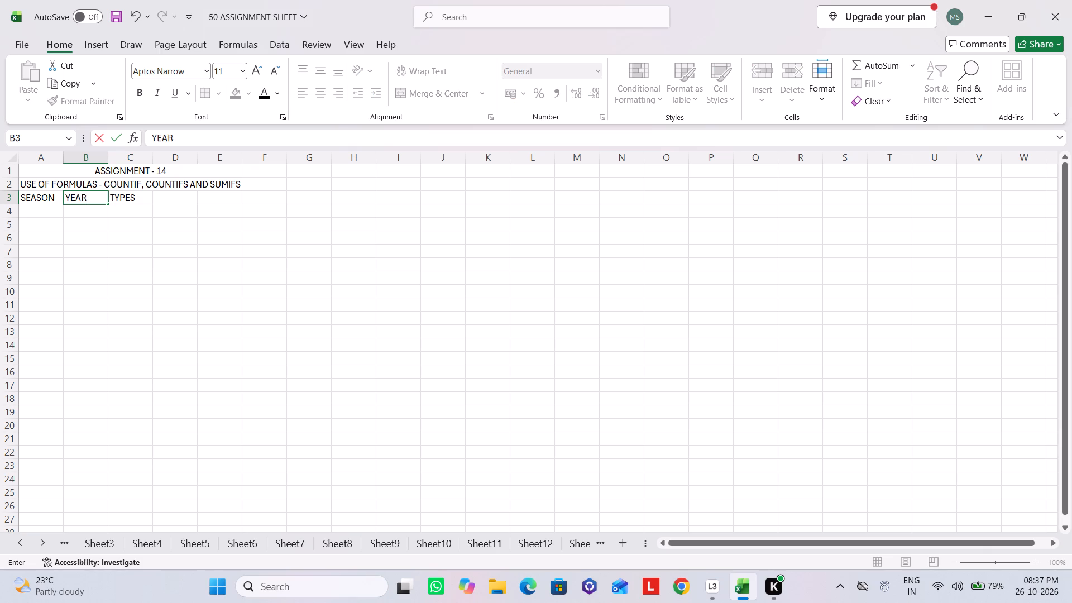
{"action": "key", "text": "Tab"}
{"action": "type", "text": "TYPE"}
{"action": "key", "text": "Tab"}
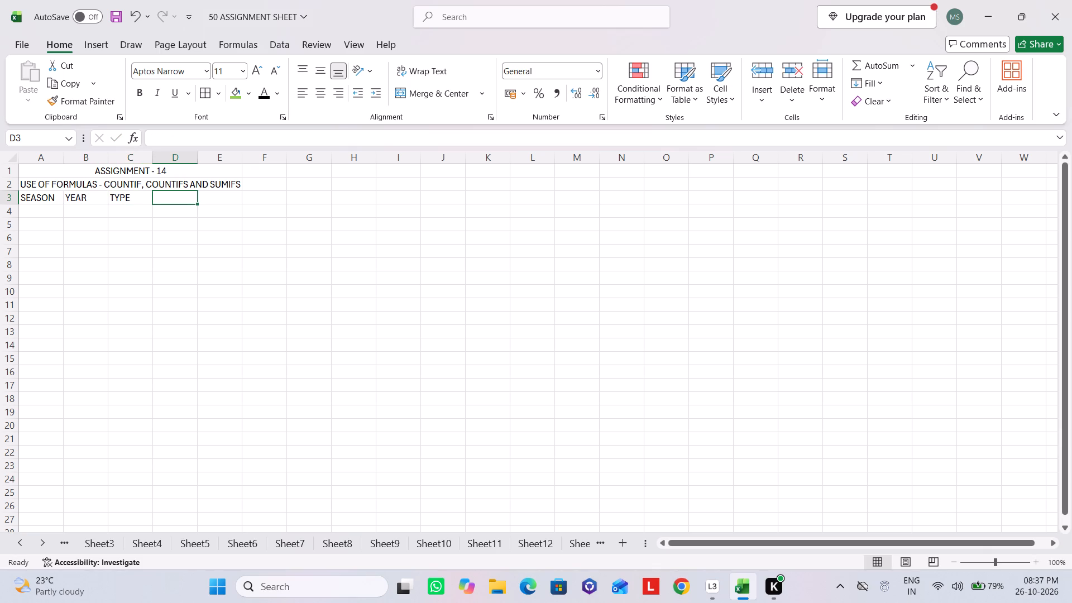
{"action": "type", "text": "STATE"}
{"action": "key", "text": "Tab"}
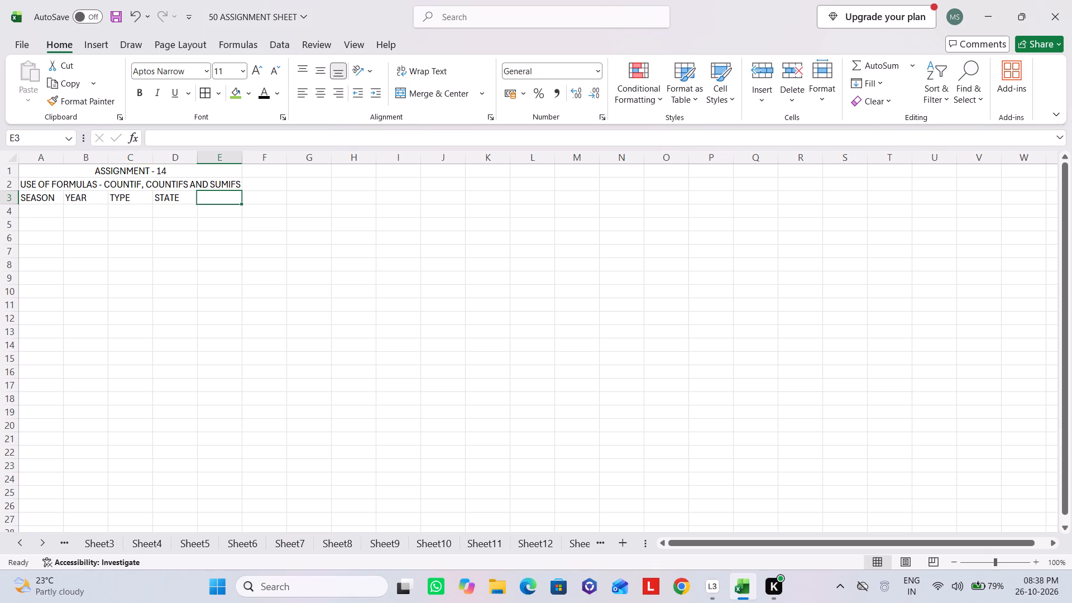
{"action": "type", "text": "SALES"}
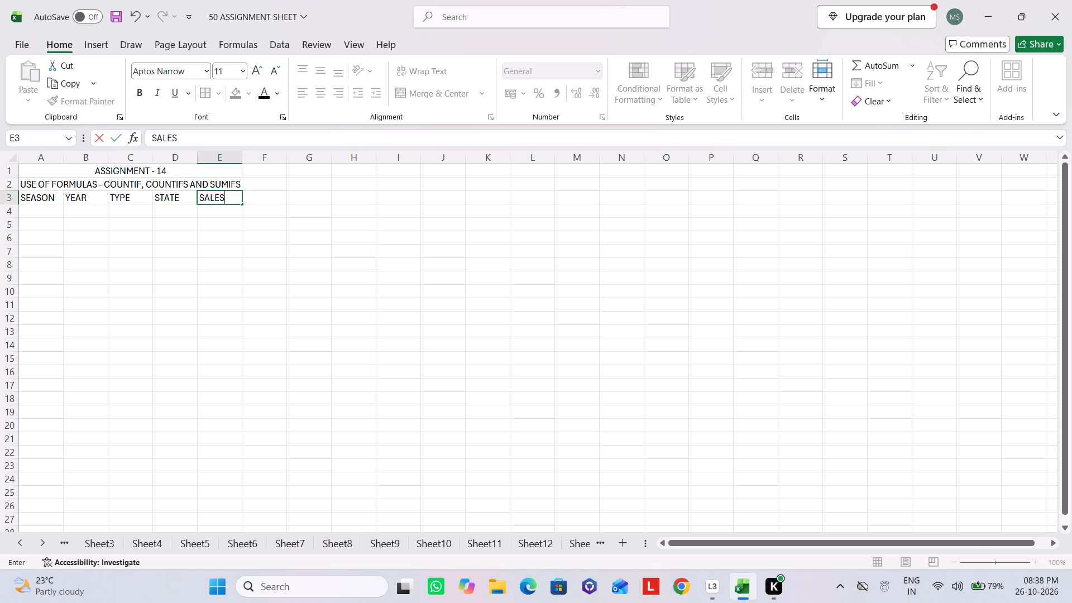
{"action": "key", "text": "space"}
{"action": "key", "text": "shift+dollar"}
Fill the ASSIGNMENT - 14 title cell with the standard orange color.
{"action": "left_click", "coordinate": [91, 171]}
{"action": "left_click", "coordinate": [248, 95]}
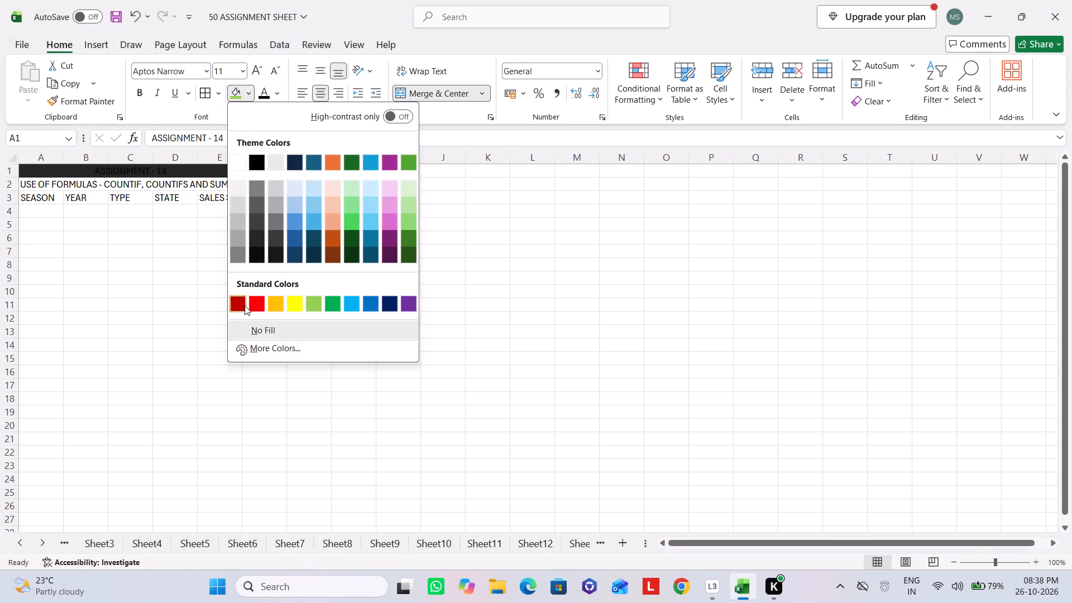
{"action": "left_click", "coordinate": [279, 298]}
Fill the merged subtitle cell in row 2 with a light blue theme color.
{"action": "left_click", "coordinate": [37, 184]}
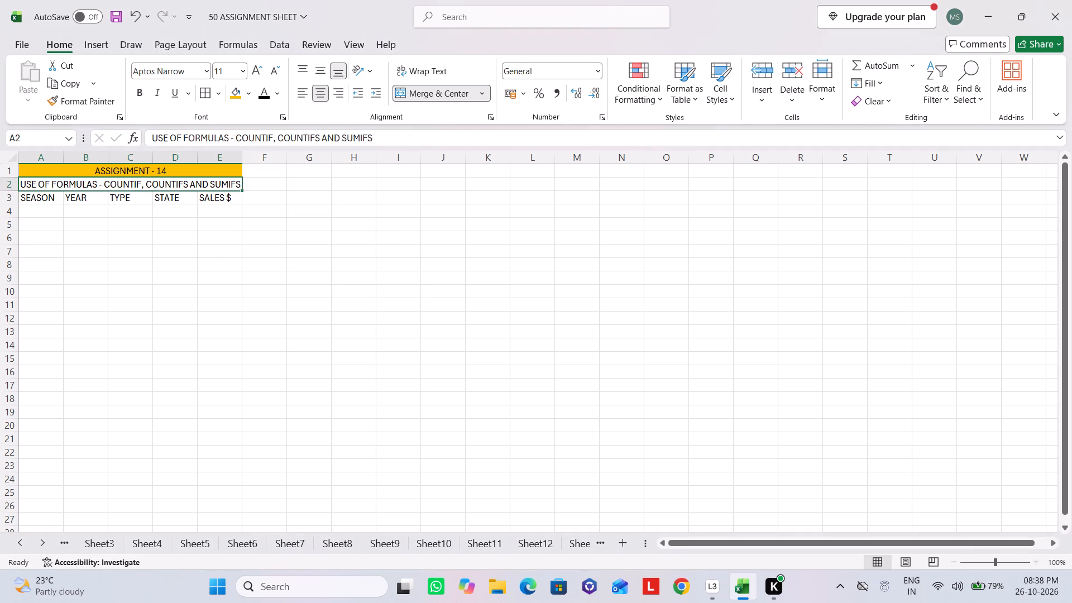
{"action": "left_click", "coordinate": [248, 93]}
{"action": "left_click", "coordinate": [293, 210]}
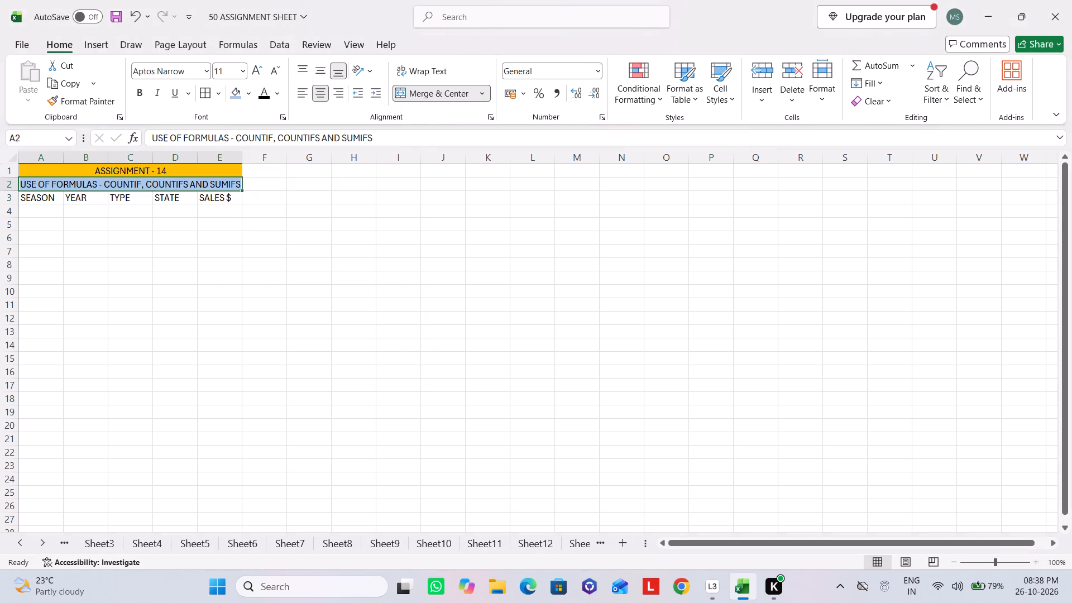
Fill the header cells A3:E3 with the standard light green color.
{"action": "left_click_drag", "start_coordinate": [33, 199], "coordinate": [210, 202]}
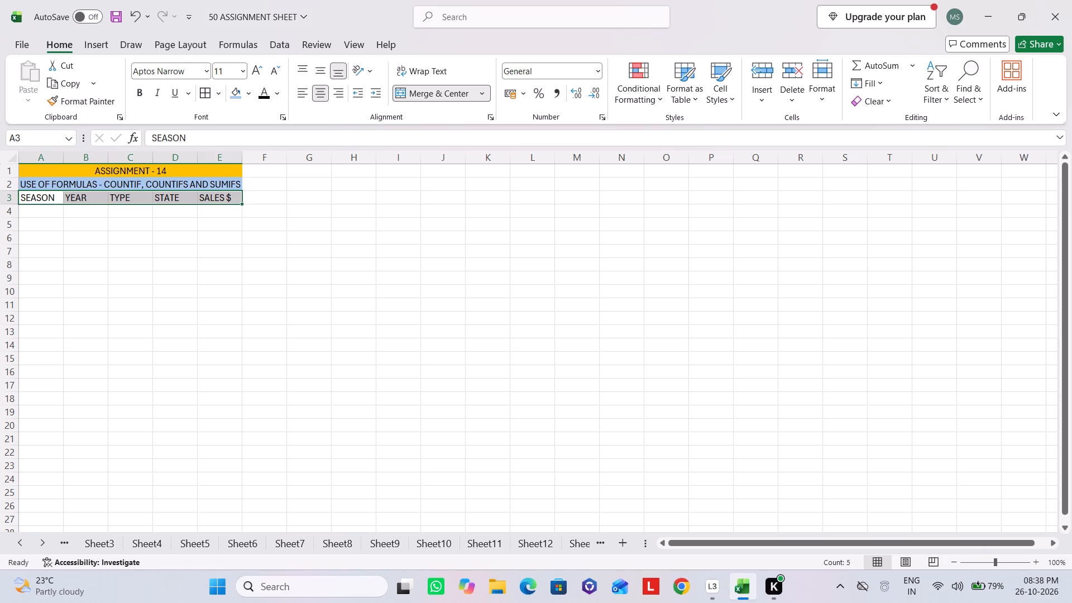
{"action": "left_click", "coordinate": [248, 92]}
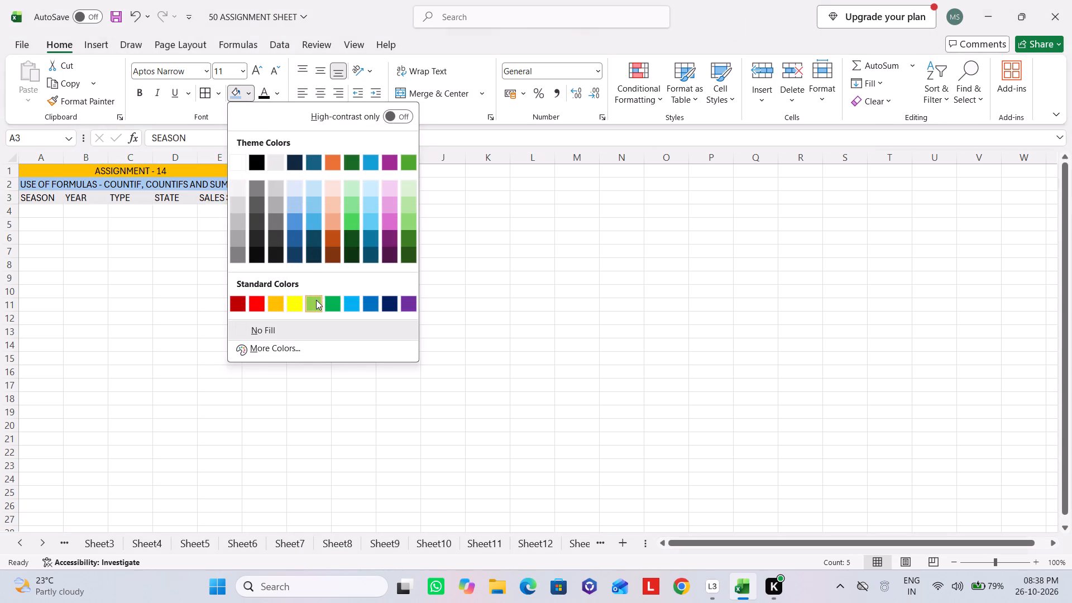
{"action": "left_click", "coordinate": [316, 300]}
Apply all borders to the table range from the title row through row 39, columns A to E.
{"action": "left_click", "coordinate": [23, 214]}
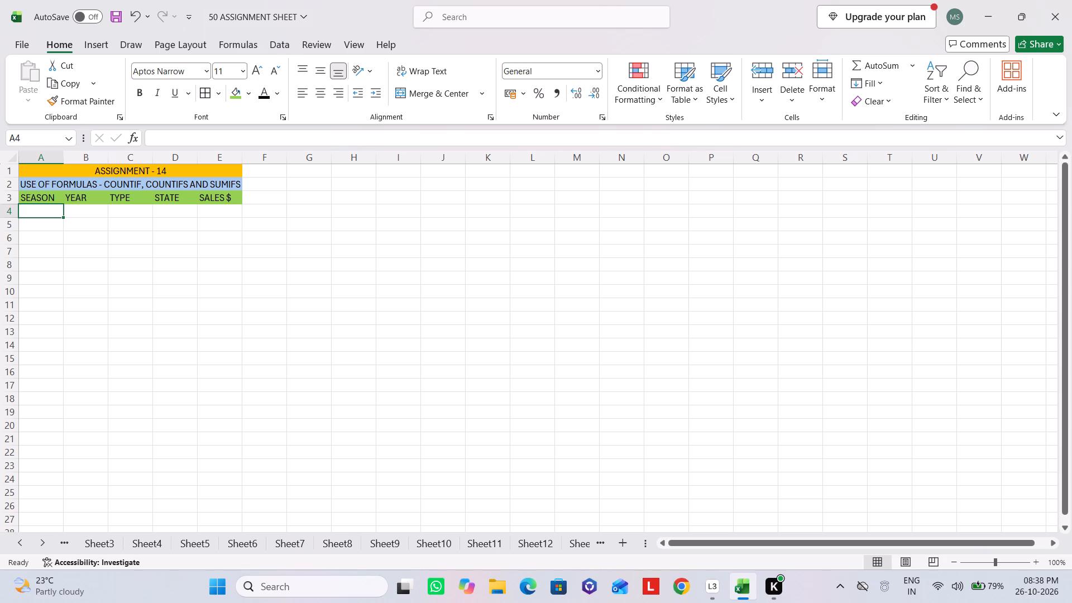
{"action": "key", "text": "shift+Down"}
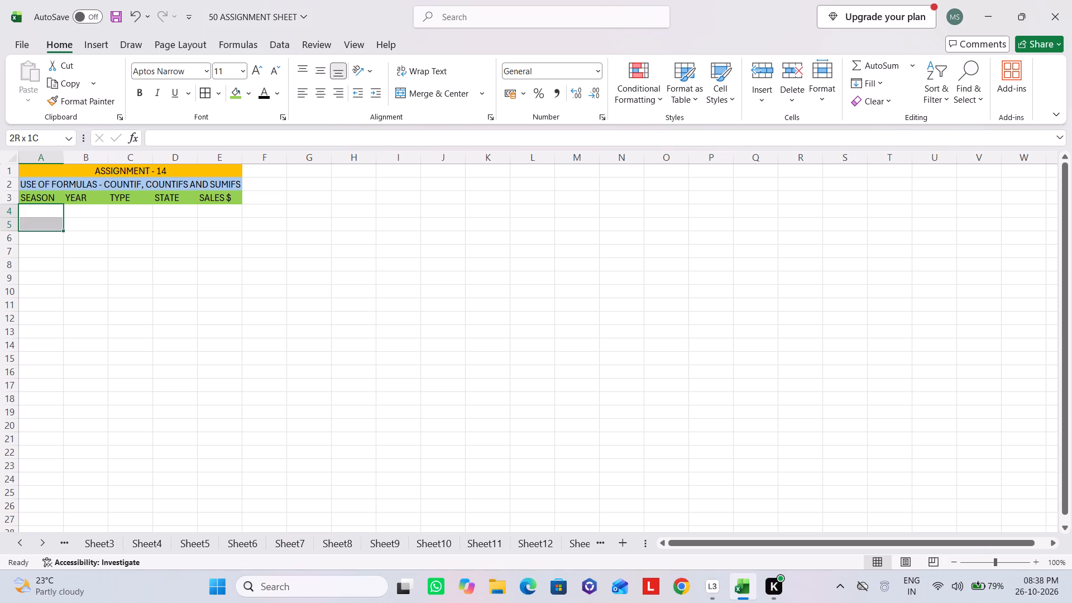
{"action": "key", "text": "Up"}
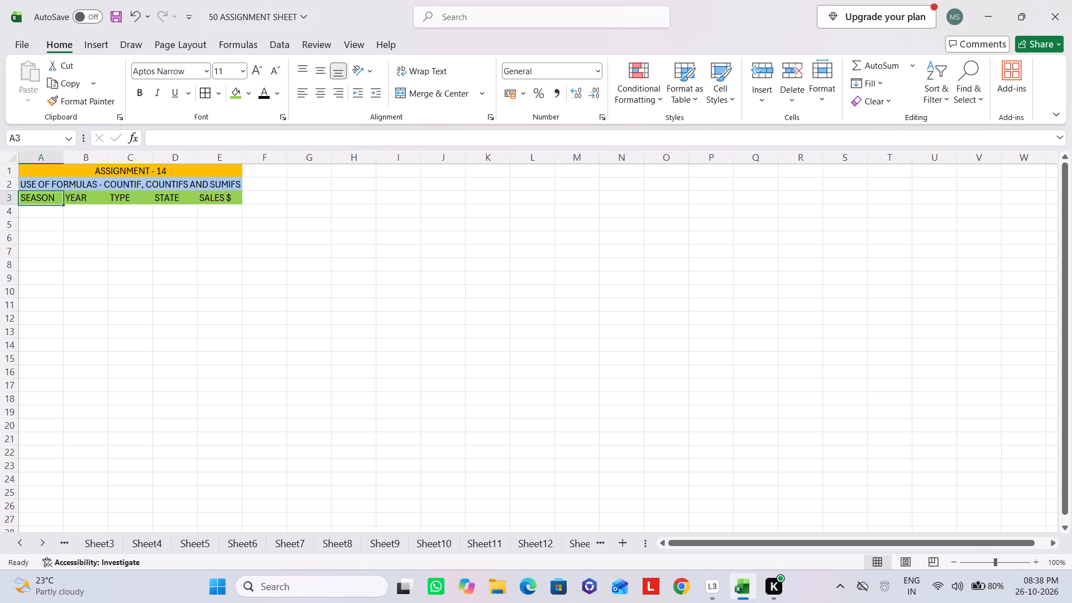
{"action": "key", "text": "Up"}
{"action": "key", "text": "Up"}
{"action": "key", "text": "shift+Down"}
{"action": "key", "text": "shift+Down"}
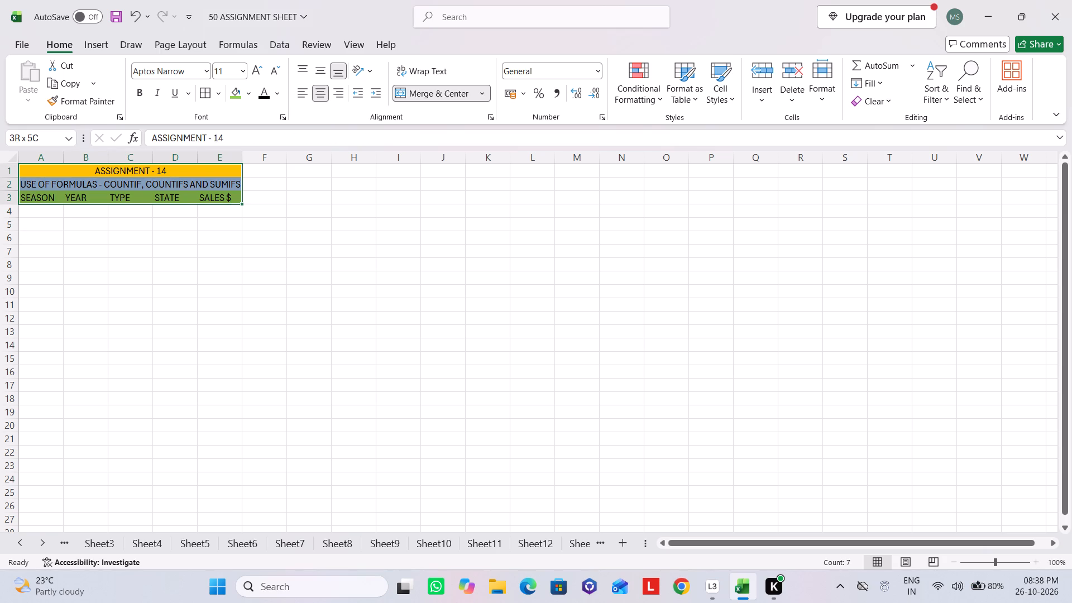
{"action": "key", "text": "shift+Down"}
{"action": "key", "text": "shift+Down"}
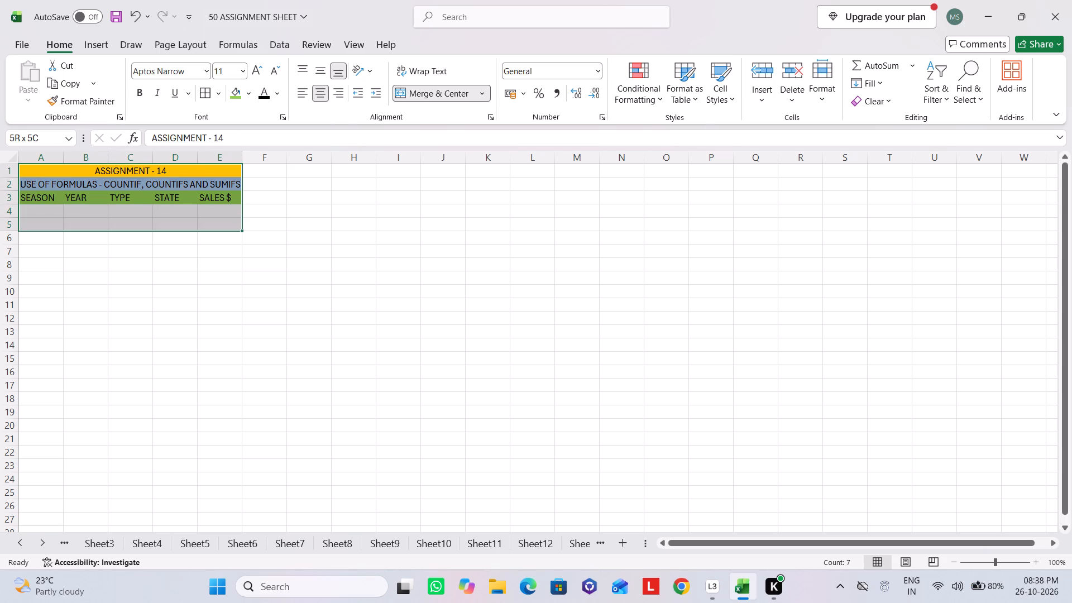
{"action": "key", "text": "shift+Down"}
{"action": "key", "text": "shift+Down"}
{"action": "key", "text": "shift+Down"}
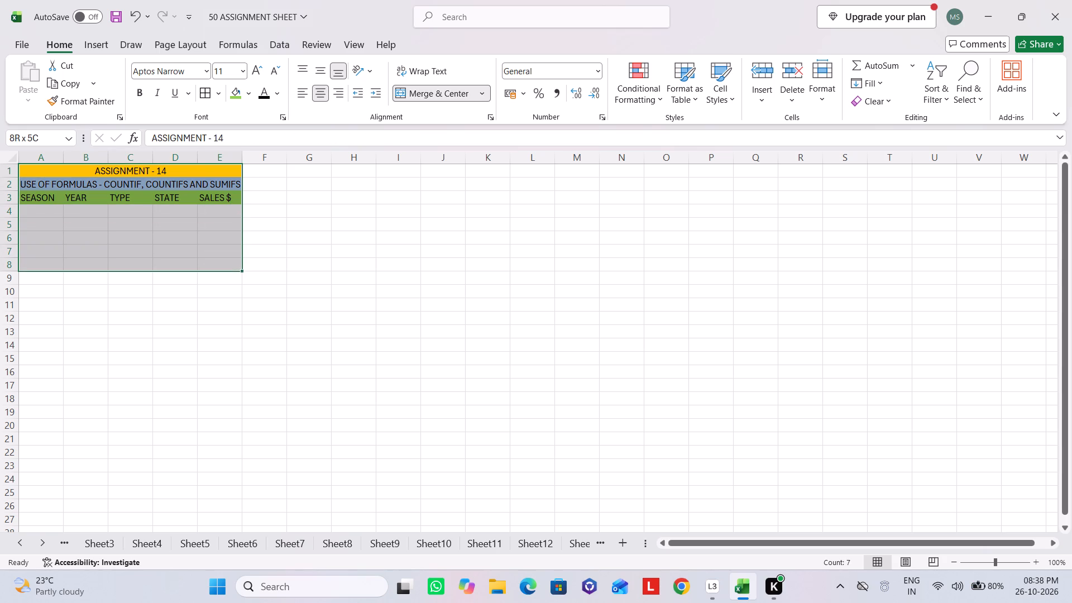
{"action": "key", "text": "shift+Down"}
{"action": "key", "text": "shift+Down"}
{"action": "key", "text": "shift+Down"}
{"action": "key", "text": "shift+Down"}
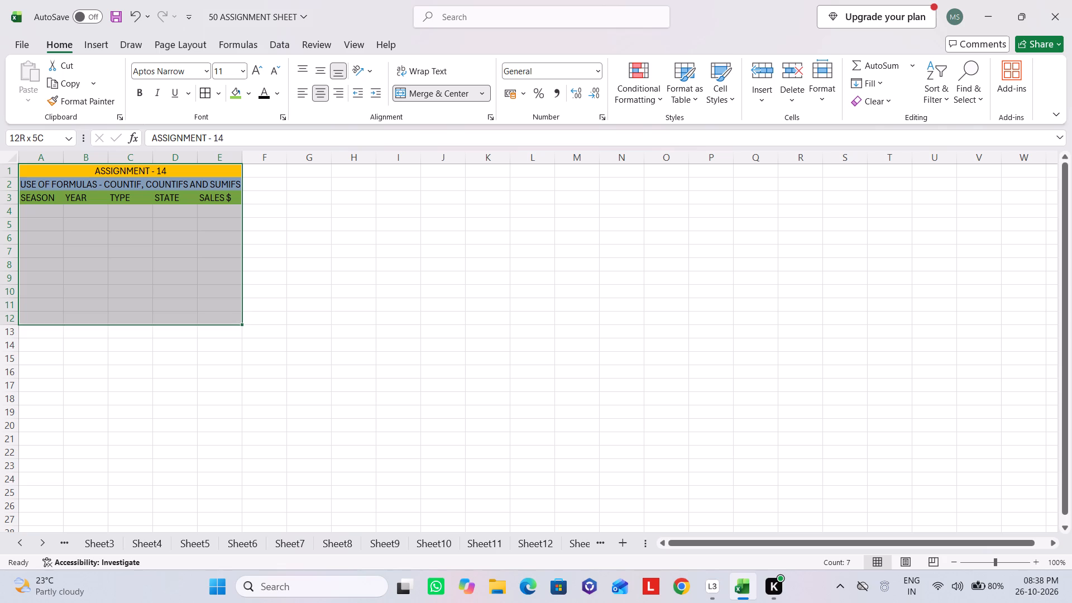
{"action": "key", "text": "shift+Down"}
{"action": "key", "text": "shift+Down"}
{"action": "key", "text": "shift+Down"}
{"action": "key", "text": "shift+Down"}
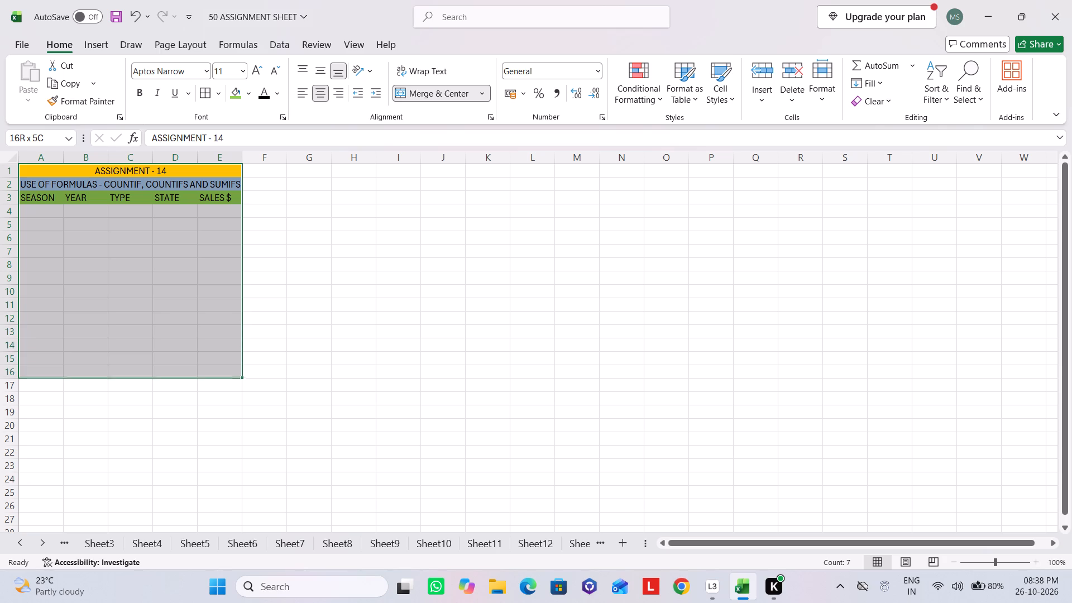
{"action": "key", "text": "shift+Down"}
{"action": "key", "text": "shift+Down"}
{"action": "key", "text": "shift+Down"}
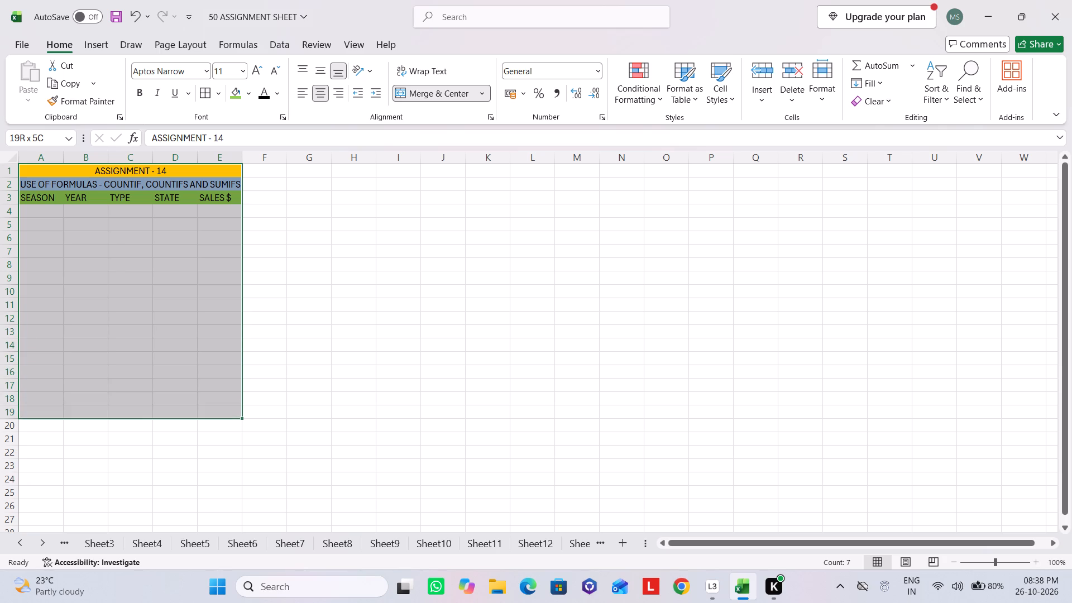
{"action": "key", "text": "shift+Down"}
{"action": "key", "text": "shift+Down"}
{"action": "key", "text": "shift+Down"}
{"action": "key", "text": "shift+Down"}
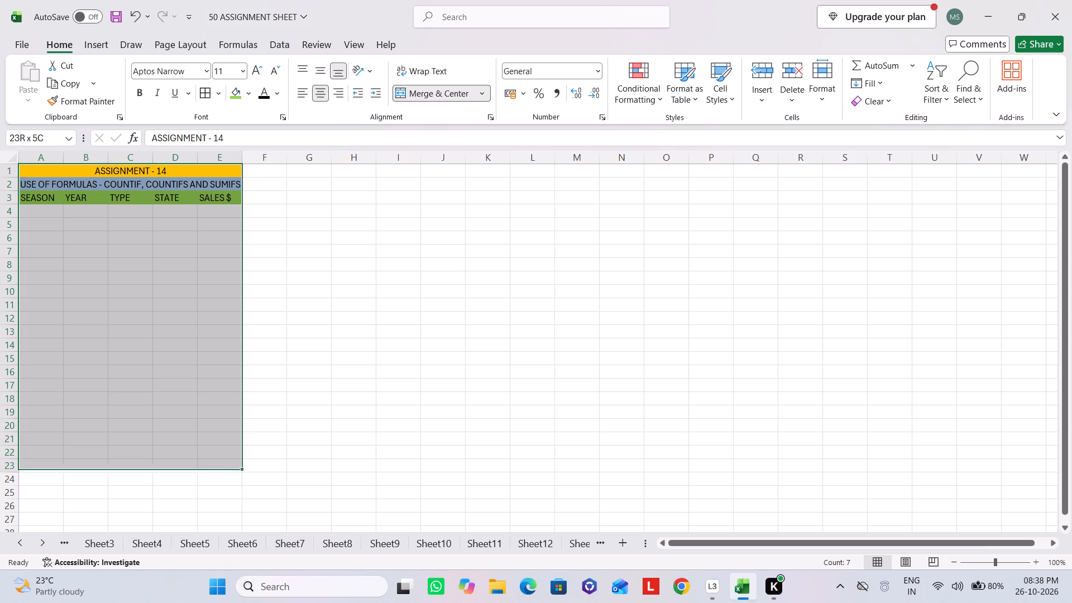
{"action": "key", "text": "shift+Down"}
{"action": "key", "text": "shift+Down"}
{"action": "key", "text": "shift+Down"}
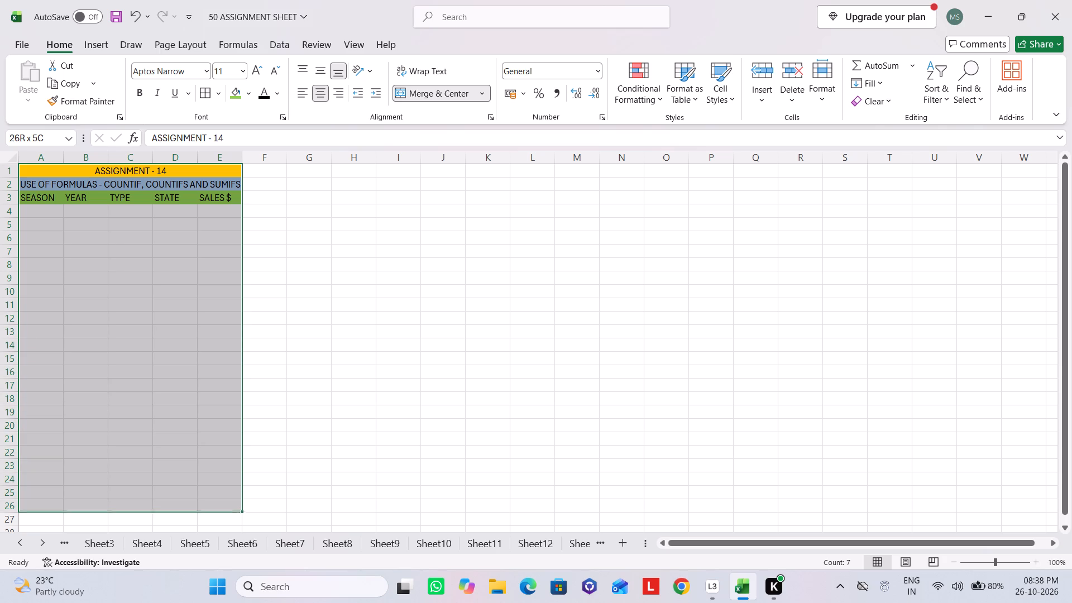
{"action": "key", "text": "shift+Down"}
{"action": "key", "text": "shift+Down"}
{"action": "key", "text": "shift+Down"}
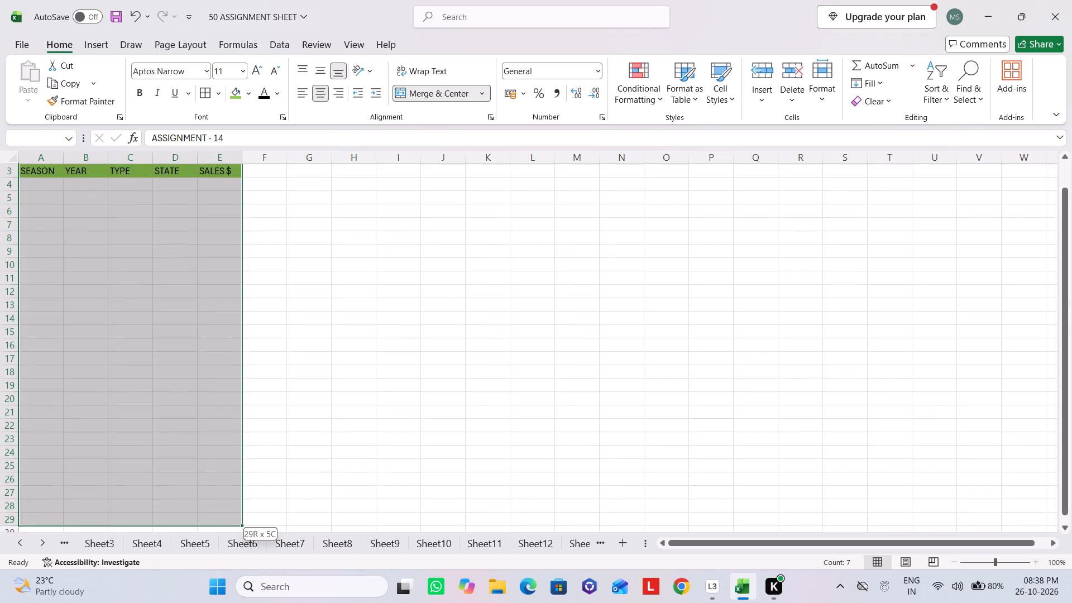
{"action": "key", "text": "shift+Down"}
{"action": "key", "text": "shift+Down"}
{"action": "key", "text": "shift+Down"}
{"action": "key", "text": "shift+Down"}
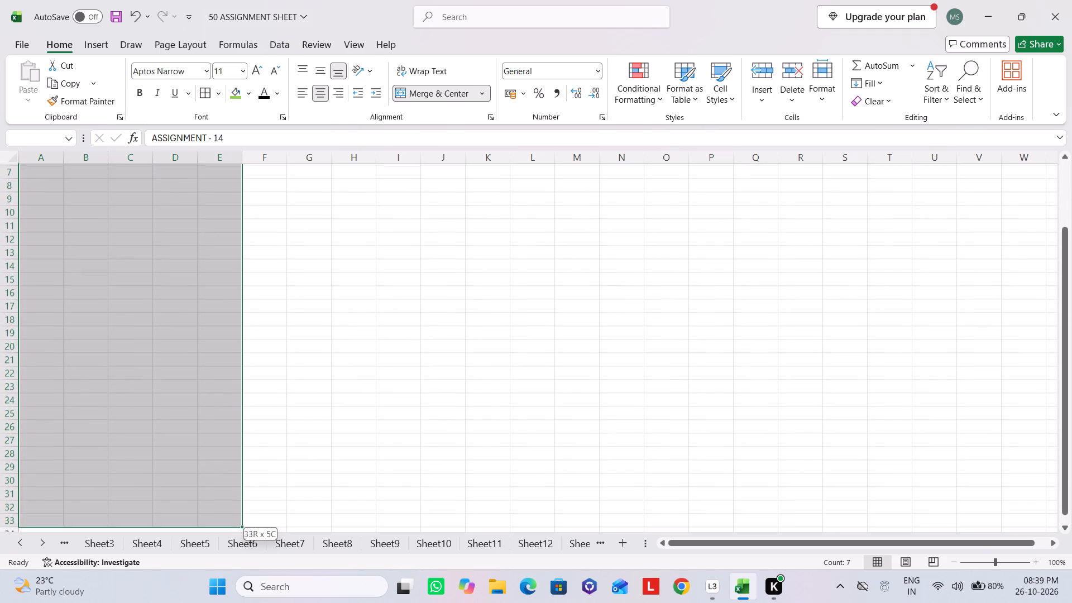
{"action": "key", "text": "shift+Down"}
{"action": "key", "text": "shift+Down"}
{"action": "key", "text": "shift+Down"}
{"action": "key", "text": "shift+Down"}
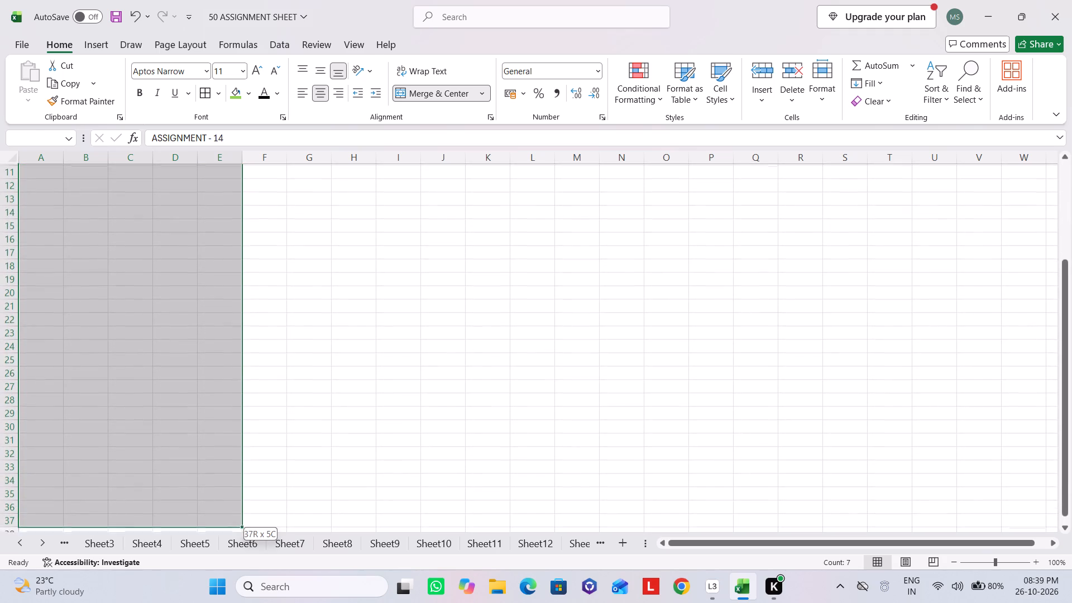
{"action": "key", "text": "shift+Down"}
{"action": "key", "text": "shift+Down"}
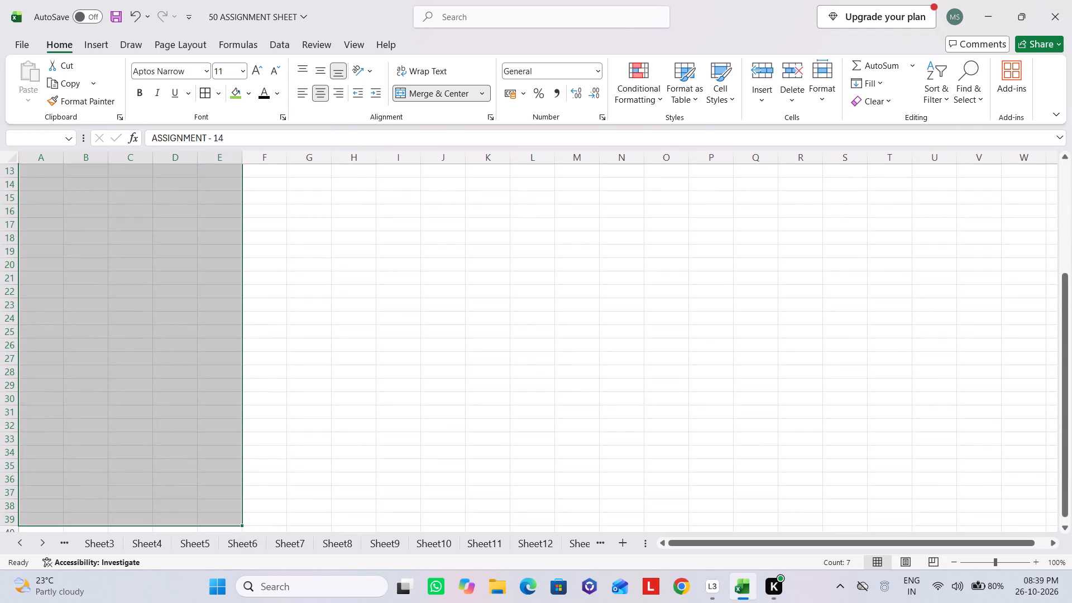
{"action": "scroll", "coordinate": [219, 181], "scroll_direction": "up", "scroll_amount": 8}
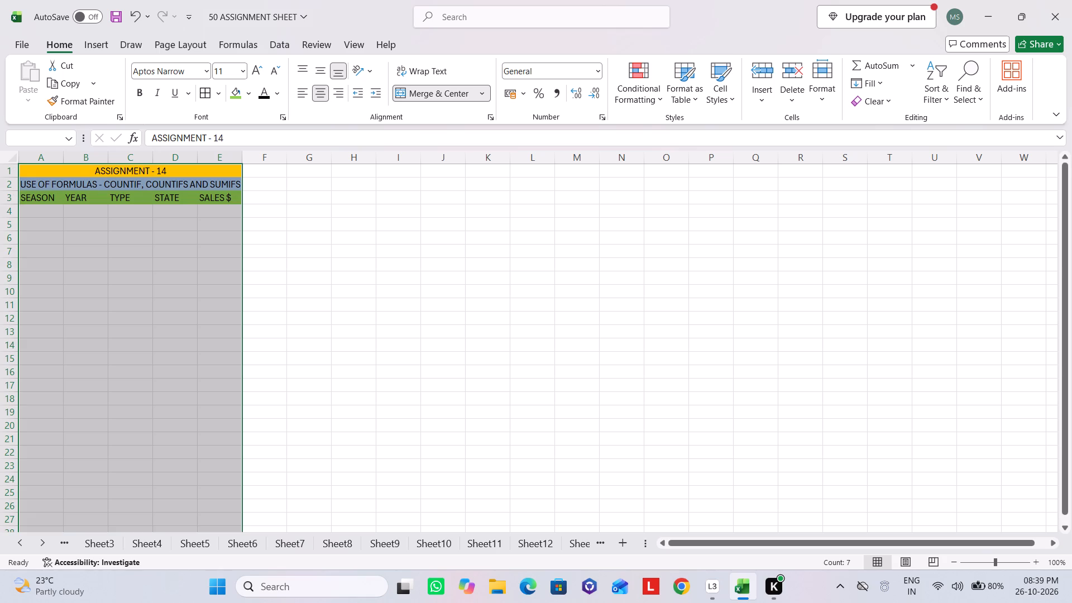
{"action": "left_click", "coordinate": [203, 93]}
Enter FALL in every SEASON cell from A4 to A21.
{"action": "left_click", "coordinate": [42, 214]}
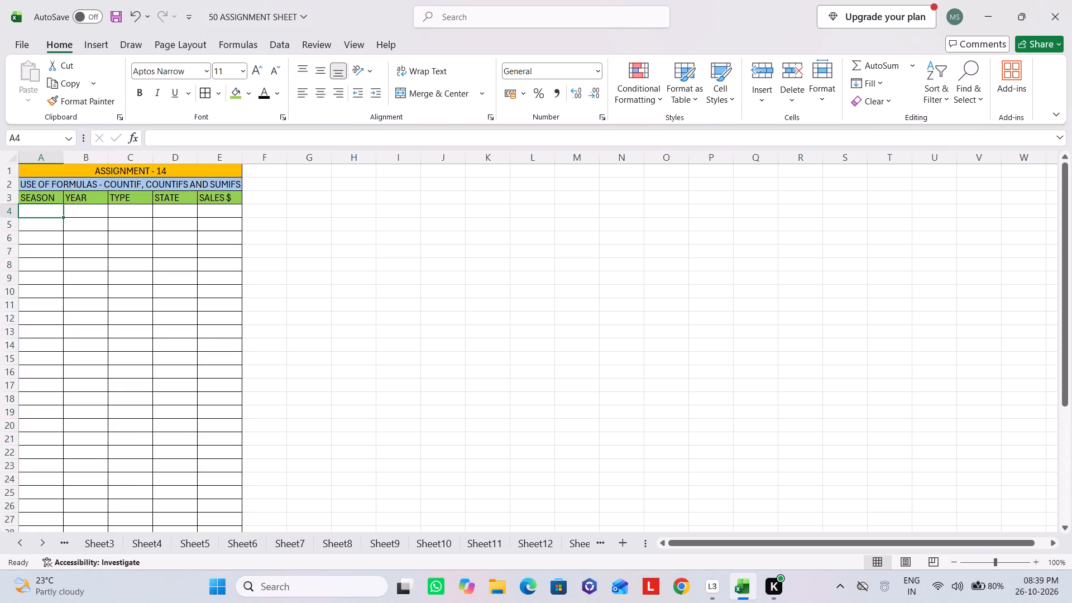
{"action": "type", "text": "FA"}
{"action": "type", "text": "LL"}
{"action": "key", "text": "Down"}
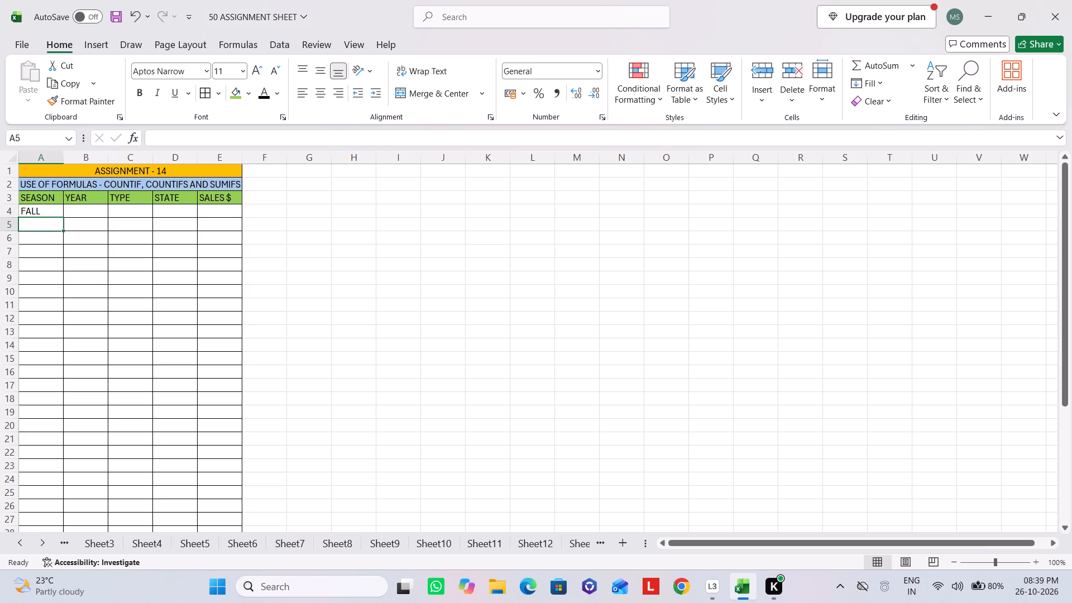
{"action": "type", "text": "FALL"}
{"action": "key", "text": "Down"}
{"action": "type", "text": "FALL"}
{"action": "key", "text": "Down"}
{"action": "type", "text": "FA;;"}
{"action": "key", "text": "BackSpace"}
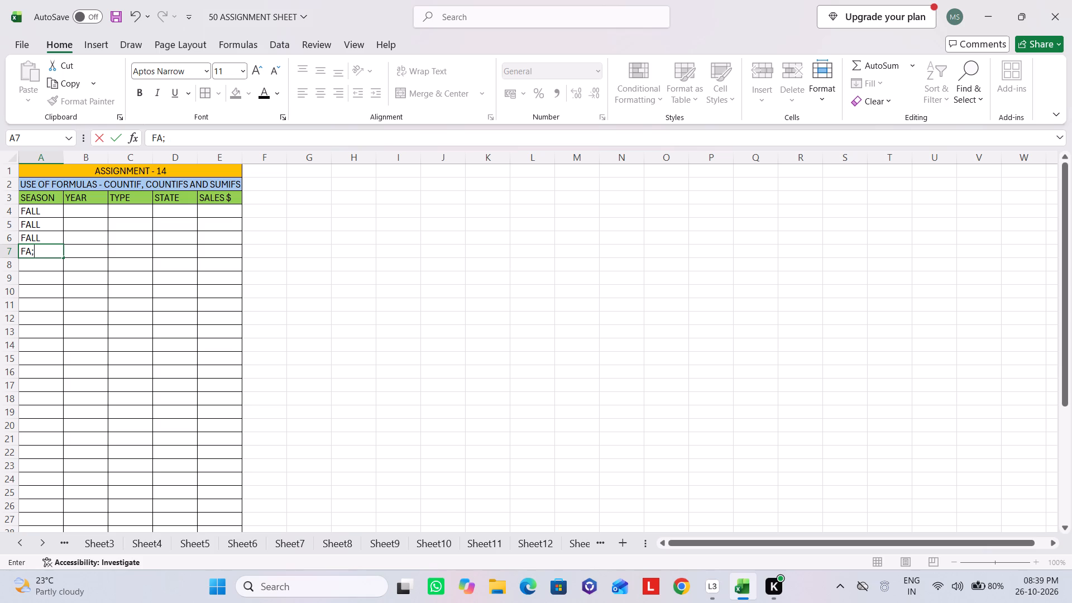
{"action": "key", "text": "BackSpace"}
{"action": "type", "text": "LL"}
{"action": "key", "text": "Down"}
{"action": "type", "text": "FA"}
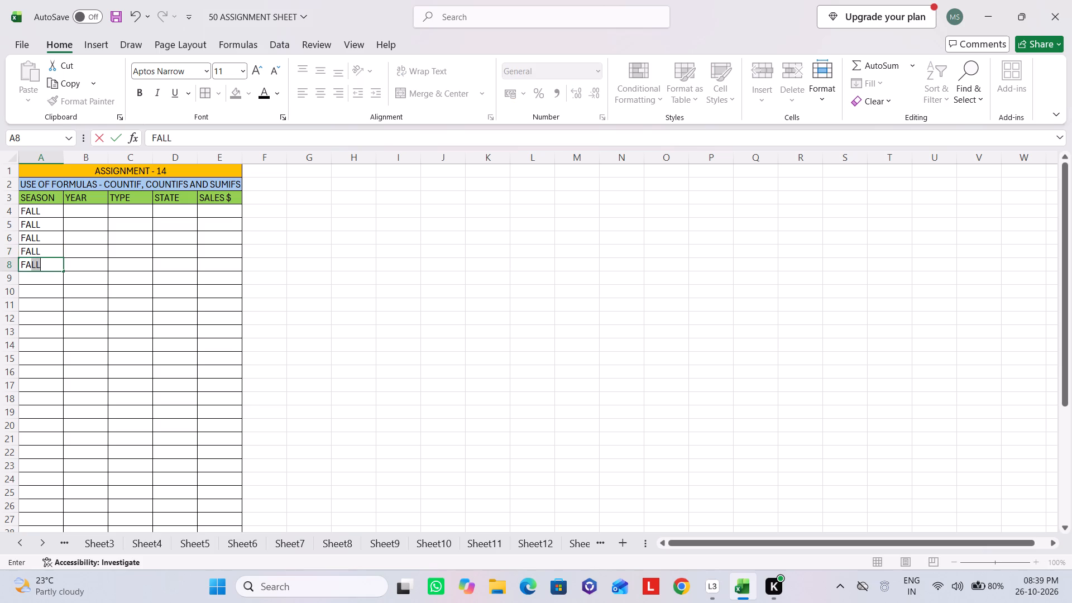
{"action": "key", "text": "Down"}
{"action": "type", "text": "FA"}
{"action": "key", "text": "Down"}
{"action": "type", "text": "FA"}
{"action": "key", "text": "Down"}
{"action": "type", "text": "FA"}
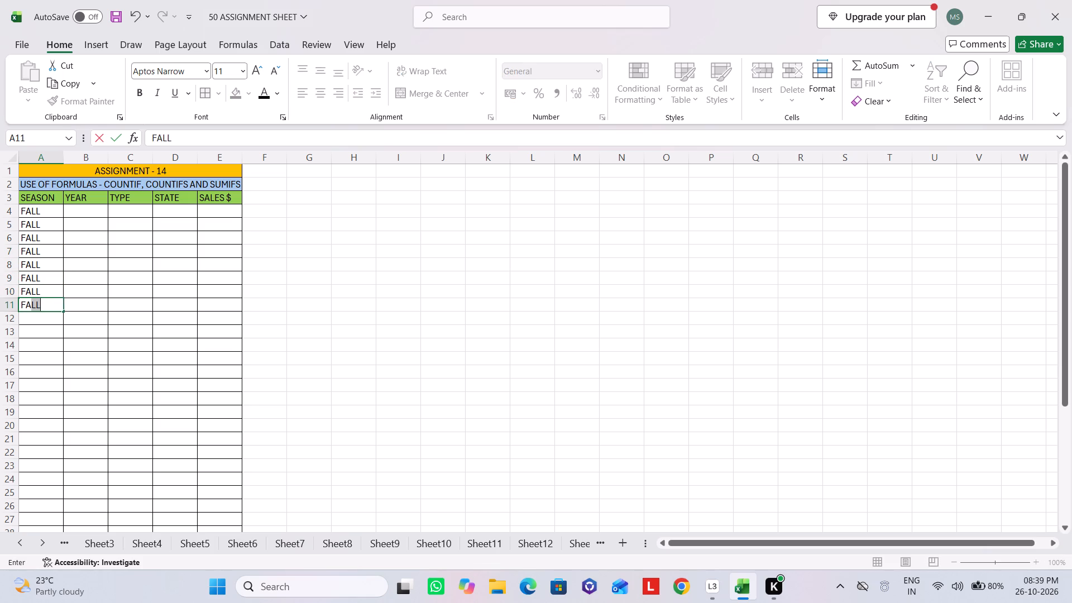
{"action": "key", "text": "Down"}
{"action": "type", "text": "FA"}
{"action": "key", "text": "Down"}
{"action": "type", "text": "FA"}
{"action": "key", "text": "Down"}
{"action": "type", "text": "FA"}
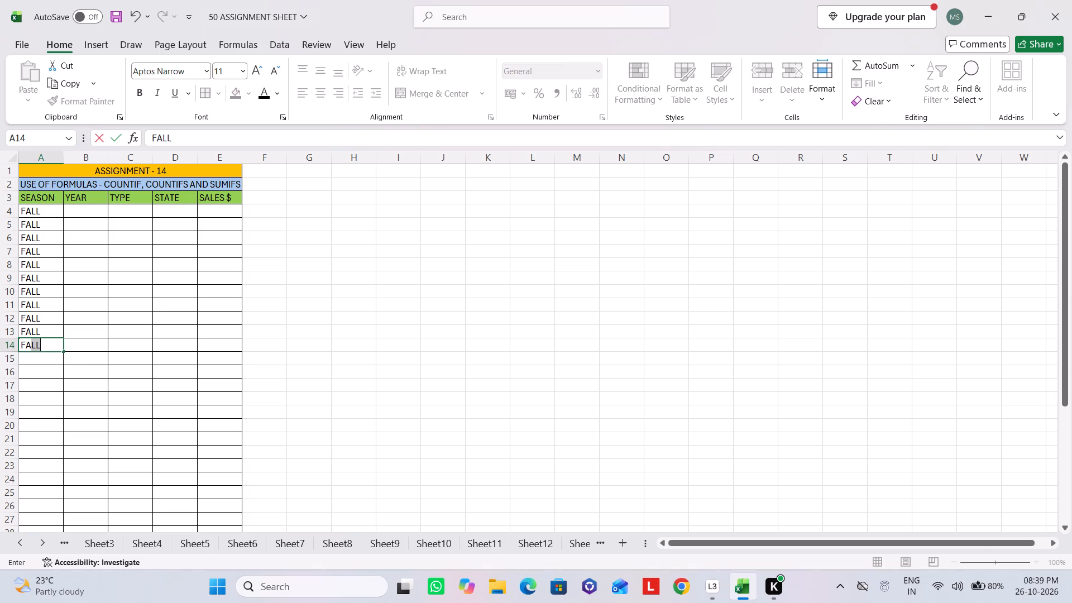
{"action": "key", "text": "Down"}
{"action": "type", "text": "FA"}
{"action": "key", "text": "Down"}
{"action": "type", "text": "FA"}
{"action": "key", "text": "Down"}
{"action": "type", "text": "FA"}
{"action": "key", "text": "Down"}
{"action": "type", "text": "FA"}
{"action": "key", "text": "Down"}
{"action": "type", "text": "FA"}
{"action": "key", "text": "Down"}
{"action": "type", "text": "FA"}
{"action": "key", "text": "Down"}
{"action": "type", "text": "FA"}
{"action": "key", "text": "Down"}
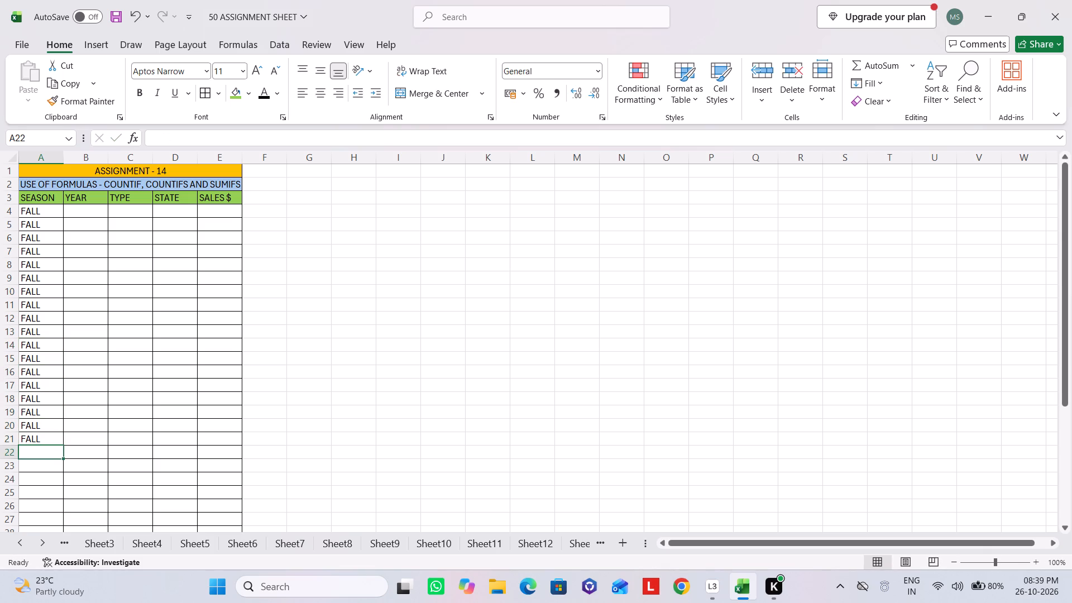
Enter SPRING in SEASON cells A22 and A23.
{"action": "type", "text": "SPIRNG"}
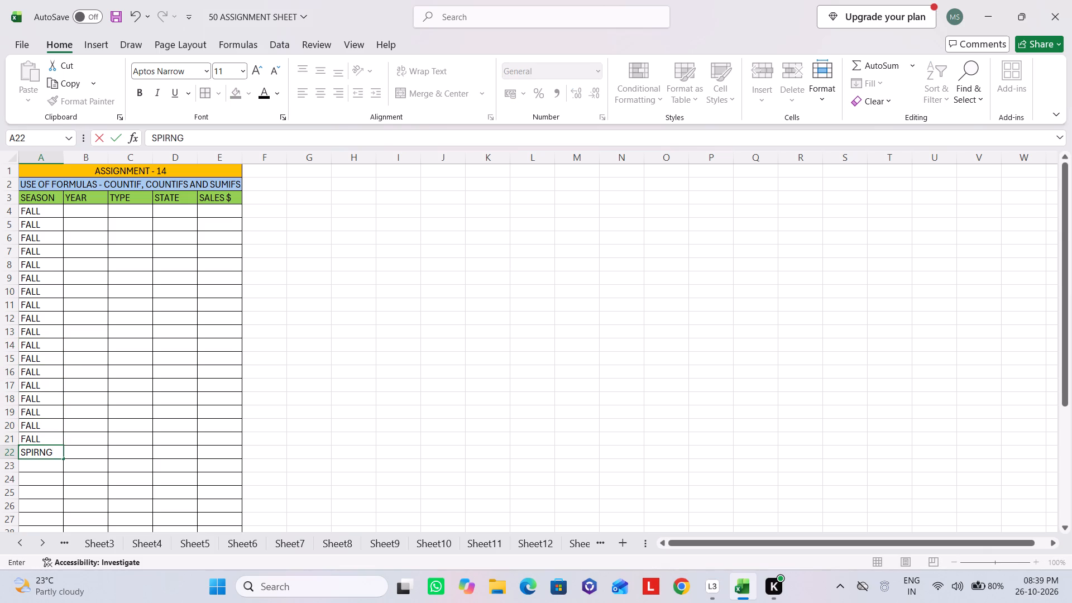
{"action": "key", "text": "BackSpace"}
{"action": "key", "text": "BackSpace"}
{"action": "key", "text": "BackSpace"}
{"action": "key", "text": "BackSpace"}
{"action": "type", "text": "RING"}
{"action": "key", "text": "Down"}
{"action": "key", "text": "s"}
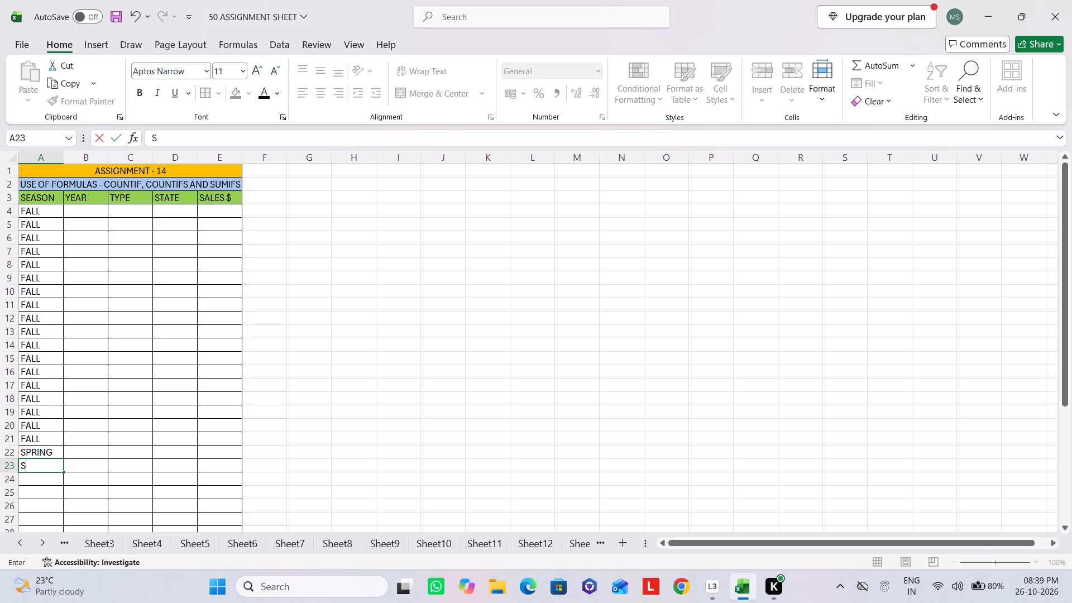
{"action": "key", "text": "o"}
{"action": "key", "text": "BackSpace"}
{"action": "type", "text": "PR"}
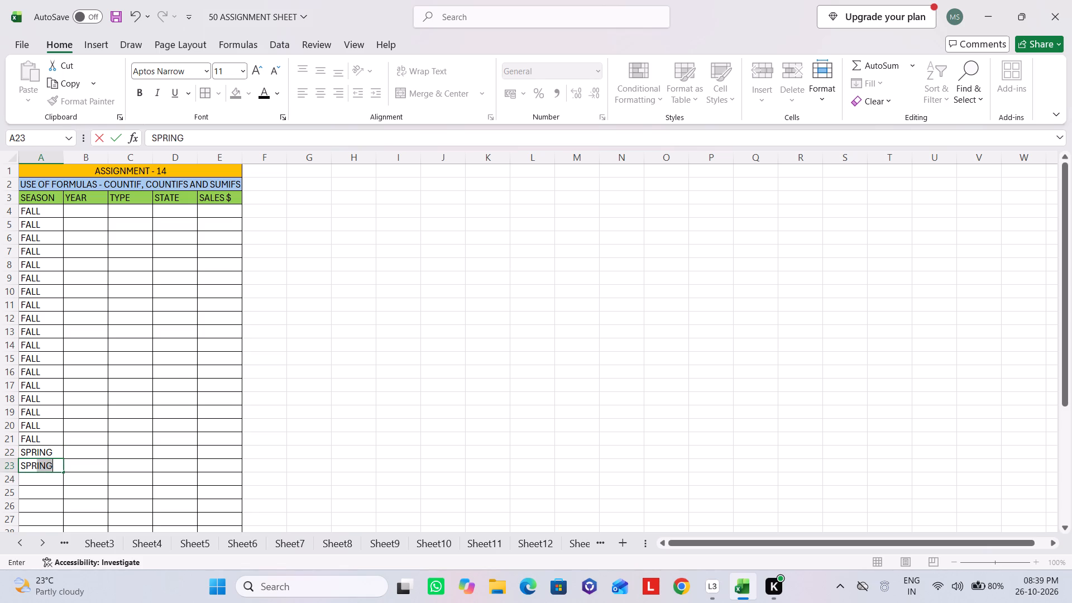
{"action": "key", "text": "Down"}
Fill SPRING down the SEASON column from A23 to A39, the last bordered row.
{"action": "key", "text": "Up"}
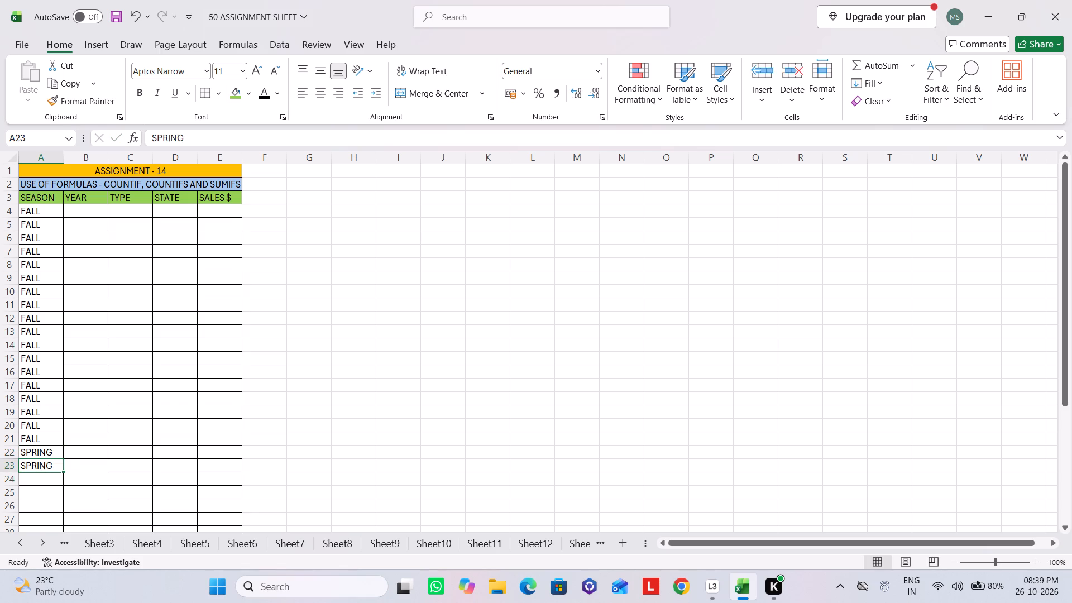
{"action": "key", "text": "Down"}
{"action": "scroll", "coordinate": [218, 374], "scroll_direction": "down", "scroll_amount": 3}
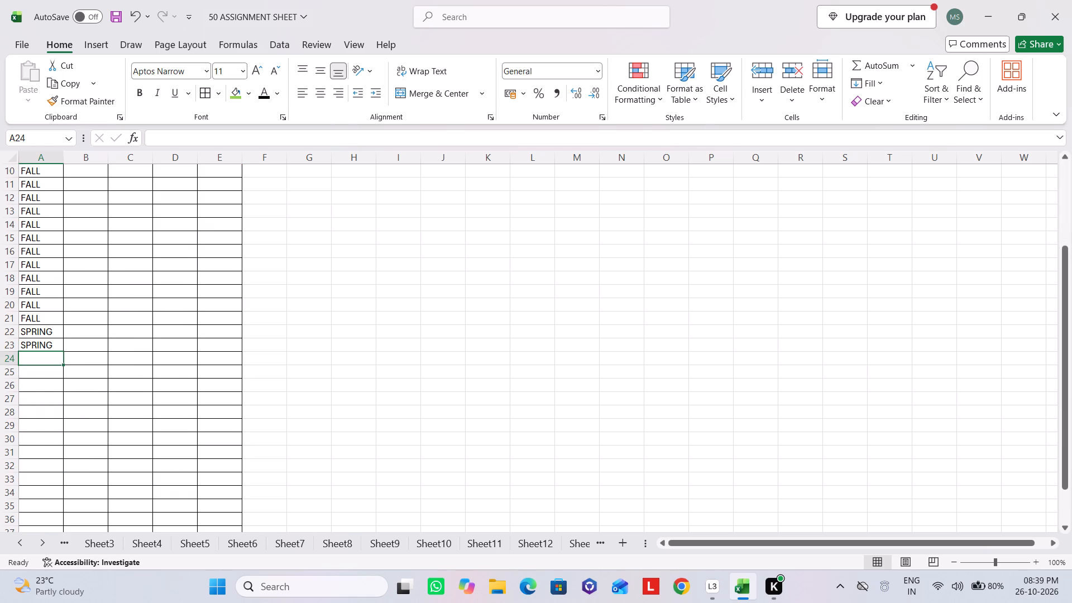
{"action": "left_click", "coordinate": [40, 355]}
{"action": "left_click", "coordinate": [41, 347]}
{"action": "left_click_drag", "start_coordinate": [60, 350], "coordinate": [64, 361]}
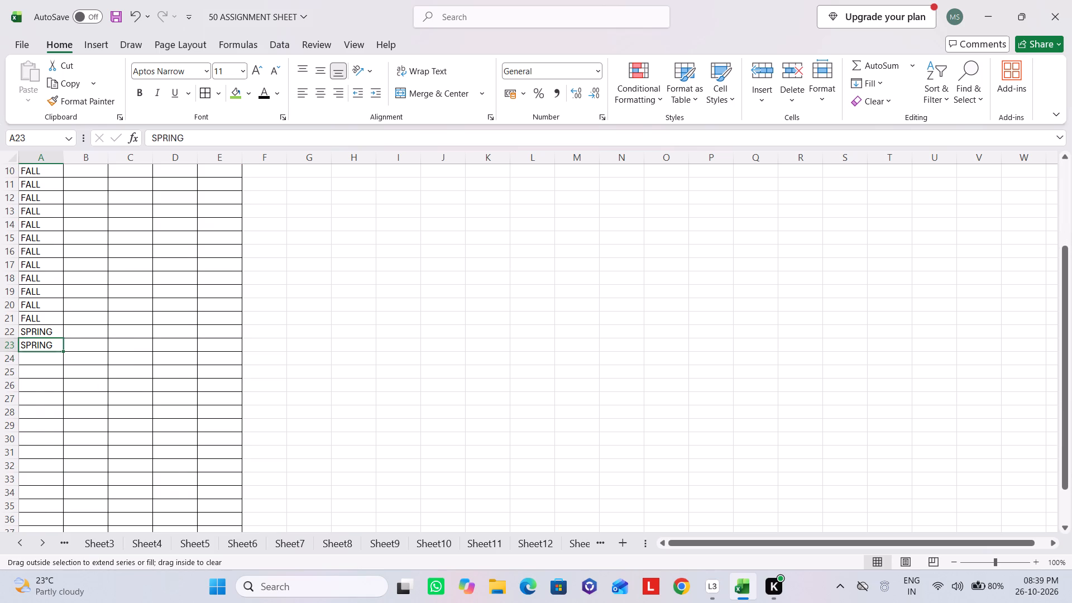
{"action": "left_click_drag", "start_coordinate": [64, 361], "coordinate": [49, 521]}
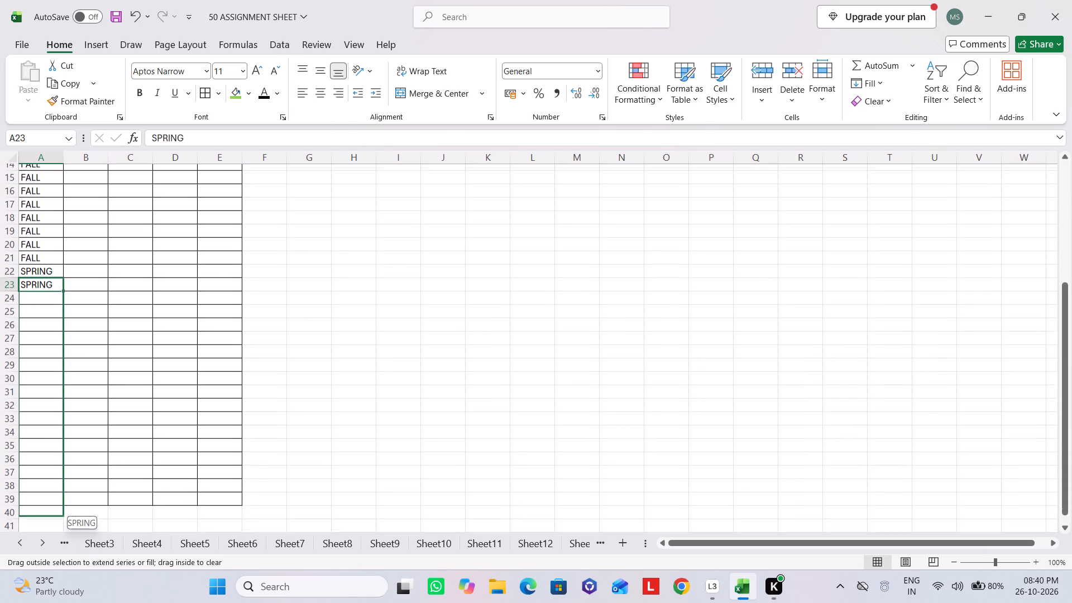
{"action": "left_click_drag", "start_coordinate": [49, 521], "coordinate": [44, 495]}
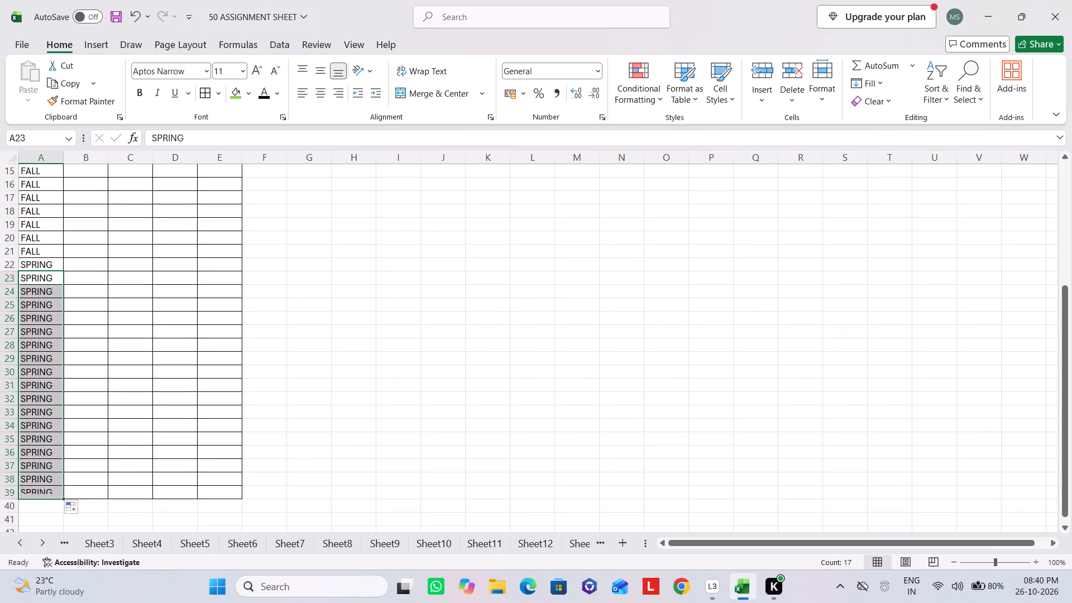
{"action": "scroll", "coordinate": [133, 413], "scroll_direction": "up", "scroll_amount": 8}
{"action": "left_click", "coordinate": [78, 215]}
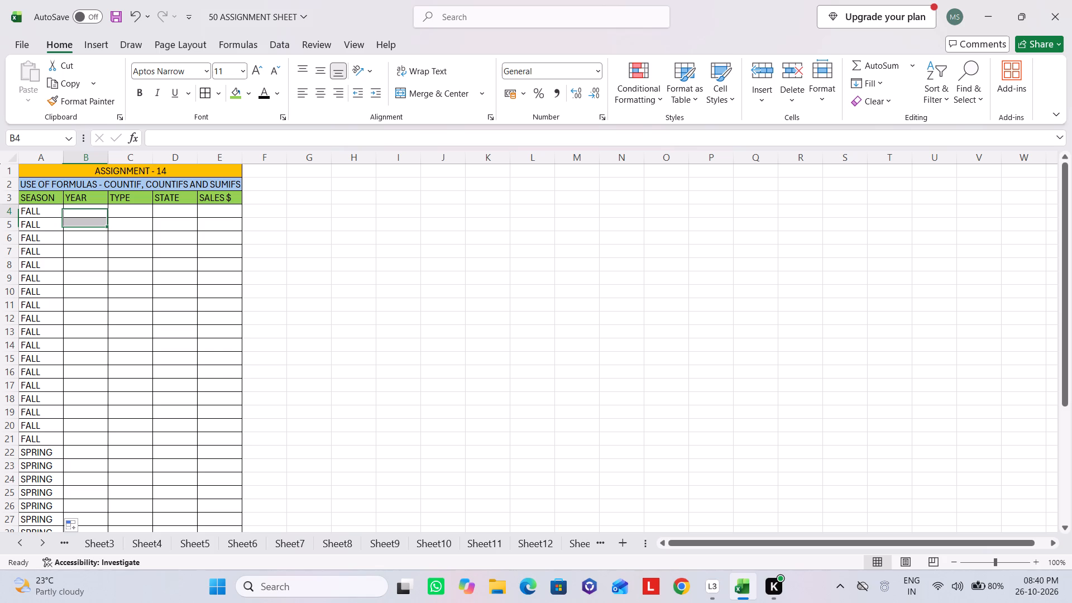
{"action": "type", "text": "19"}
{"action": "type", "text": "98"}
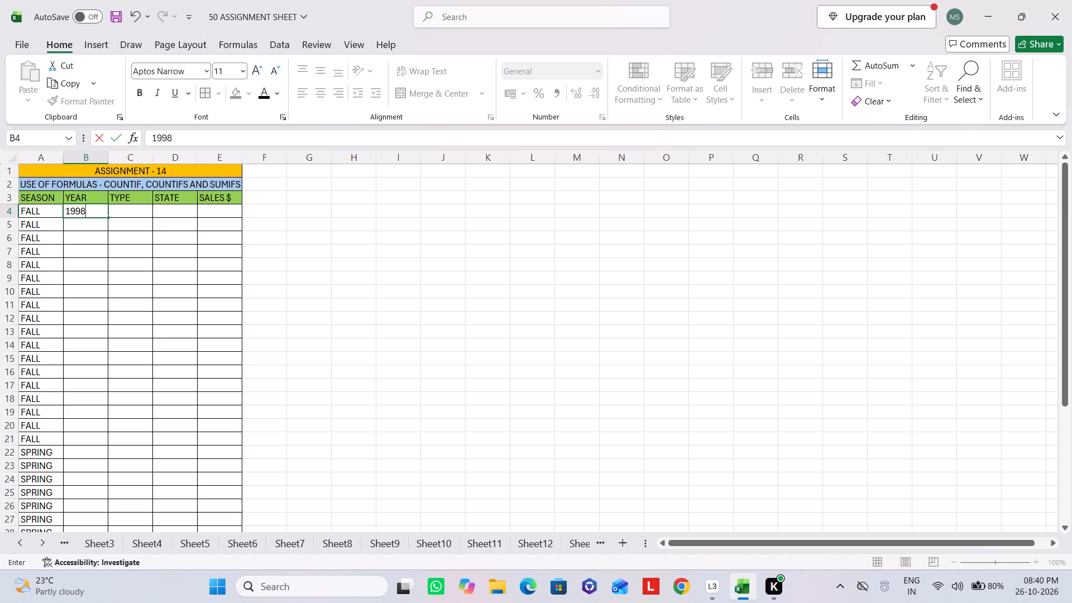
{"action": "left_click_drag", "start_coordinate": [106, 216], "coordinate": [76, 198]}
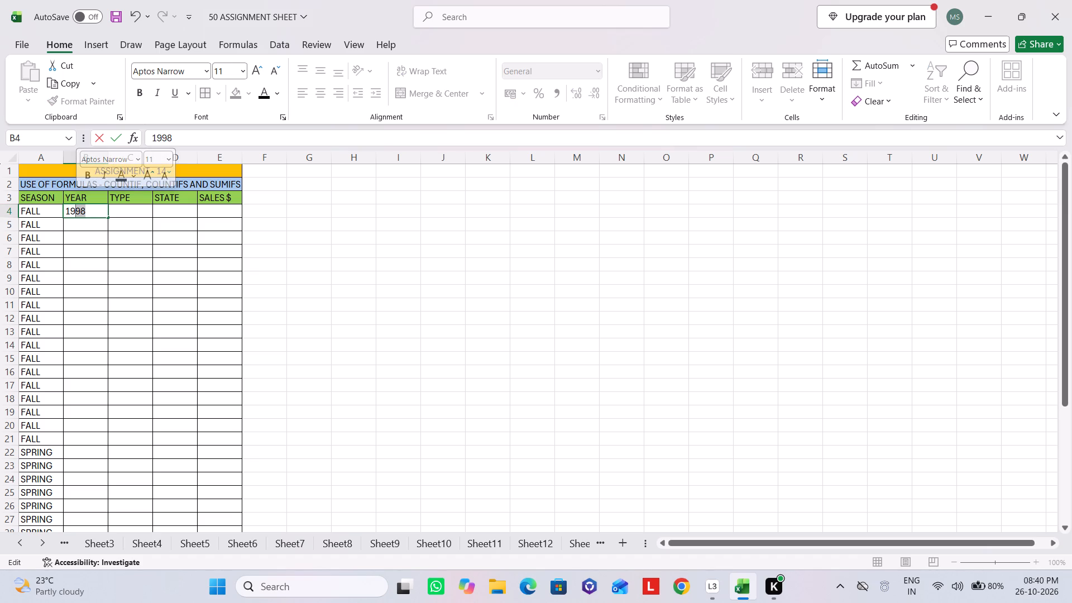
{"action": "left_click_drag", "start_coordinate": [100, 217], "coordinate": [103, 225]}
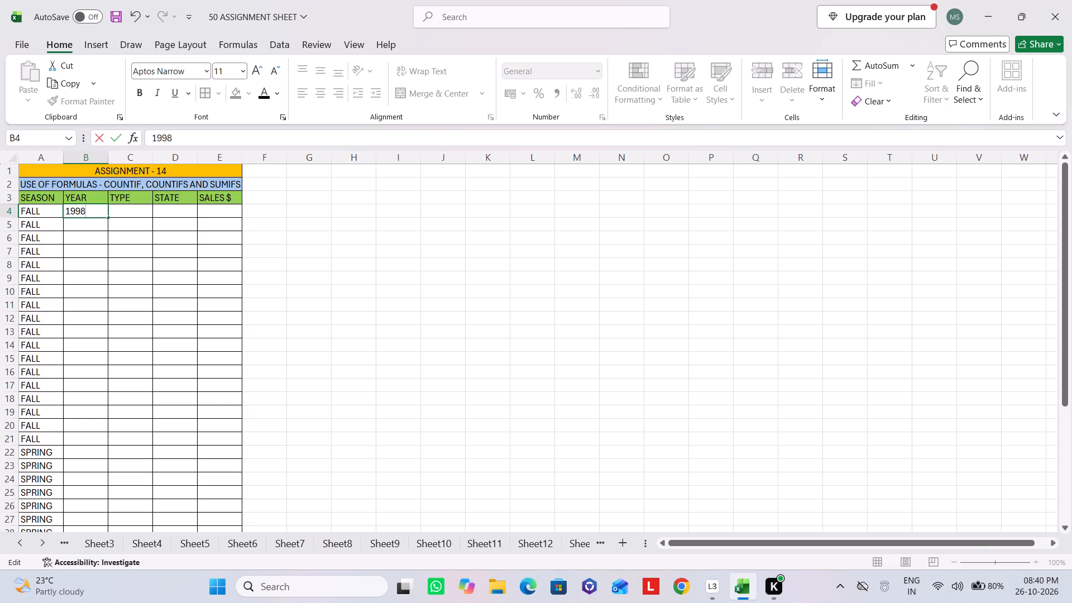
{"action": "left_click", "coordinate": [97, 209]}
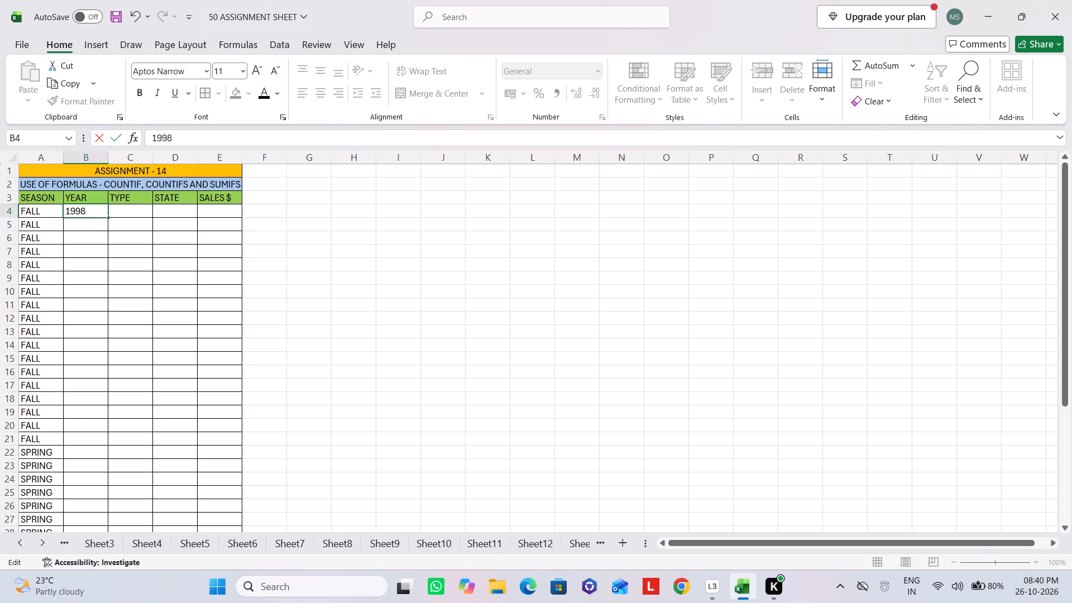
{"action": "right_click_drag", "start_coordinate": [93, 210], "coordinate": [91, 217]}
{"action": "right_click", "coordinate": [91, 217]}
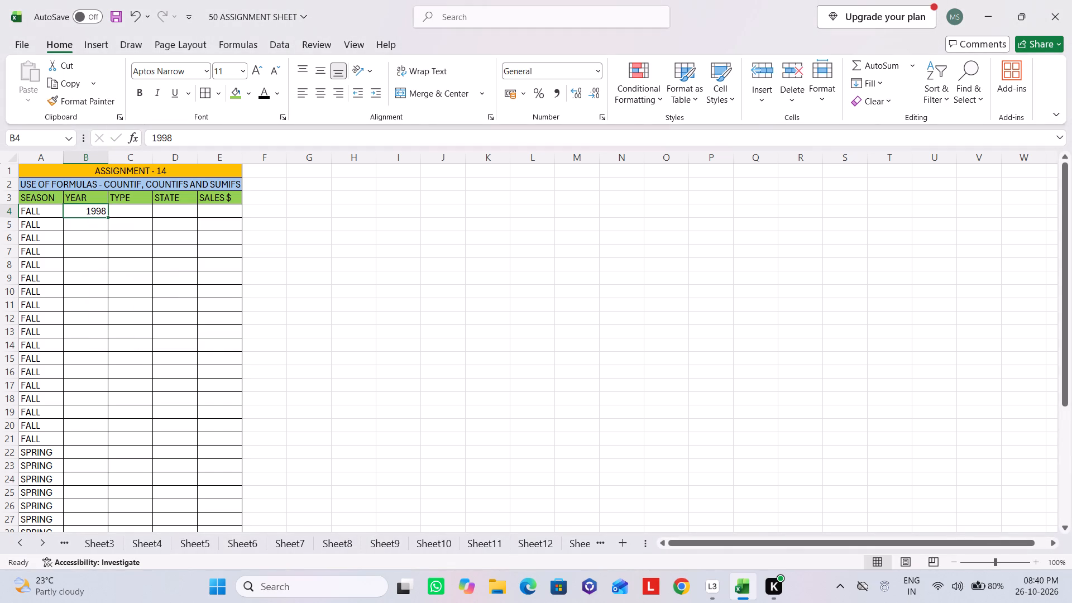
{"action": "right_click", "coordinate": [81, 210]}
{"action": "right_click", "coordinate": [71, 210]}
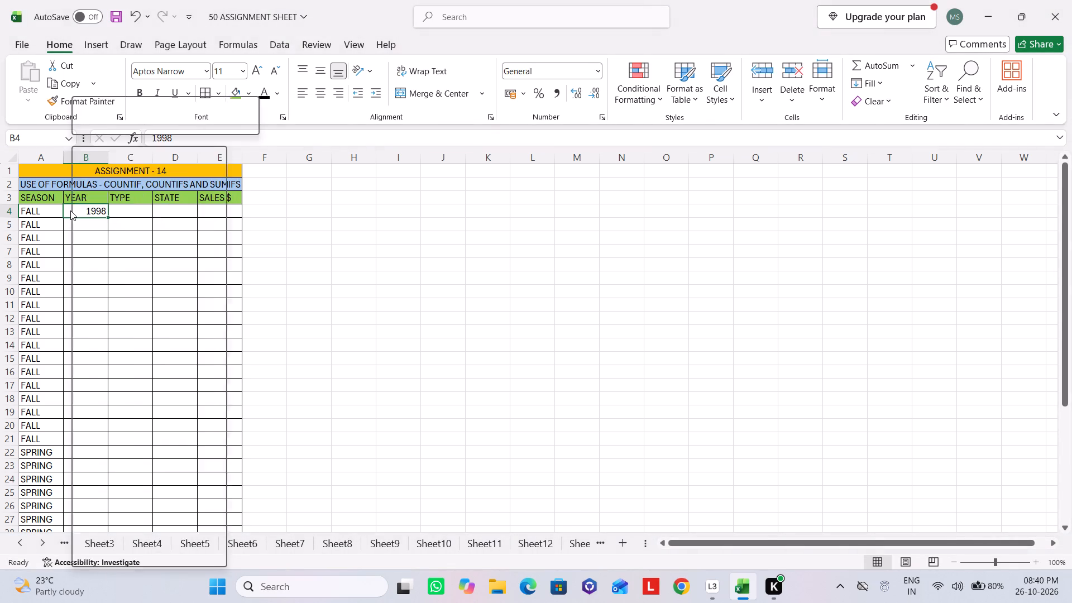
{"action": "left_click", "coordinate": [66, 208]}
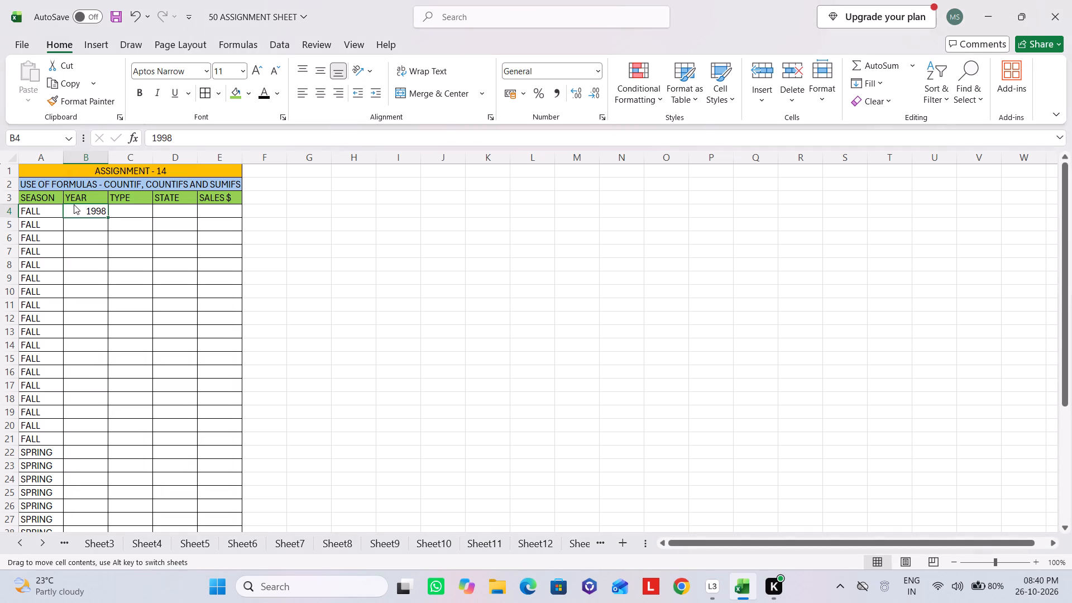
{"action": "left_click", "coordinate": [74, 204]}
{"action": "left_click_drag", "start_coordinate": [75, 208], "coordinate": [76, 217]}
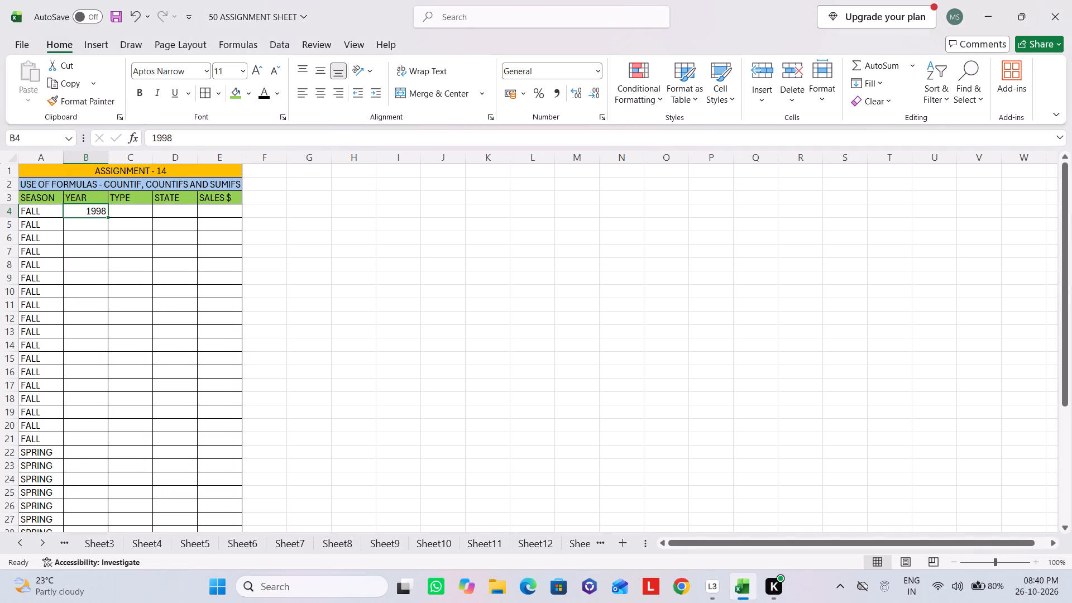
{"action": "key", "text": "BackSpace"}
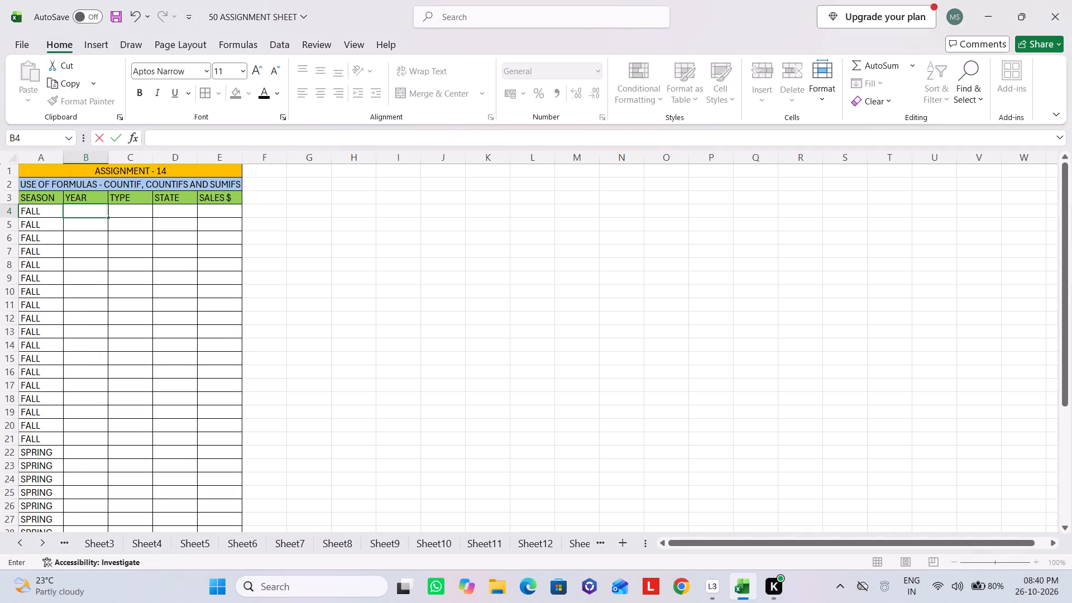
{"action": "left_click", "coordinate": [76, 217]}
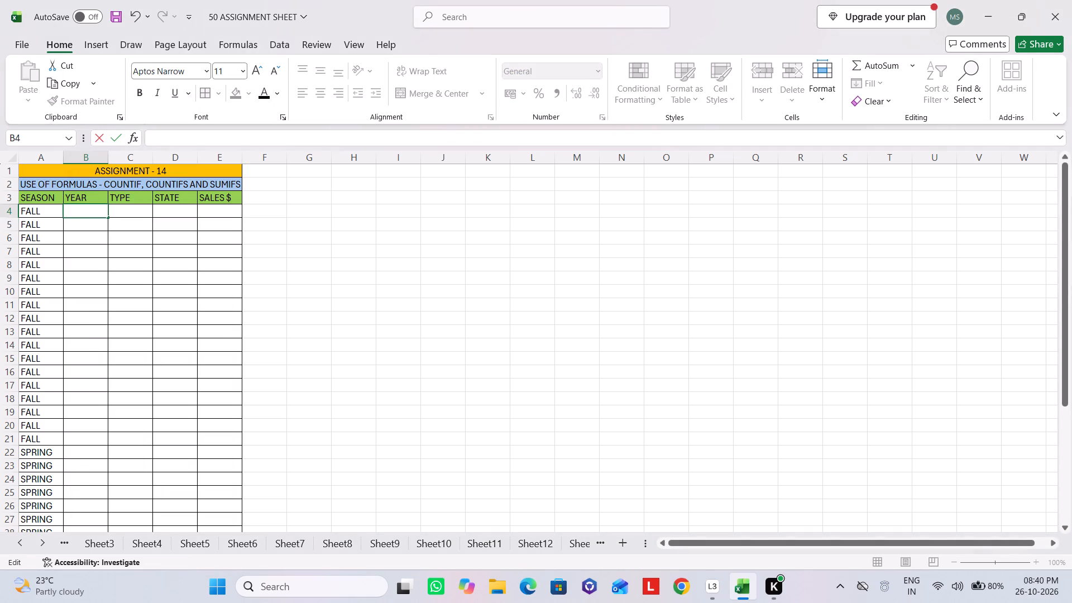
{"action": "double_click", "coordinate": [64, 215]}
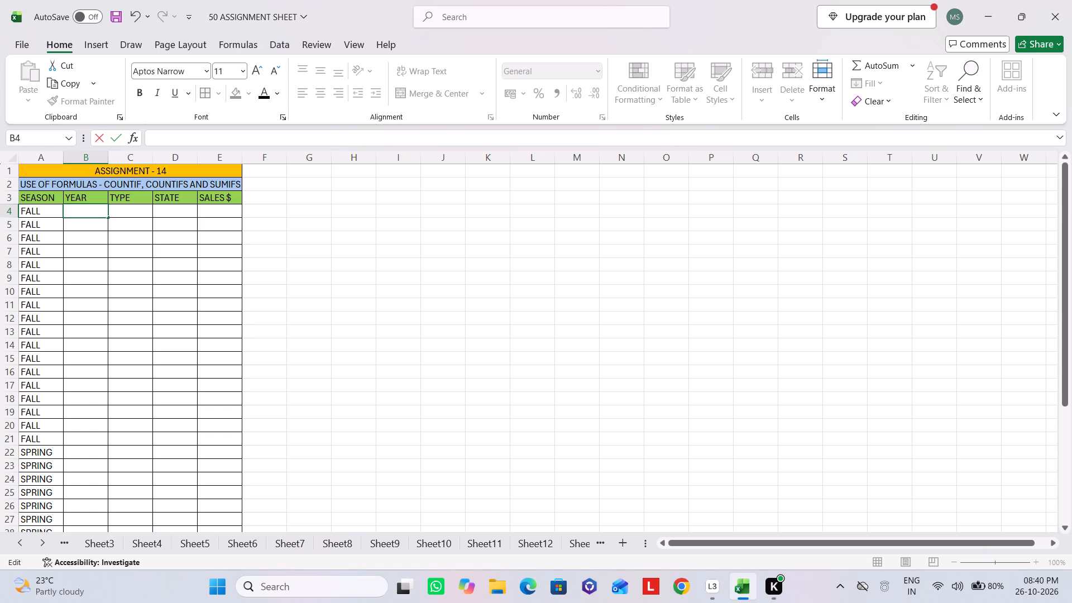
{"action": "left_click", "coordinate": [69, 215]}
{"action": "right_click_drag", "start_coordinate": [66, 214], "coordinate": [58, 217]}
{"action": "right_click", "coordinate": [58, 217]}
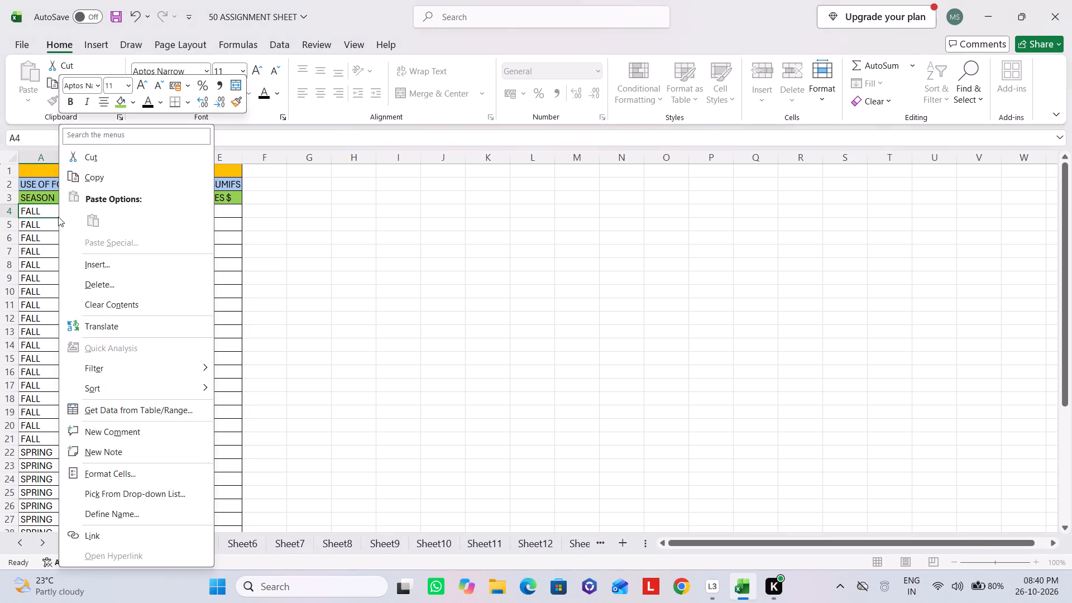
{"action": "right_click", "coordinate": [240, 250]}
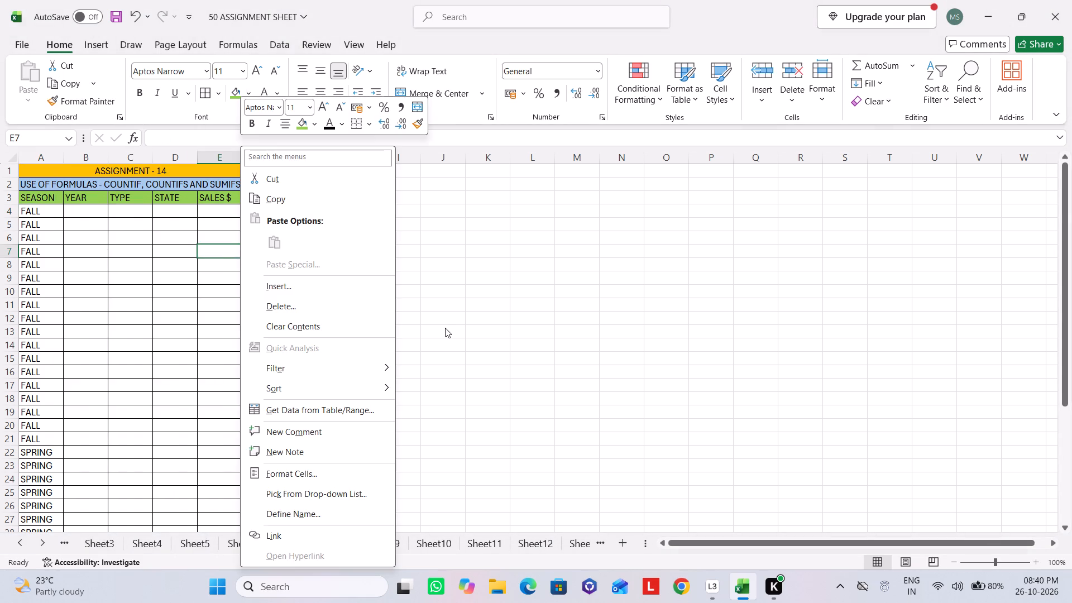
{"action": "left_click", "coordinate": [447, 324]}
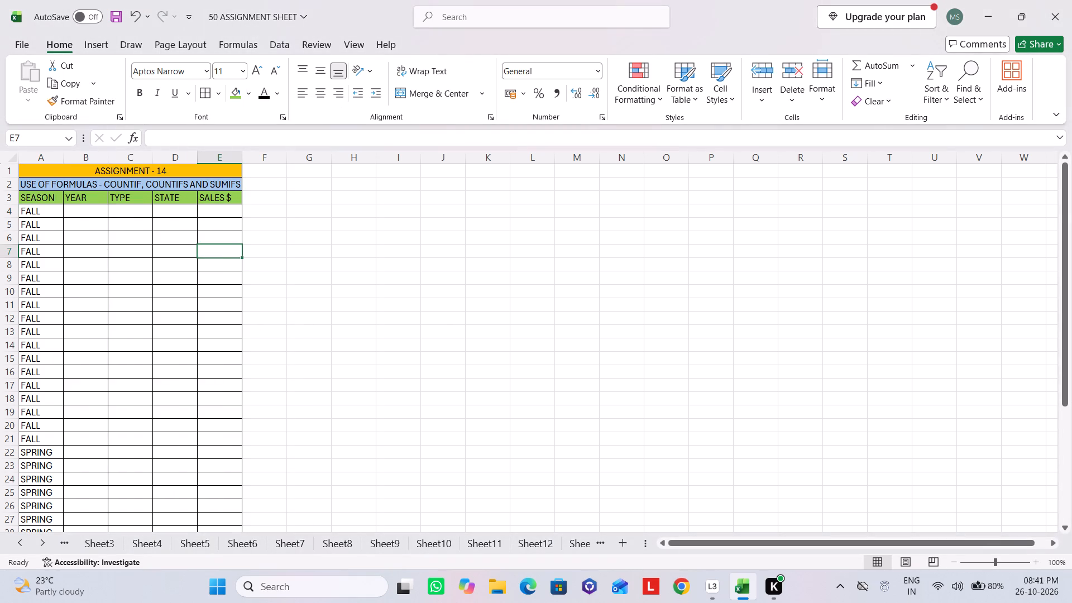
Enter 1998 in YEAR cells B4 and B5, and 1988 in B6.
{"action": "left_click", "coordinate": [74, 214]}
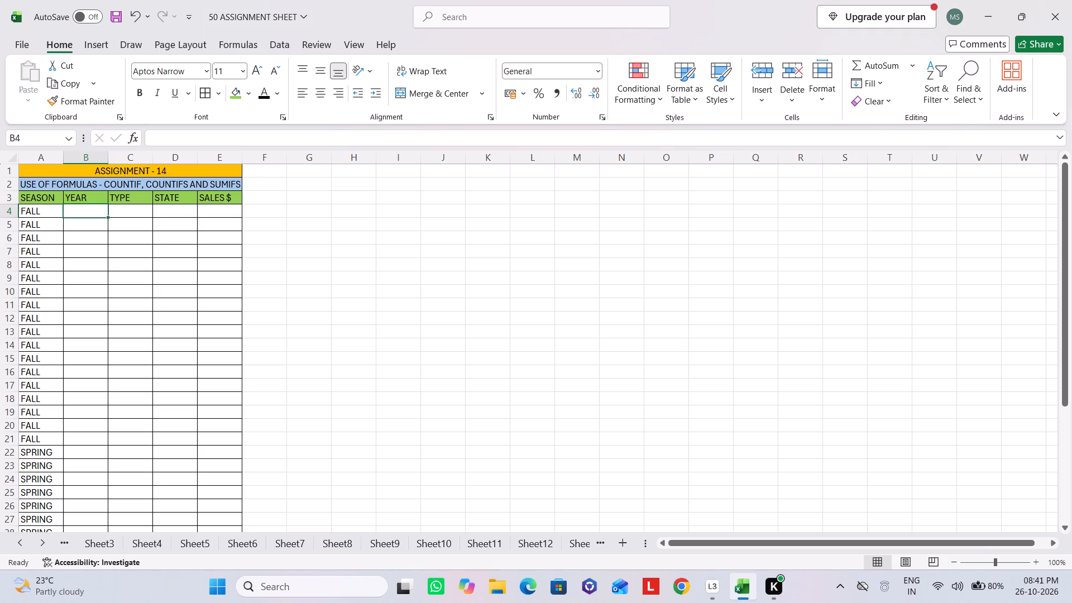
{"action": "type", "text": "198"}
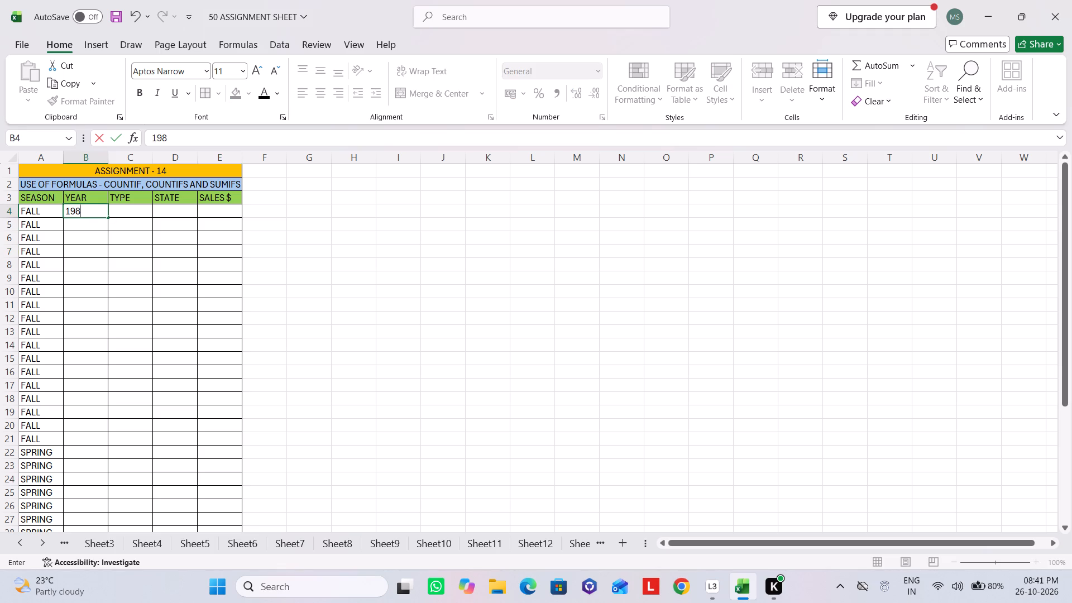
{"action": "key", "text": "BackSpace"}
{"action": "type", "text": "98"}
{"action": "key", "text": "Down"}
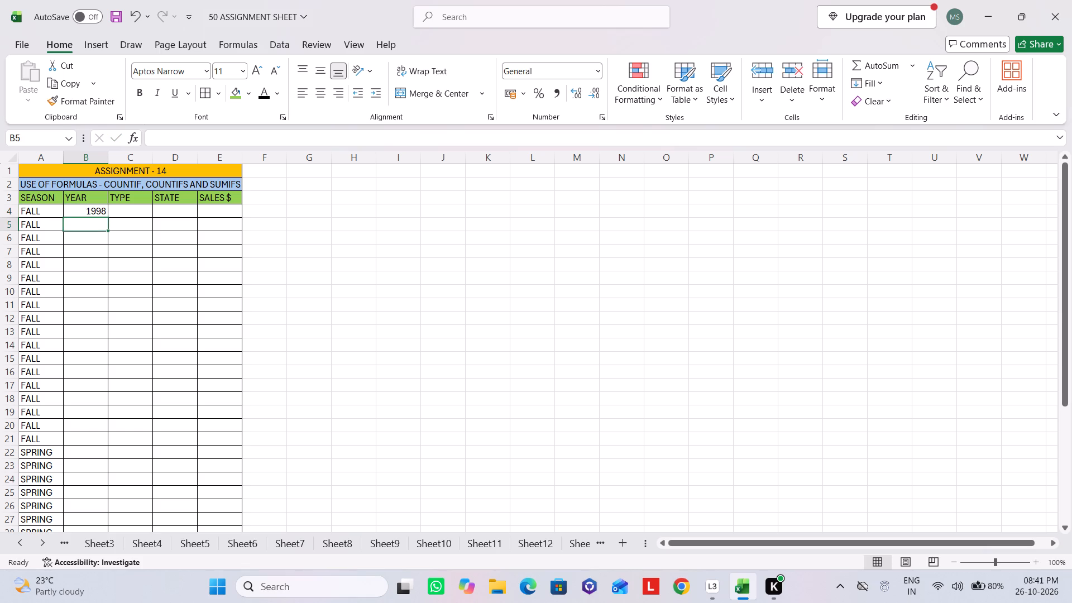
{"action": "type", "text": "19"}
{"action": "type", "text": "98"}
{"action": "key", "text": "Down"}
{"action": "type", "text": "1988"}
{"action": "key", "text": "Right"}
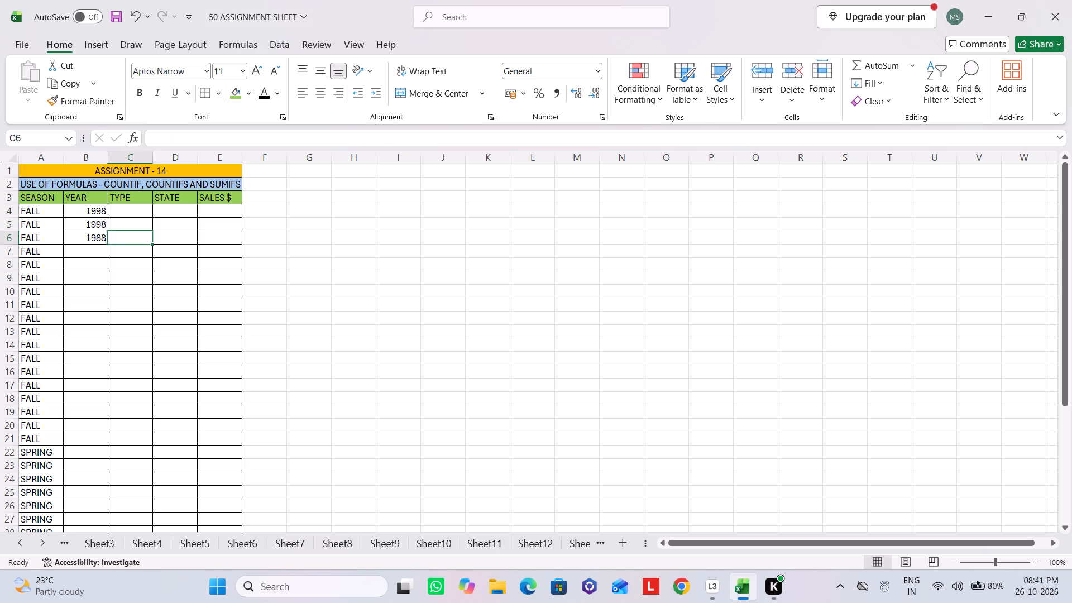
{"action": "key", "text": "Left"}
{"action": "key", "text": "Down"}
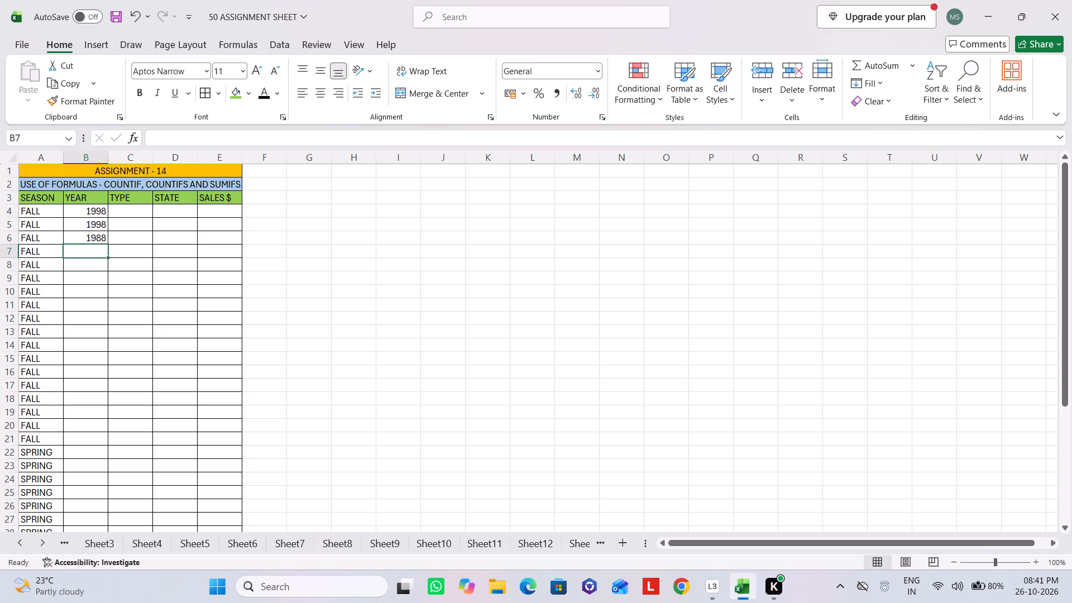
Enter 1998 in each YEAR cell from B7 to B11.
{"action": "type", "text": "1998"}
{"action": "key", "text": "Down"}
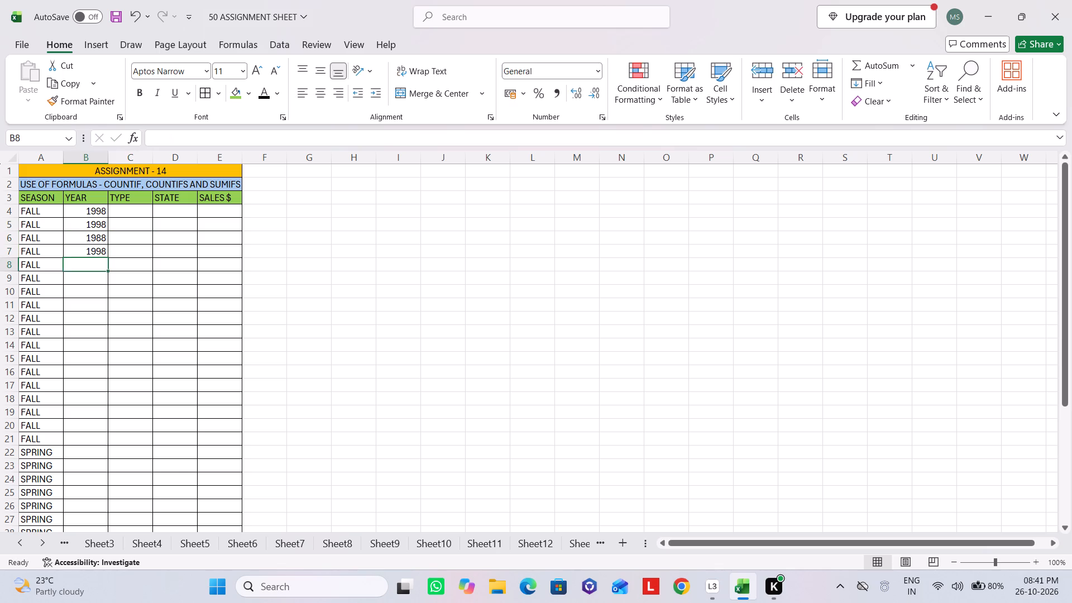
{"action": "type", "text": "198"}
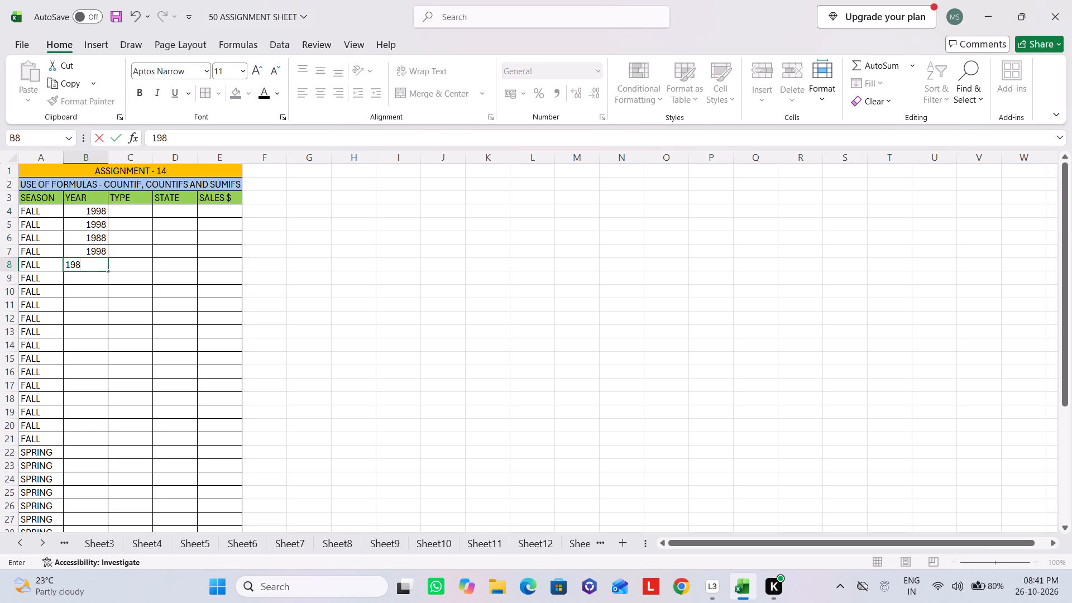
{"action": "key", "text": "BackSpace"}
{"action": "type", "text": "98"}
{"action": "key", "text": "Down"}
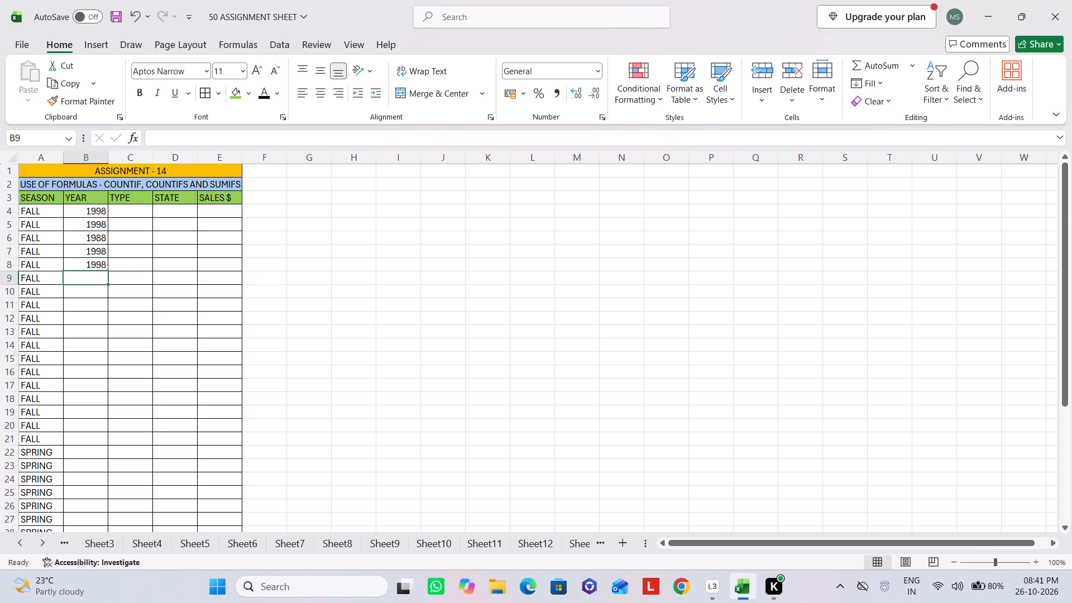
{"action": "type", "text": "1998"}
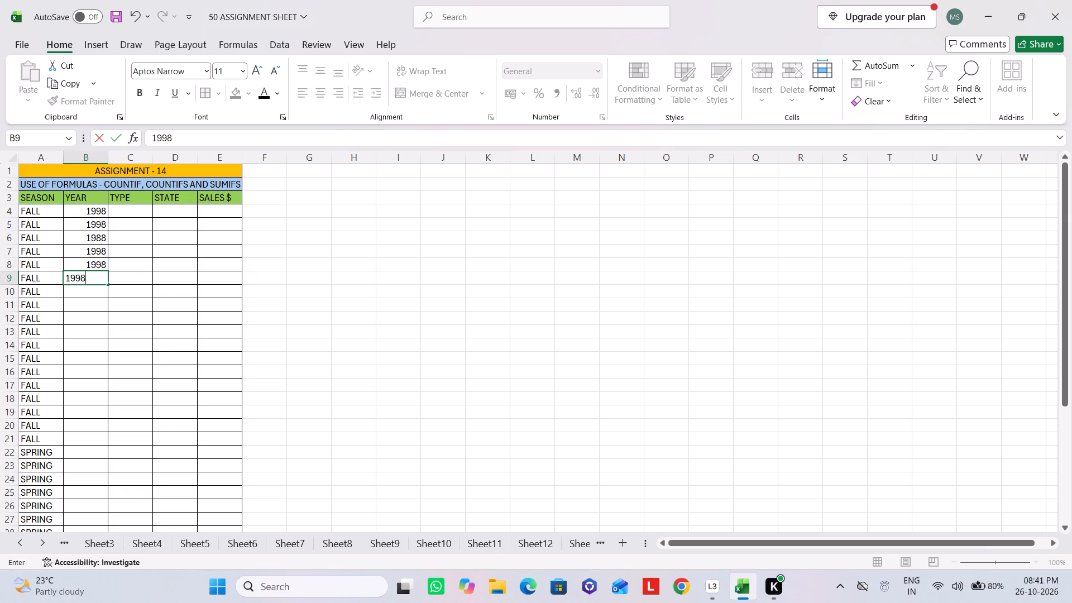
{"action": "key", "text": "Down"}
{"action": "type", "text": "1998"}
{"action": "key", "text": "Down"}
{"action": "type", "text": "1998"}
{"action": "key", "text": "Down"}
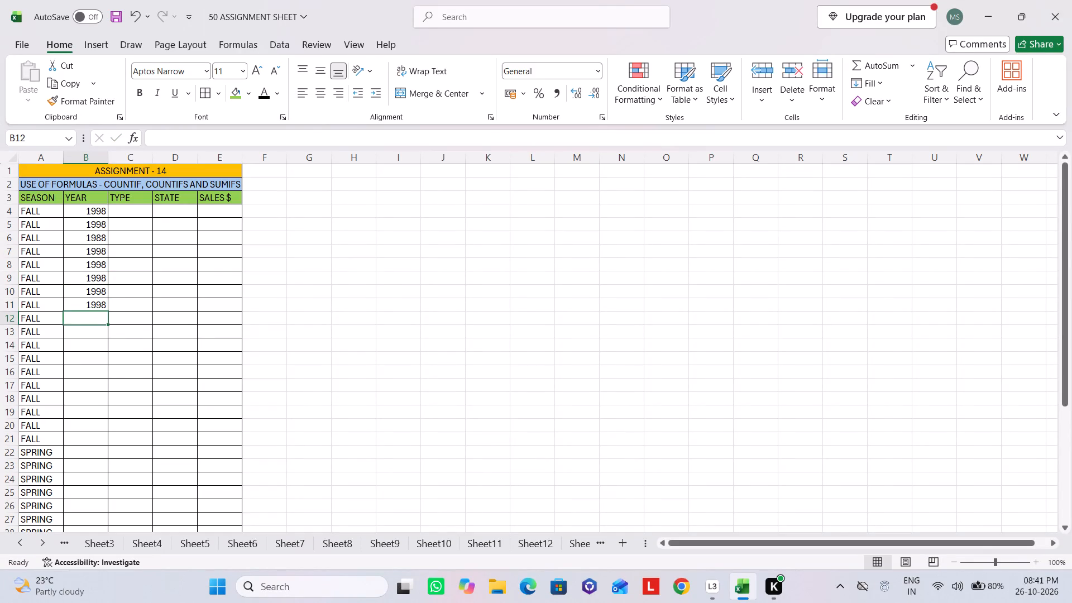
Enter 1998 in each YEAR cell from B12 to B15.
{"action": "type", "text": "1998"}
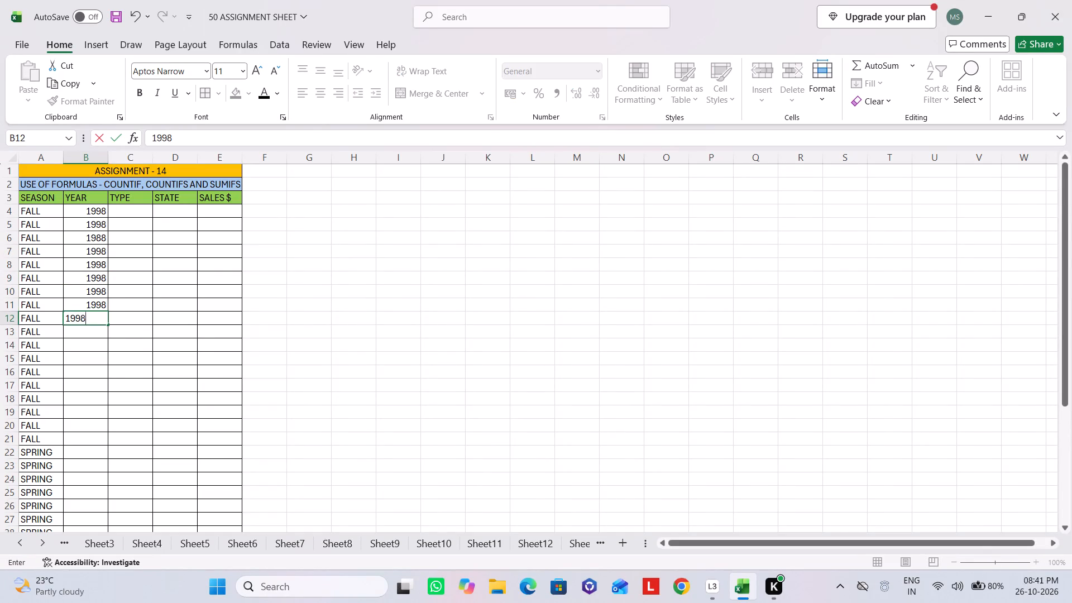
{"action": "key", "text": "Down"}
{"action": "type", "text": "1998"}
{"action": "key", "text": "Down"}
{"action": "key", "text": "1"}
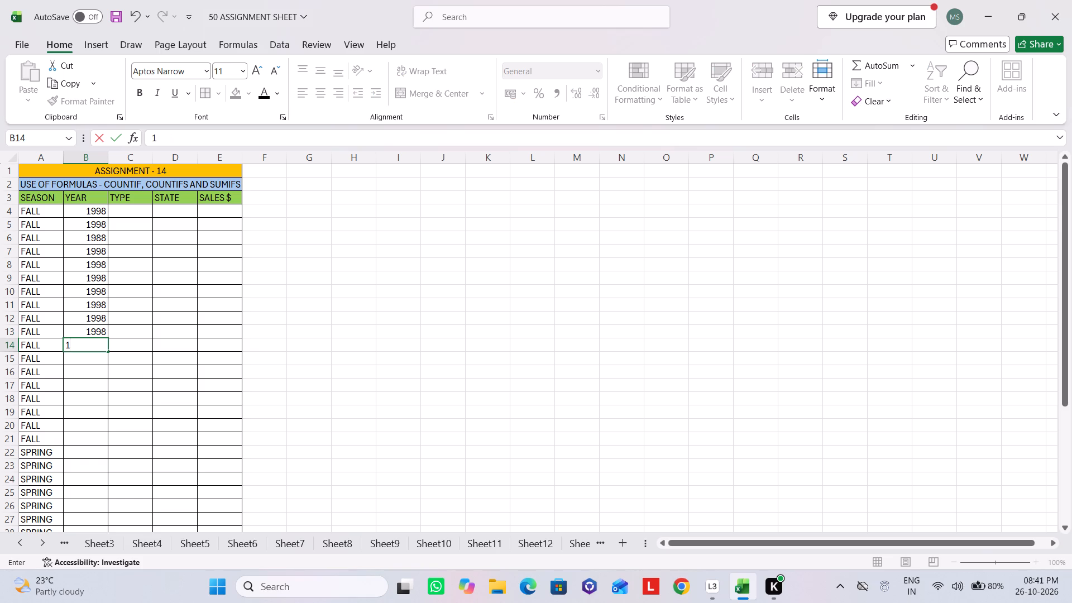
{"action": "type", "text": "998"}
{"action": "key", "text": "Down"}
{"action": "type", "text": "198"}
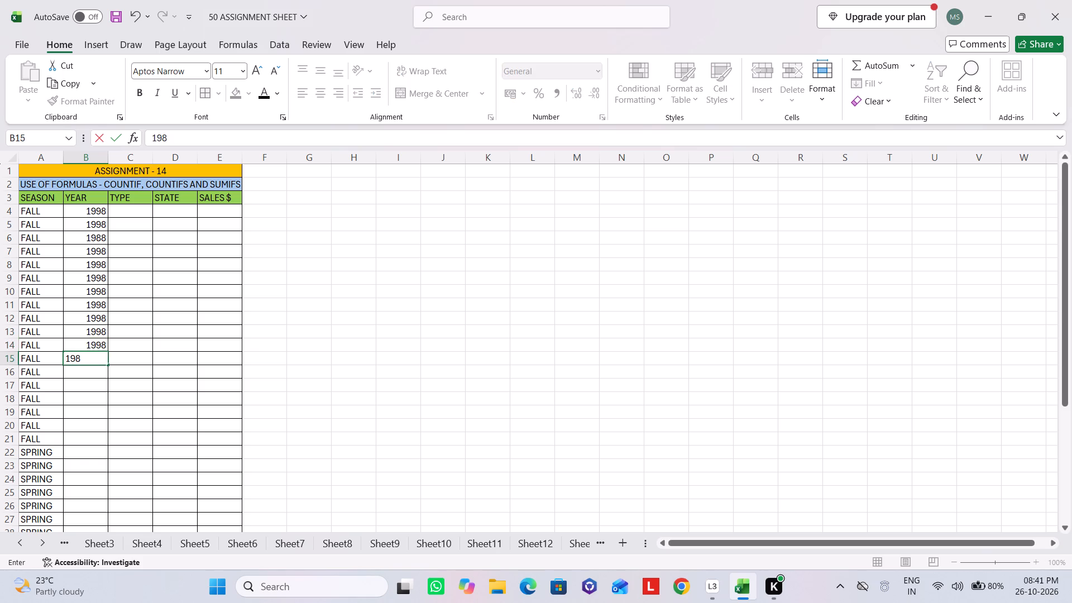
{"action": "key", "text": "BackSpace"}
{"action": "type", "text": "98"}
{"action": "key", "text": "Down"}
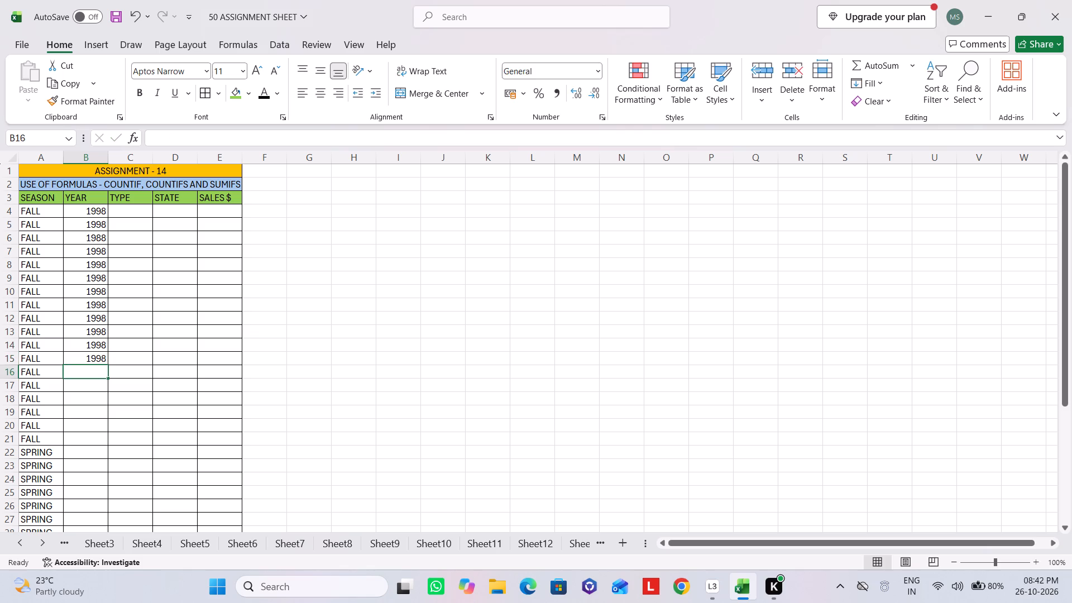
Enter 1998 in each YEAR cell from B16 to B19.
{"action": "type", "text": "1998"}
{"action": "key", "text": "Down"}
{"action": "type", "text": "1998"}
{"action": "key", "text": "Down"}
{"action": "type", "text": "1998"}
{"action": "key", "text": "Down"}
{"action": "type", "text": "1998"}
{"action": "key", "text": "Down"}
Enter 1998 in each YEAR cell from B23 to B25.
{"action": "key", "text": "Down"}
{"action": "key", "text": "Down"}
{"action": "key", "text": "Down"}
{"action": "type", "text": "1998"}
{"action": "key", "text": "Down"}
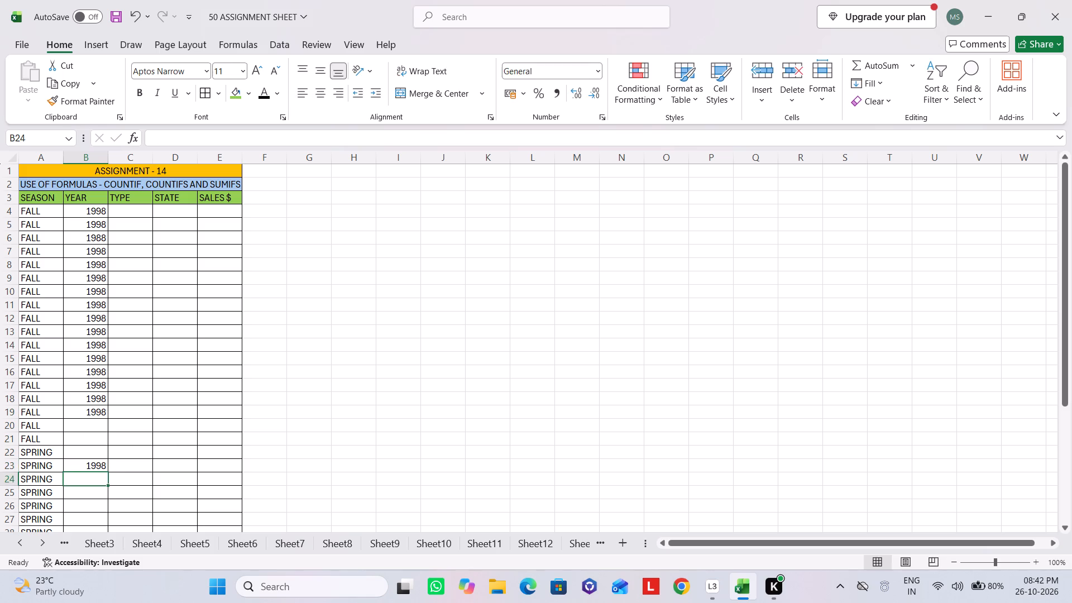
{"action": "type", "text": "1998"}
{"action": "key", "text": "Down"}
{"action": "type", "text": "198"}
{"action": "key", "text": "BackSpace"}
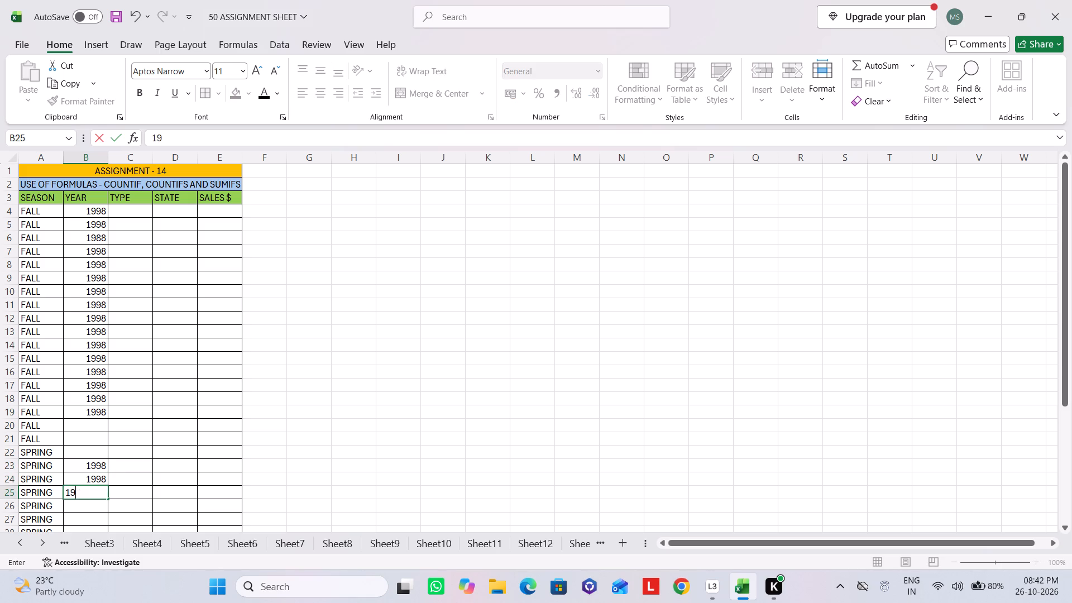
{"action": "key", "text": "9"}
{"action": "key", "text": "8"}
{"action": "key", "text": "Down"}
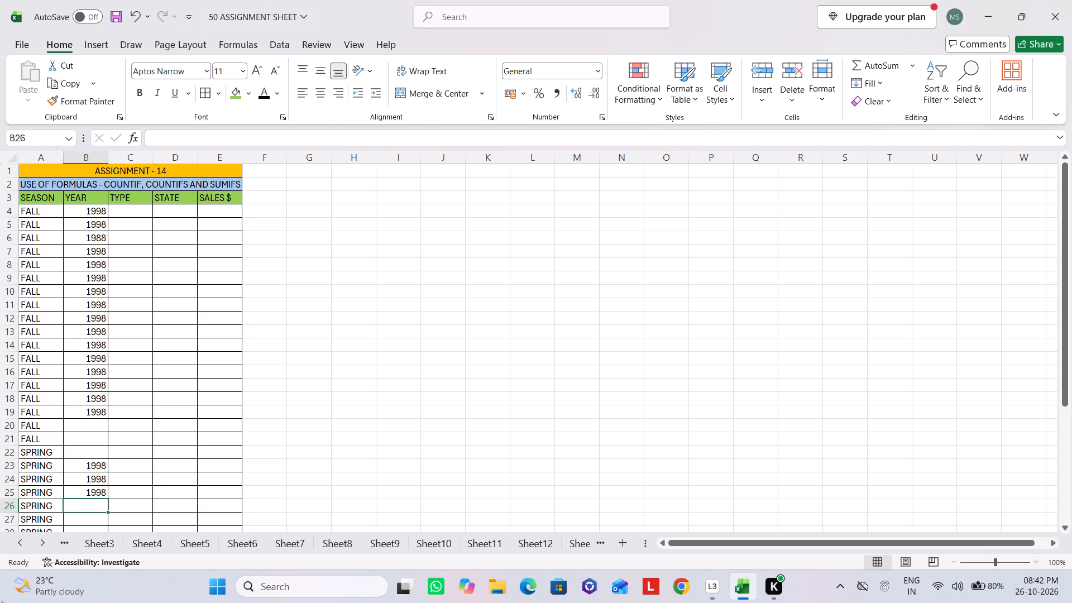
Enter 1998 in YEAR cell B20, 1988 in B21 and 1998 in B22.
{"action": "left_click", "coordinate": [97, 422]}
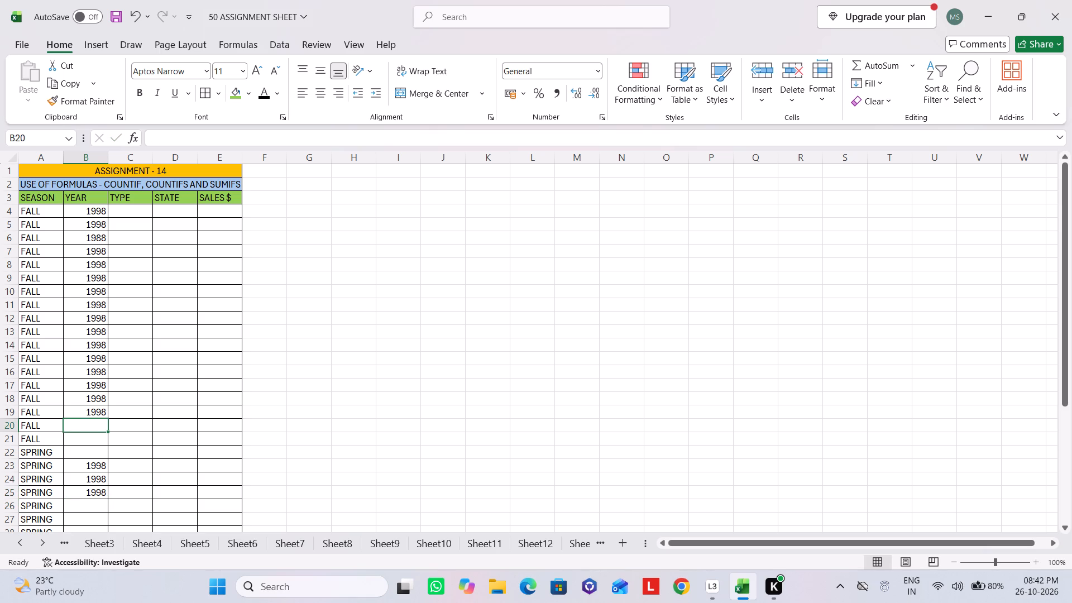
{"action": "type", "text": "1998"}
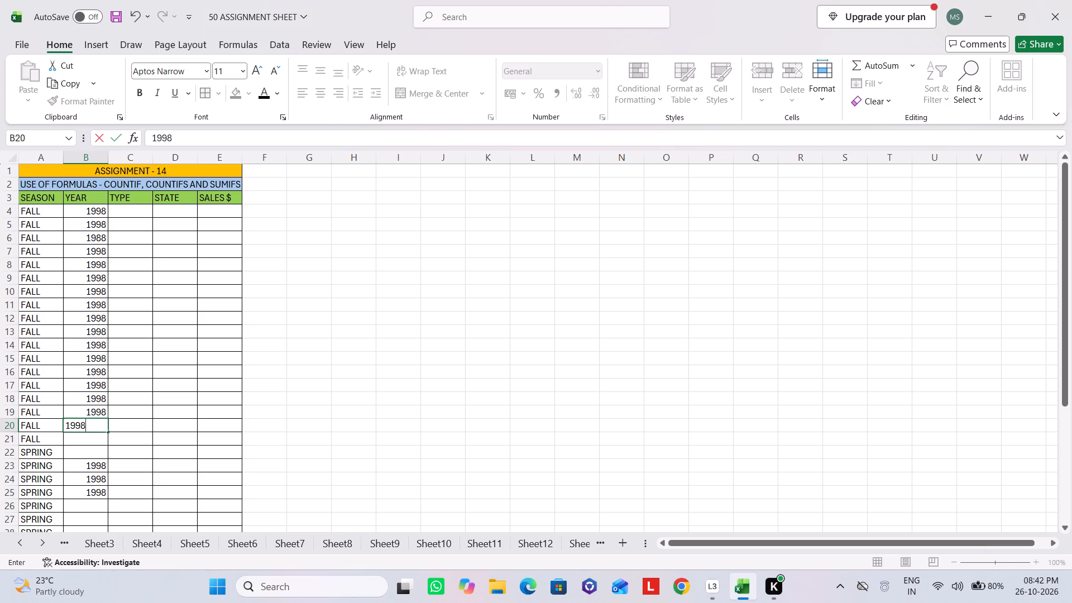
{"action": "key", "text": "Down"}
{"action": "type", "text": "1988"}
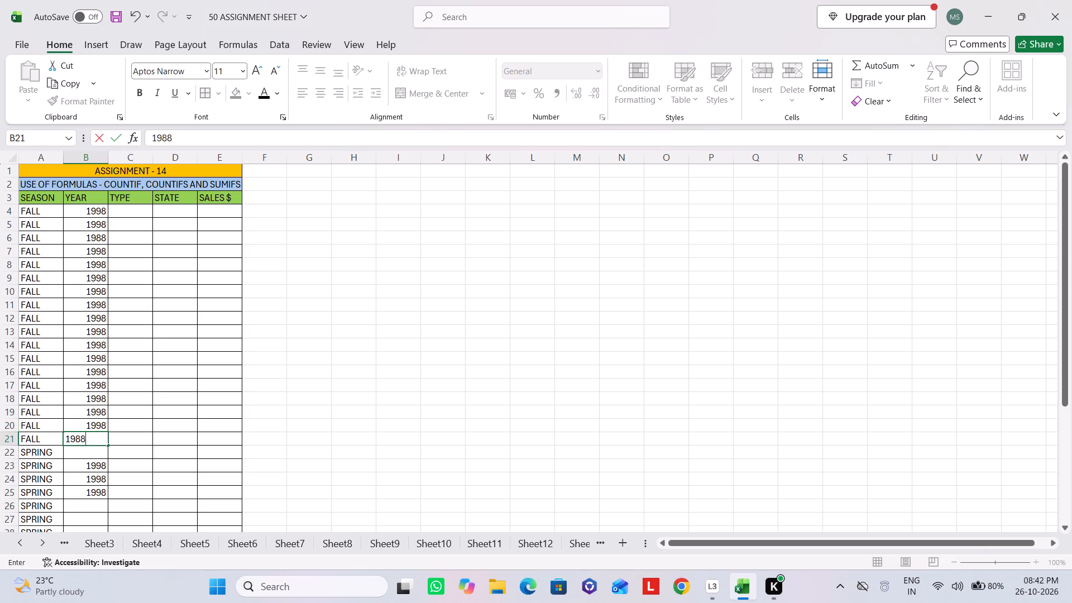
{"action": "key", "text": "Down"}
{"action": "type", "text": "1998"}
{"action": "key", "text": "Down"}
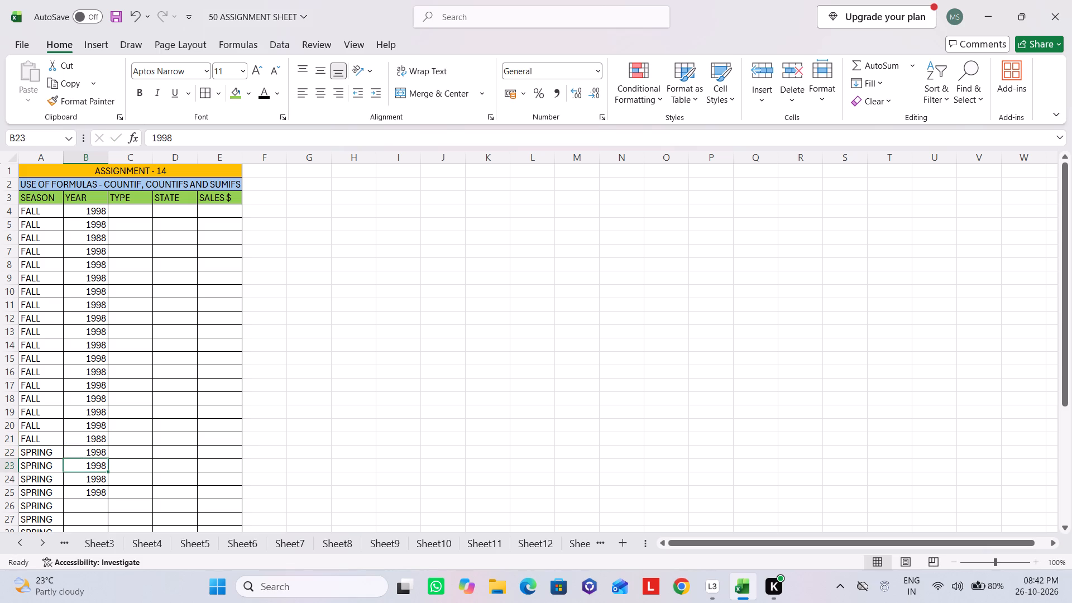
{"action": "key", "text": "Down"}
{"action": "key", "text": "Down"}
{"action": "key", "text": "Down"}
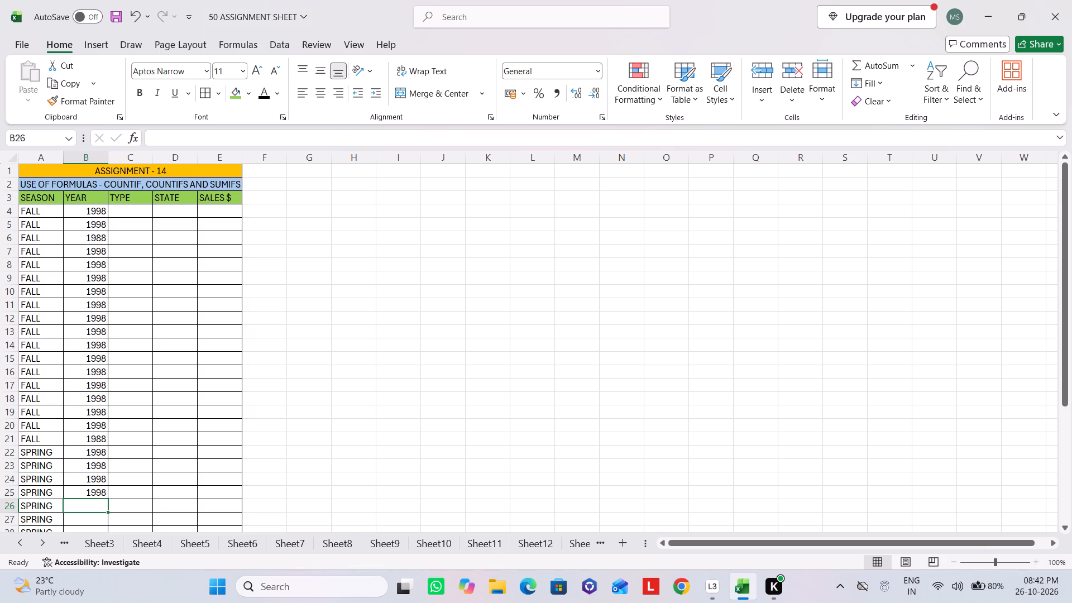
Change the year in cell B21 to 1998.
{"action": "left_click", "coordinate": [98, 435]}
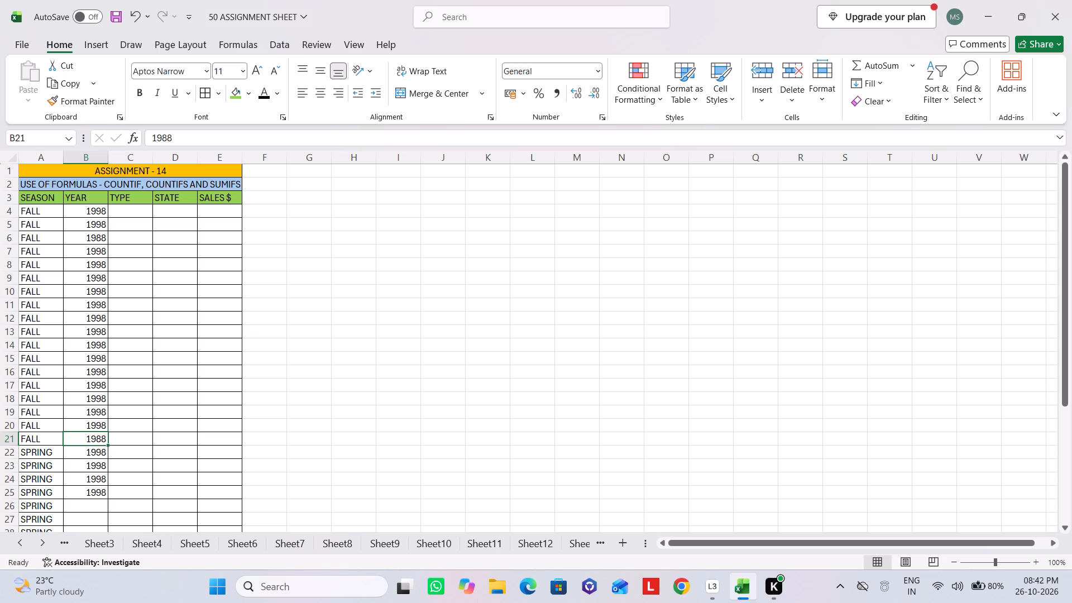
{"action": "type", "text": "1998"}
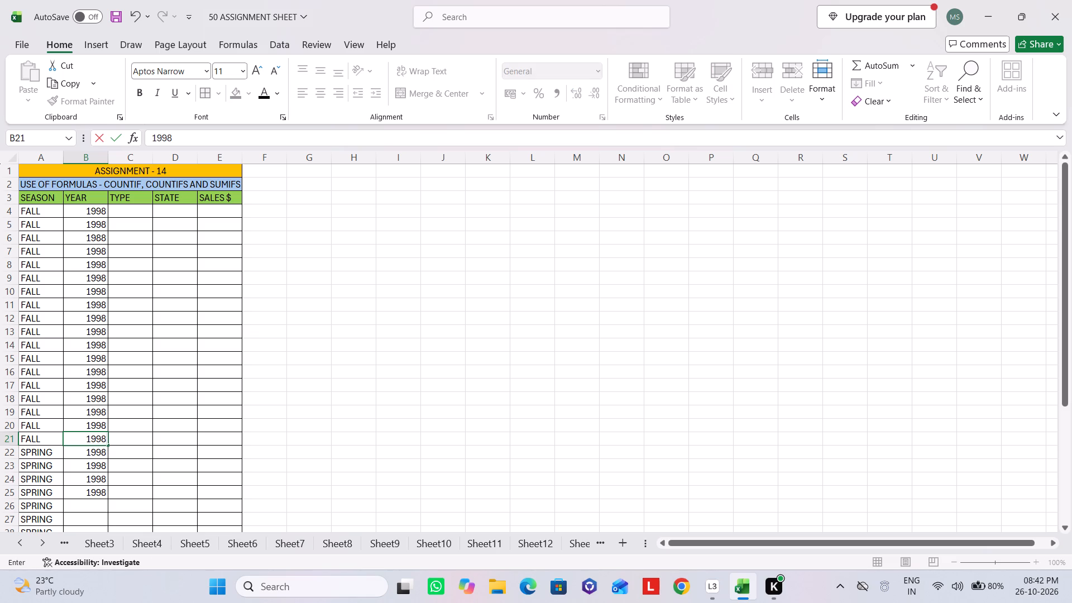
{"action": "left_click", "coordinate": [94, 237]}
Fill the 1998 in B4 down the YEAR column through the table's last row, B39.
{"action": "left_click", "coordinate": [94, 213]}
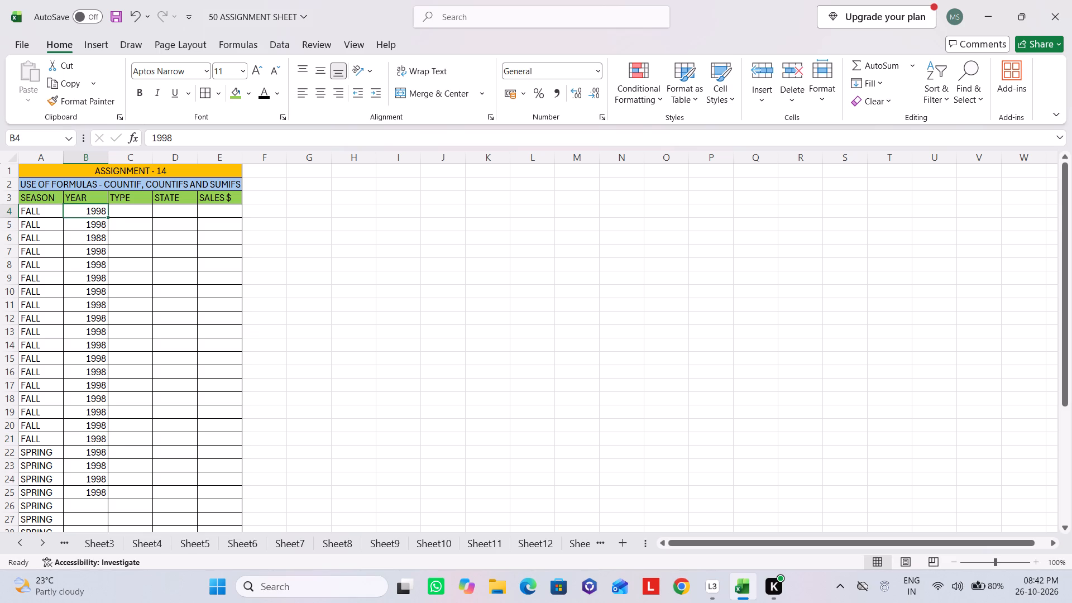
{"action": "left_click_drag", "start_coordinate": [106, 217], "coordinate": [108, 544]}
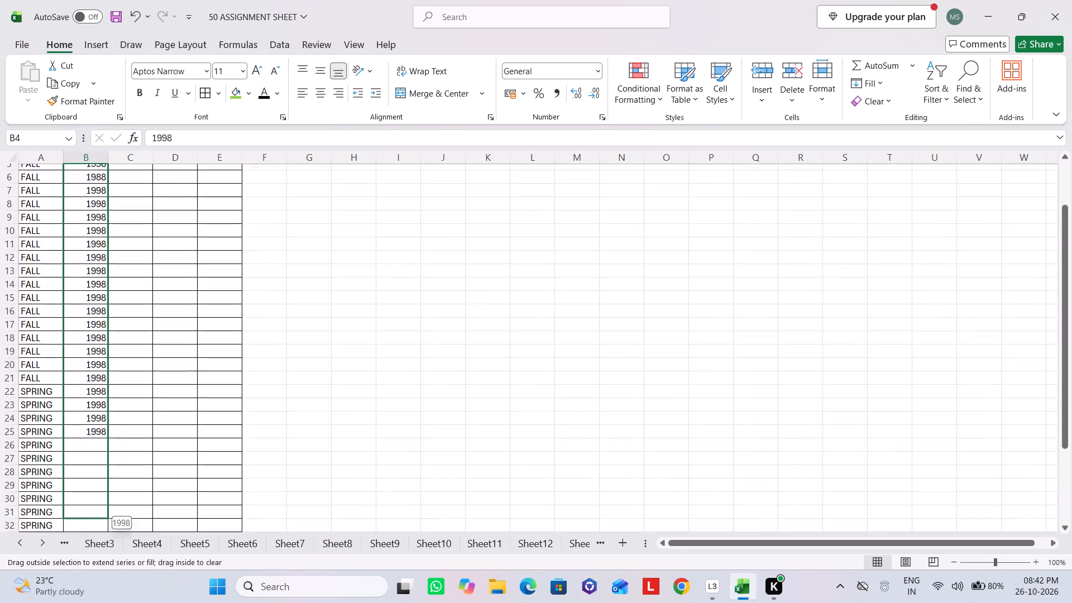
{"action": "left_click_drag", "start_coordinate": [108, 544], "coordinate": [100, 510]}
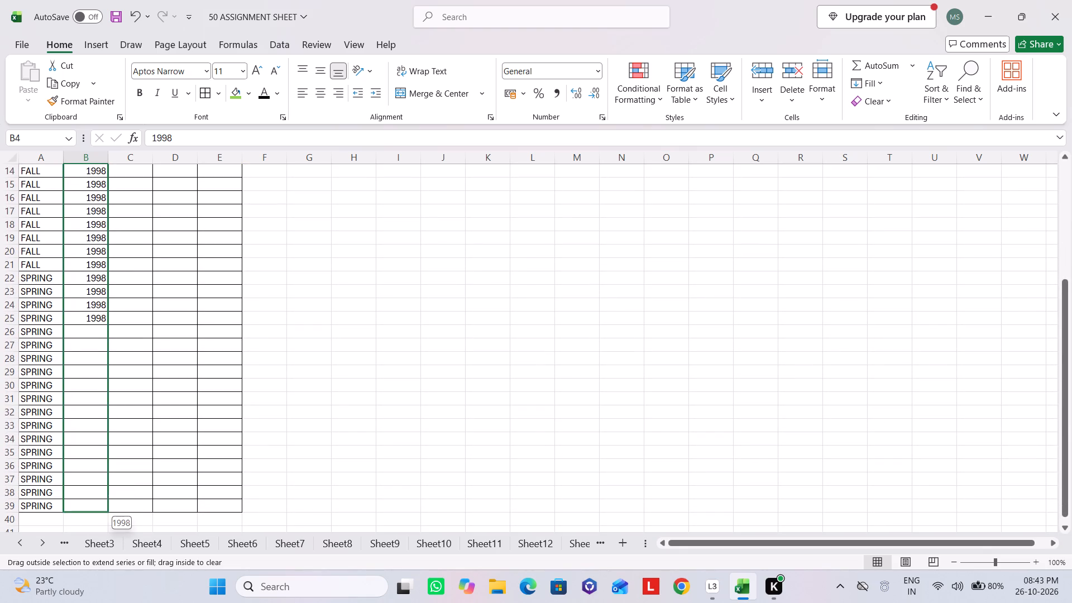
{"action": "left_click_drag", "start_coordinate": [100, 510], "coordinate": [100, 511]}
{"action": "scroll", "coordinate": [87, 342], "scroll_direction": "up", "scroll_amount": 3}
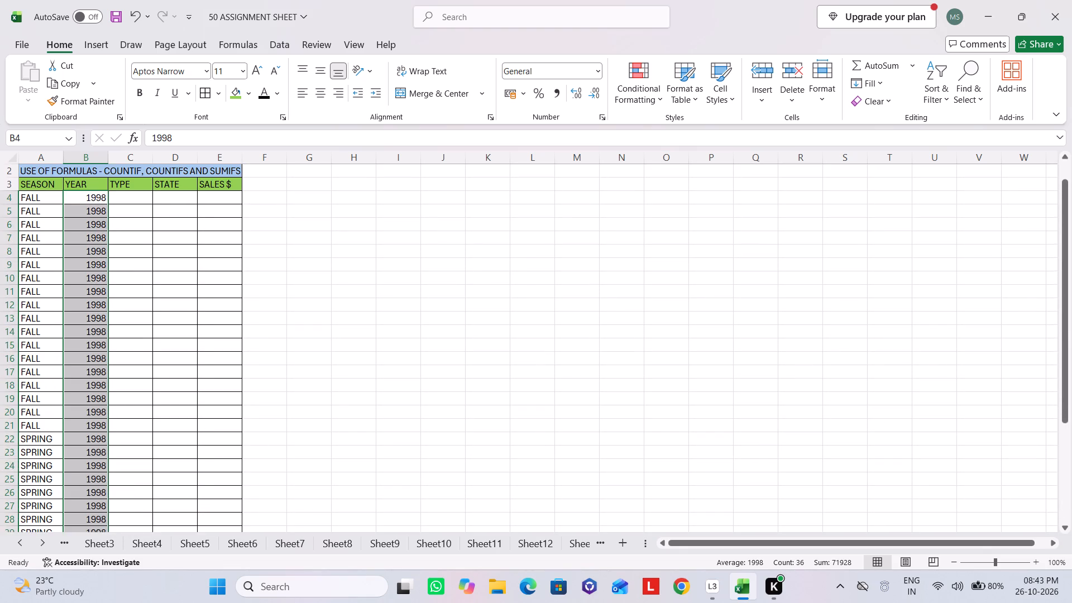
{"action": "scroll", "coordinate": [91, 336], "scroll_direction": "up", "scroll_amount": 5}
Enter AMBER ALE, HEFEWEIZEN and PALE ALE in TYPE cells C4 to C6.
{"action": "left_click", "coordinate": [135, 214]}
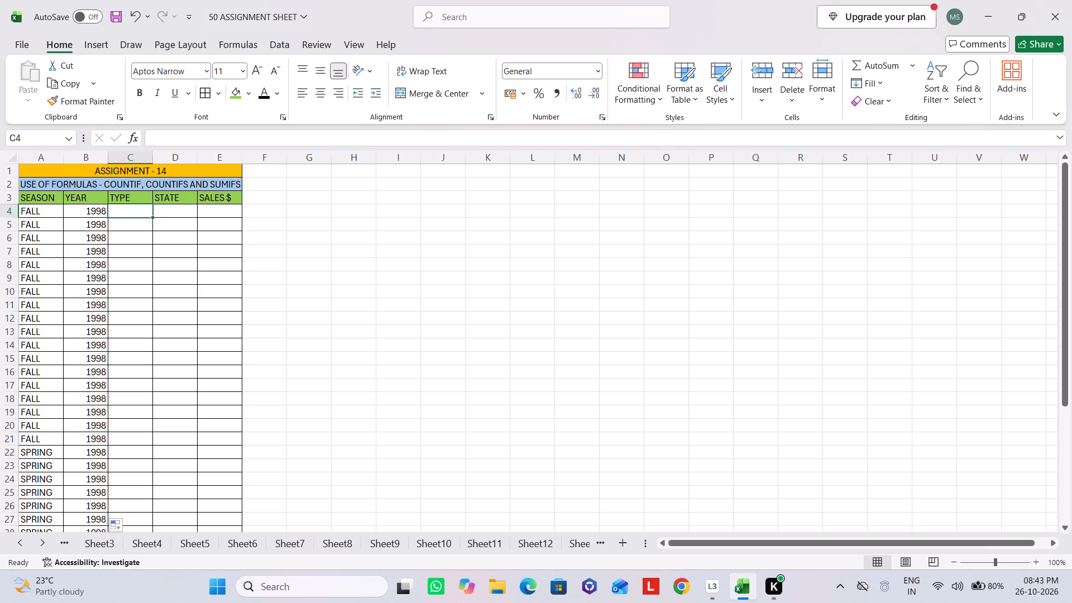
{"action": "type", "text": "AMBER ALE"}
{"action": "key", "text": "space"}
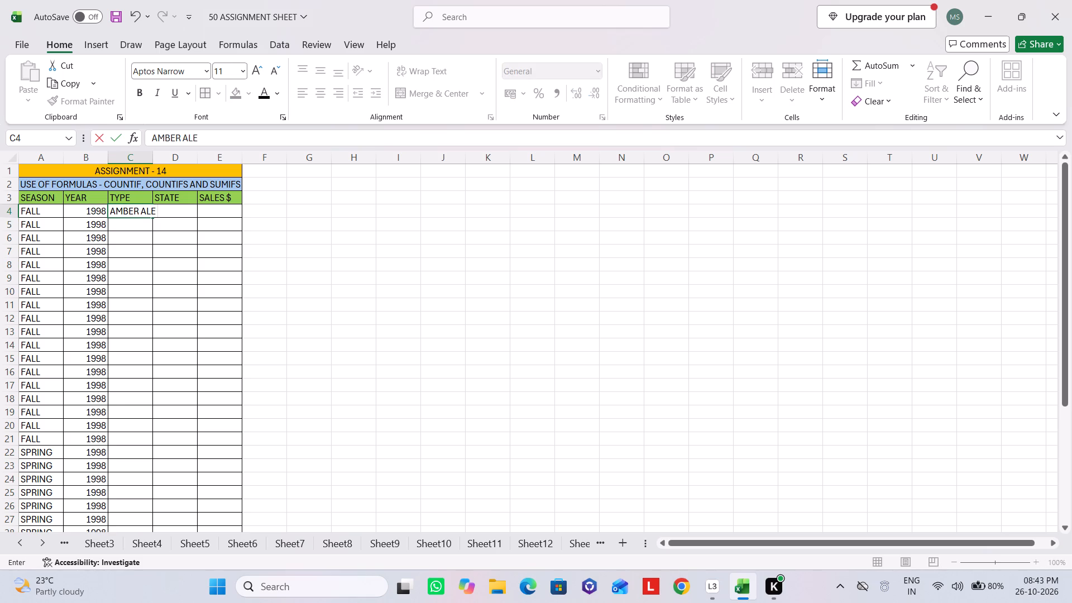
{"action": "key", "text": "Down"}
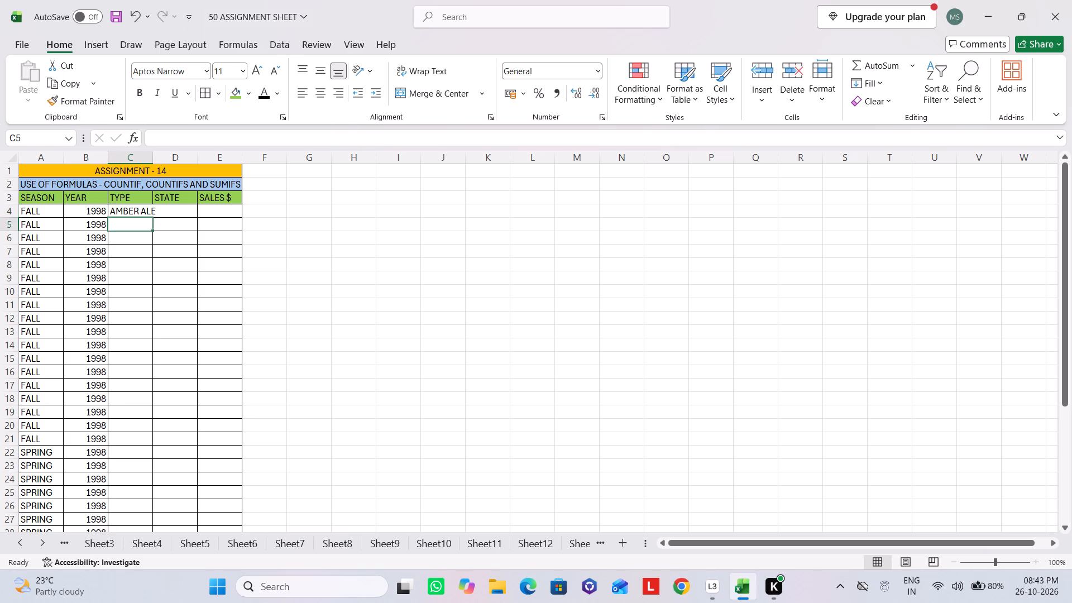
{"action": "type", "text": "HEF"}
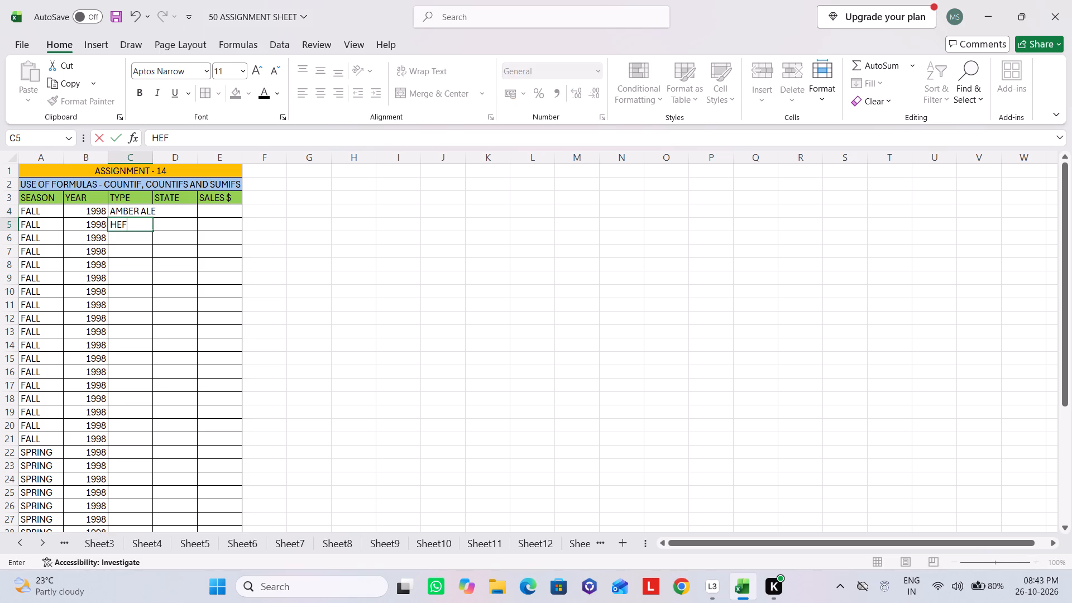
{"action": "type", "text": "EWEIZEN"}
{"action": "key", "text": "Down"}
{"action": "type", "text": "PALE"}
{"action": "key", "text": "space"}
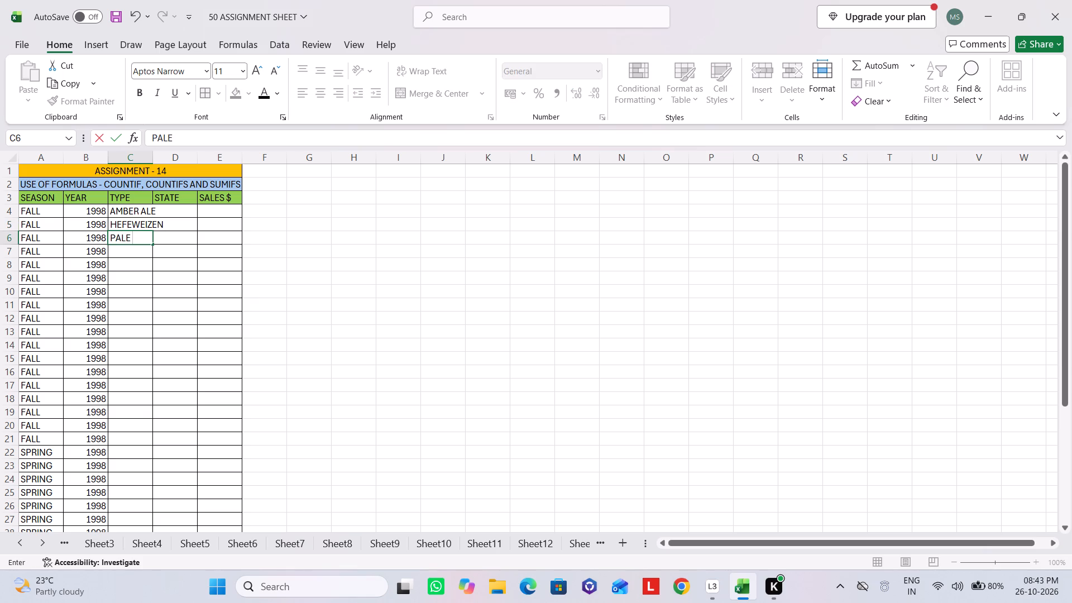
{"action": "type", "text": "L"}
{"action": "key", "text": "BackSpace"}
{"action": "type", "text": "ALE"}
{"action": "key", "text": "Left"}
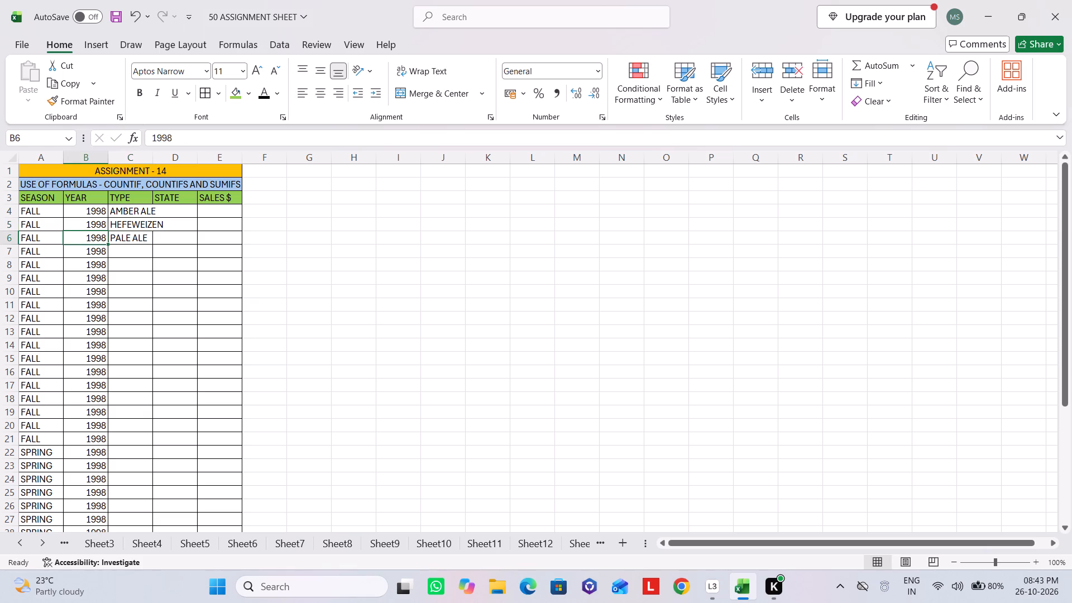
{"action": "key", "text": "Down"}
{"action": "key", "text": "Right"}
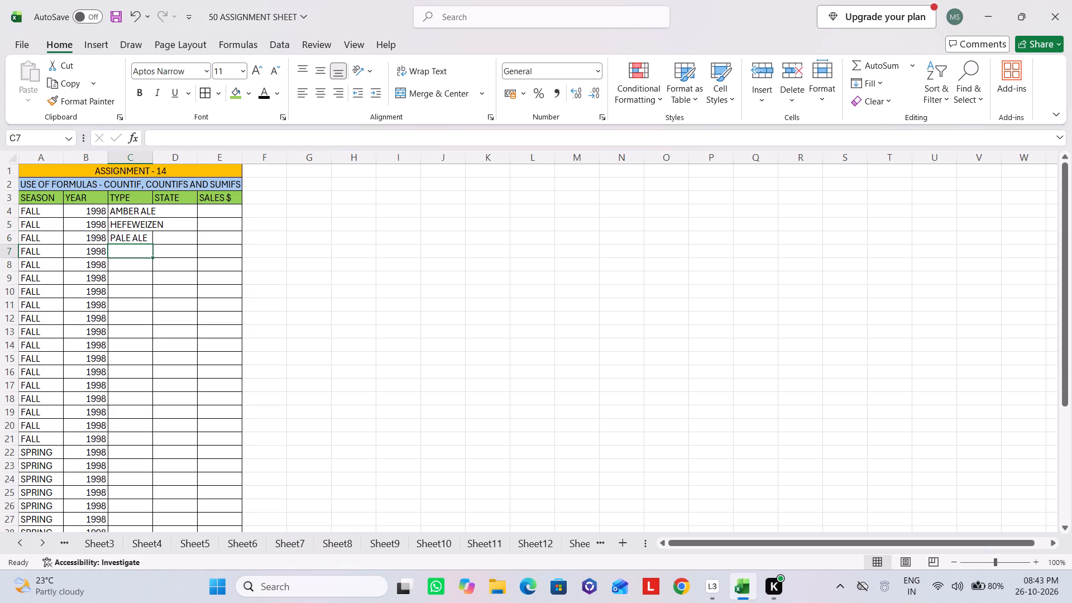
Enter PILSNER, PORTER and STOUT in TYPE cells C7 to C9.
{"action": "type", "text": "PILSNER"}
{"action": "key", "text": "Down"}
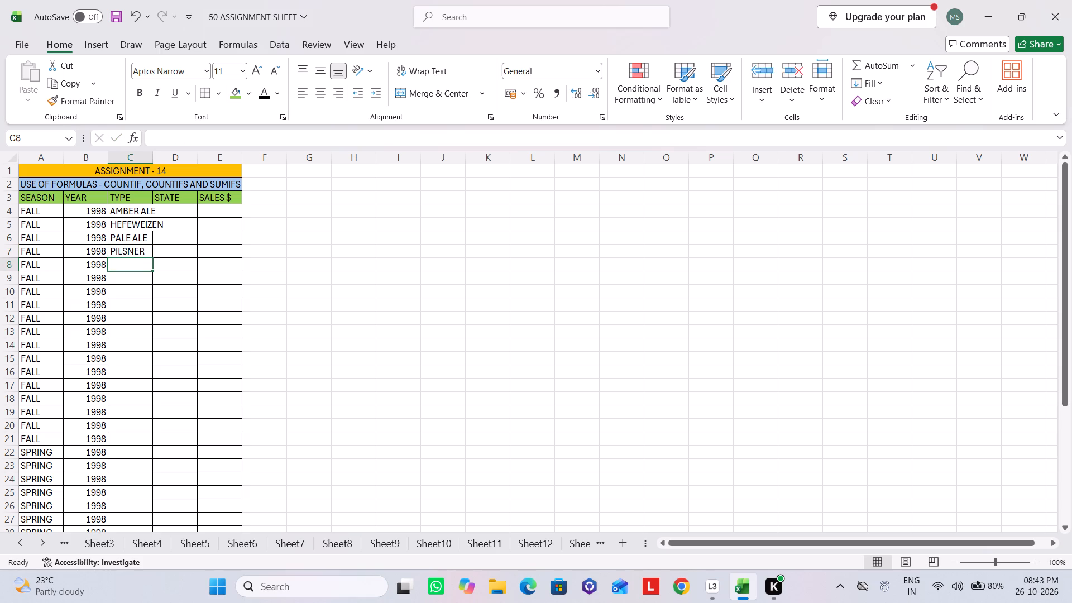
{"action": "type", "text": "PORTER"}
{"action": "key", "text": "Left"}
{"action": "key", "text": "Right"}
{"action": "key", "text": "Down"}
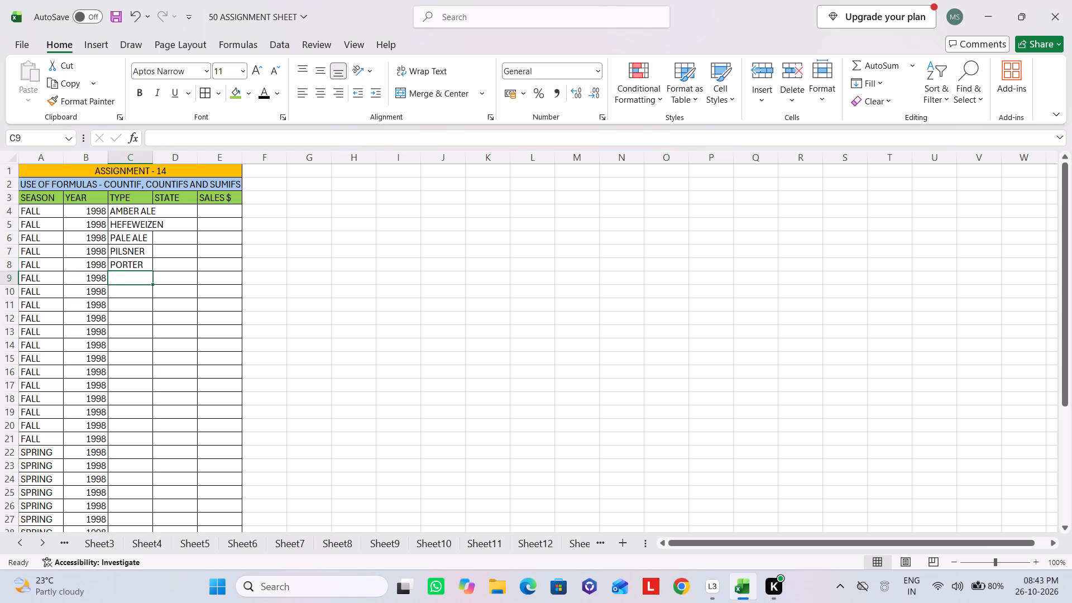
{"action": "type", "text": "STOUT"}
{"action": "key", "text": "Down"}
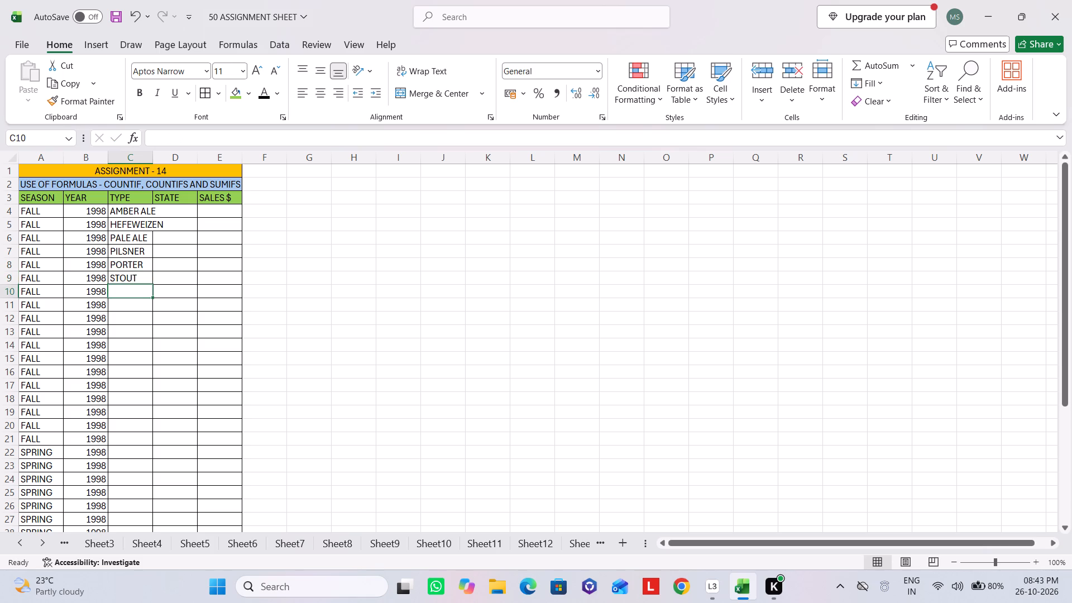
Enter AMBER ALE, HEFEWEIZEN and PALE ALE in TYPE cells C10 to C12.
{"action": "type", "text": "AM"}
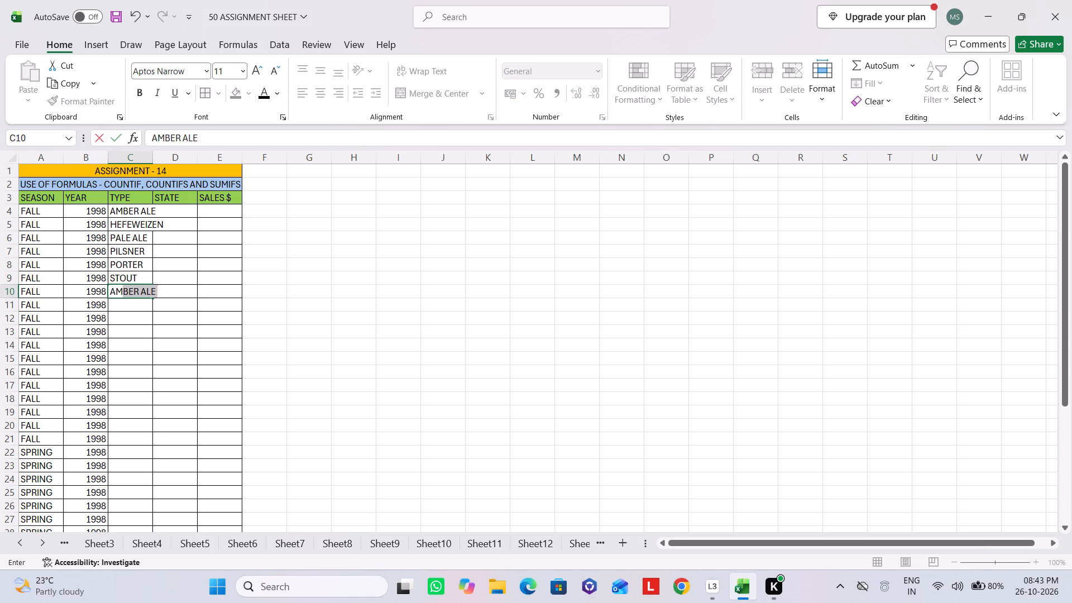
{"action": "type", "text": "BER"}
{"action": "key", "text": "Down"}
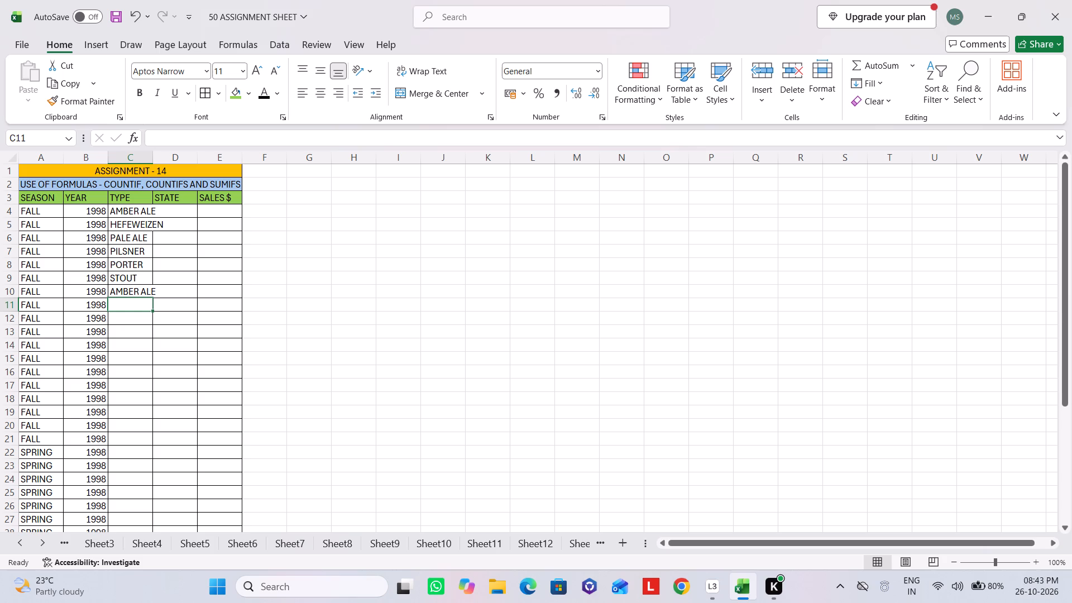
{"action": "type", "text": "HEFE"}
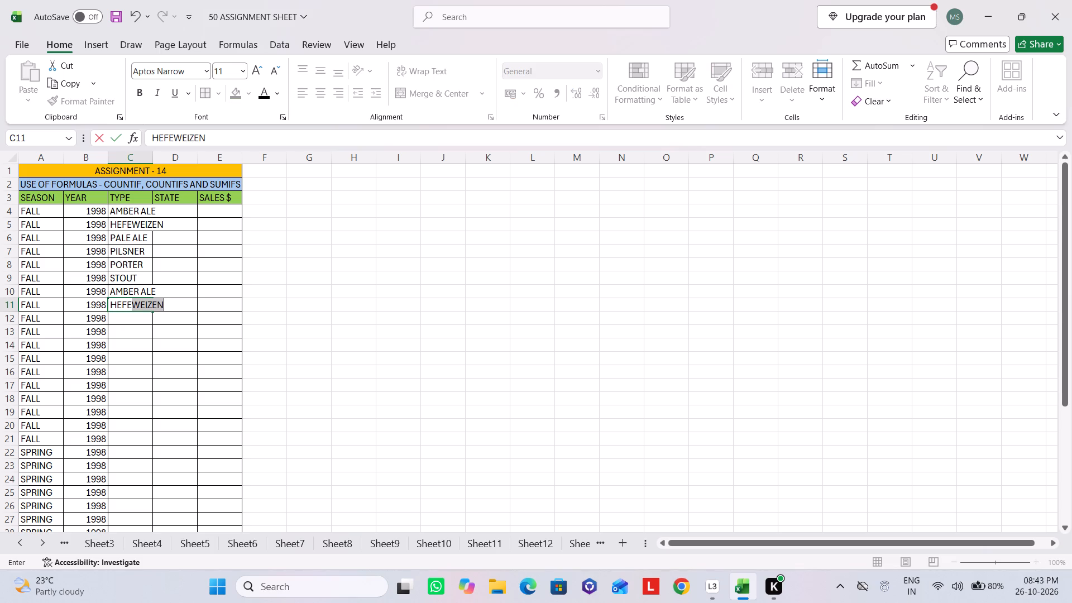
{"action": "key", "text": "Down"}
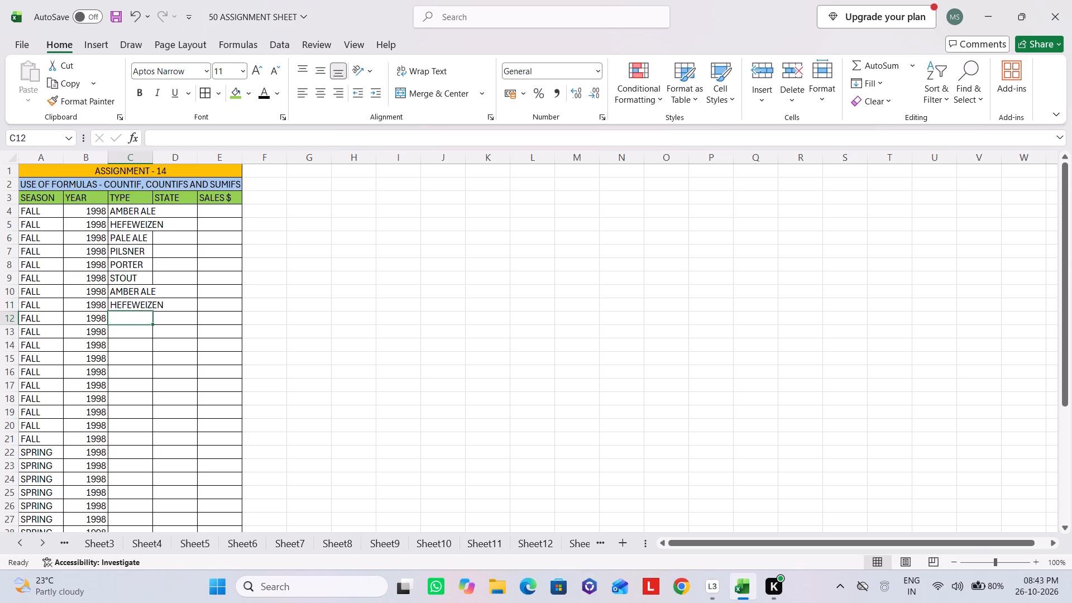
{"action": "type", "text": "PALE ALE"}
{"action": "key", "text": "Down"}
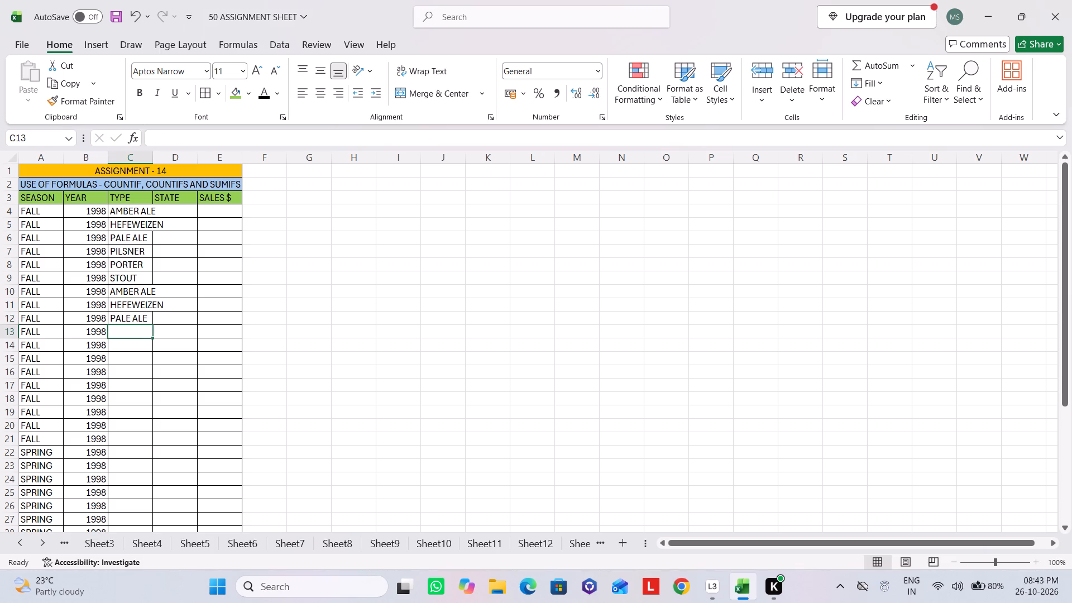
Enter PILSNER, PORTER and STOUT in TYPE cells C13 to C15.
{"action": "type", "text": "PILSNER"}
{"action": "key", "text": "Down"}
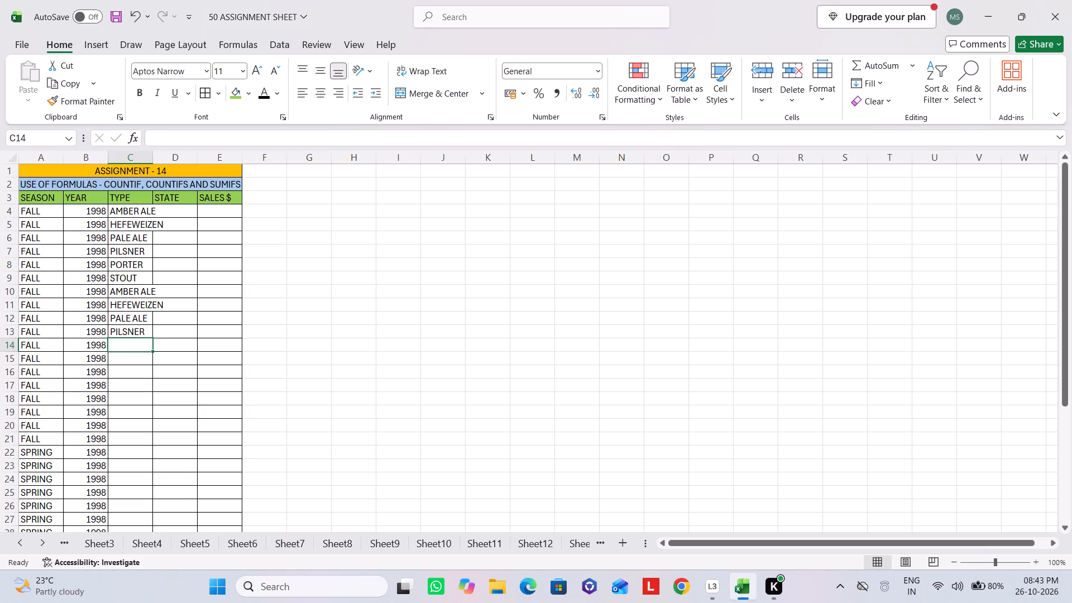
{"action": "type", "text": "PORTE"}
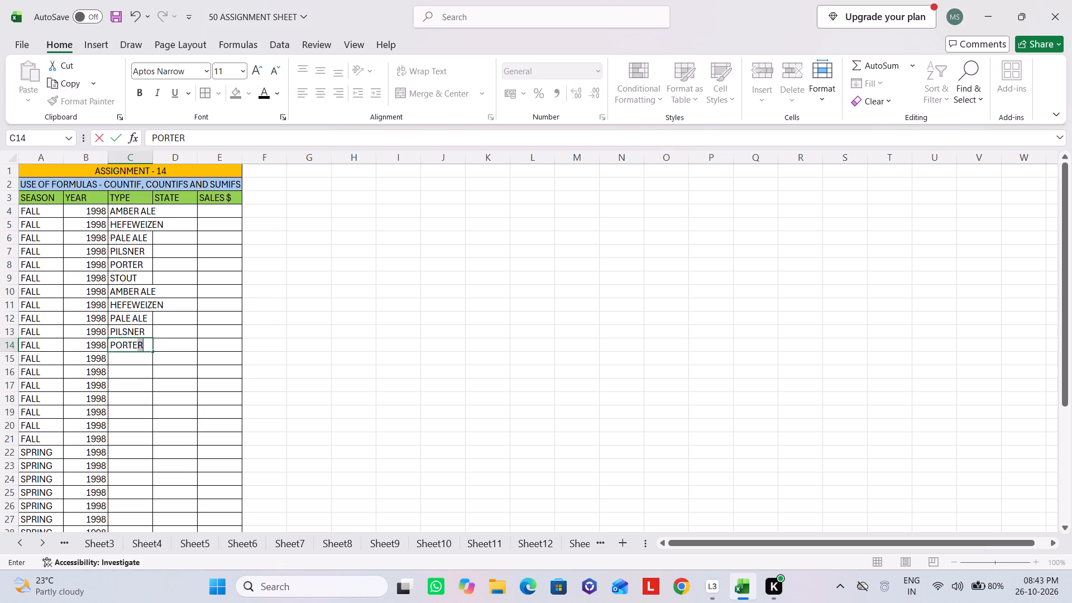
{"action": "key", "text": "Down"}
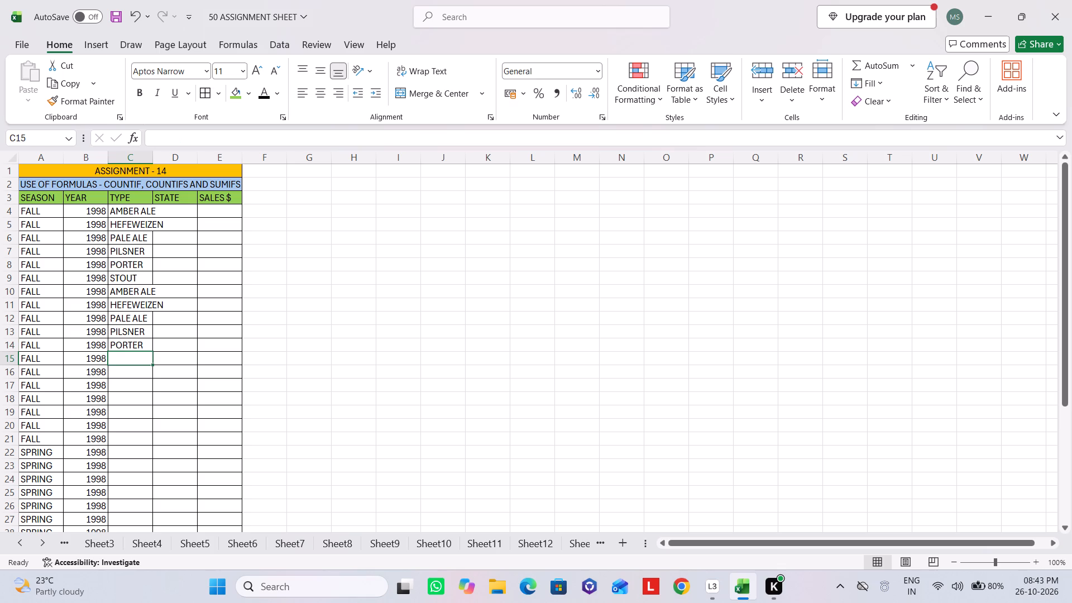
{"action": "type", "text": "STOUT"}
{"action": "key", "text": "Down"}
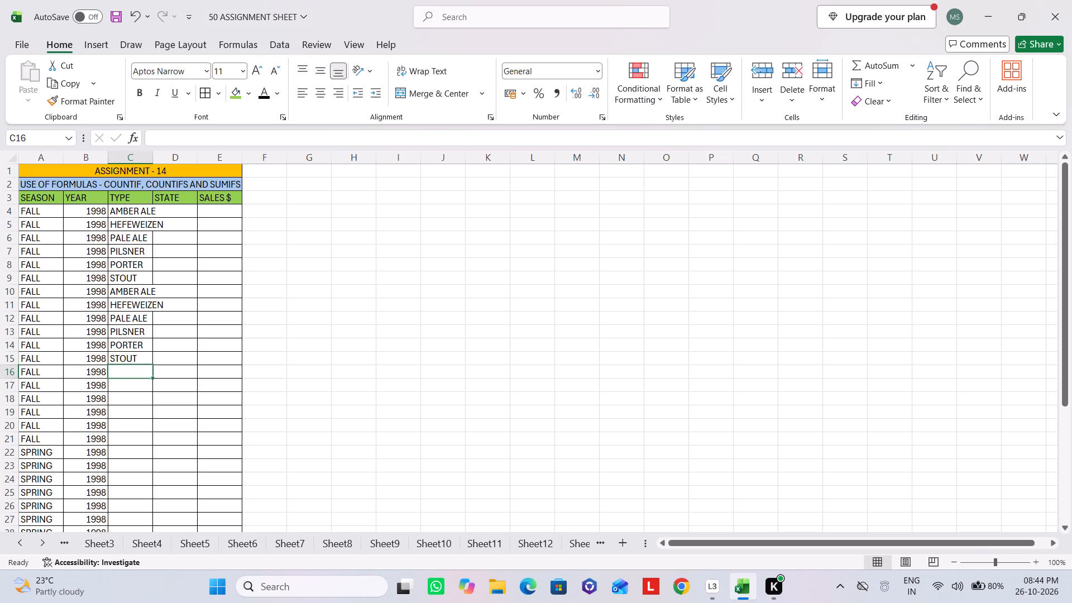
Enter AMBER ALE, HEFEWEIZEN and PALE ALE in TYPE cells C16 to C18.
{"action": "type", "text": "AM"}
{"action": "key", "text": "Down"}
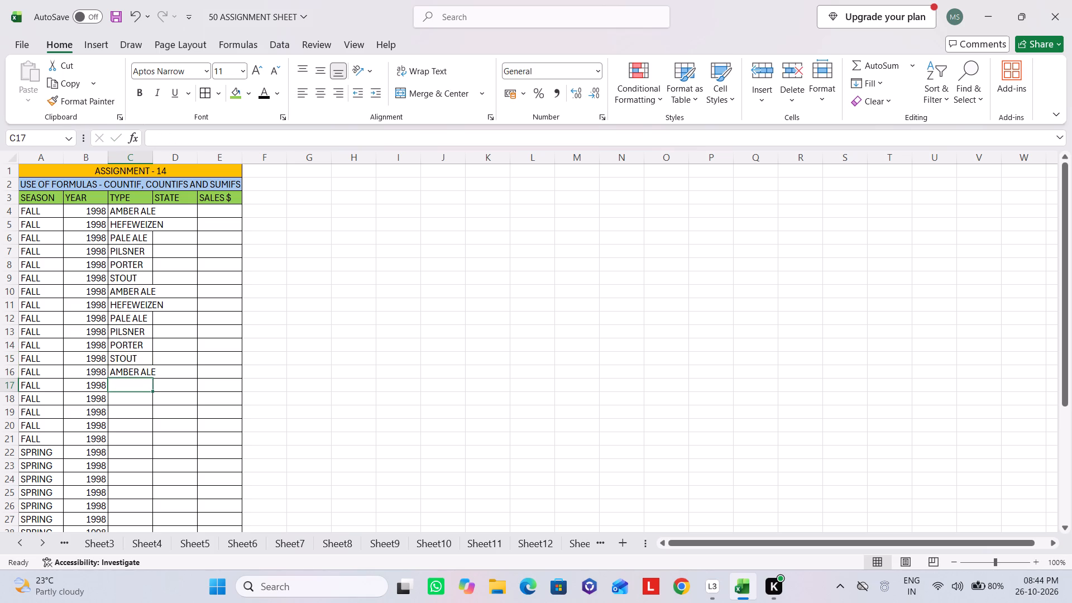
{"action": "type", "text": "HE"}
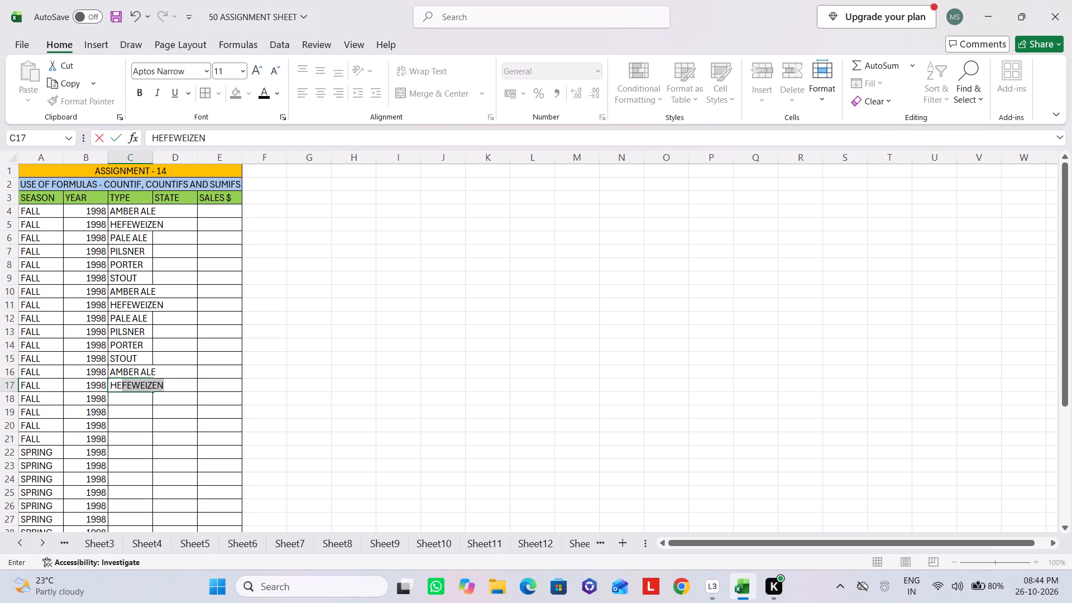
{"action": "key", "text": "Down"}
{"action": "type", "text": "PAL"}
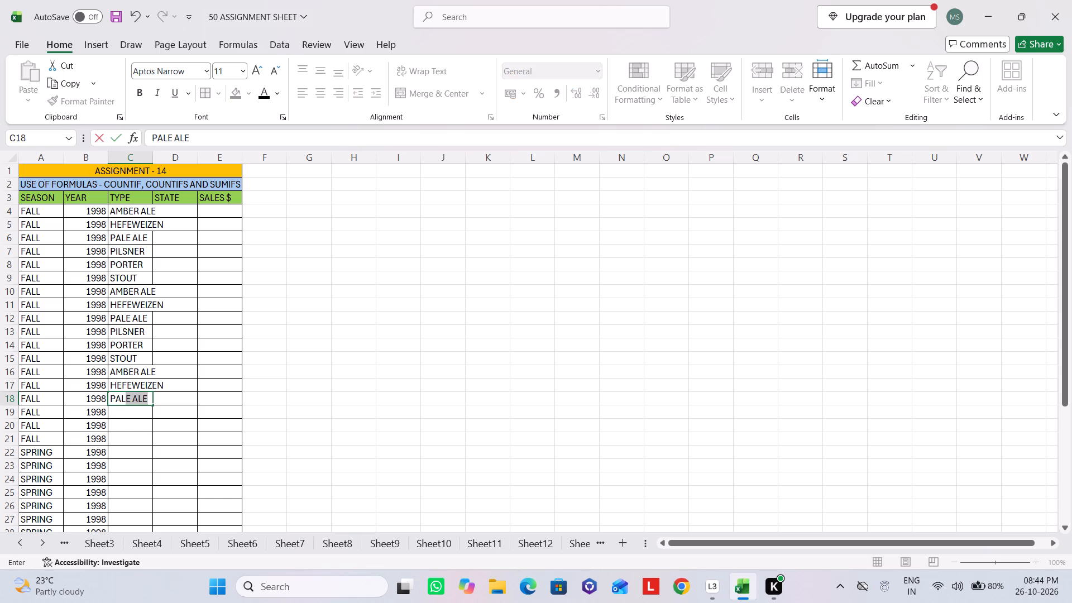
{"action": "key", "text": "Down"}
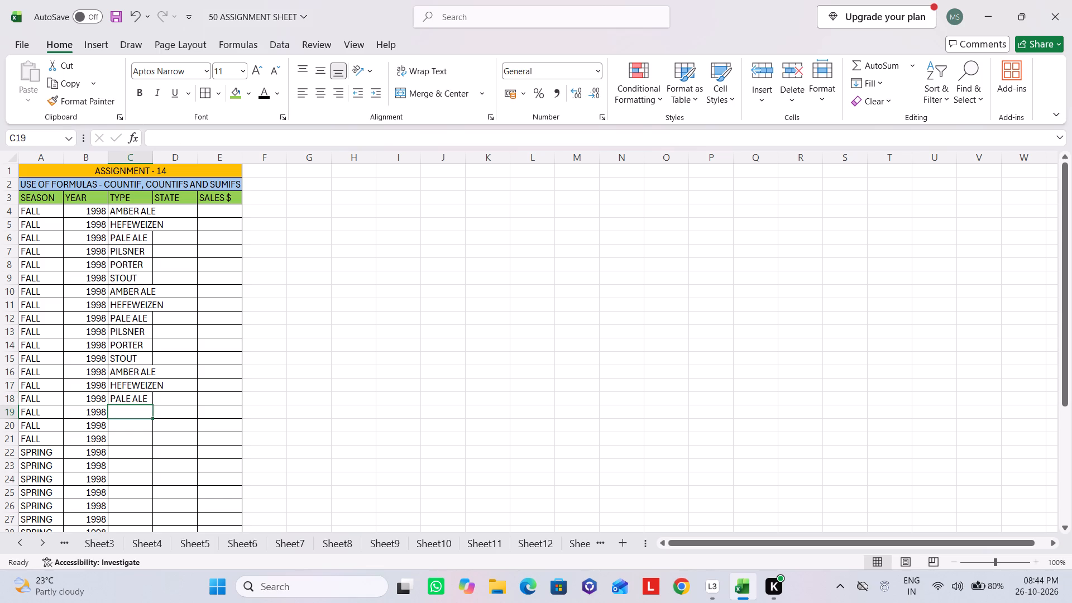
Enter PILSNER, PORTER and STOUT in TYPE cells C19 to C21.
{"action": "type", "text": "PLS"}
{"action": "key", "text": "BackSpace"}
{"action": "key", "text": "BackSpace"}
{"action": "type", "text": "ILS"}
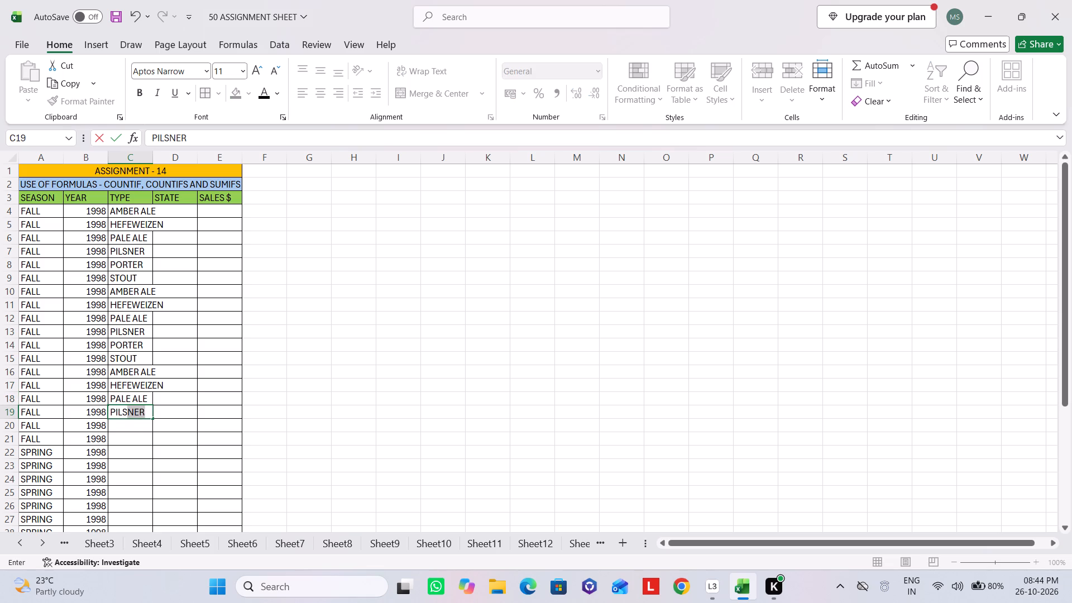
{"action": "key", "text": "Down"}
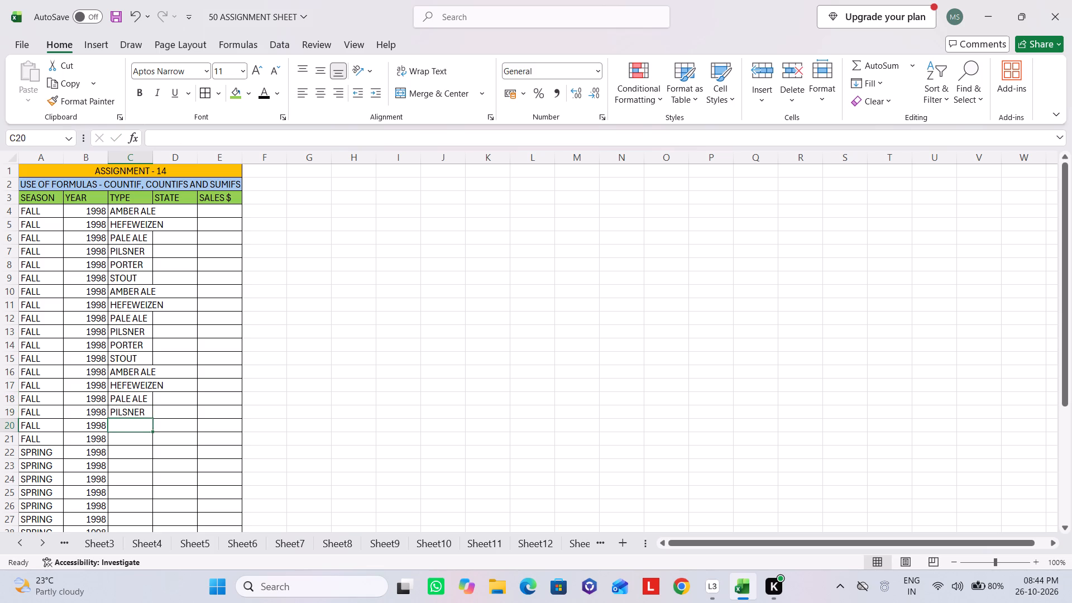
{"action": "type", "text": "PO"}
{"action": "key", "text": "Down"}
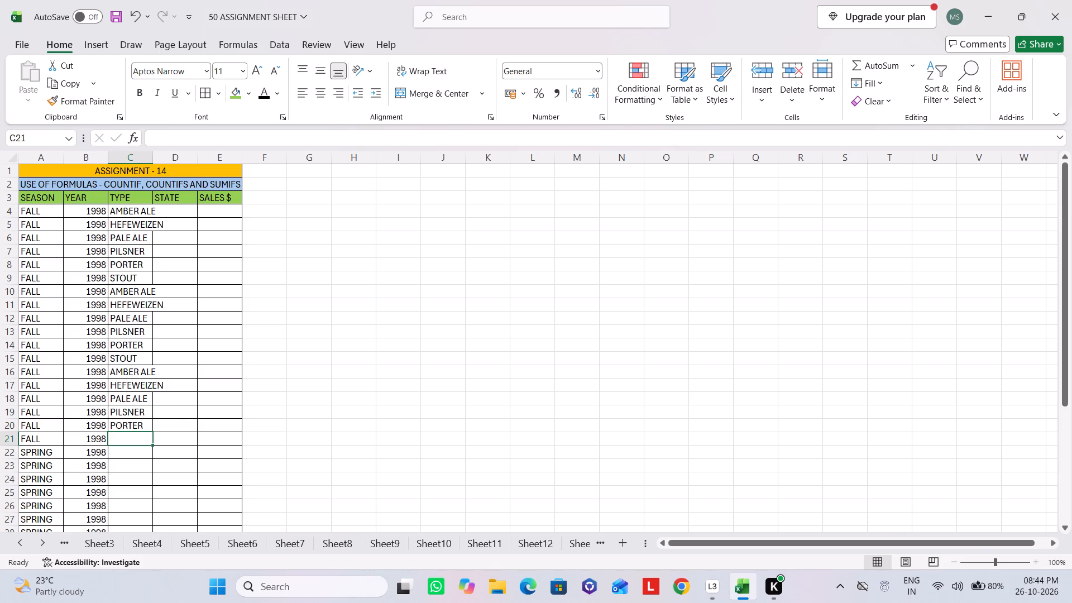
{"action": "type", "text": "STOU"}
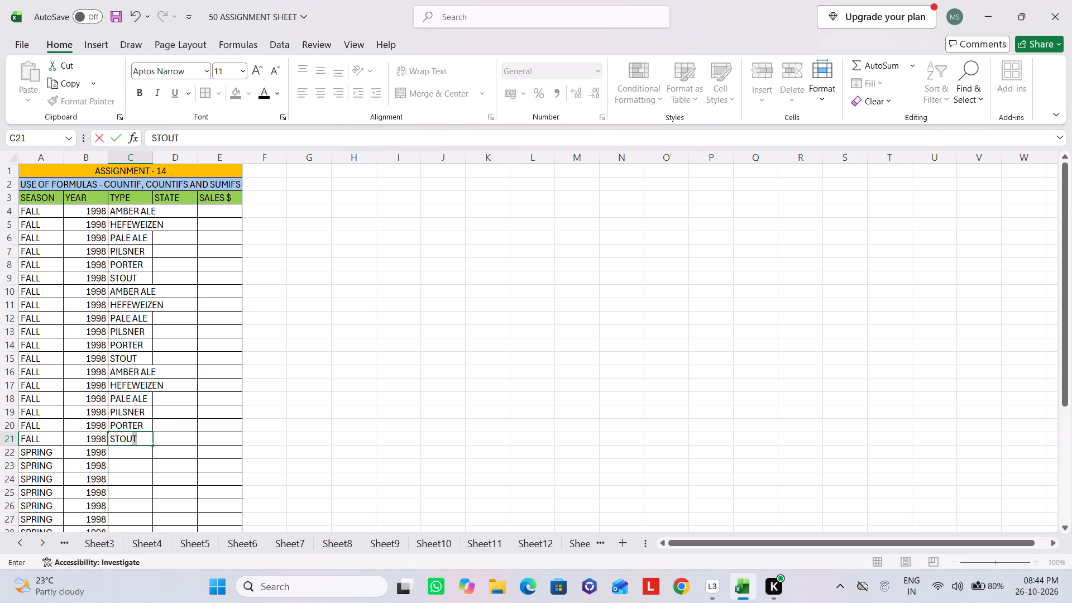
{"action": "key", "text": "Down"}
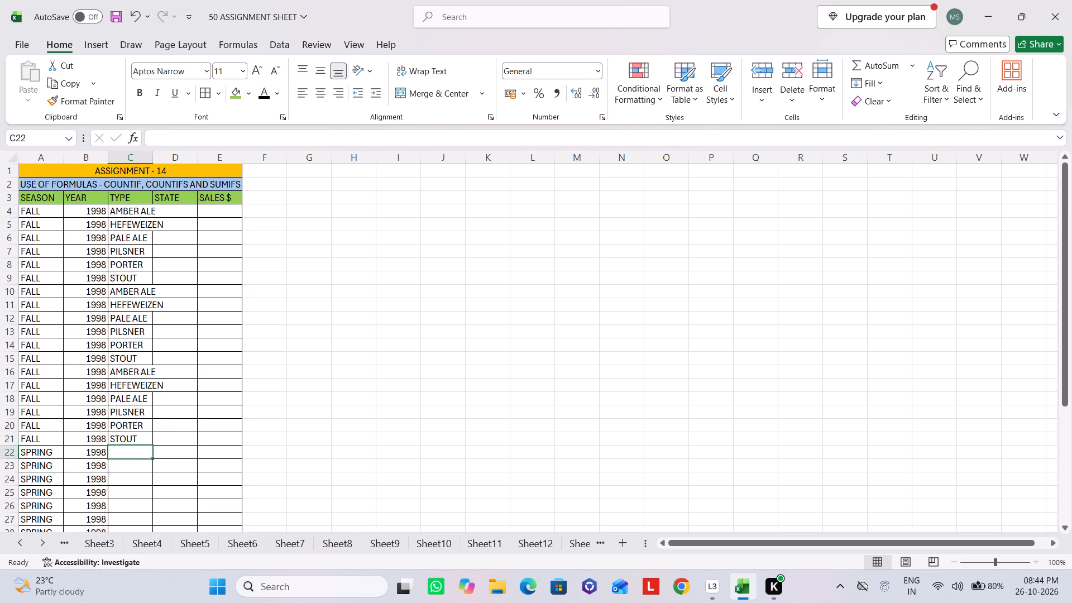
Enter AMBER ALE, HEFEWEIZEN and PALE ALE in TYPE cells C22 to C24.
{"action": "key", "text": "m"}
{"action": "key", "text": "BackSpace"}
{"action": "type", "text": "AM"}
{"action": "key", "text": "Down"}
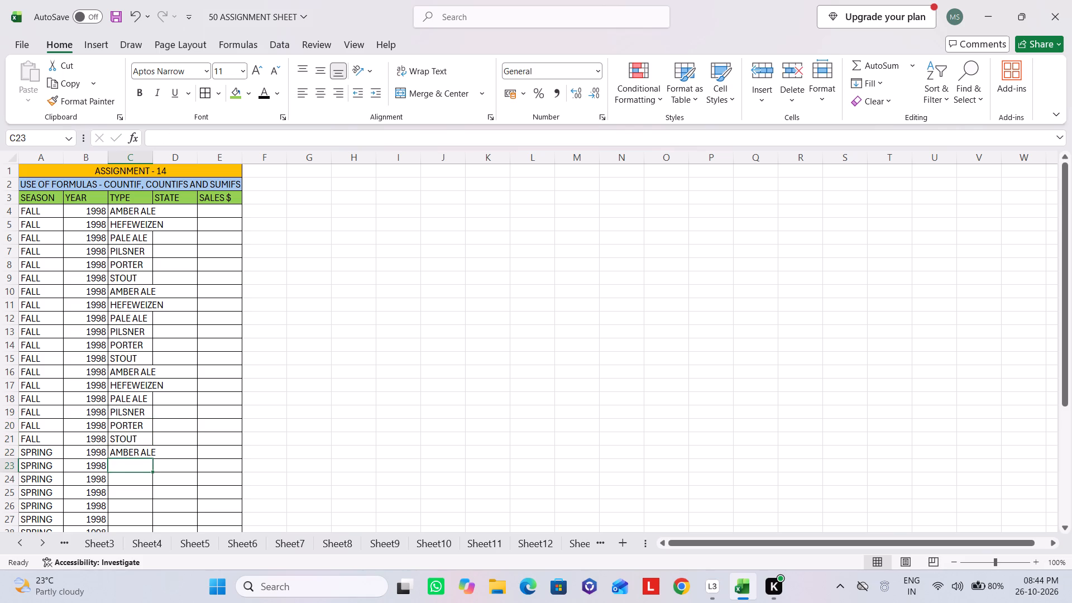
{"action": "type", "text": "HE"}
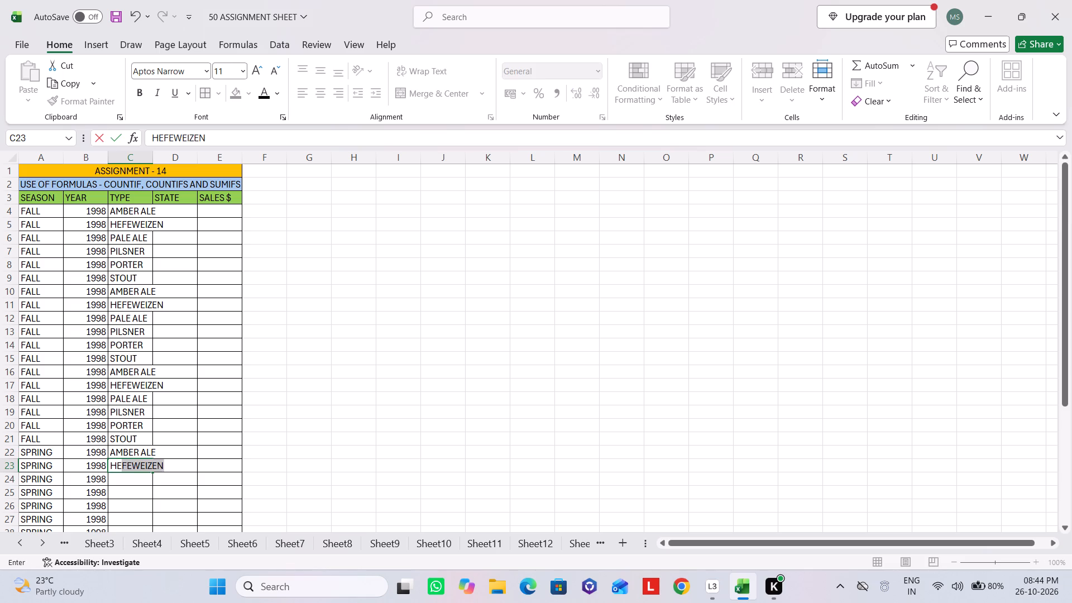
{"action": "key", "text": "Down"}
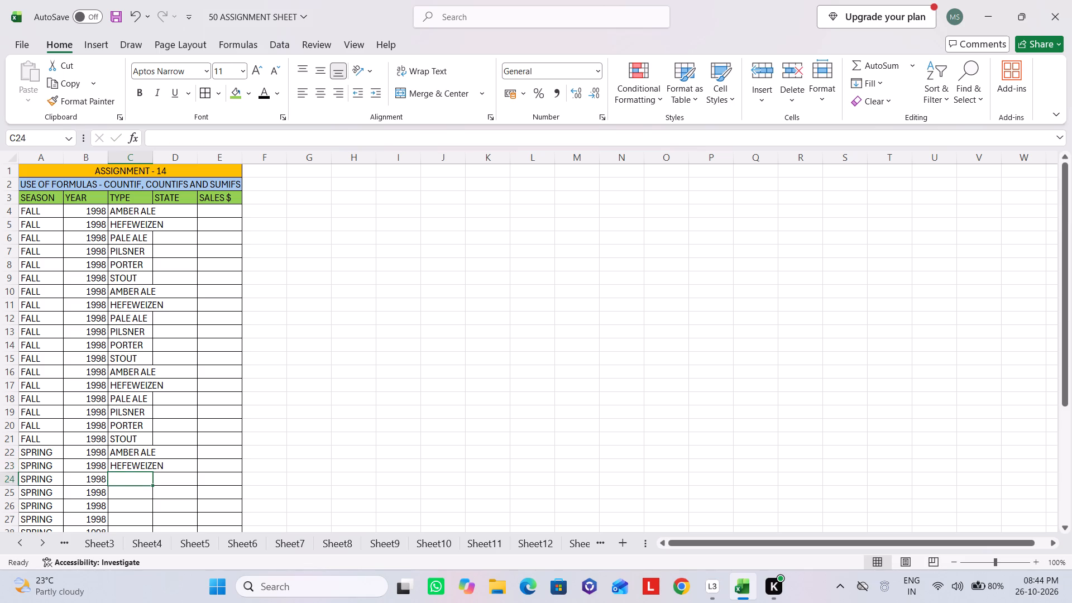
{"action": "type", "text": "PAL"}
{"action": "key", "text": "Down"}
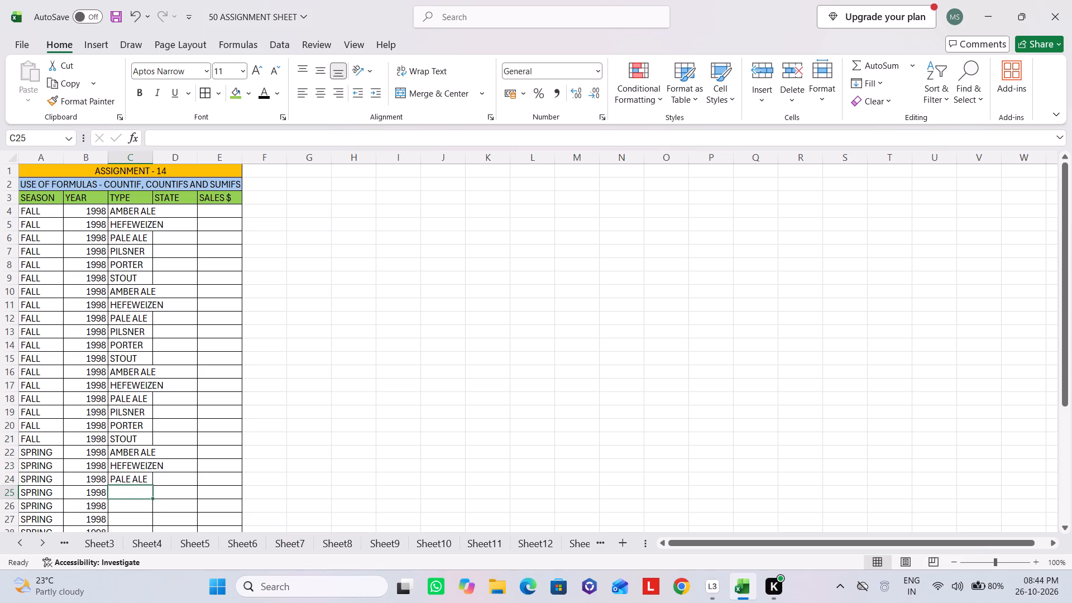
Enter PILSNER, PORTER and STOUT in TYPE cells C25 to C27.
{"action": "type", "text": "PIL"}
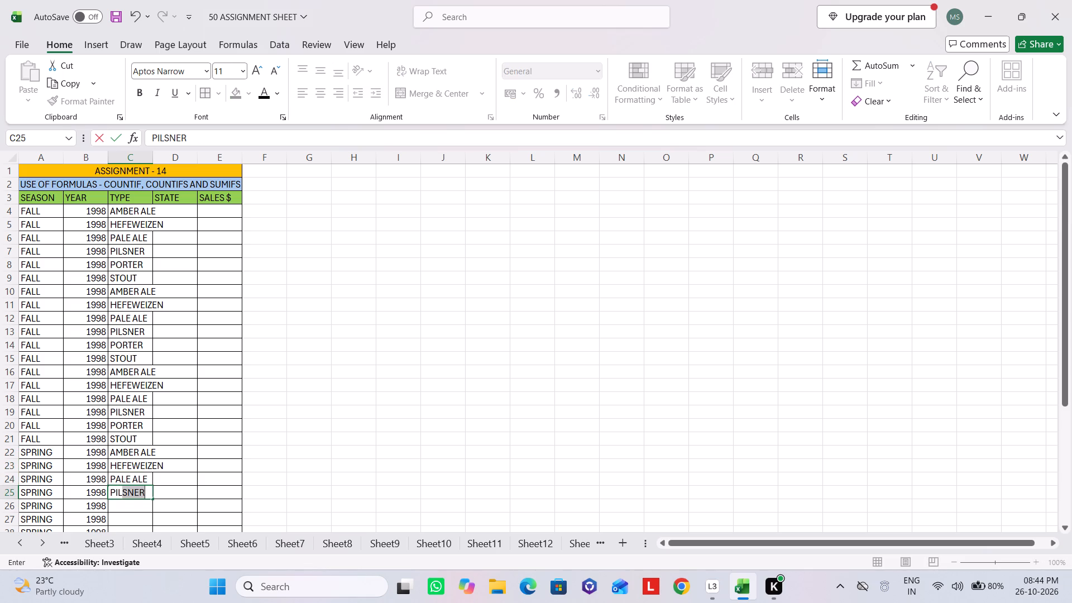
{"action": "key", "text": "Left"}
{"action": "key", "text": "Down"}
{"action": "key", "text": "Right"}
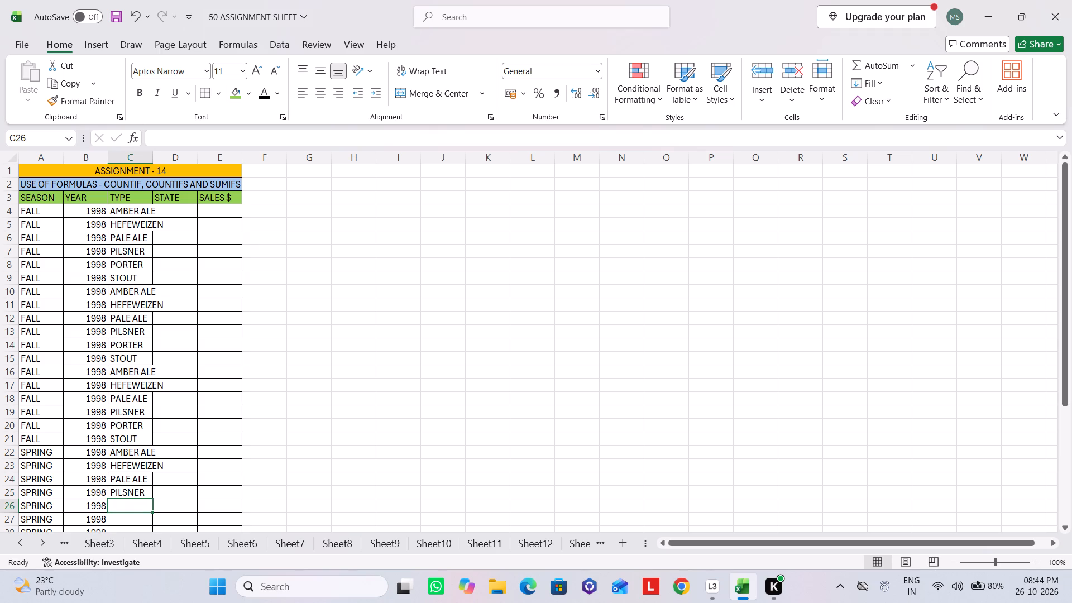
{"action": "type", "text": "POR"}
{"action": "key", "text": "Down"}
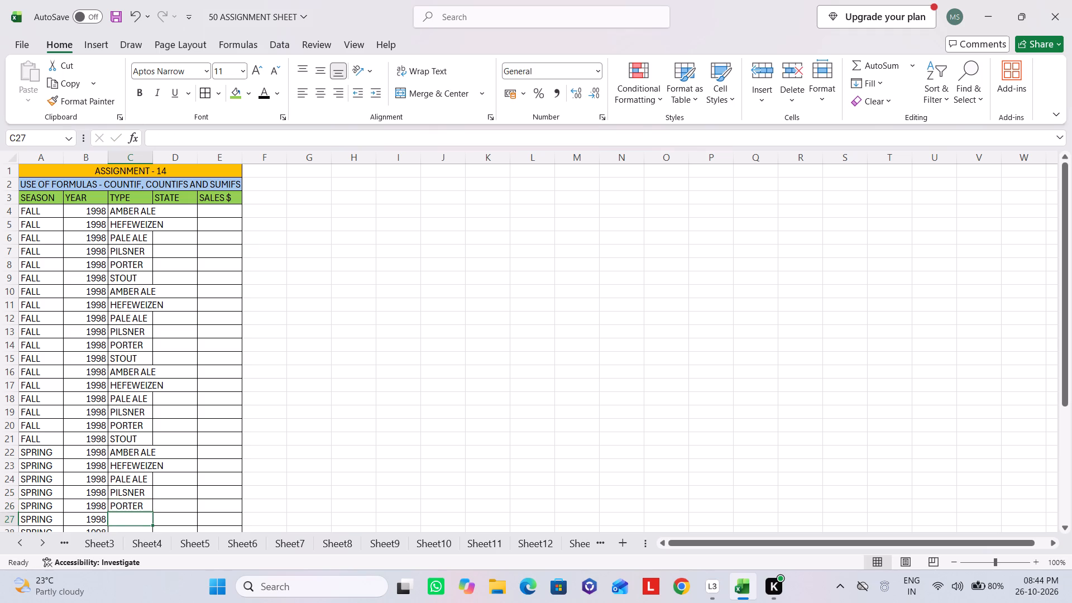
{"action": "type", "text": "SO"}
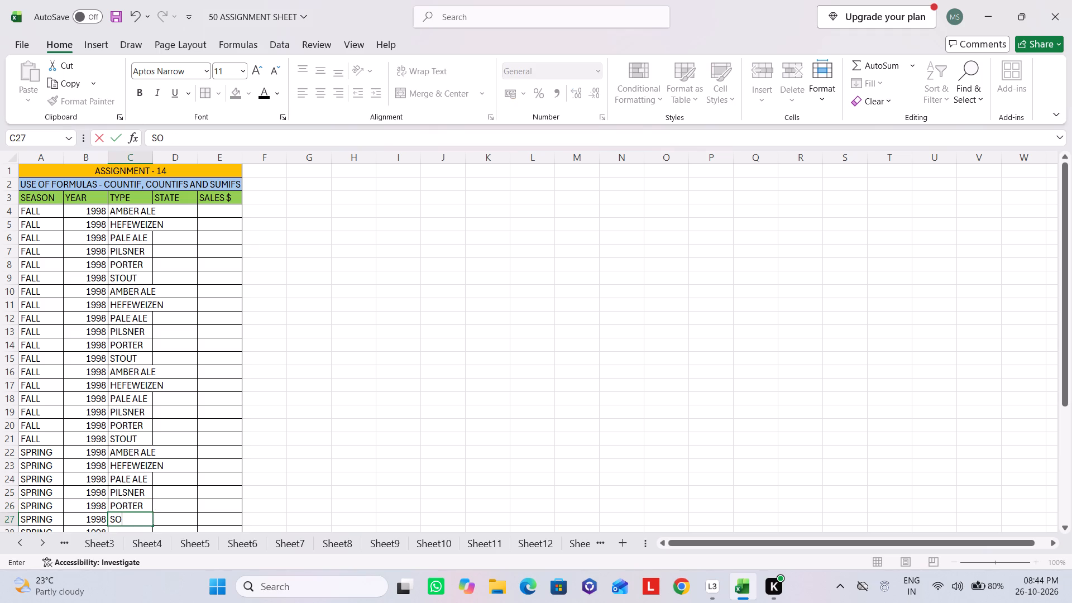
{"action": "key", "text": "BackSpace"}
{"action": "type", "text": "TO"}
{"action": "key", "text": "Down"}
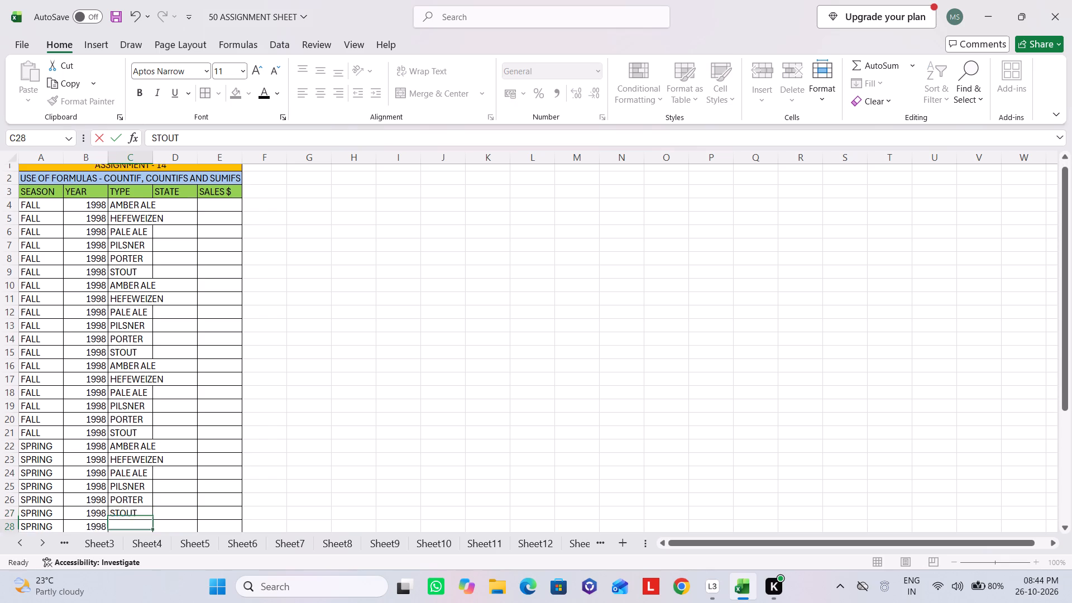
Enter AMBER ALE, HEFEWEIZEN and PALE ALE in TYPE cells C28 to C30.
{"action": "type", "text": "AM"}
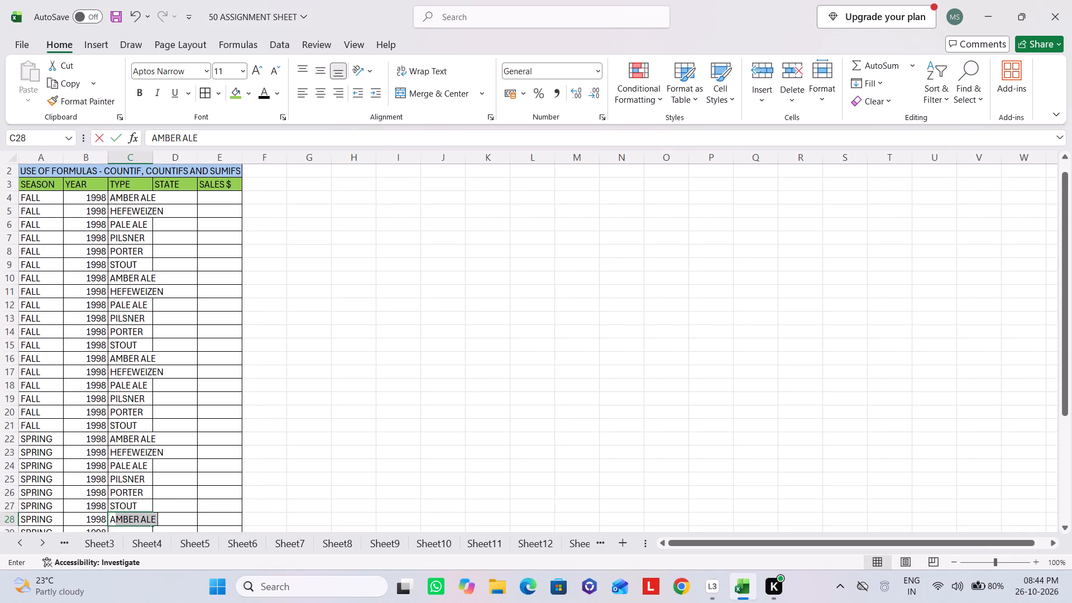
{"action": "key", "text": "Down"}
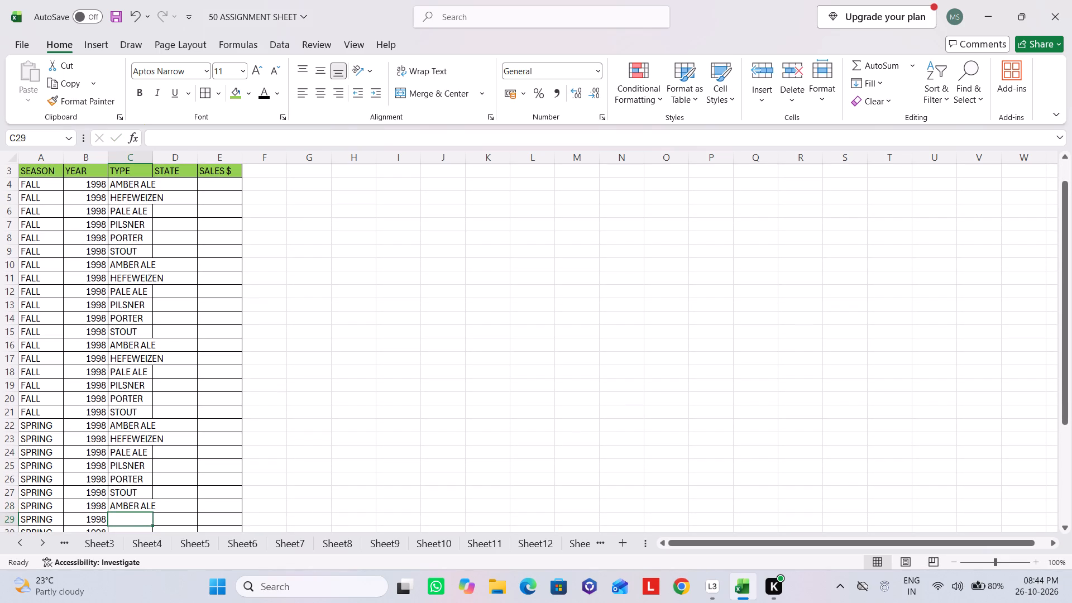
{"action": "type", "text": "HE"}
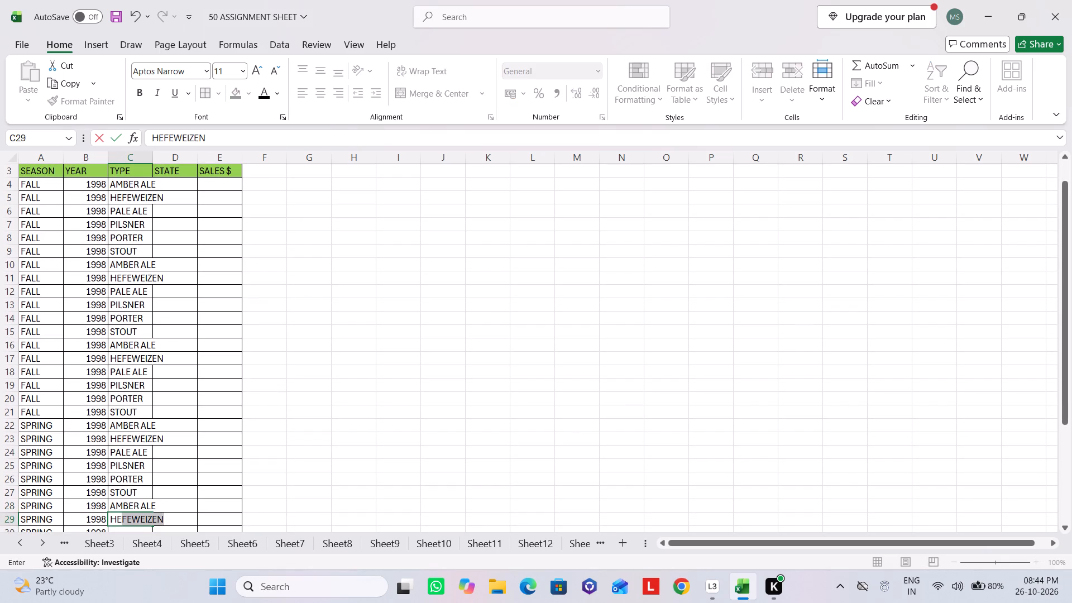
{"action": "key", "text": "Down"}
{"action": "type", "text": "PALE"}
{"action": "key", "text": "Down"}
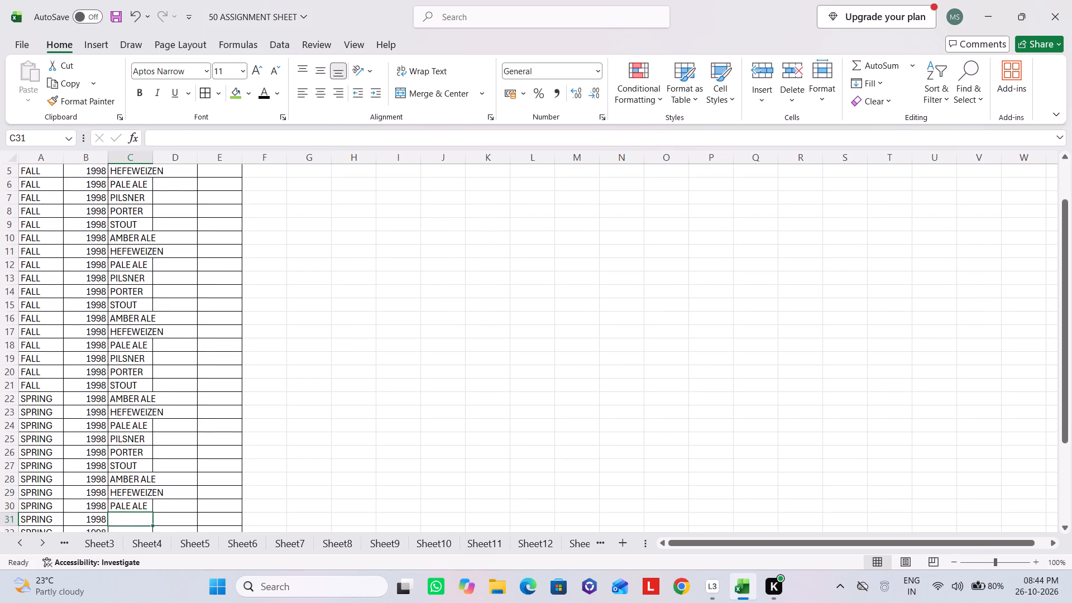
Enter PILSNER, PORTER and STOUT in TYPE cells C31 to C33.
{"action": "type", "text": "PILS"}
{"action": "key", "text": "Down"}
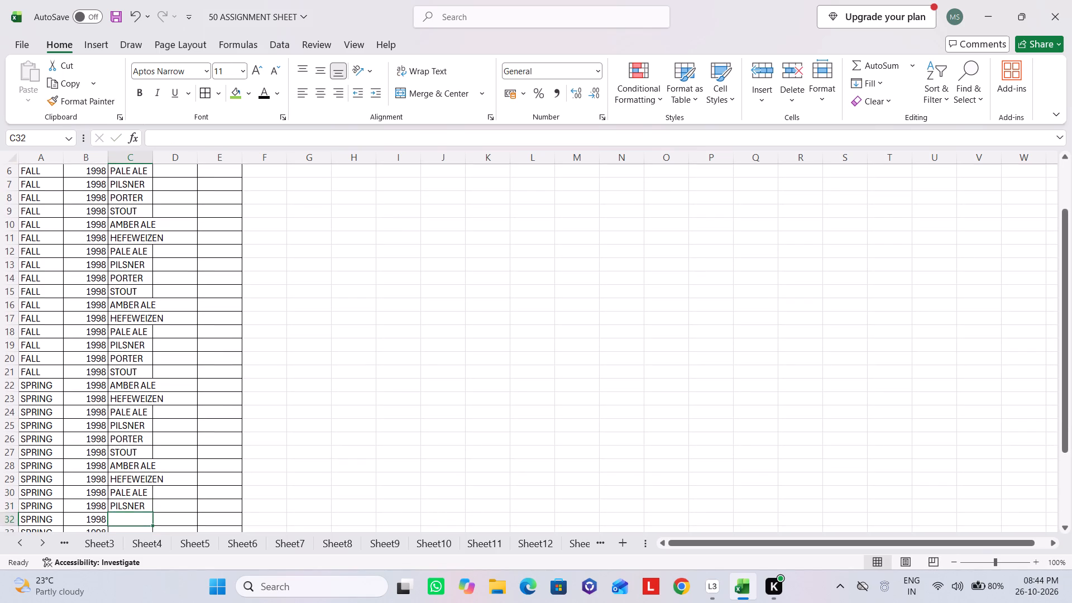
{"action": "type", "text": "PORT"}
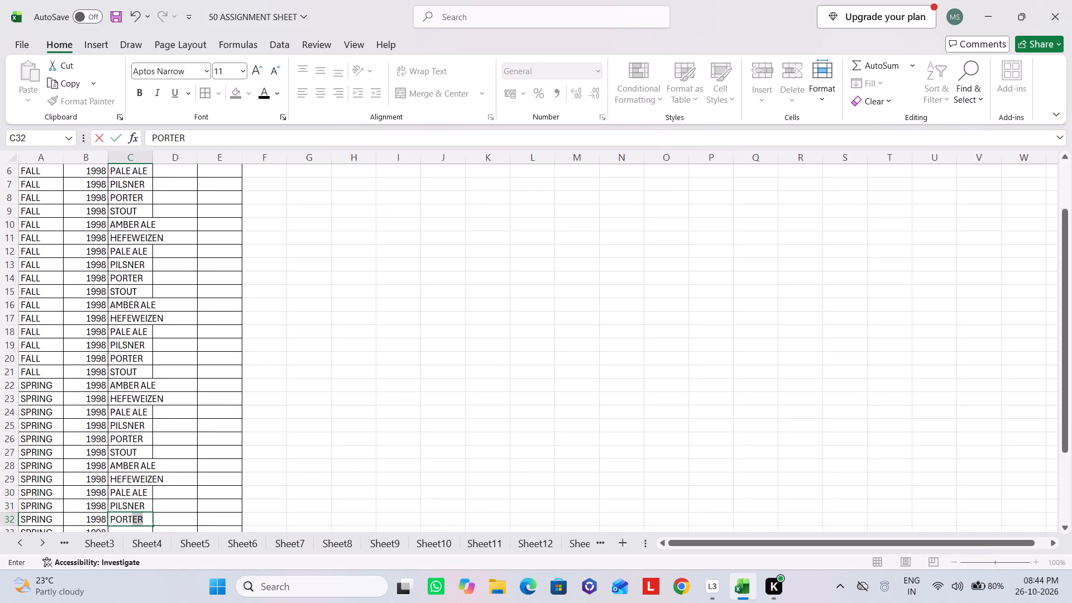
{"action": "key", "text": "Down"}
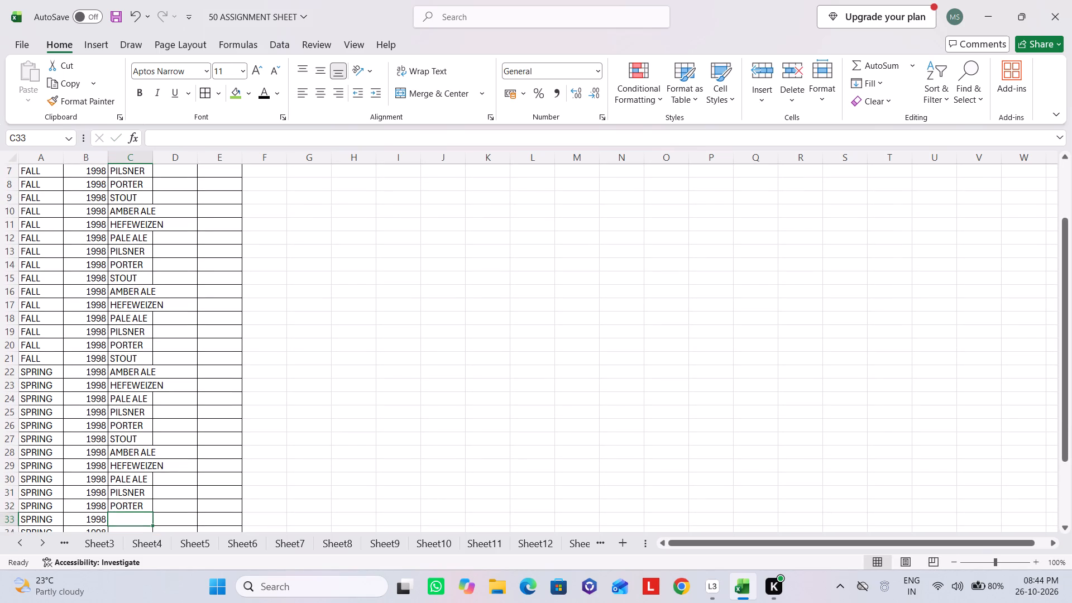
{"action": "type", "text": "ST"}
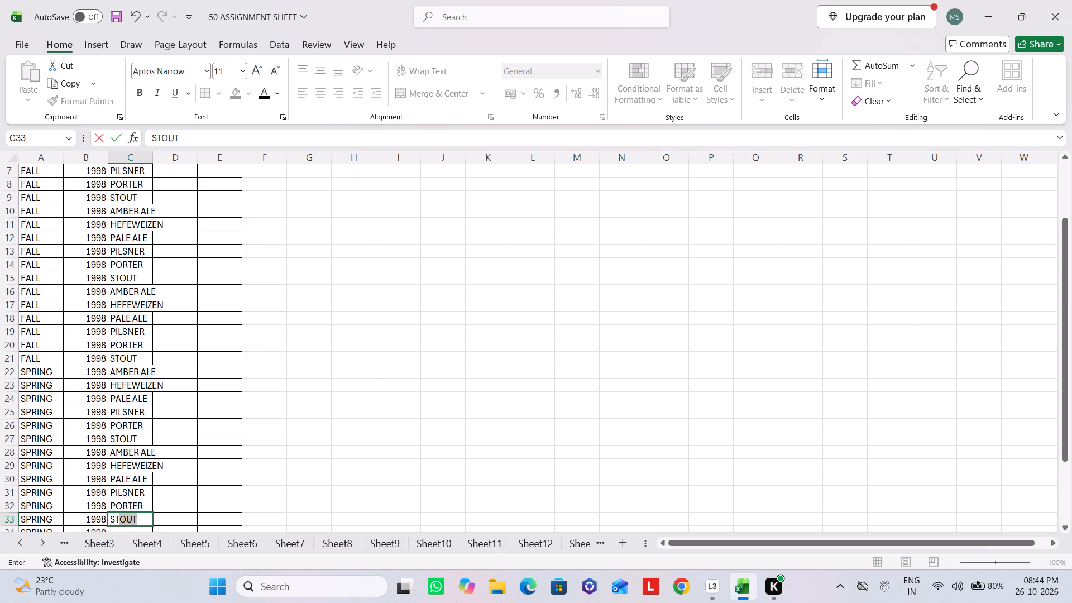
{"action": "key", "text": "Down"}
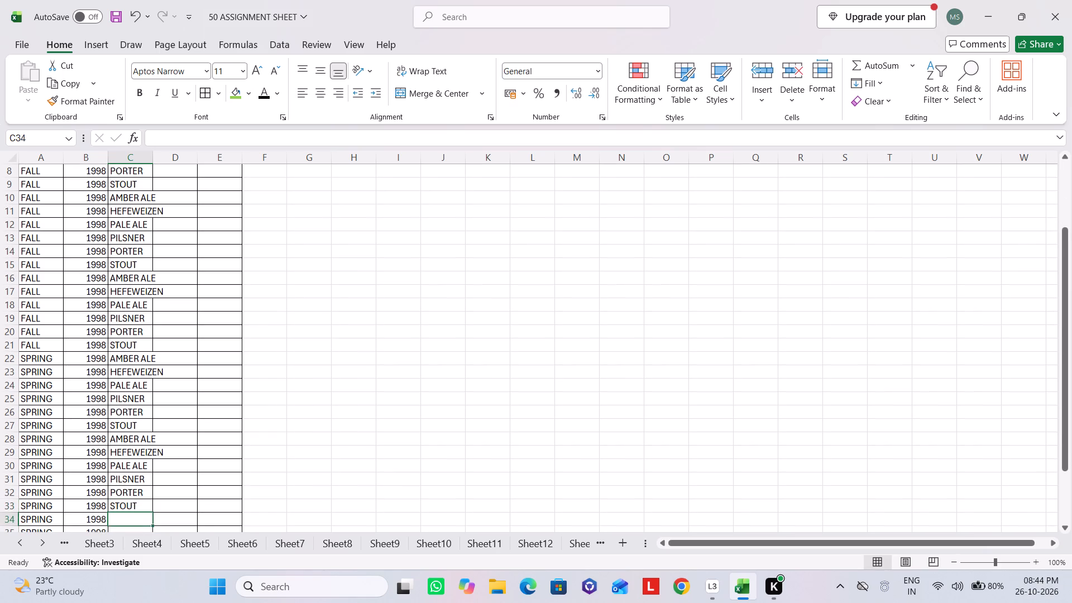
AutoFit the width of the TYPE column (column C) to its longest entry.
{"action": "scroll", "coordinate": [194, 283], "scroll_direction": "down", "scroll_amount": 2}
{"action": "scroll", "coordinate": [178, 387], "scroll_direction": "down", "scroll_amount": 3}
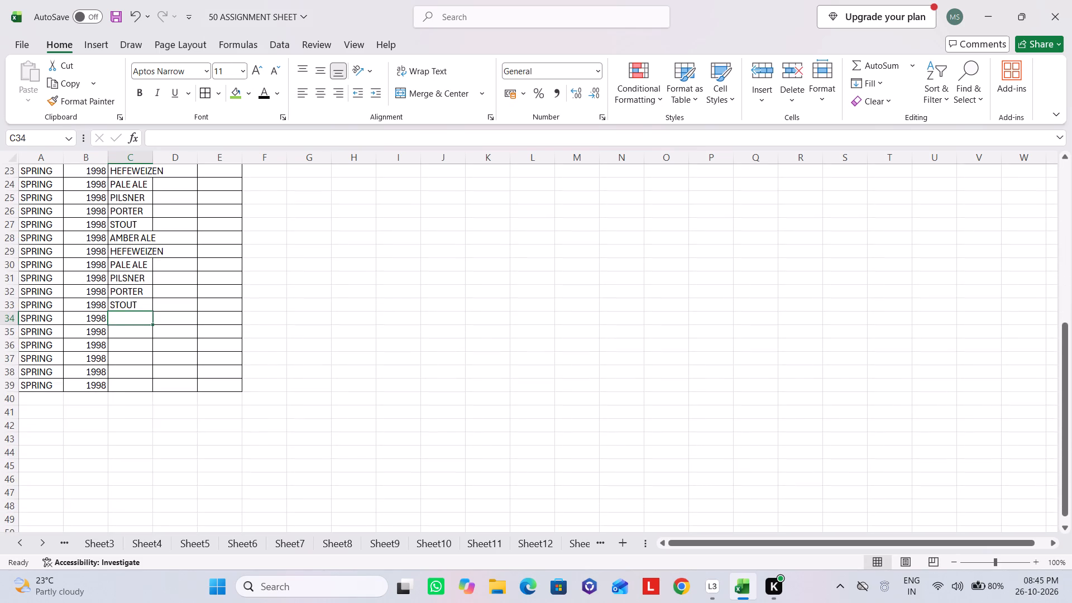
{"action": "scroll", "coordinate": [178, 389], "scroll_direction": "up", "scroll_amount": 2}
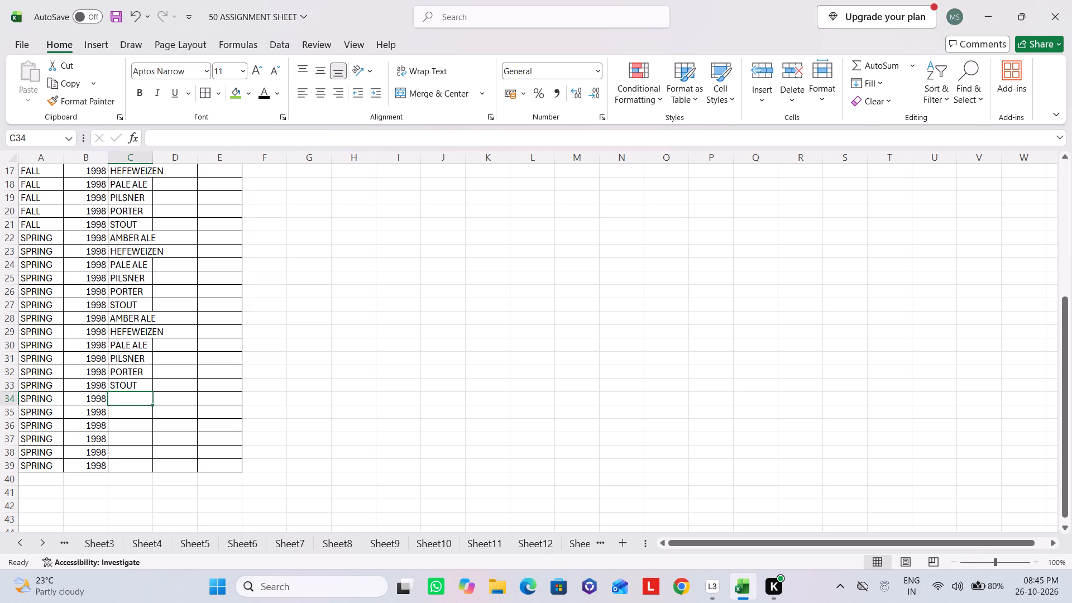
{"action": "scroll", "coordinate": [178, 382], "scroll_direction": "up", "scroll_amount": 9}
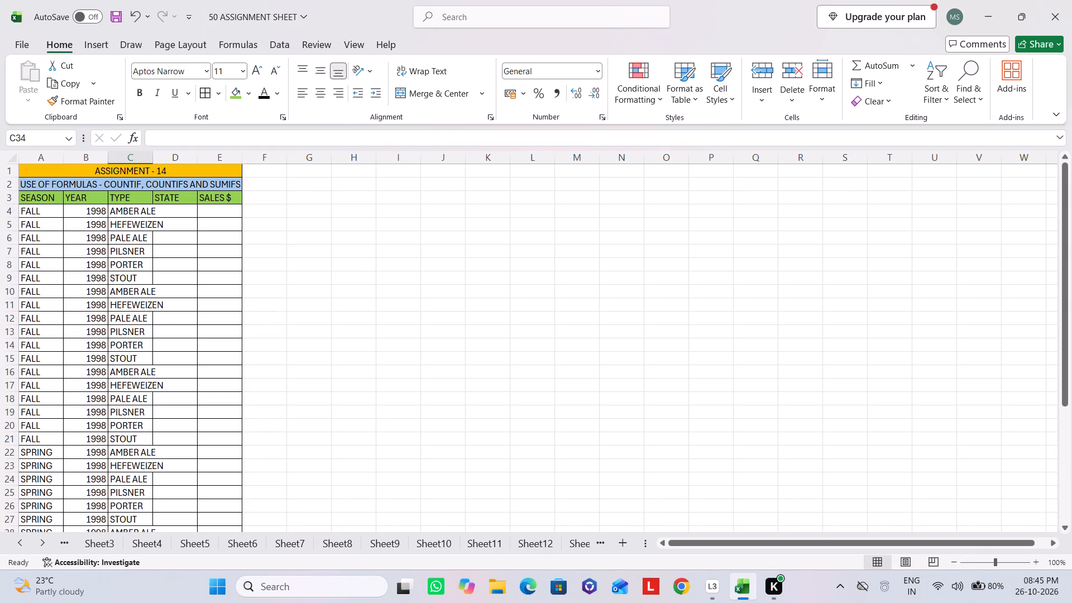
{"action": "double_click", "coordinate": [152, 153]}
Review the TYPE entries one by one from cell C4 down to C10.
{"action": "left_click", "coordinate": [132, 214]}
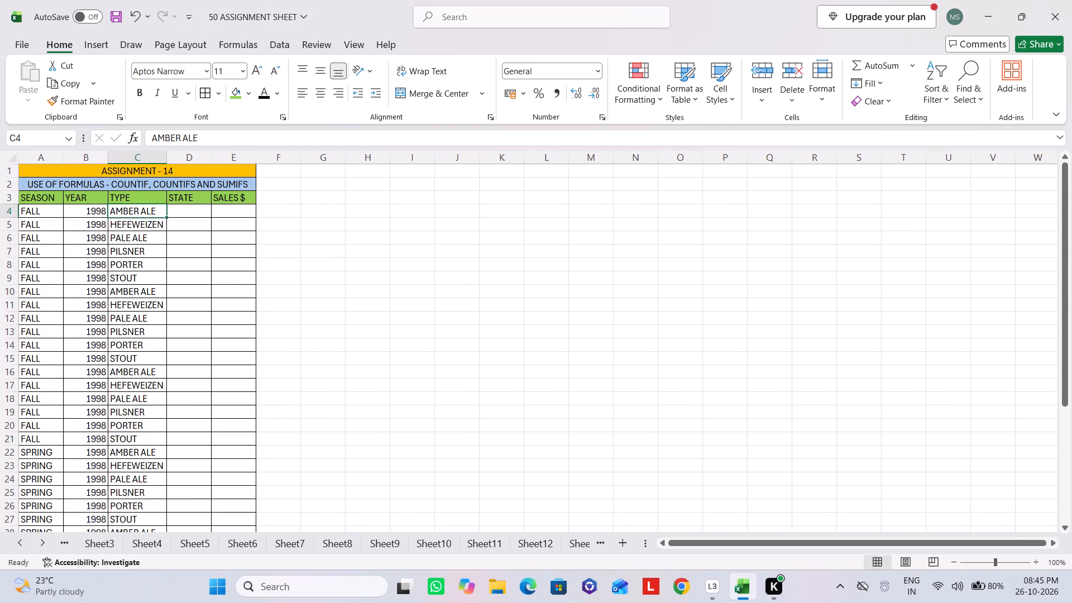
{"action": "key", "text": "Down"}
{"action": "key", "text": "Down"}
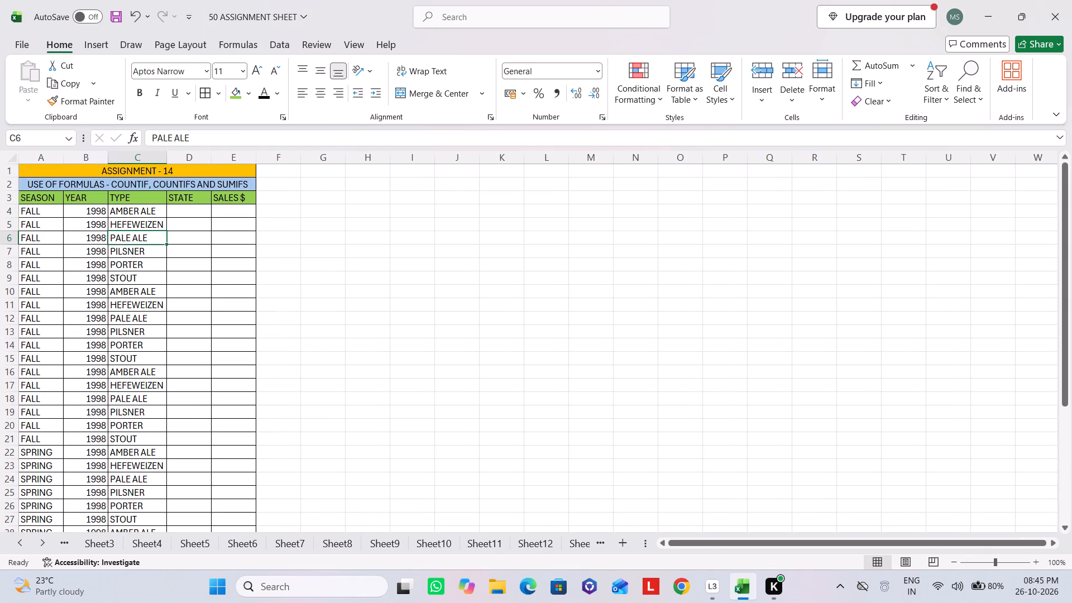
{"action": "key", "text": "Down"}
{"action": "key", "text": "Down"}
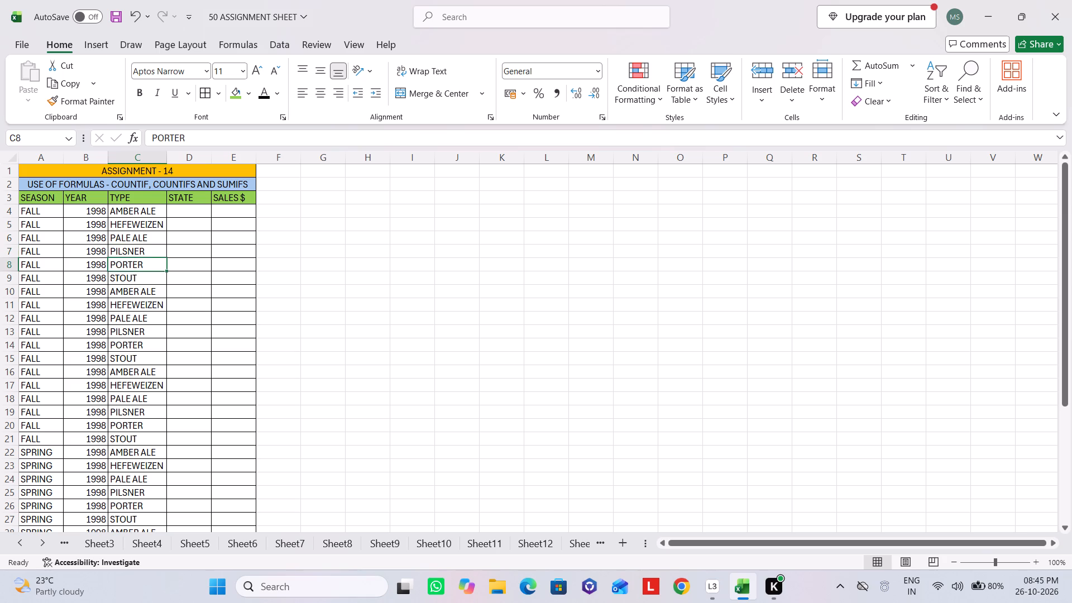
{"action": "key", "text": "Down"}
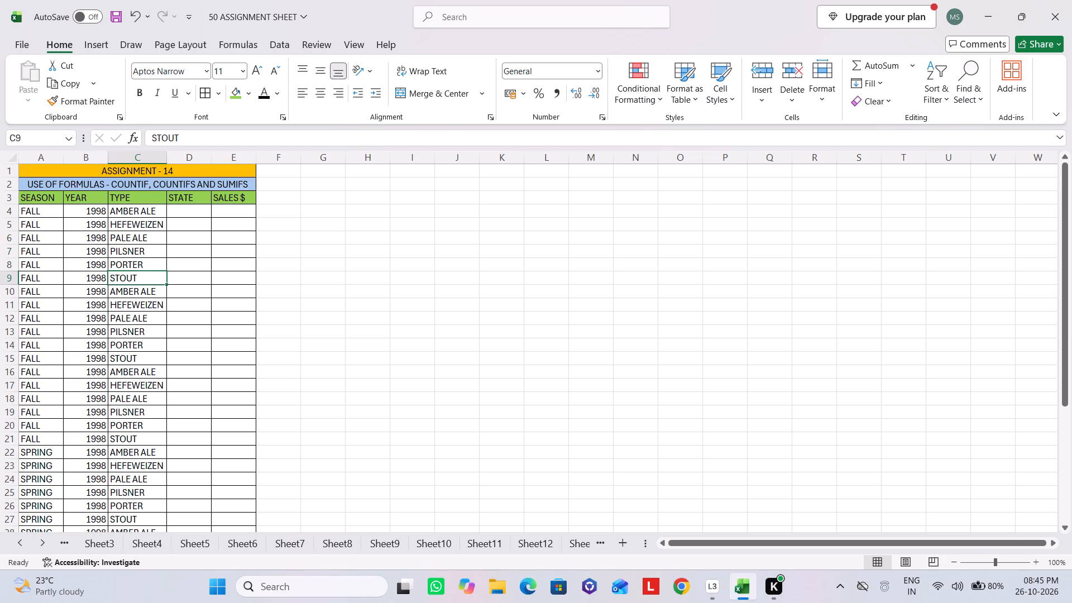
{"action": "key", "text": "Down"}
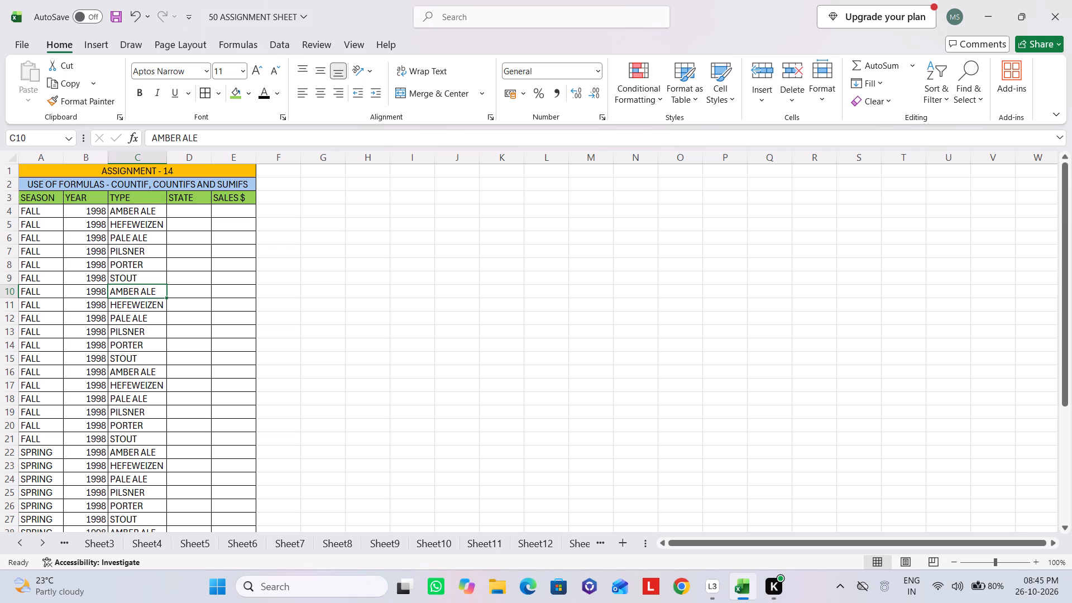
Review the remaining TYPE entries one by one from cell C11 down to C33.
{"action": "key", "text": "Down"}
{"action": "key", "text": "Down"}
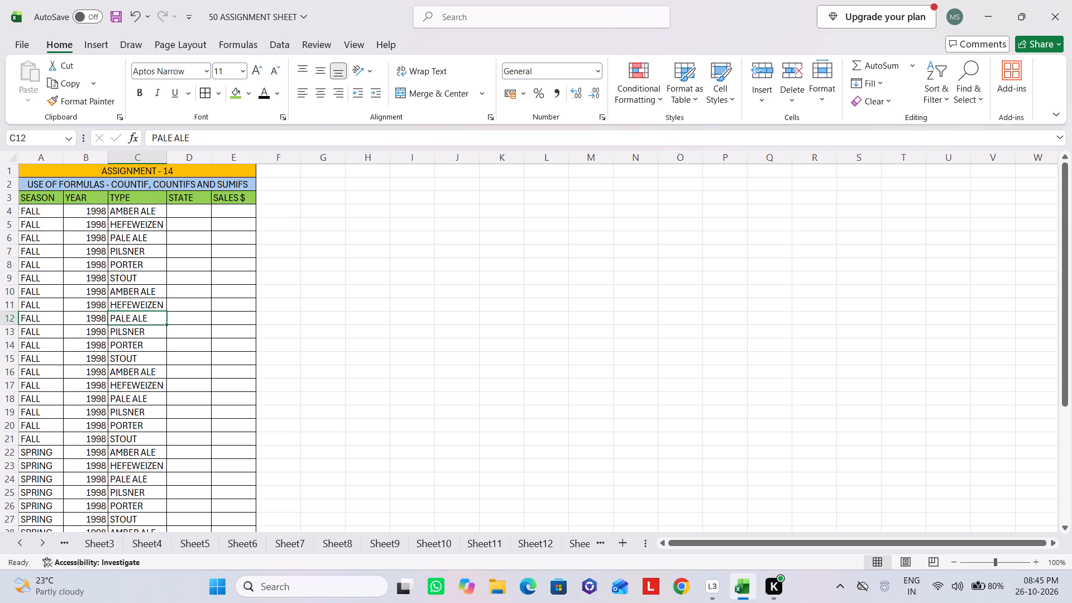
{"action": "key", "text": "Down"}
{"action": "key", "text": "Down"}
{"action": "key", "text": "Down"}
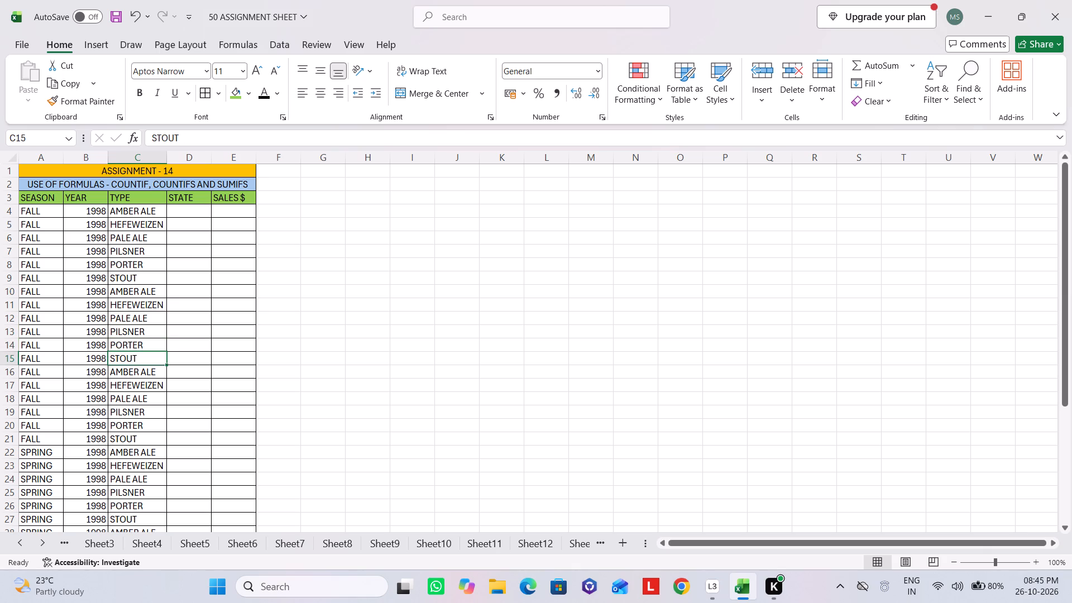
{"action": "key", "text": "Down"}
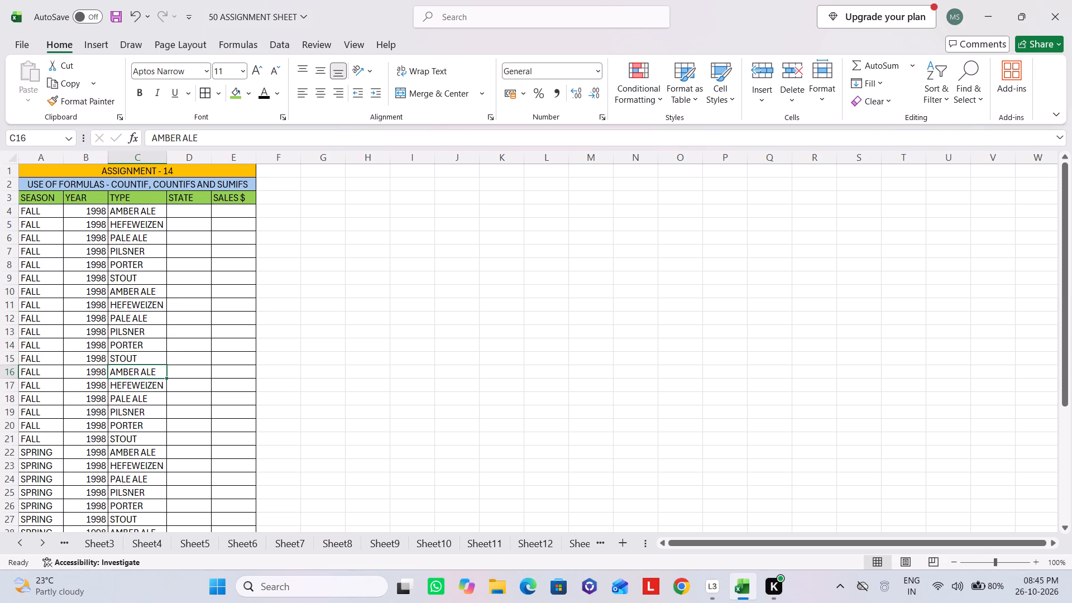
{"action": "key", "text": "Down"}
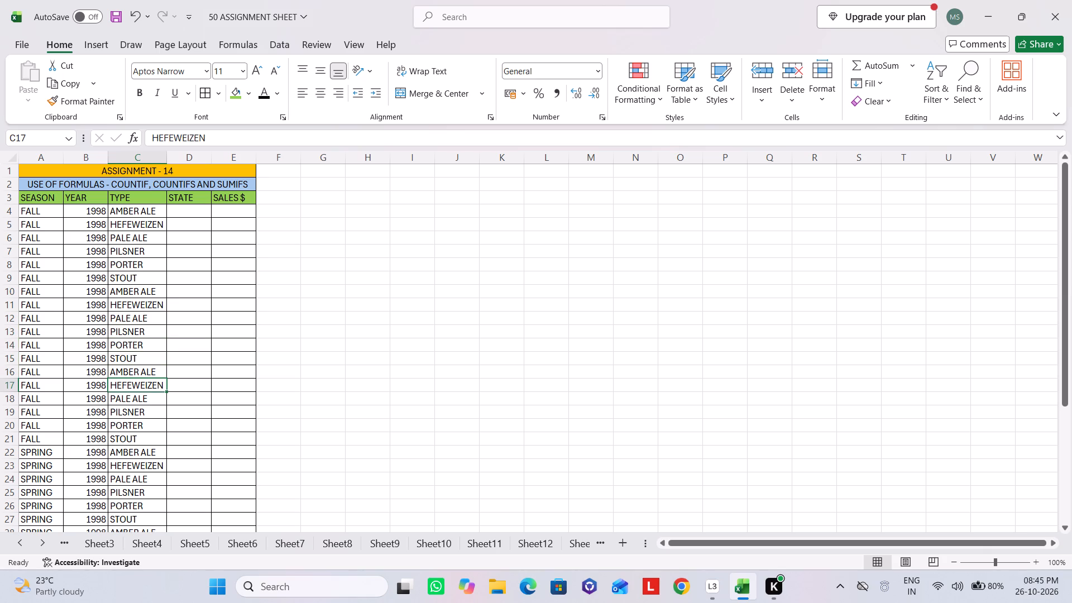
{"action": "key", "text": "Down"}
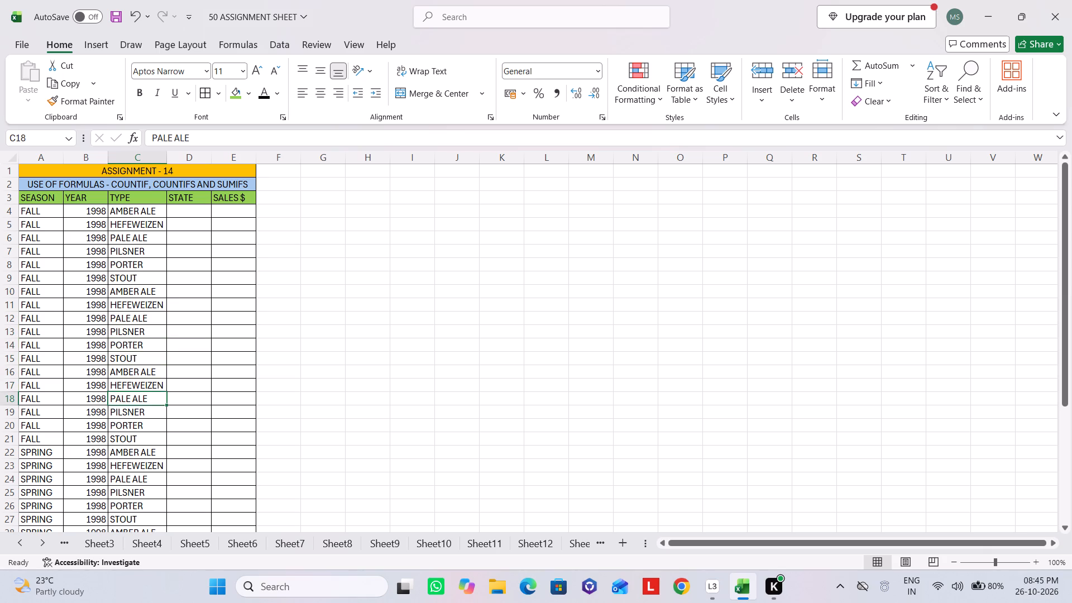
{"action": "key", "text": "Down"}
{"action": "key", "text": "Down"}
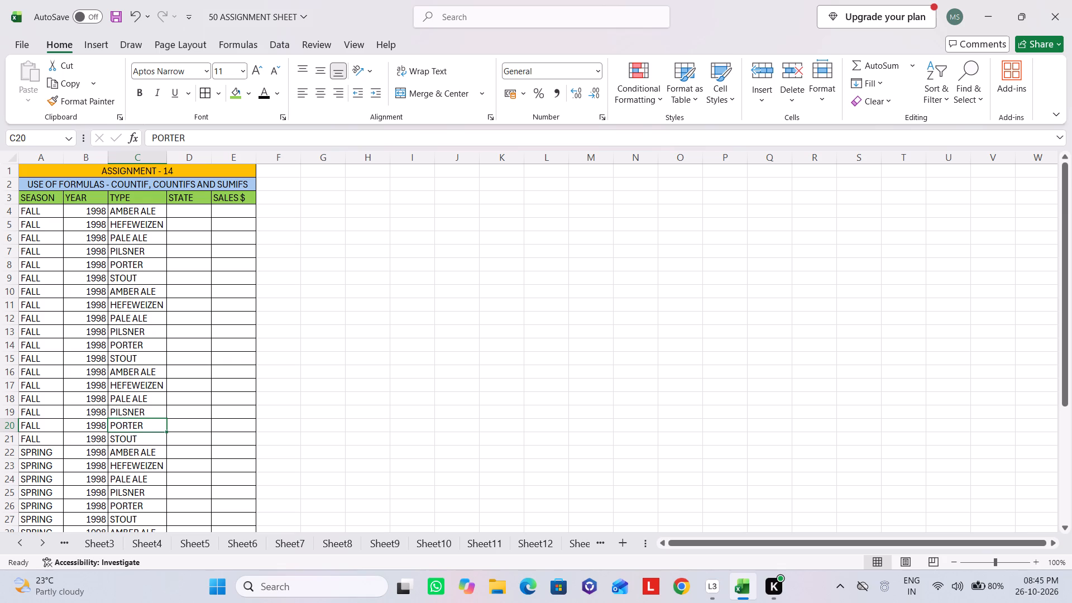
{"action": "key", "text": "Down"}
{"action": "key", "text": "Down"}
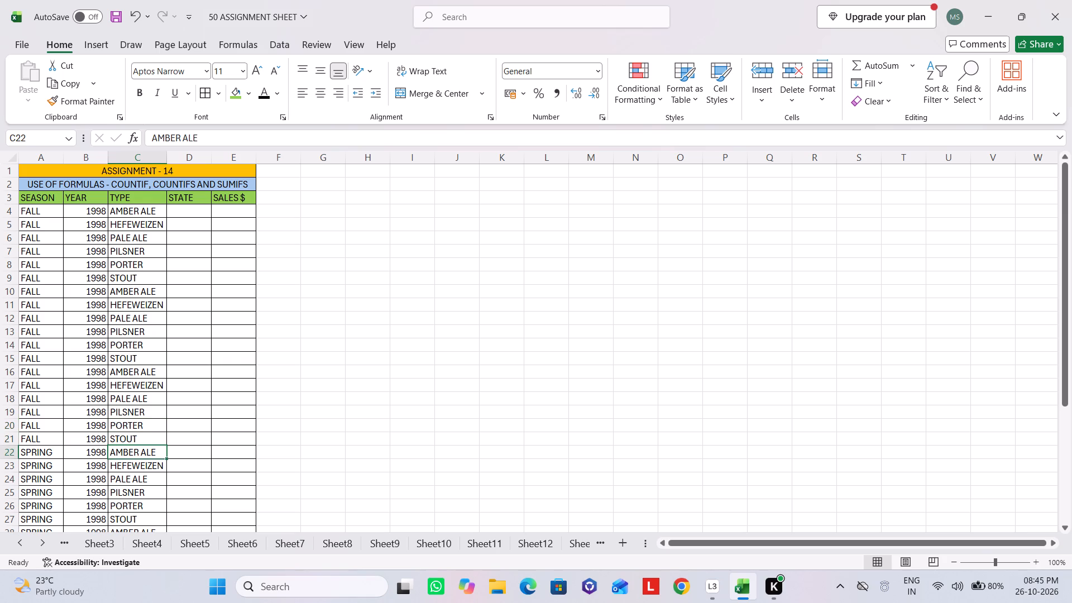
{"action": "key", "text": "Down"}
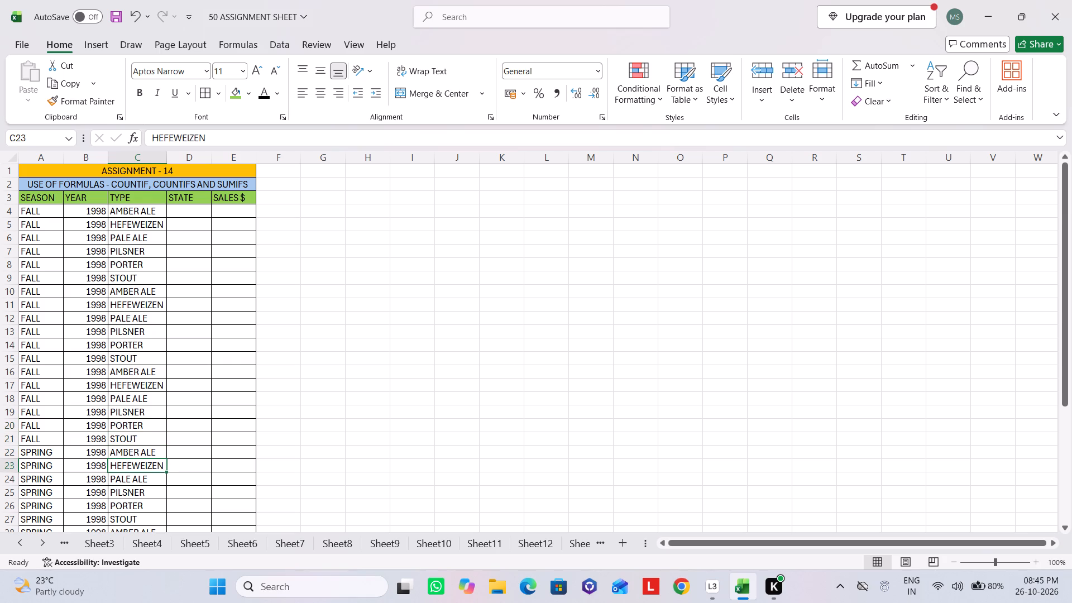
{"action": "key", "text": "Down"}
{"action": "key", "text": "Down"}
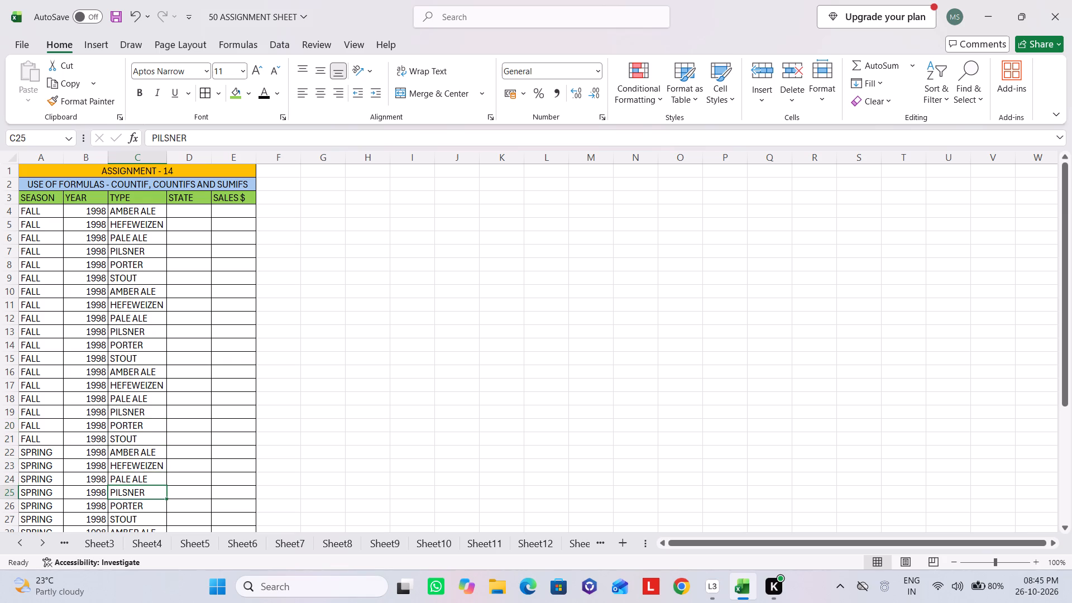
{"action": "key", "text": "Down"}
{"action": "key", "text": "Down"}
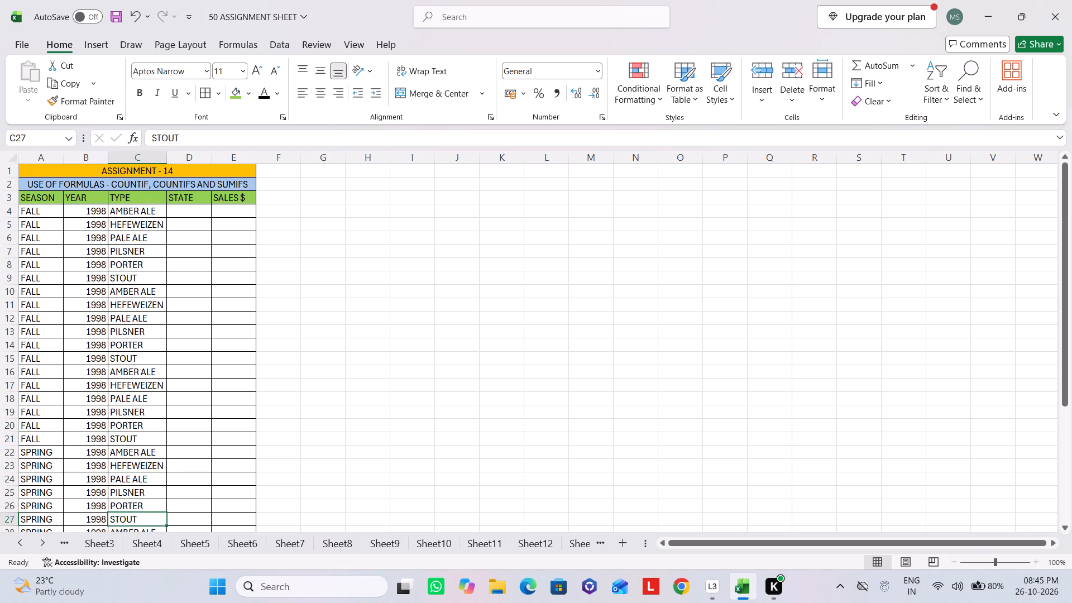
{"action": "key", "text": "Down"}
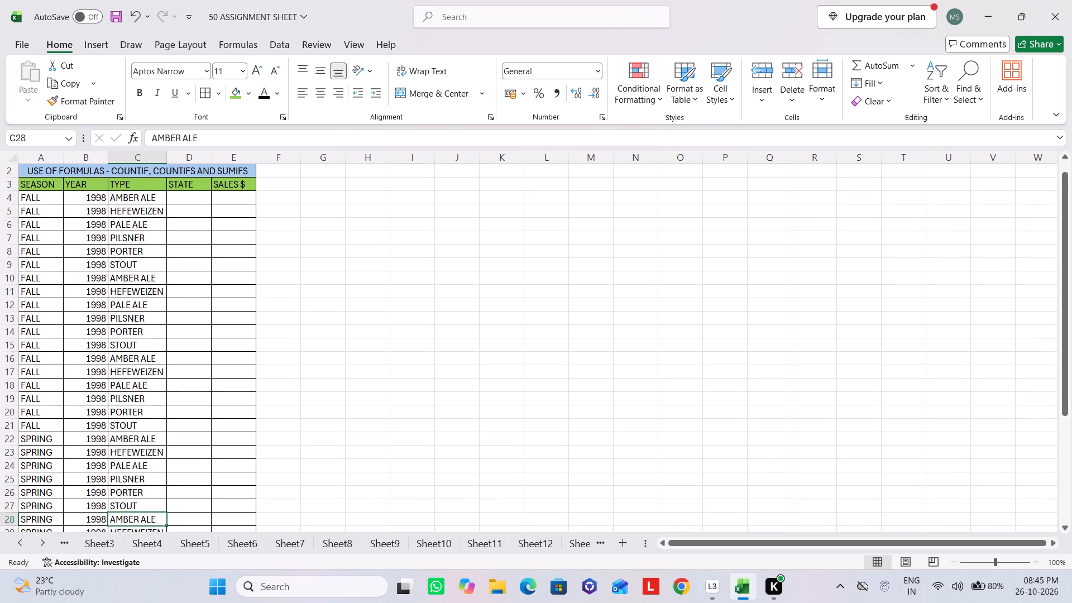
{"action": "key", "text": "Down"}
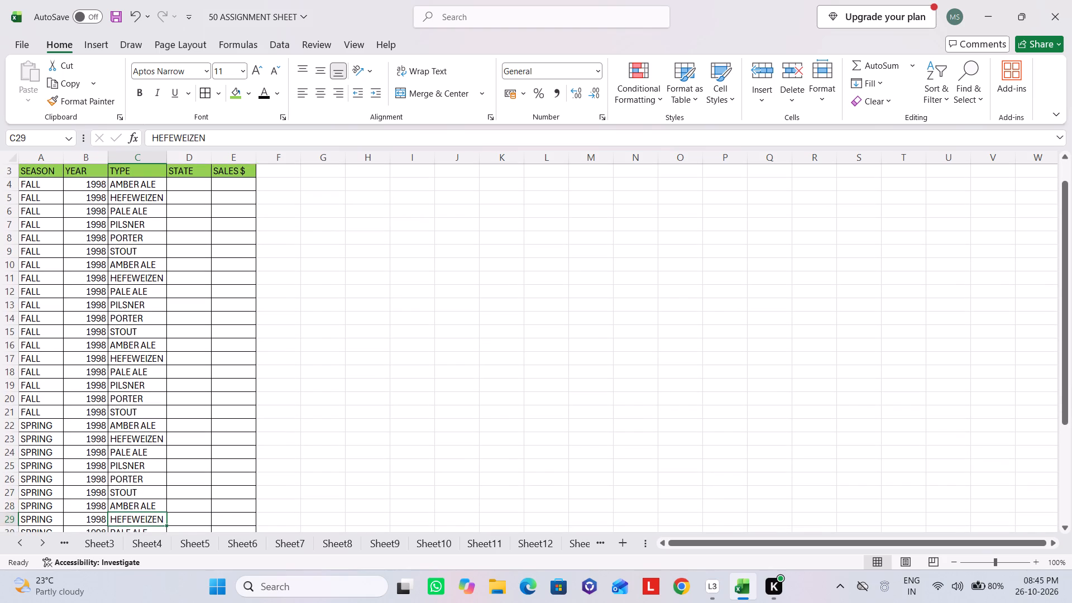
{"action": "key", "text": "Down"}
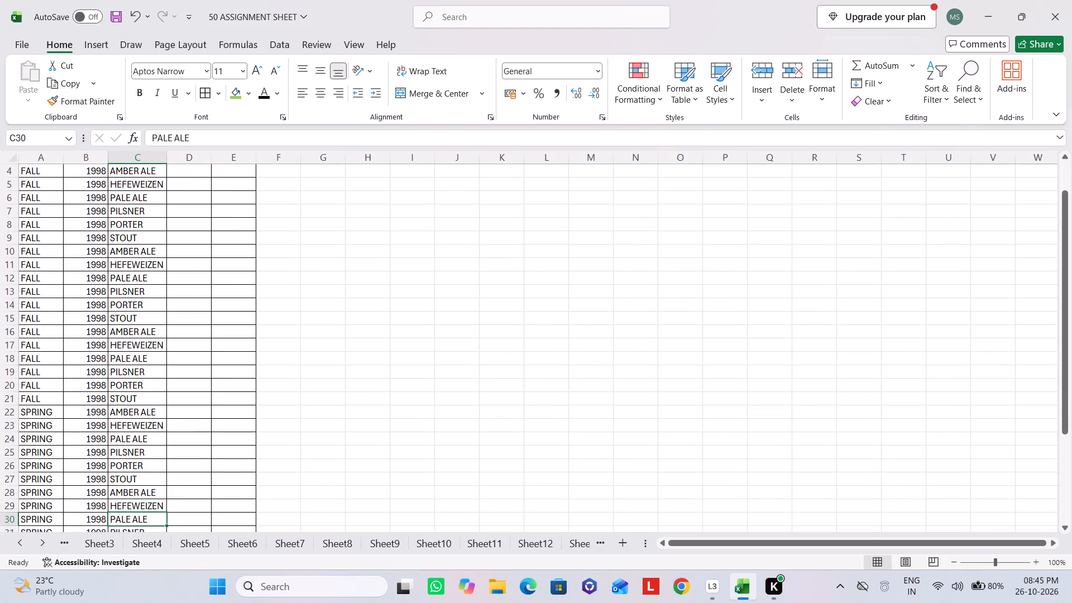
{"action": "key", "text": "Down"}
{"action": "key", "text": "Down"}
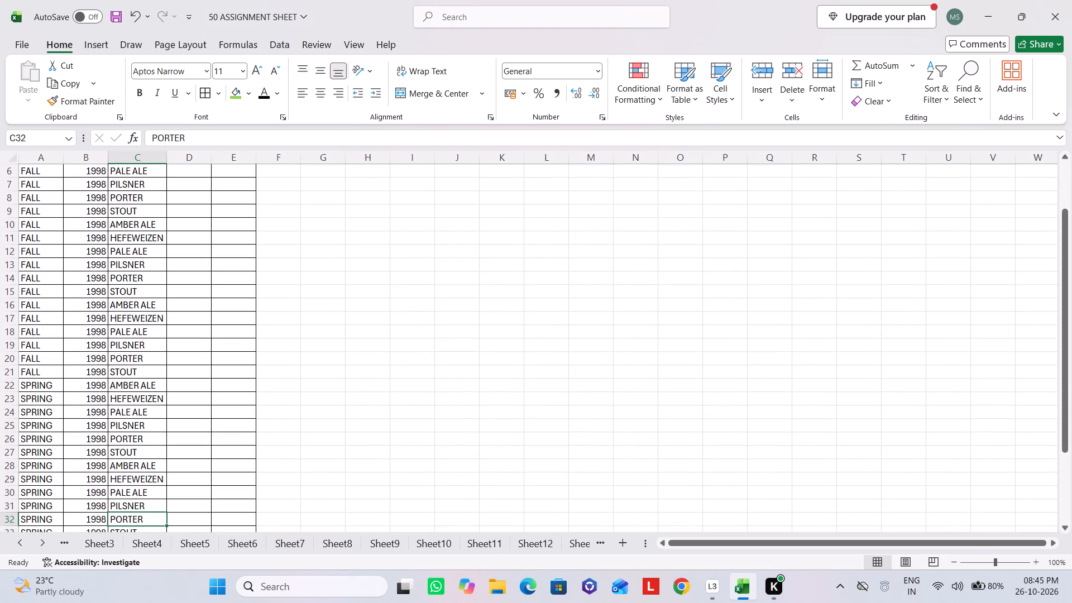
{"action": "key", "text": "Down"}
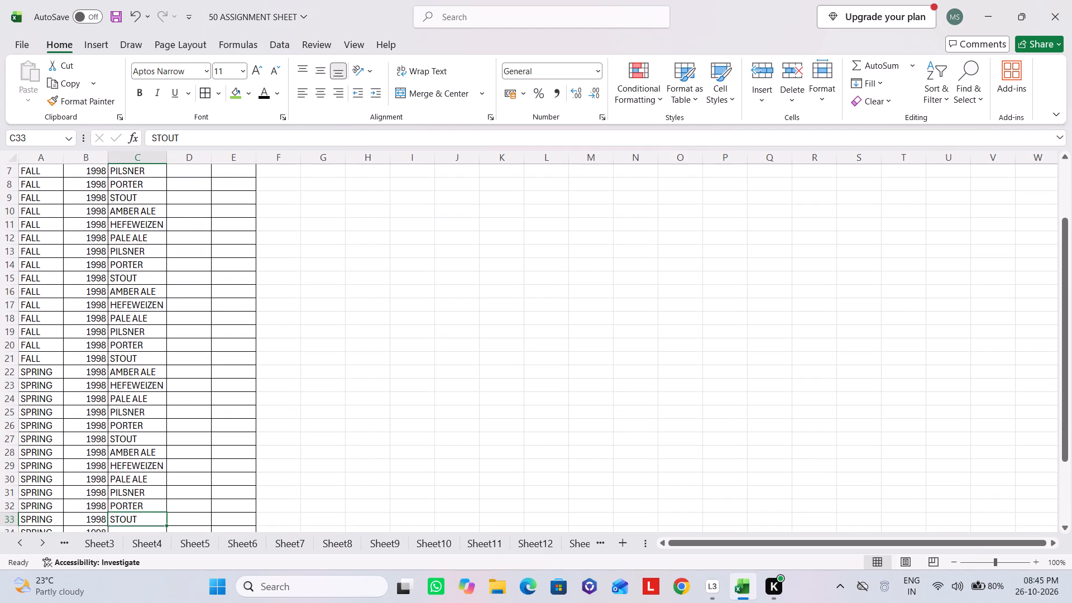
Enter AMBER ALE, HEFEWEIZEN and PALE ALE in TYPE cells C34 to C36.
{"action": "key", "text": "Down"}
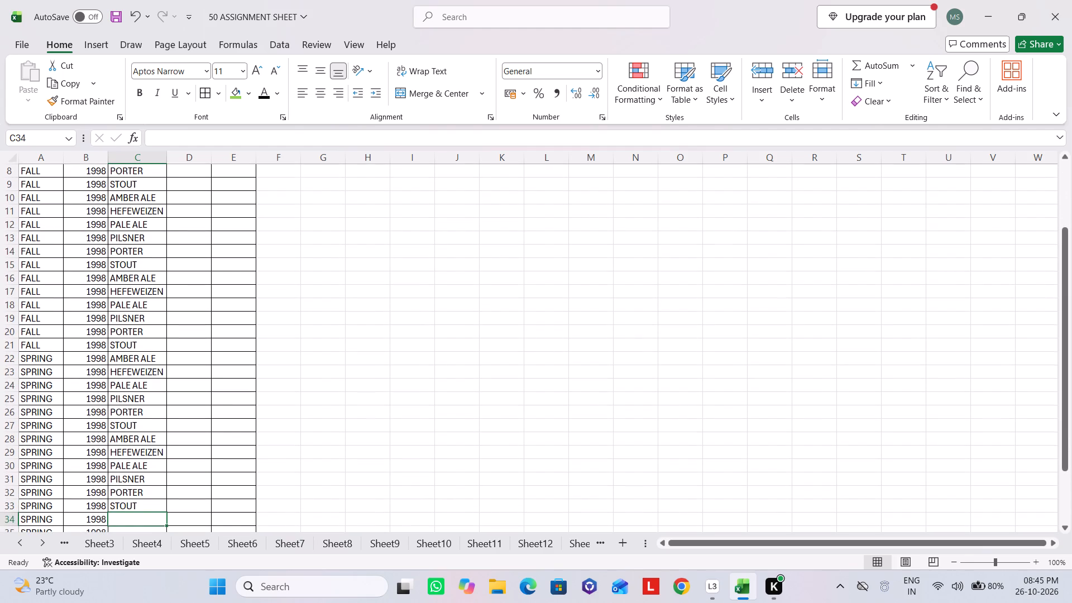
{"action": "type", "text": "AME"}
{"action": "key", "text": "BackSpace"}
{"action": "key", "text": "BackSpace"}
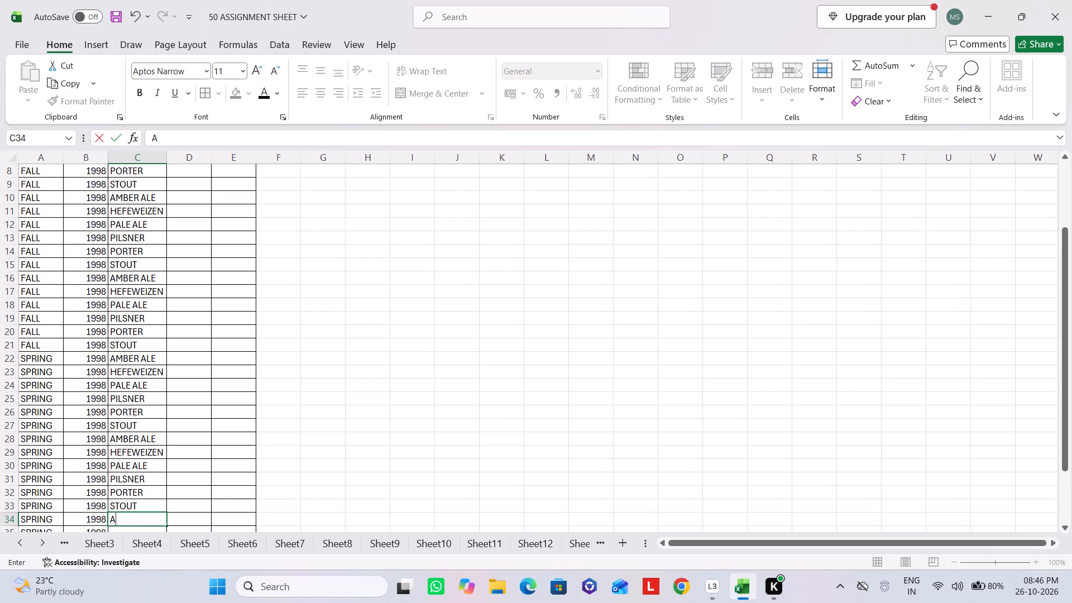
{"action": "key", "text": "m"}
{"action": "key", "text": "Down"}
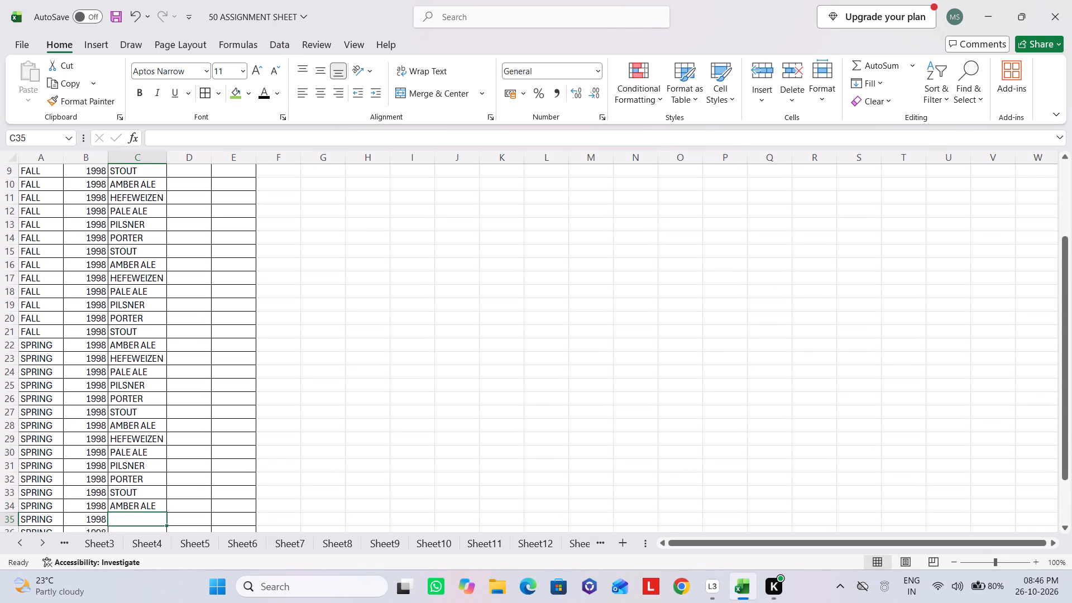
{"action": "type", "text": "HEF"}
{"action": "key", "text": "Down"}
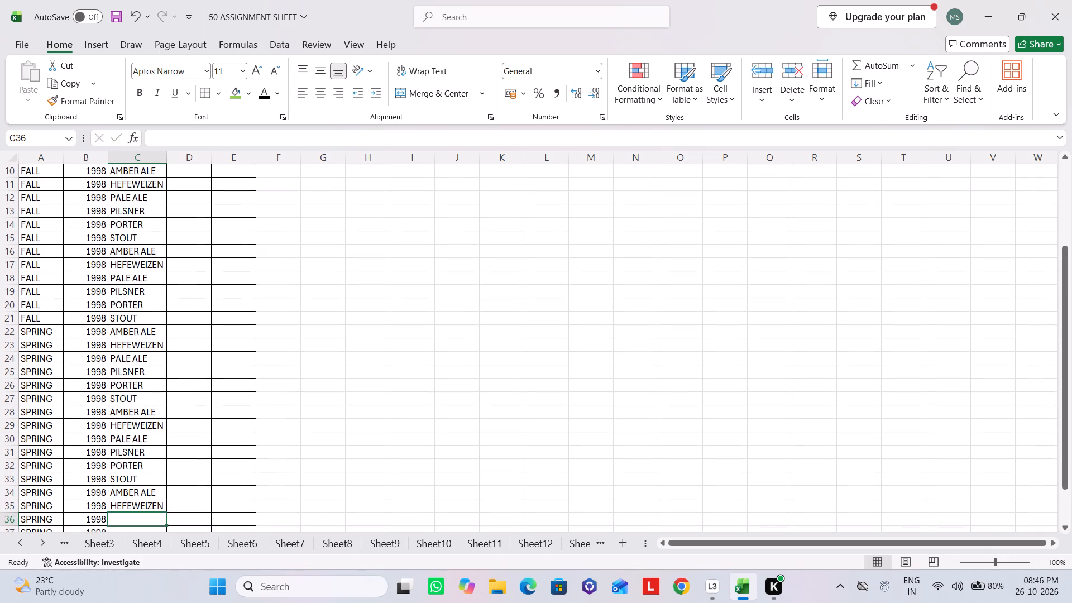
{"action": "type", "text": "PALE"}
{"action": "key", "text": "Down"}
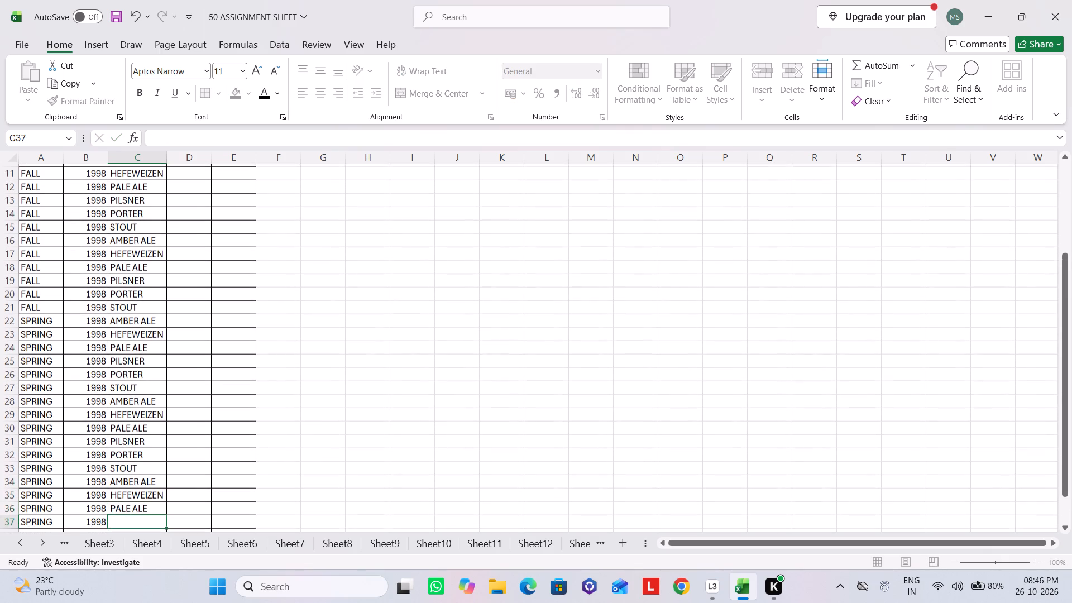
Enter PORTER and STOUT in TYPE cells C37 and C38.
{"action": "type", "text": "POR"}
{"action": "key", "text": "Down"}
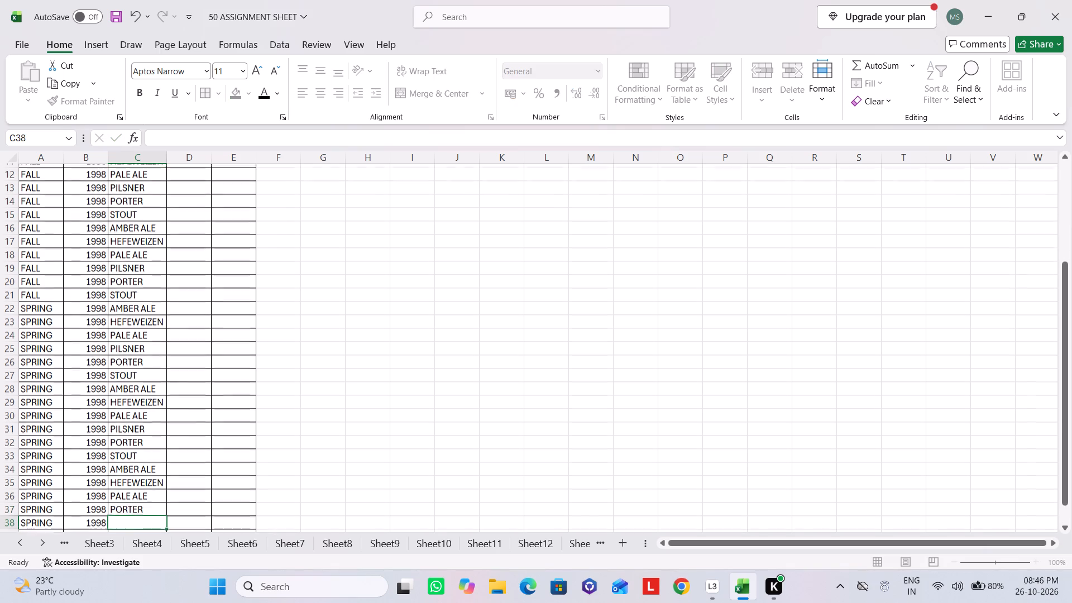
{"action": "type", "text": "ST"}
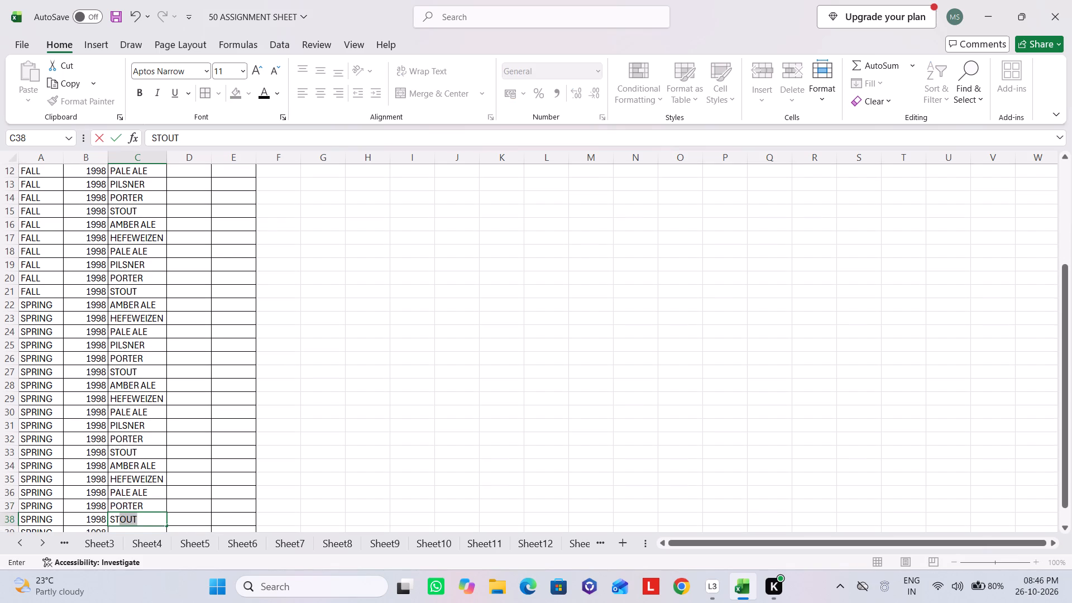
{"action": "scroll", "coordinate": [132, 214], "scroll_direction": "up", "scroll_amount": 1}
{"action": "scroll", "coordinate": [168, 213], "scroll_direction": "down", "scroll_amount": 3}
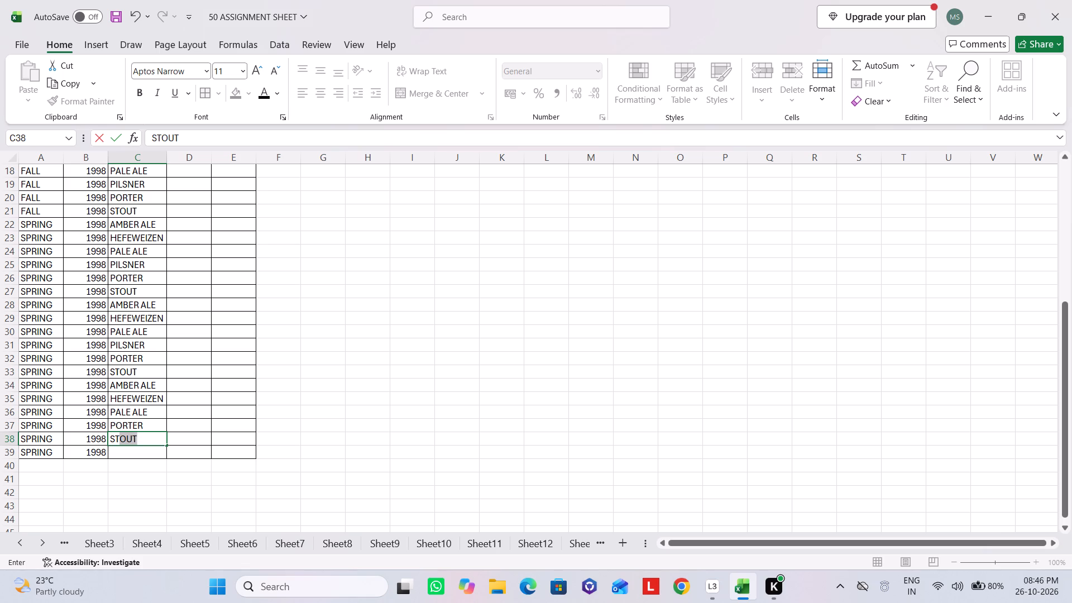
{"action": "key", "text": "Up"}
Check the TYPE column entries upward from the last filled SPRING rows to the first entry in C4.
{"action": "key", "text": "Up"}
{"action": "key", "text": "Up"}
{"action": "key", "text": "Up"}
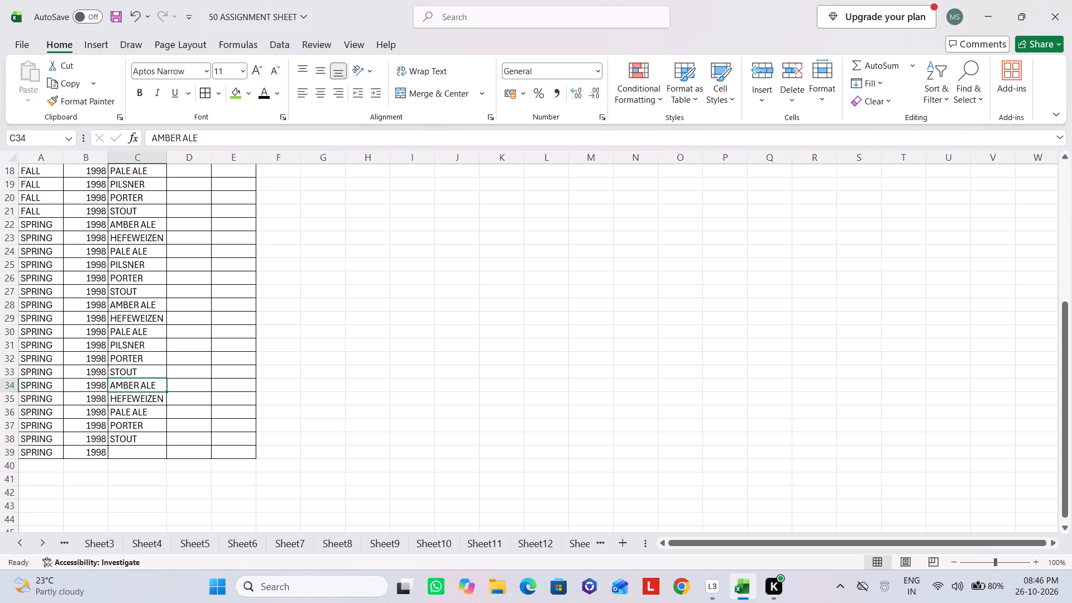
{"action": "key", "text": "Up"}
{"action": "key", "text": "Up"}
{"action": "key", "text": "Up"}
{"action": "key", "text": "Up"}
{"action": "key", "text": "Up"}
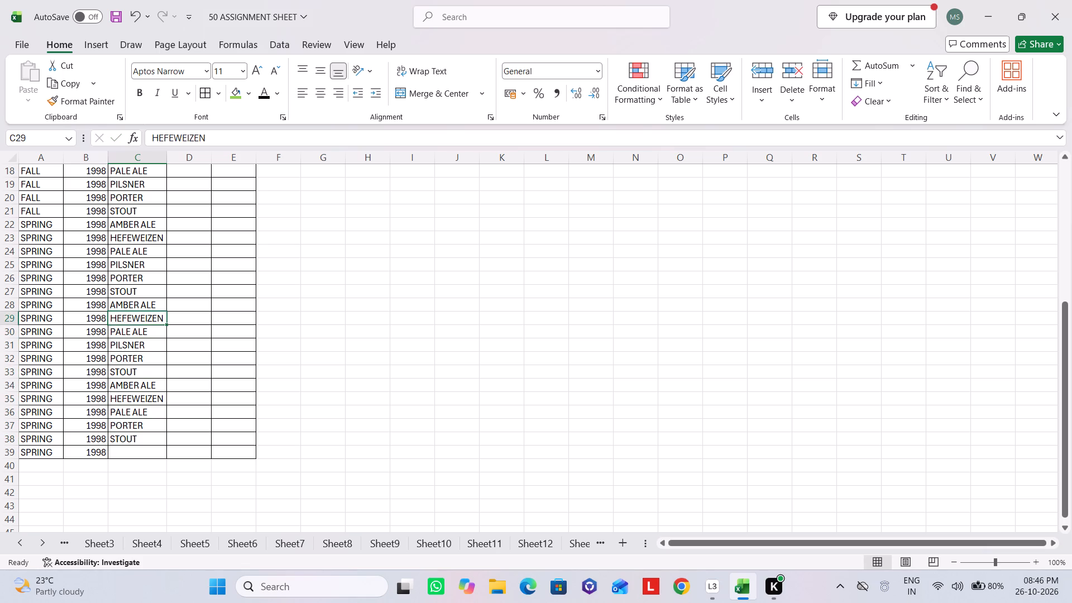
{"action": "key", "text": "Up"}
{"action": "key", "text": "Up"}
{"action": "key", "text": "Up"}
{"action": "key", "text": "Up"}
{"action": "key", "text": "Up"}
{"action": "key", "text": "Up"}
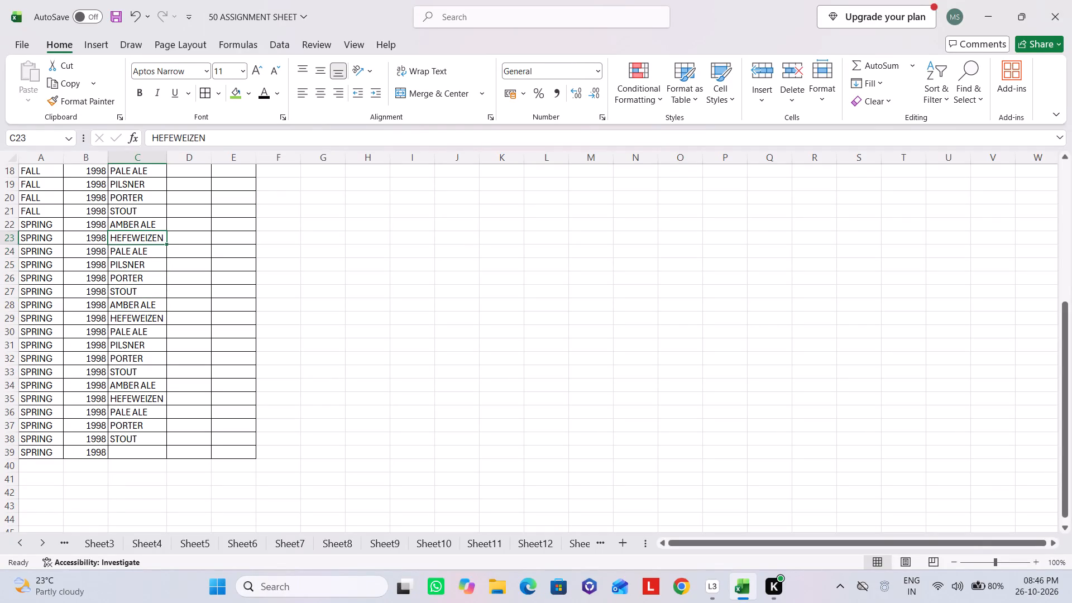
{"action": "key", "text": "Up"}
{"action": "key", "text": "Up"}
{"action": "key", "text": "Up"}
{"action": "key", "text": "Up"}
{"action": "key", "text": "Up"}
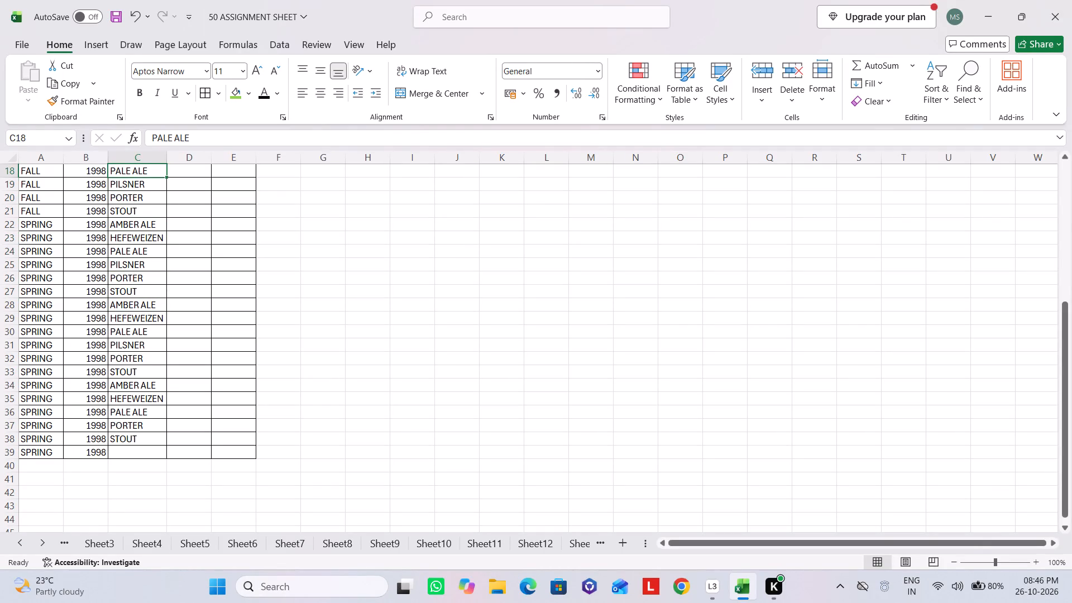
{"action": "scroll", "coordinate": [138, 353], "scroll_direction": "up", "scroll_amount": 7}
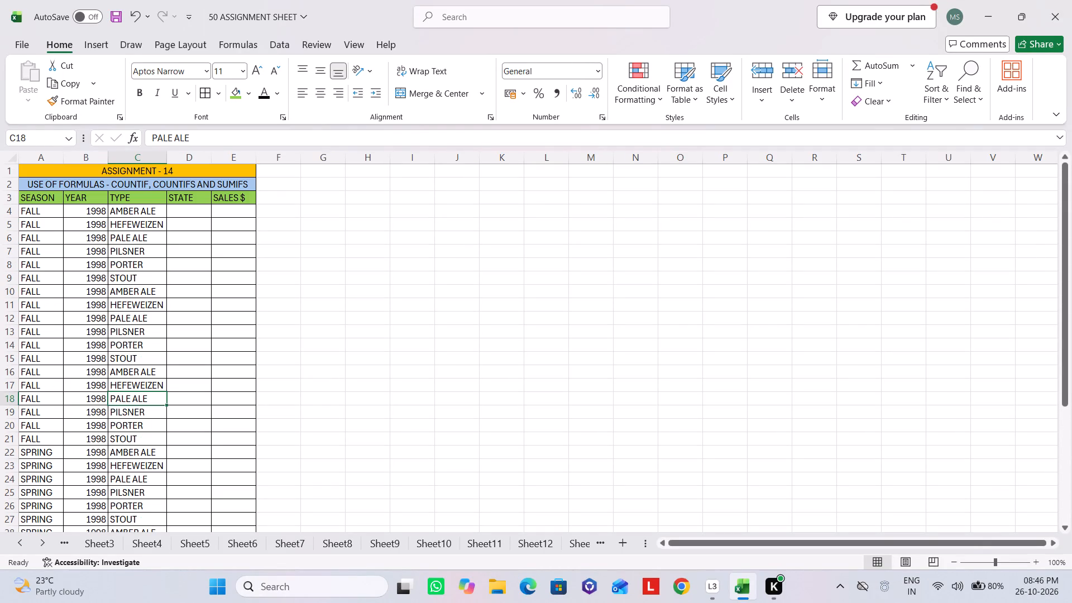
{"action": "key", "text": "Up"}
{"action": "key", "text": "Up"}
{"action": "key", "text": "Up"}
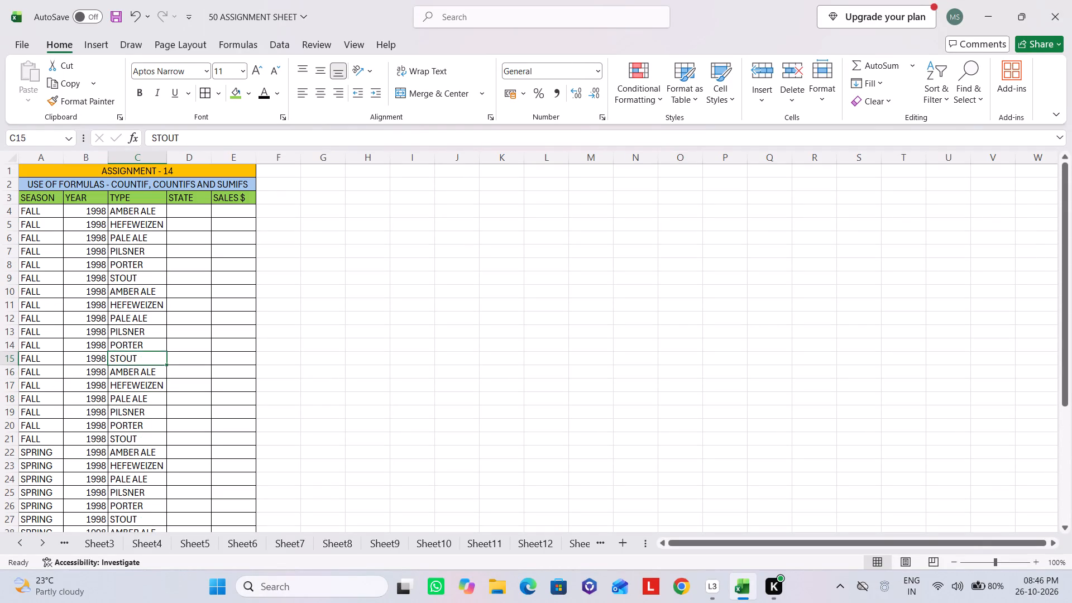
{"action": "key", "text": "Up"}
{"action": "key", "text": "Up"}
{"action": "key", "text": "Up"}
{"action": "key", "text": "Up"}
{"action": "key", "text": "Up"}
{"action": "key", "text": "Up"}
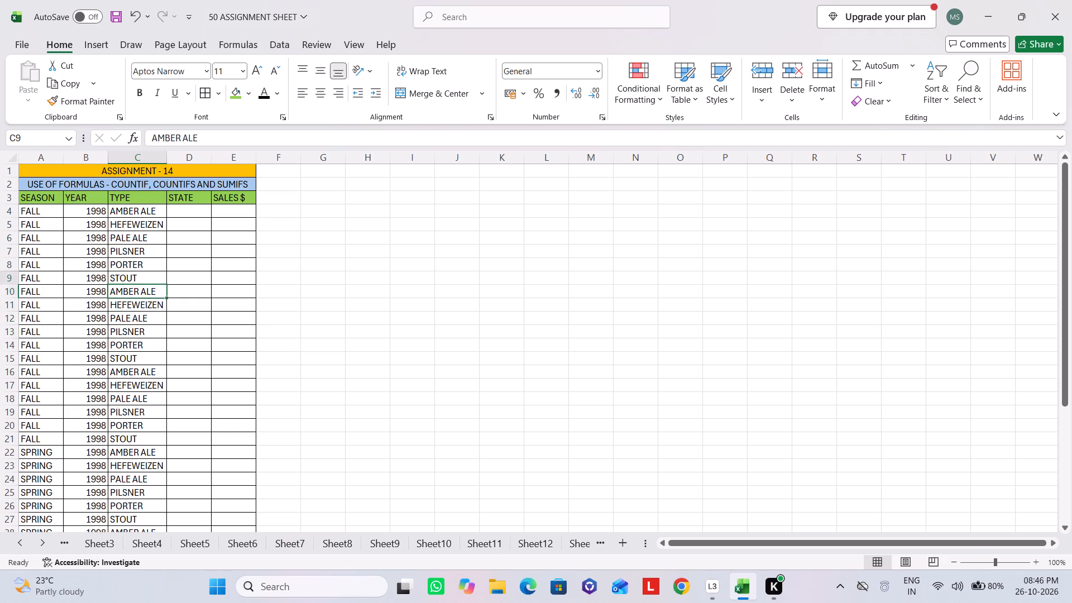
{"action": "key", "text": "Up"}
{"action": "key", "text": "Up"}
{"action": "key", "text": "Up"}
{"action": "key", "text": "Up"}
{"action": "key", "text": "Up"}
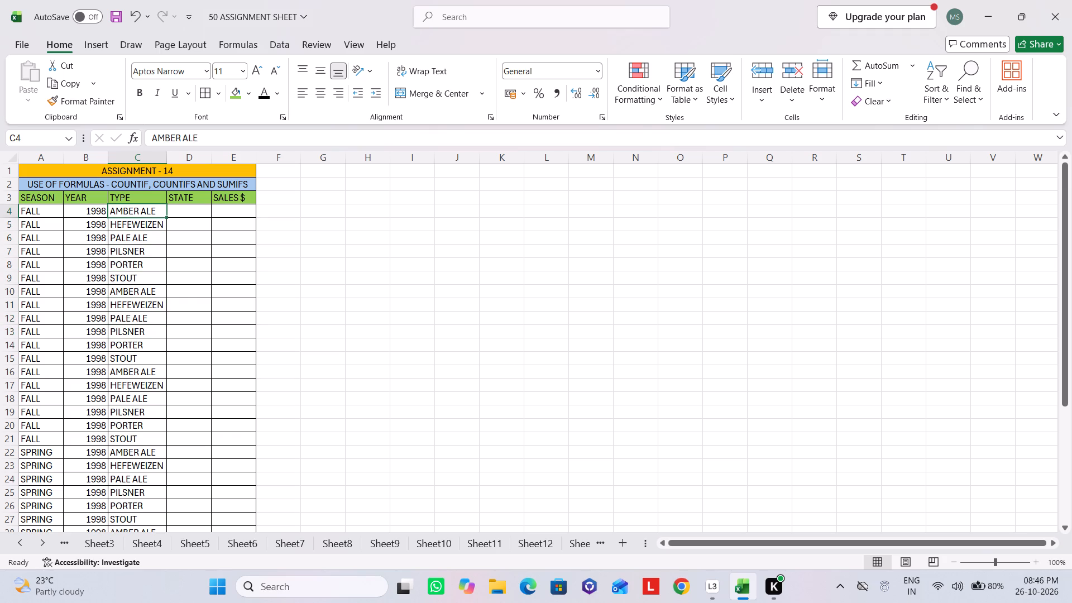
Go through the TYPE column entries downward from C5 to the table's last row, ending at cell C39.
{"action": "key", "text": "Down"}
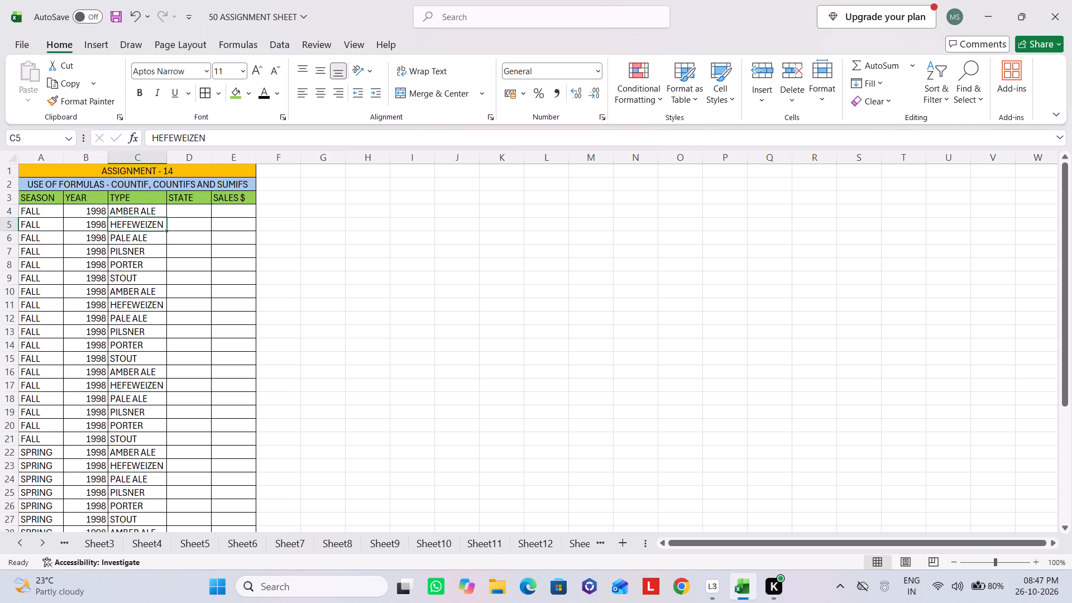
{"action": "key", "text": "Down"}
{"action": "key", "text": "Down"}
{"action": "key", "text": "Down"}
{"action": "key", "text": "Down"}
{"action": "key", "text": "Down"}
{"action": "key", "text": "Down"}
{"action": "key", "text": "Down"}
{"action": "key", "text": "Down"}
{"action": "key", "text": "Down"}
{"action": "key", "text": "Down"}
{"action": "key", "text": "Down"}
{"action": "key", "text": "Down"}
{"action": "key", "text": "Down"}
{"action": "key", "text": "Down"}
{"action": "key", "text": "Down"}
{"action": "key", "text": "Down"}
{"action": "key", "text": "Down"}
{"action": "key", "text": "Down"}
{"action": "key", "text": "Down"}
{"action": "key", "text": "Down"}
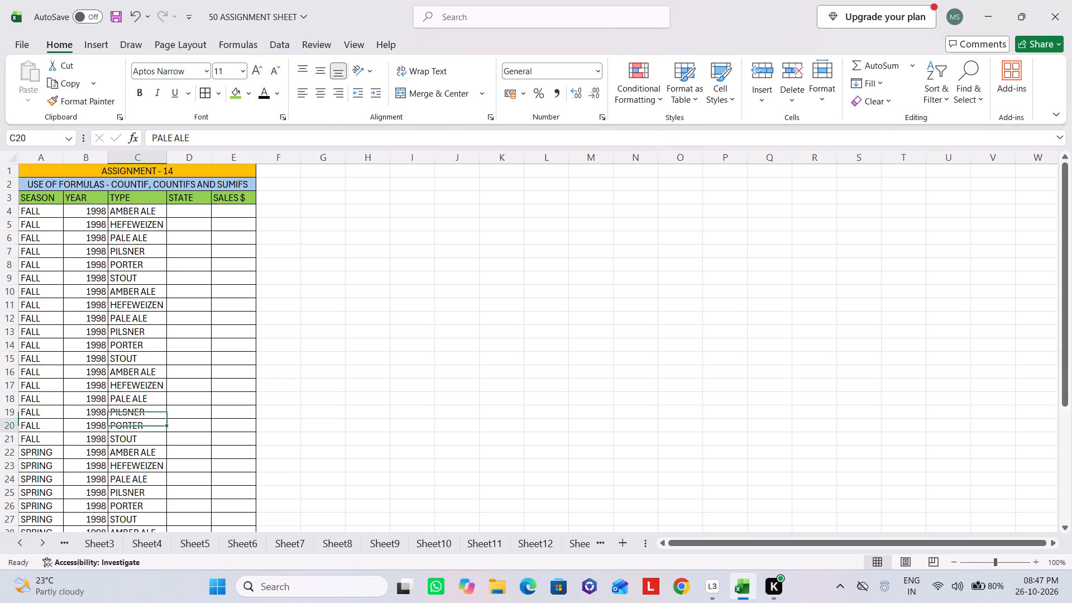
{"action": "key", "text": "Down"}
{"action": "key", "text": "Down"}
{"action": "key", "text": "Down"}
{"action": "key", "text": "Down"}
{"action": "key", "text": "Down"}
{"action": "key", "text": "Down"}
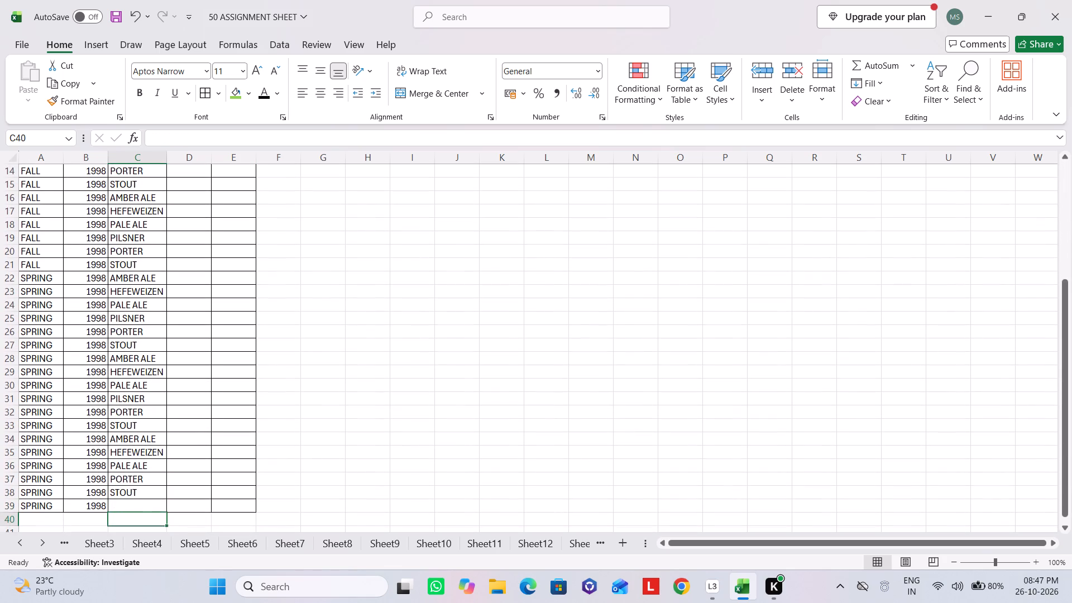
{"action": "key", "text": "Up"}
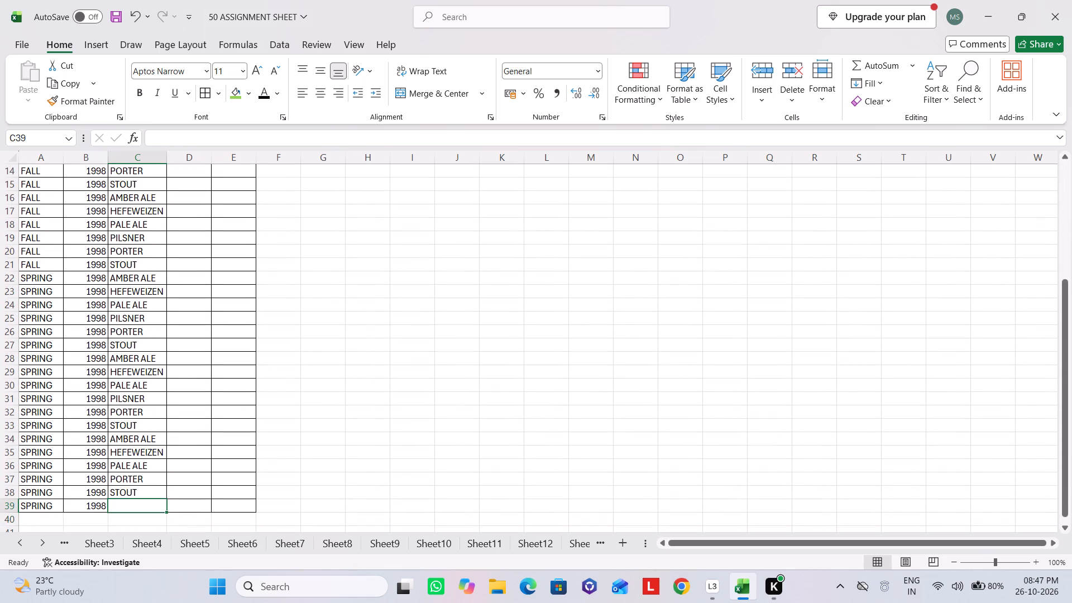
Enter AMBER ALE in TYPE cell C39.
{"action": "type", "text": "AM"}
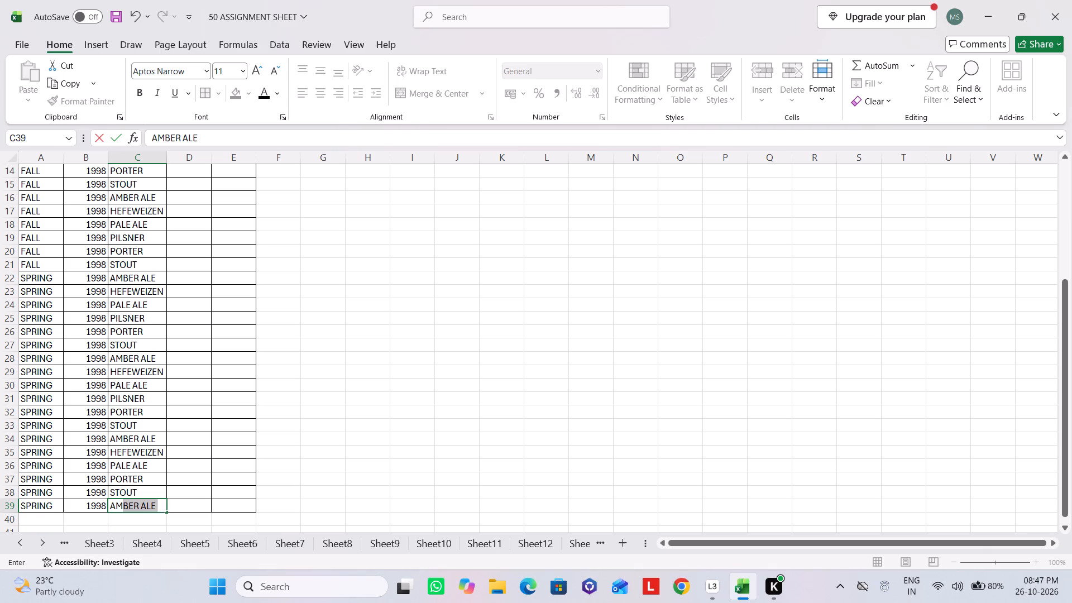
Enter CALIFORNIA in the first STATE cell, D4.
{"action": "scroll", "coordinate": [175, 363], "scroll_direction": "up", "scroll_amount": 6}
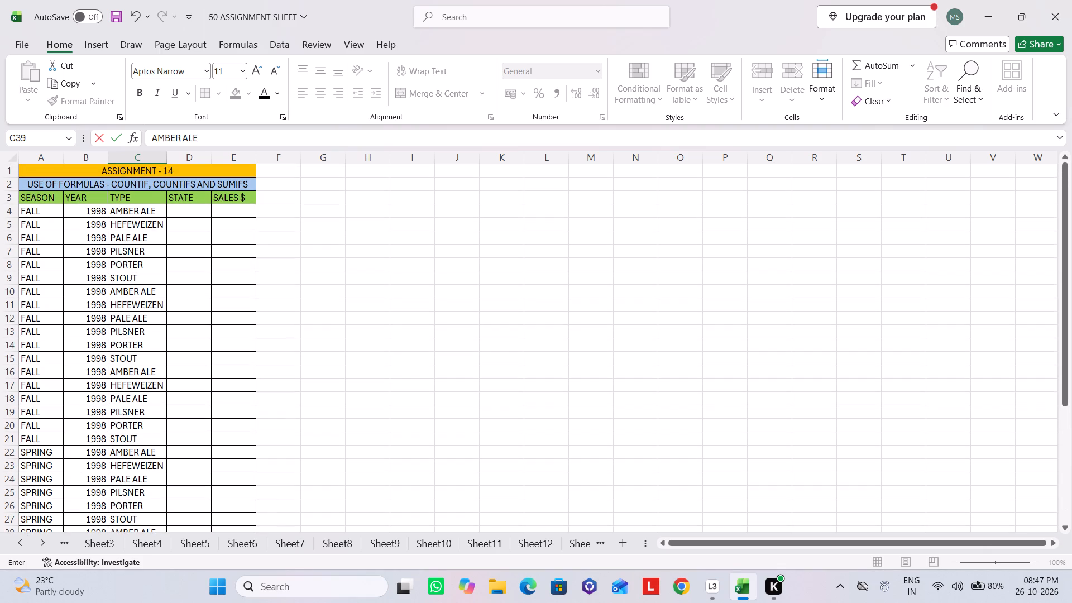
{"action": "left_click", "coordinate": [182, 217]}
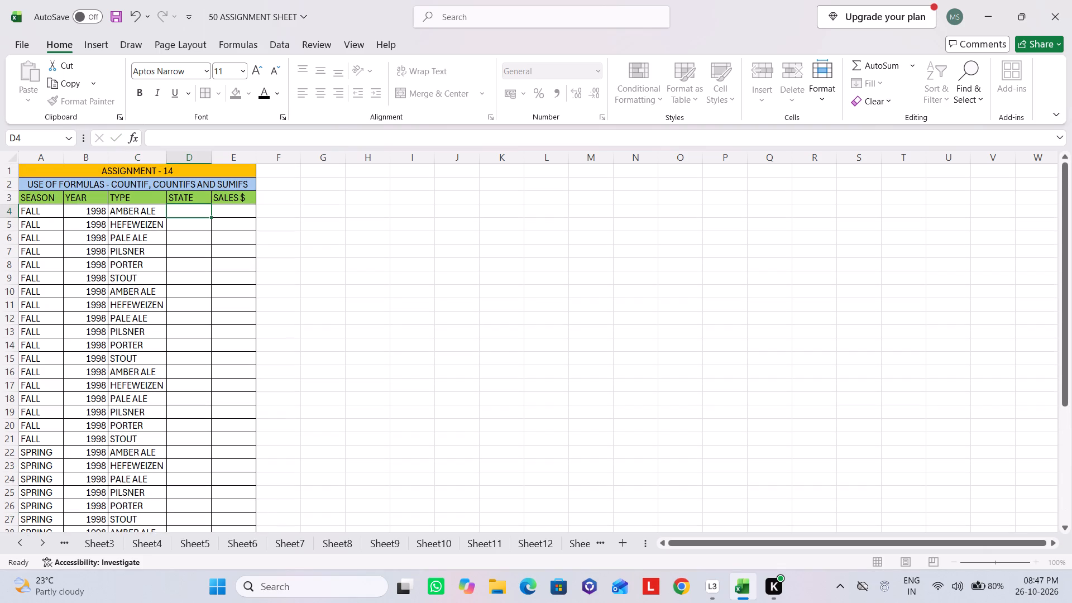
{"action": "type", "text": "CALIFOR"}
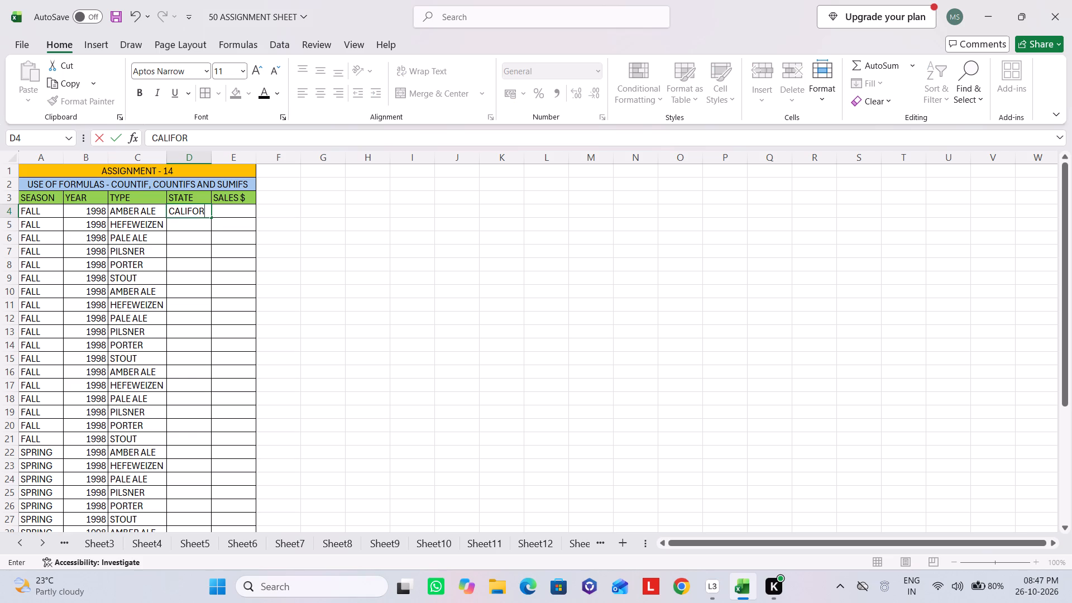
{"action": "type", "text": "NIA"}
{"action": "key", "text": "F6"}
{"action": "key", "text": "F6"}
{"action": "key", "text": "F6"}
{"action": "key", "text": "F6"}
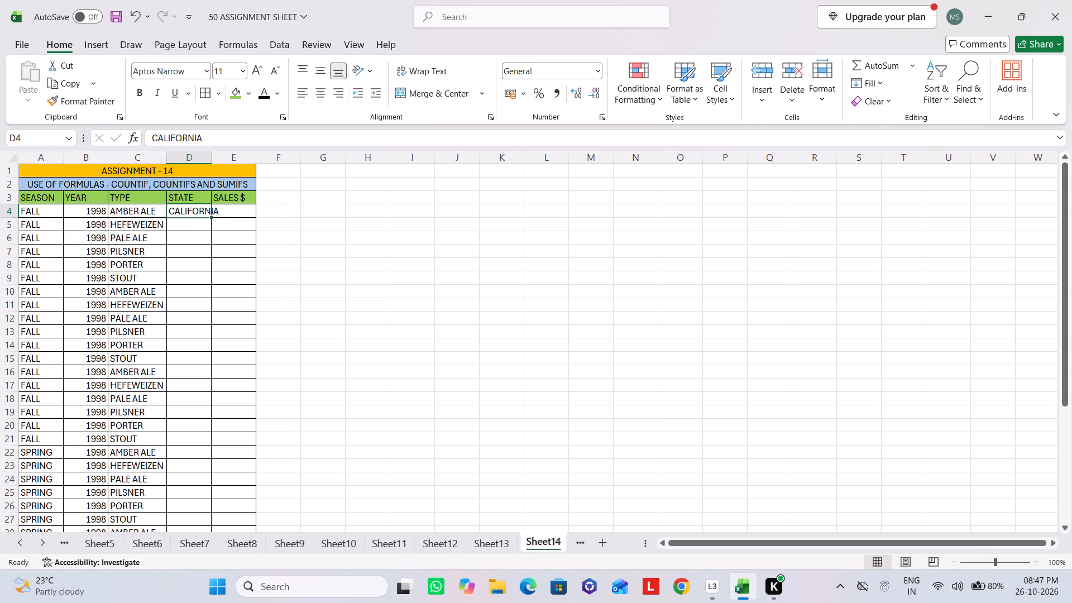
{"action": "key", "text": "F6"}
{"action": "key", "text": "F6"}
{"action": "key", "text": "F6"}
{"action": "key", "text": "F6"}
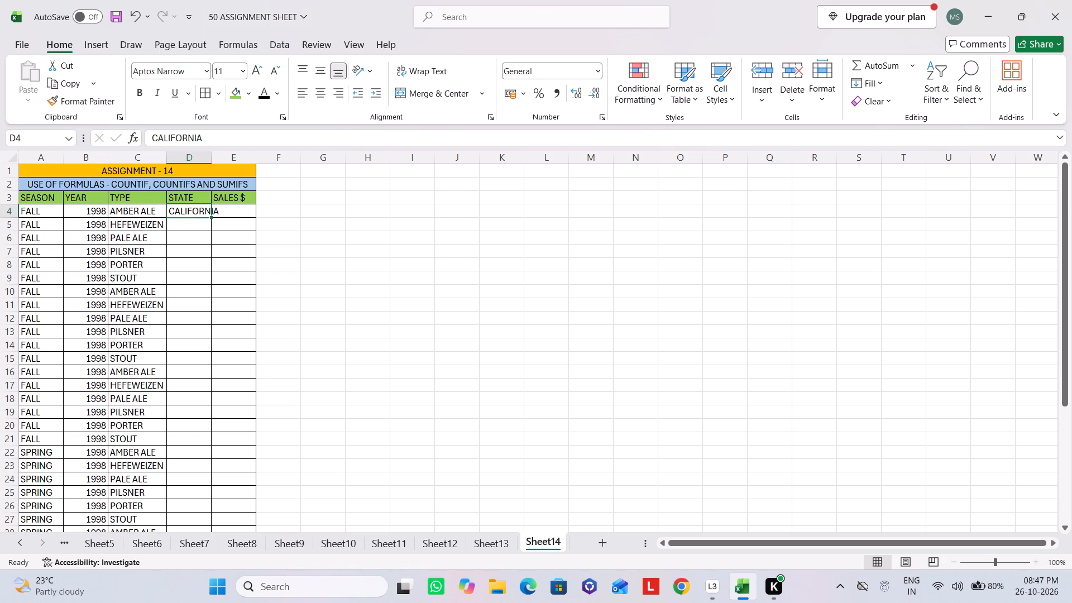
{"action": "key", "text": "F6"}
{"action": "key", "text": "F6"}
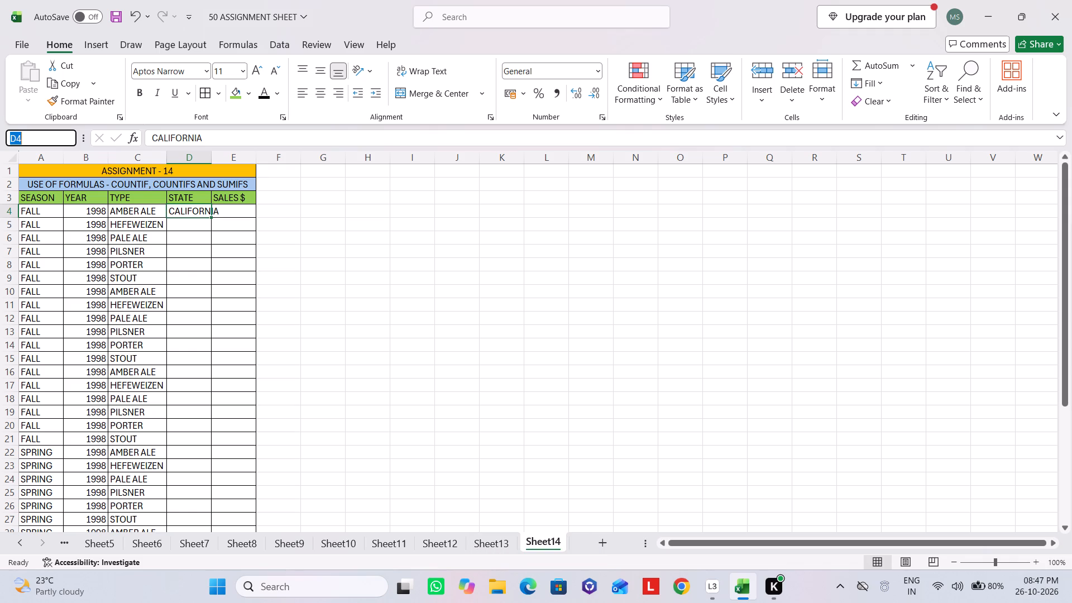
Auto-fit the width of the STATE column to its contents.
{"action": "double_click", "coordinate": [213, 157]}
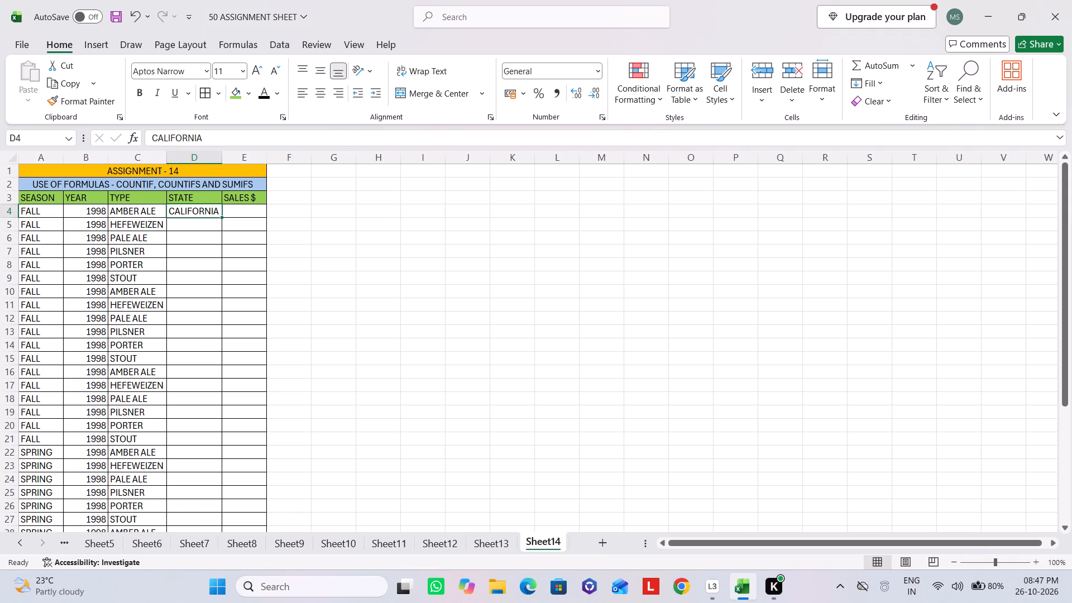
Fill CALIFORNIA from STATE cell D4 down to D9.
{"action": "left_click", "coordinate": [187, 228]}
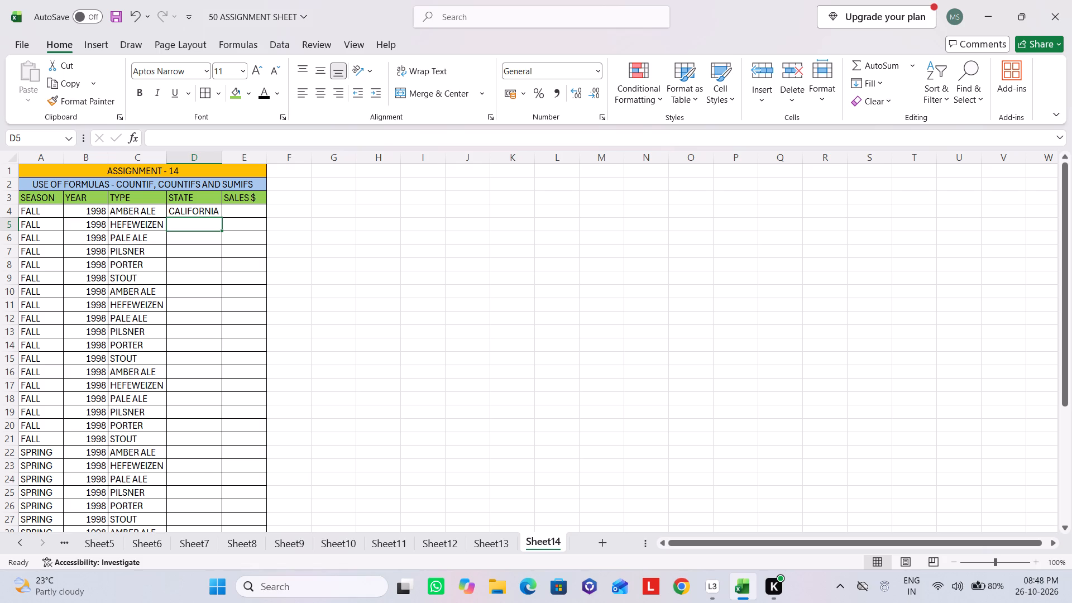
{"action": "left_click", "coordinate": [200, 208]}
{"action": "left_click_drag", "start_coordinate": [222, 215], "coordinate": [220, 227]}
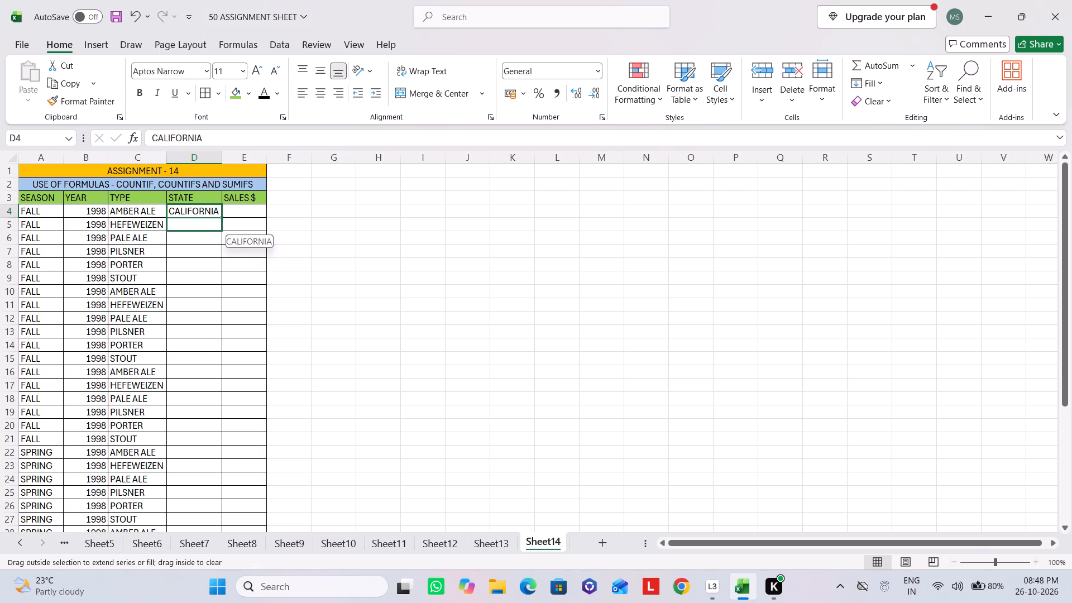
{"action": "left_click_drag", "start_coordinate": [220, 227], "coordinate": [217, 276]}
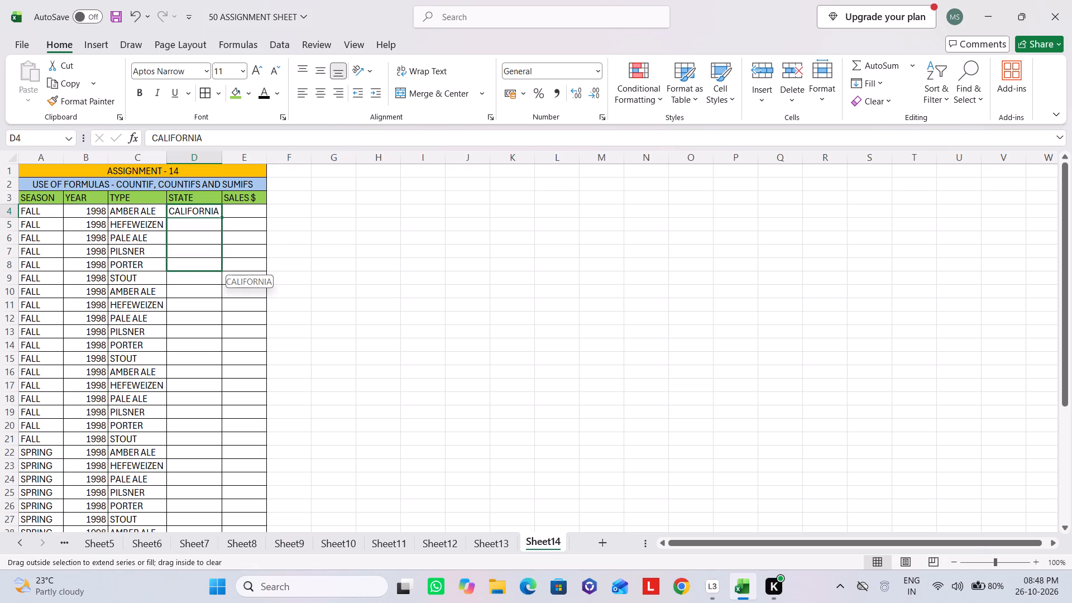
{"action": "left_click_drag", "start_coordinate": [217, 276], "coordinate": [217, 281]}
Enter OREGON in STATE cell D10 and fill it down to D15.
{"action": "left_click", "coordinate": [194, 296]}
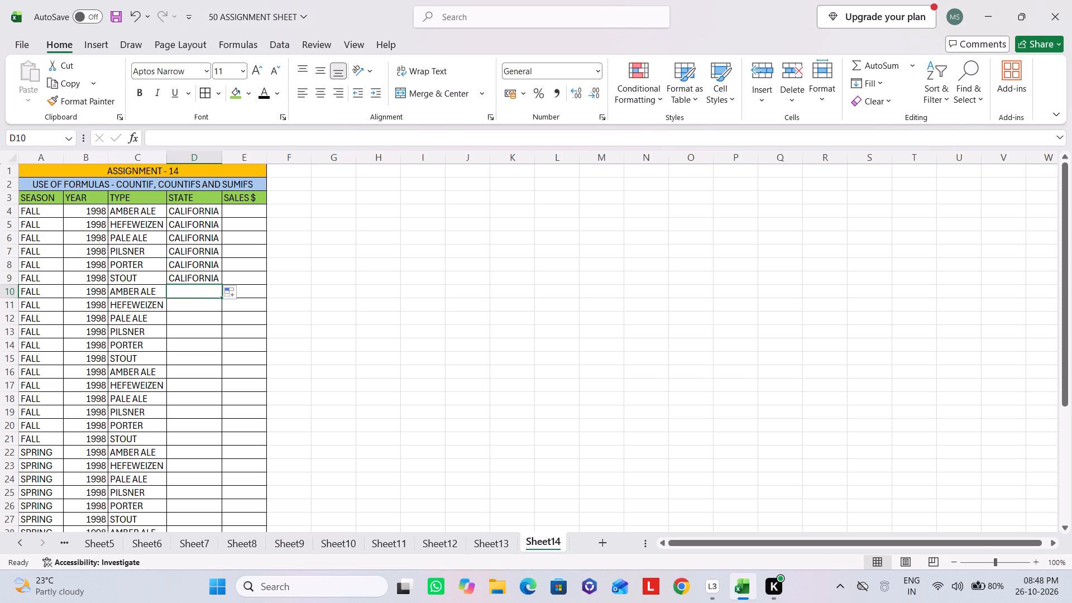
{"action": "type", "text": "OR"}
{"action": "type", "text": "EG"}
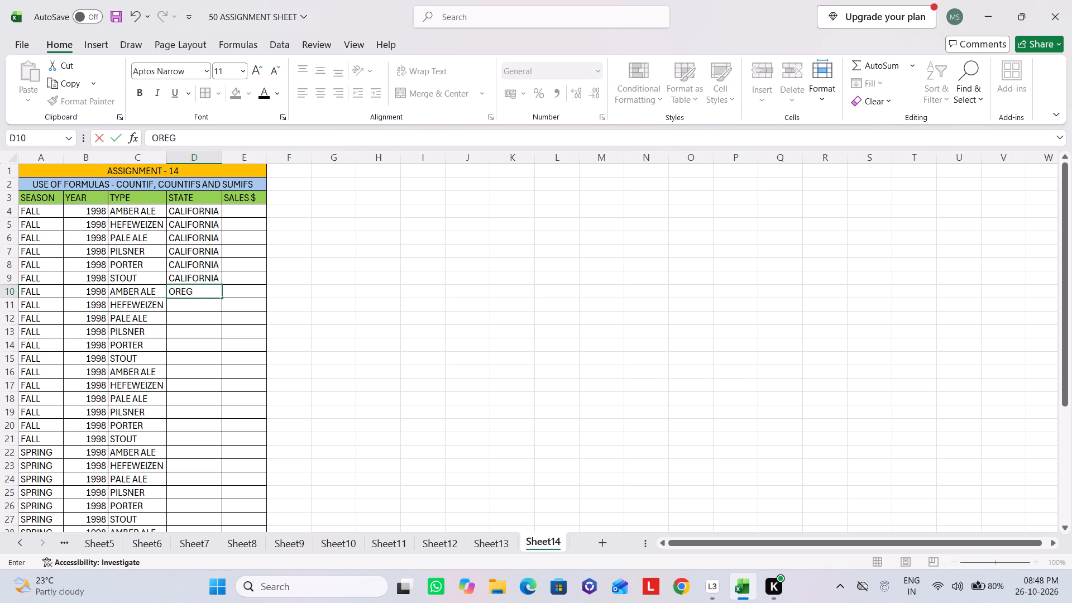
{"action": "type", "text": "ON"}
{"action": "left_click_drag", "start_coordinate": [223, 295], "coordinate": [219, 333]}
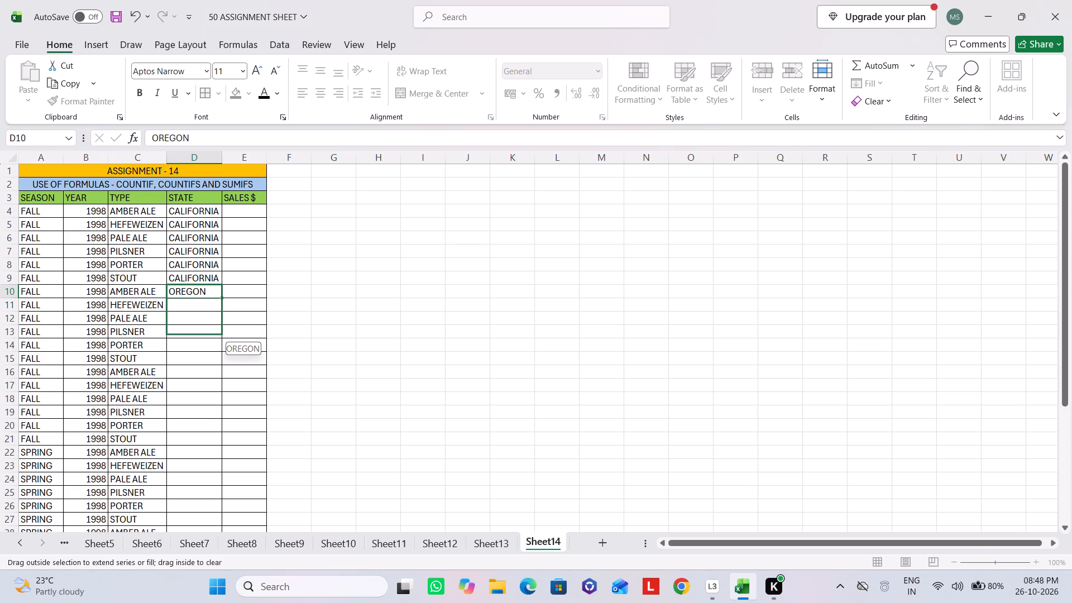
{"action": "left_click_drag", "start_coordinate": [219, 333], "coordinate": [215, 361]}
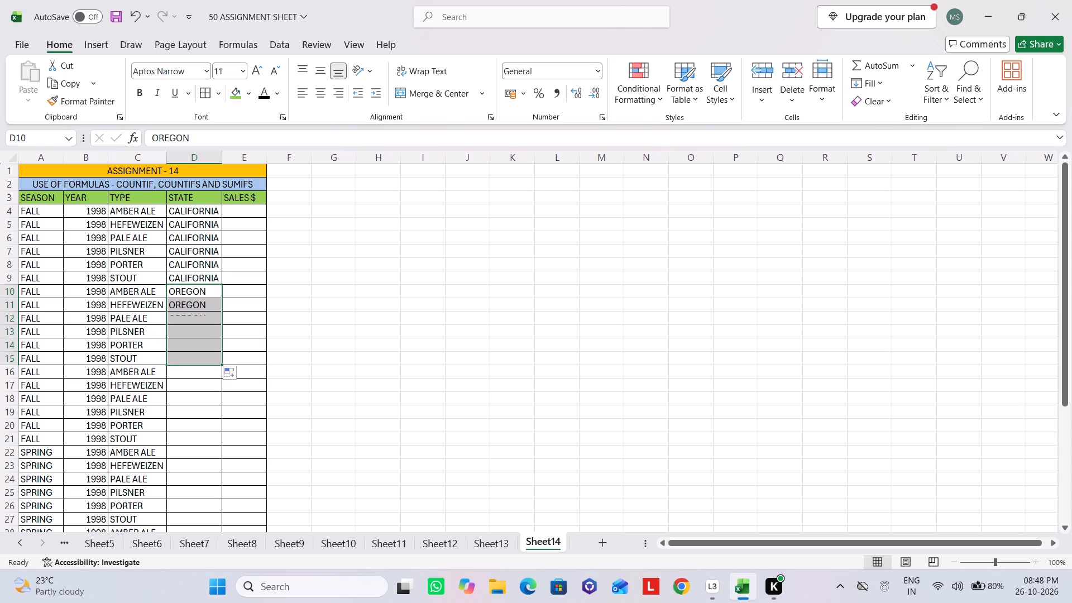
Enter WASHINGTON in STATE cell D16, auto-fit the column's width, and fill the entry down to D21.
{"action": "left_click", "coordinate": [192, 375]}
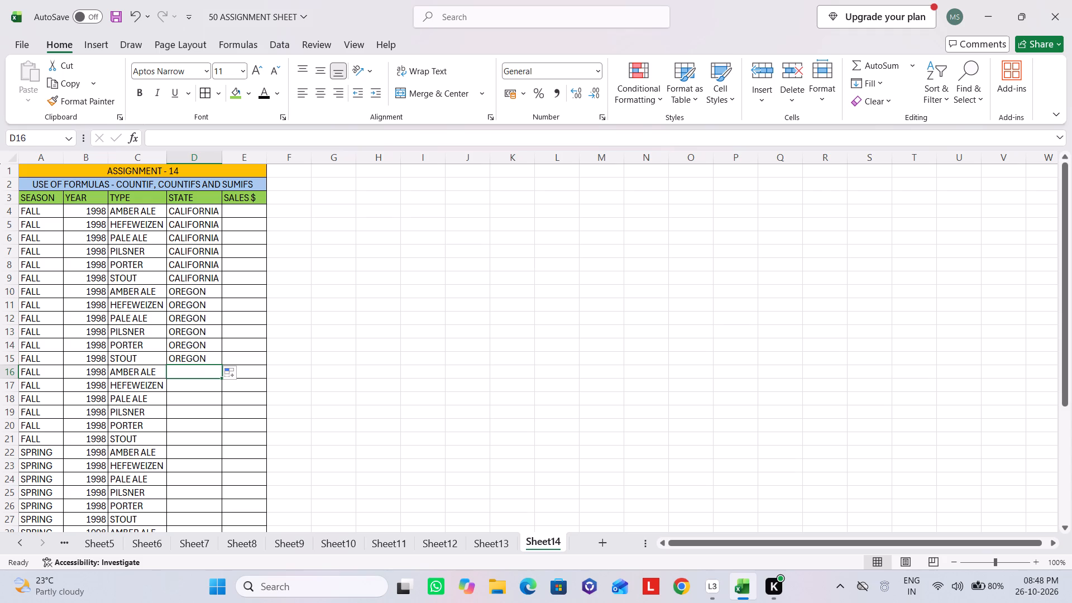
{"action": "type", "text": "WASHIN"}
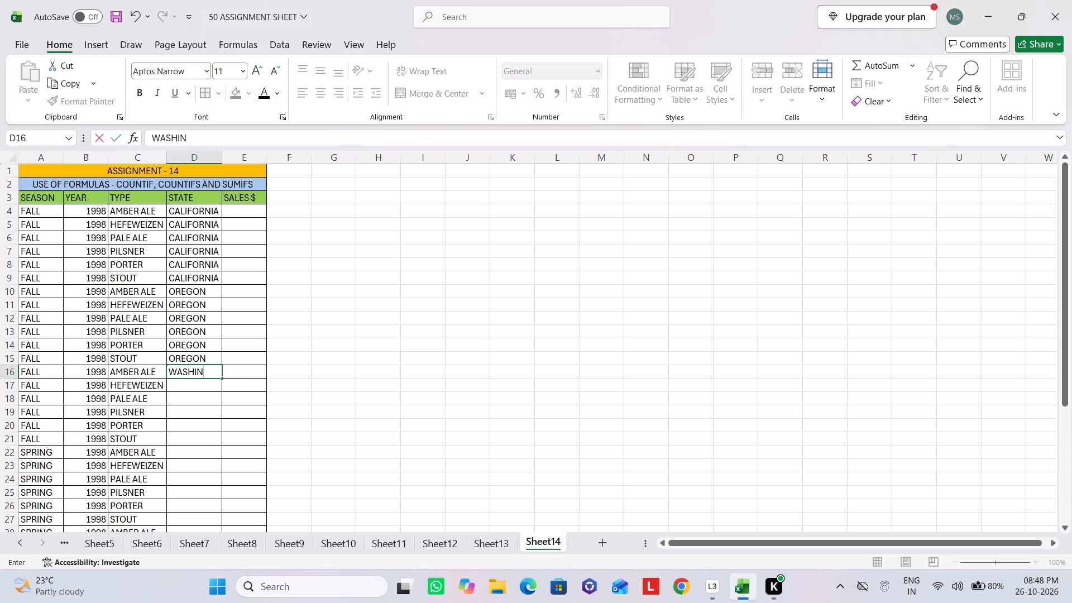
{"action": "type", "text": "GTON"}
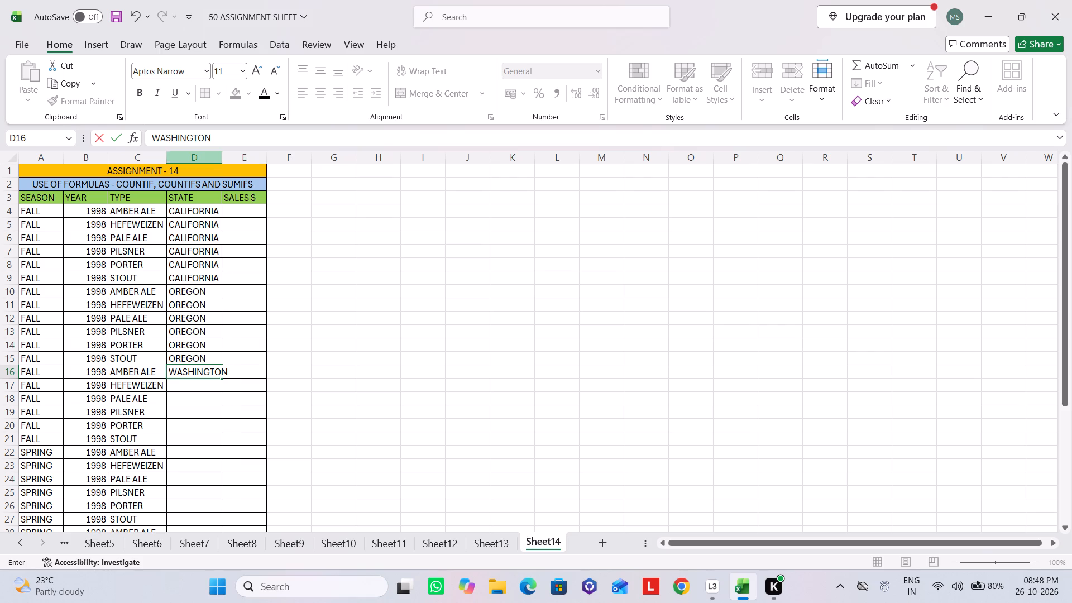
{"action": "double_click", "coordinate": [221, 155]}
{"action": "left_click", "coordinate": [208, 372]}
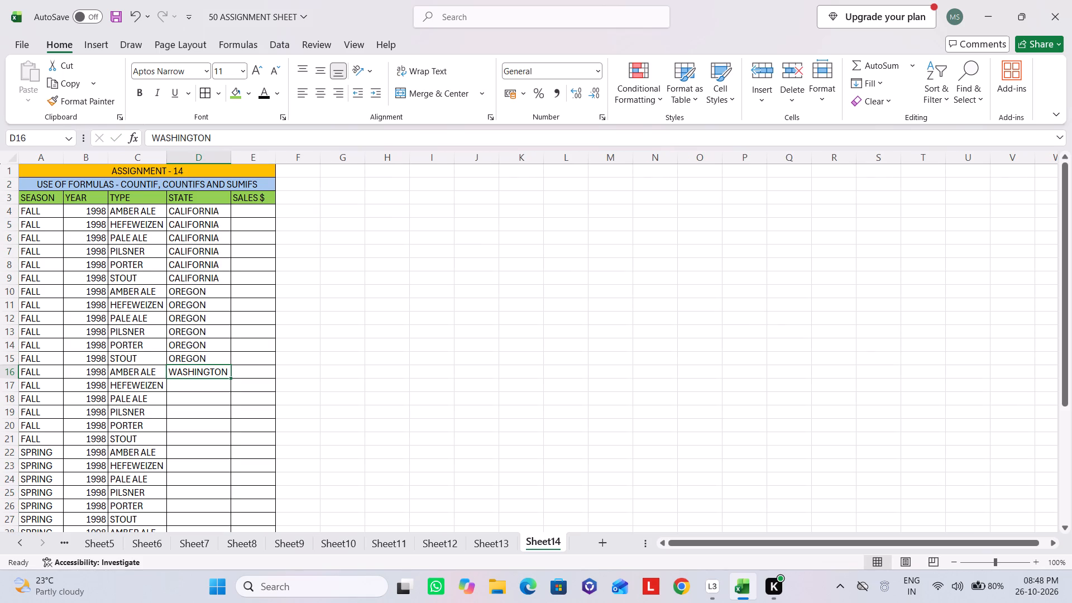
{"action": "left_click_drag", "start_coordinate": [229, 378], "coordinate": [228, 412]}
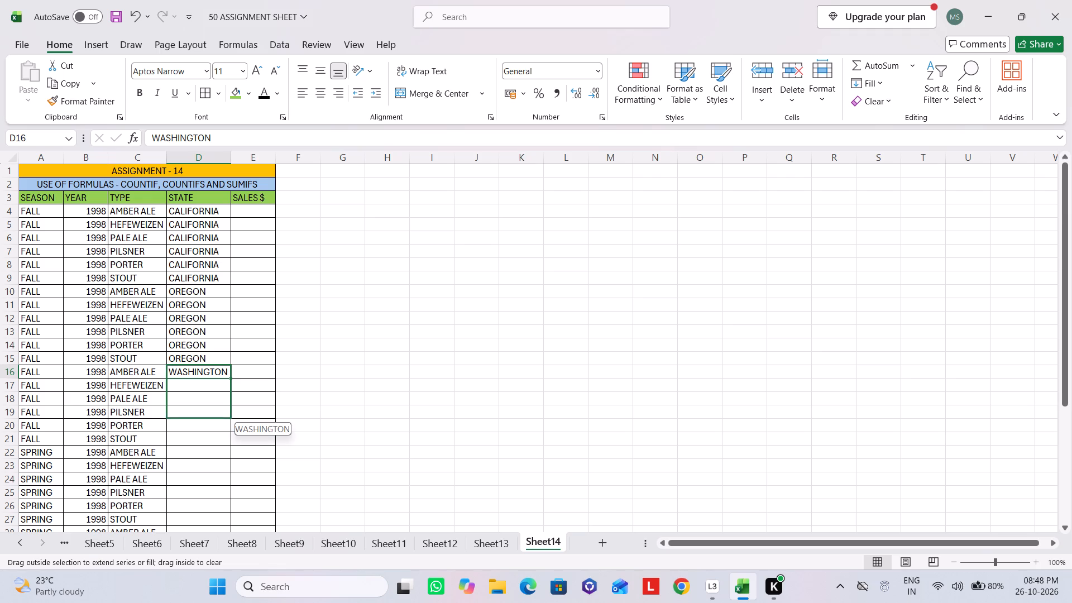
{"action": "left_click_drag", "start_coordinate": [228, 412], "coordinate": [227, 442]}
Enter CALIFORNIA in the first SPRING row's STATE cell, D22, and fill it down to D27.
{"action": "scroll", "coordinate": [219, 326], "scroll_direction": "down", "scroll_amount": 2}
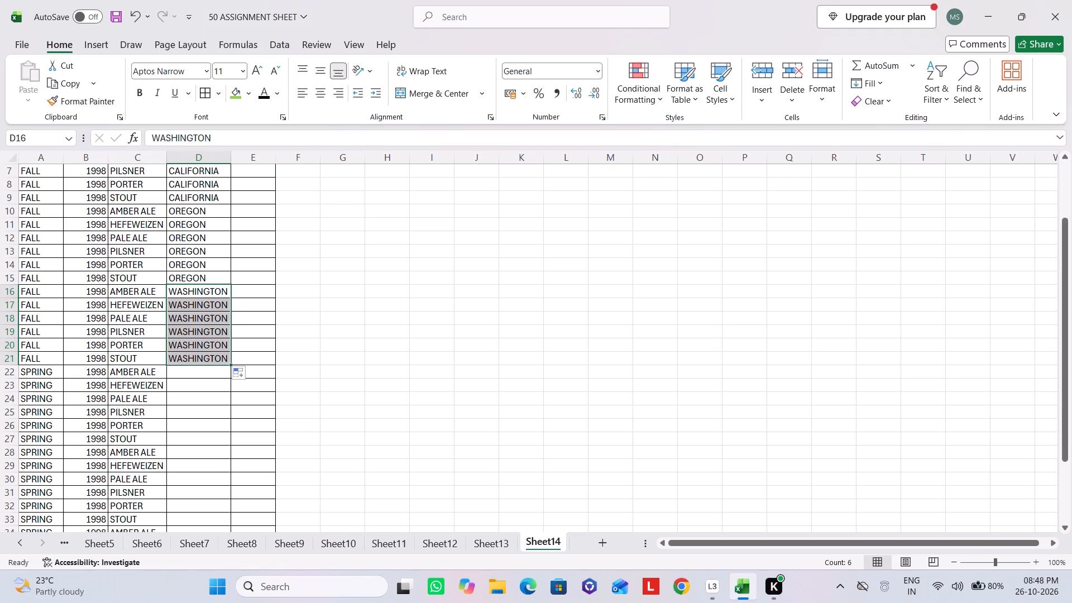
{"action": "left_click", "coordinate": [189, 375]}
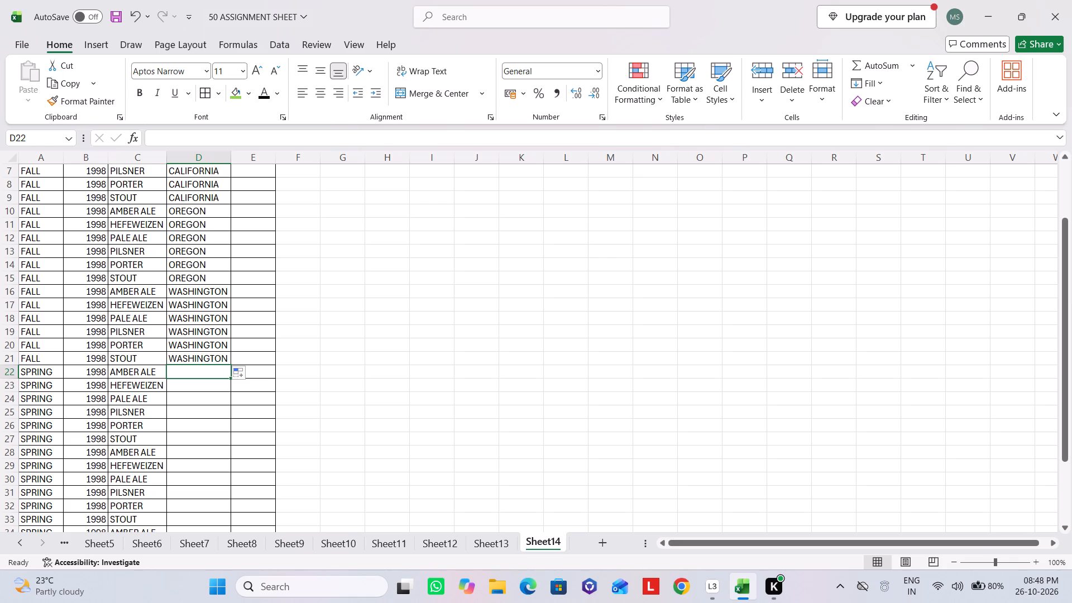
{"action": "type", "text": "CAL"}
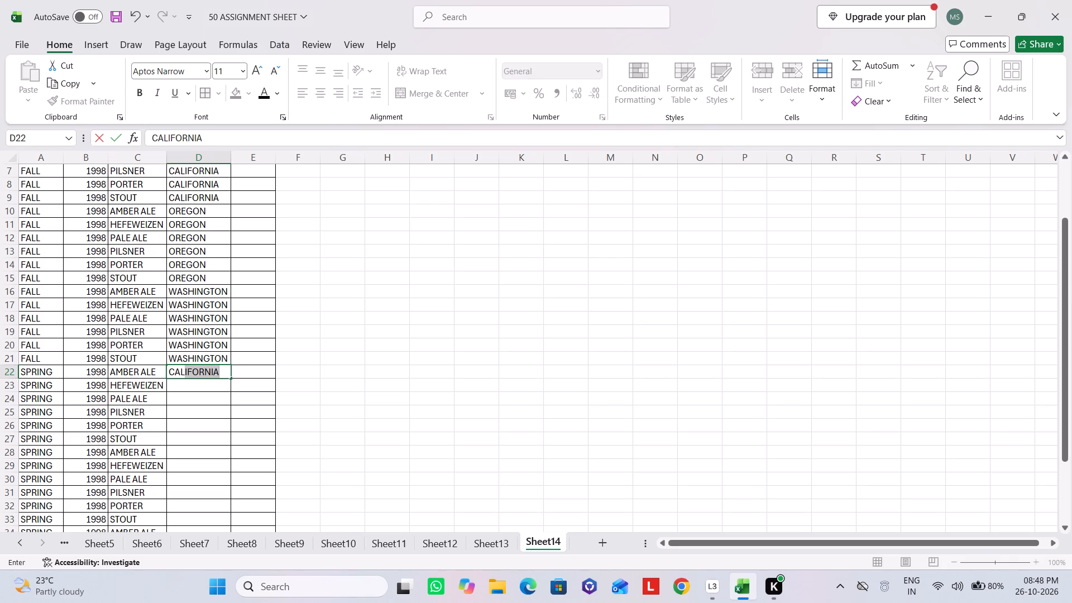
{"action": "left_click_drag", "start_coordinate": [232, 378], "coordinate": [230, 399]}
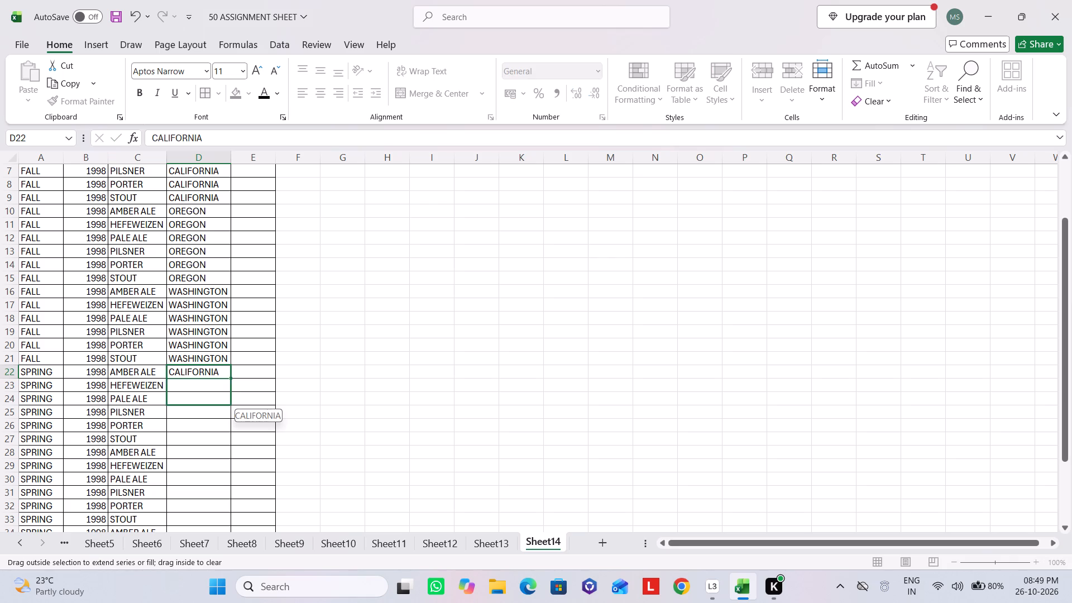
{"action": "left_click_drag", "start_coordinate": [230, 399], "coordinate": [227, 446]}
Enter OREGON in STATE cell D28 and fill it down to D33.
{"action": "scroll", "coordinate": [247, 409], "scroll_direction": "down", "scroll_amount": 2}
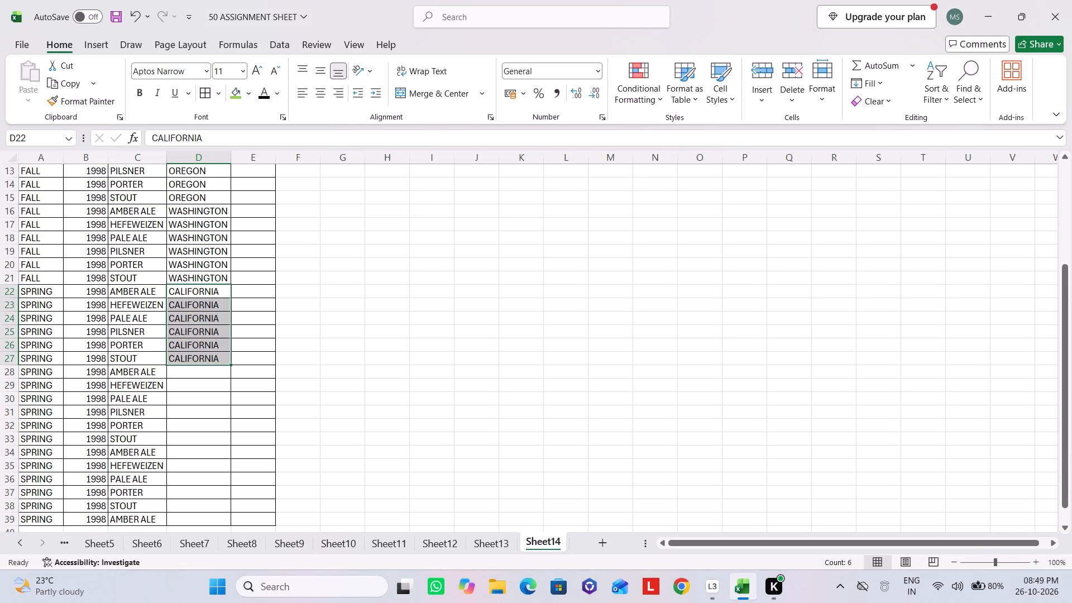
{"action": "left_click", "coordinate": [192, 377]}
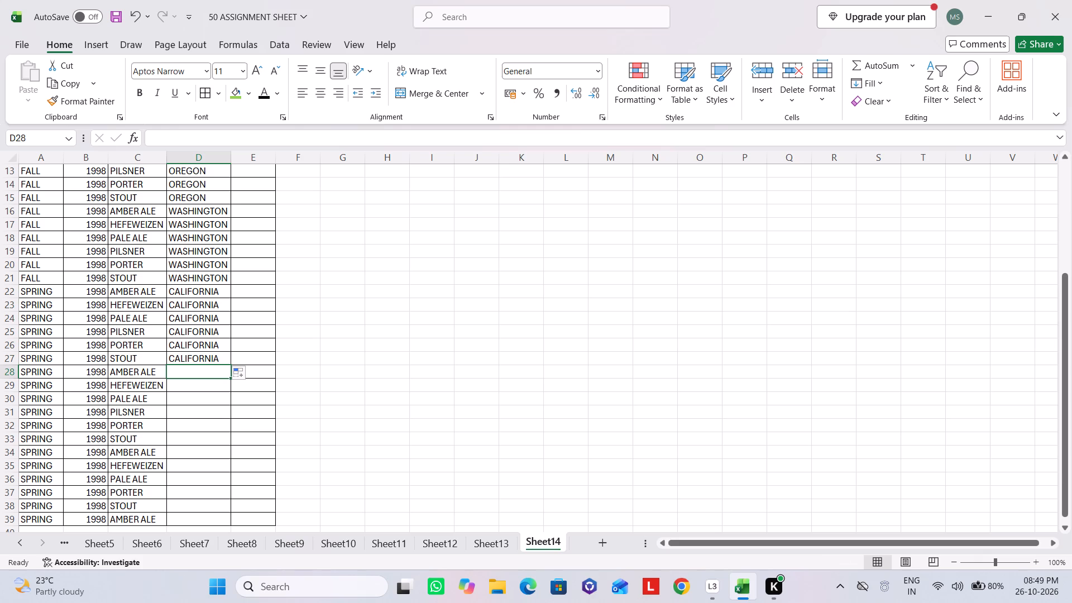
{"action": "key", "text": "o"}
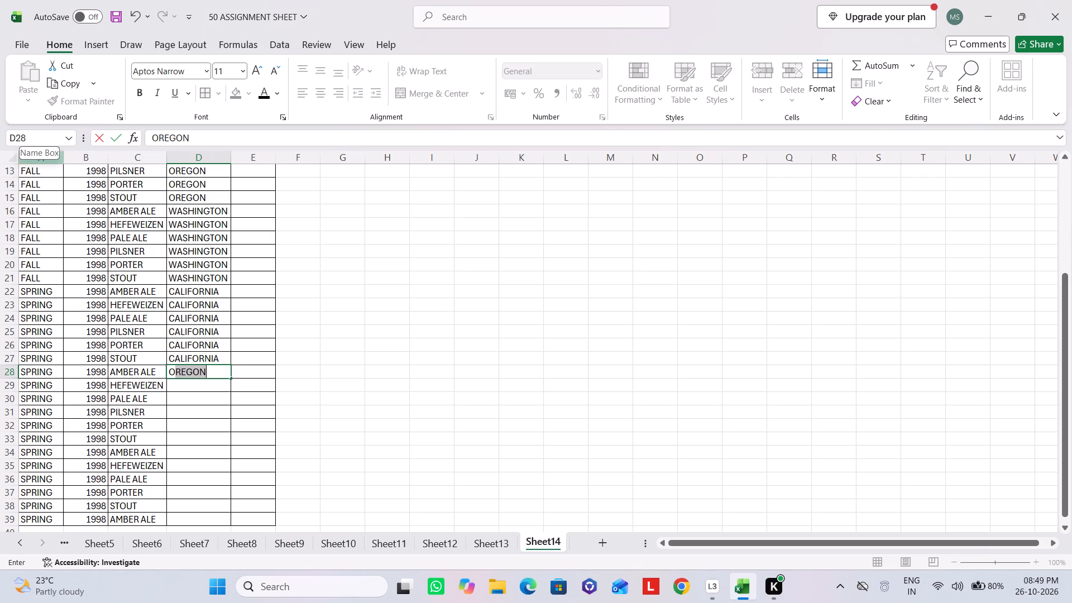
{"action": "left_click_drag", "start_coordinate": [230, 379], "coordinate": [230, 381]}
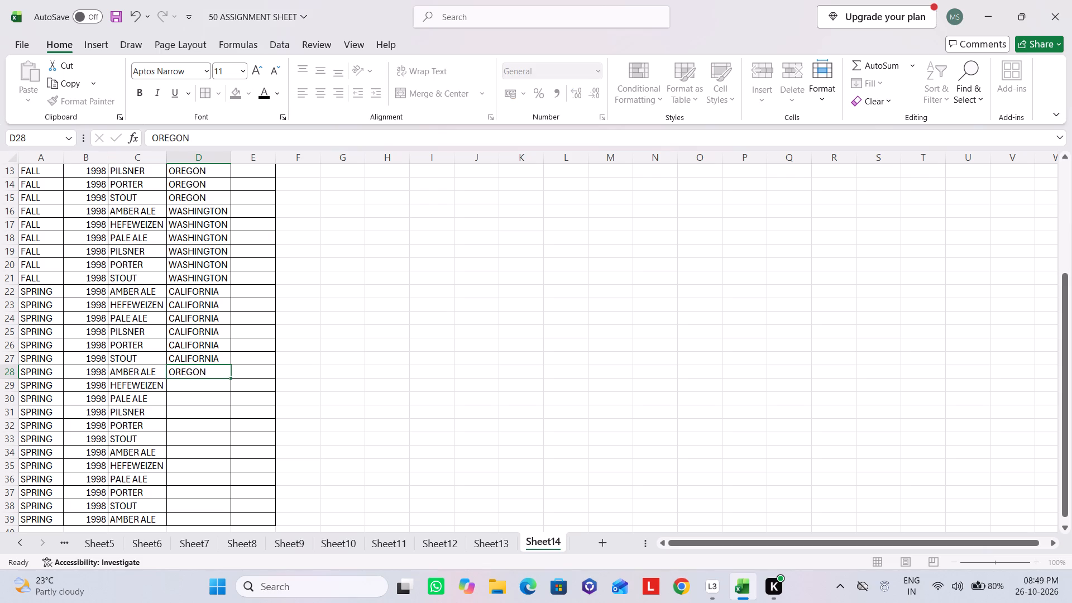
{"action": "left_click_drag", "start_coordinate": [230, 381], "coordinate": [227, 427]}
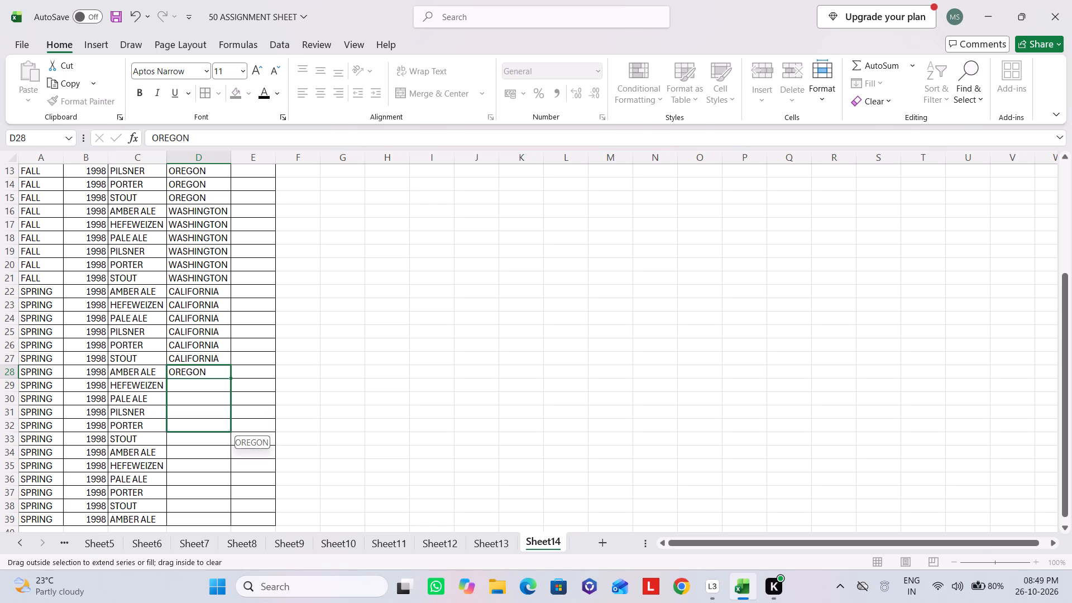
{"action": "left_click_drag", "start_coordinate": [227, 427], "coordinate": [226, 442]}
Enter WASHINGTON in STATE cell D34 and fill it down to the table's last row, D39.
{"action": "scroll", "coordinate": [205, 464], "scroll_direction": "down", "scroll_amount": 2}
{"action": "left_click", "coordinate": [176, 373]}
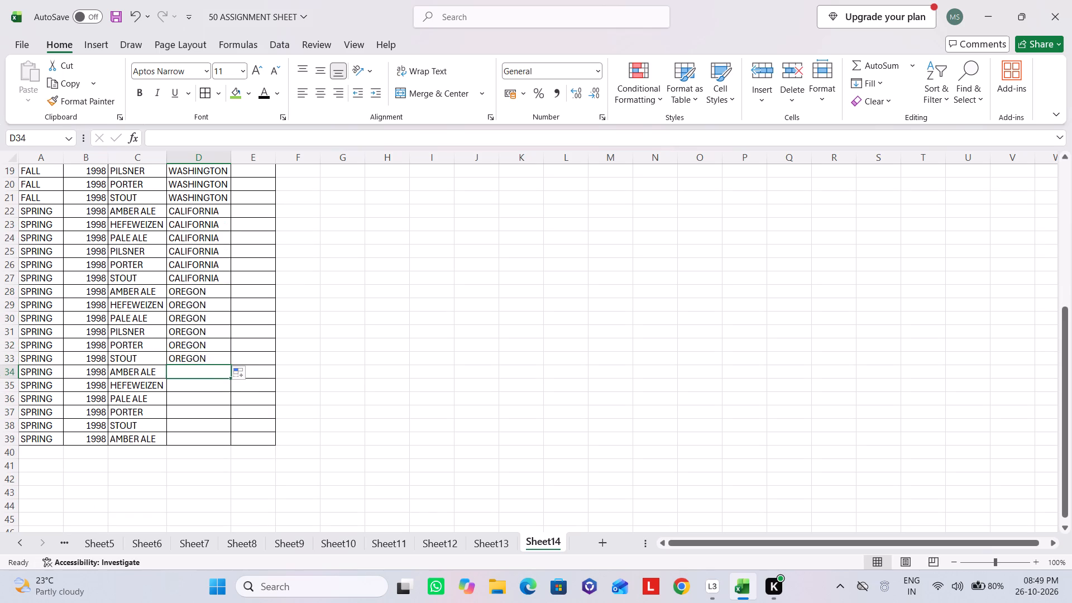
{"action": "type", "text": "WA"}
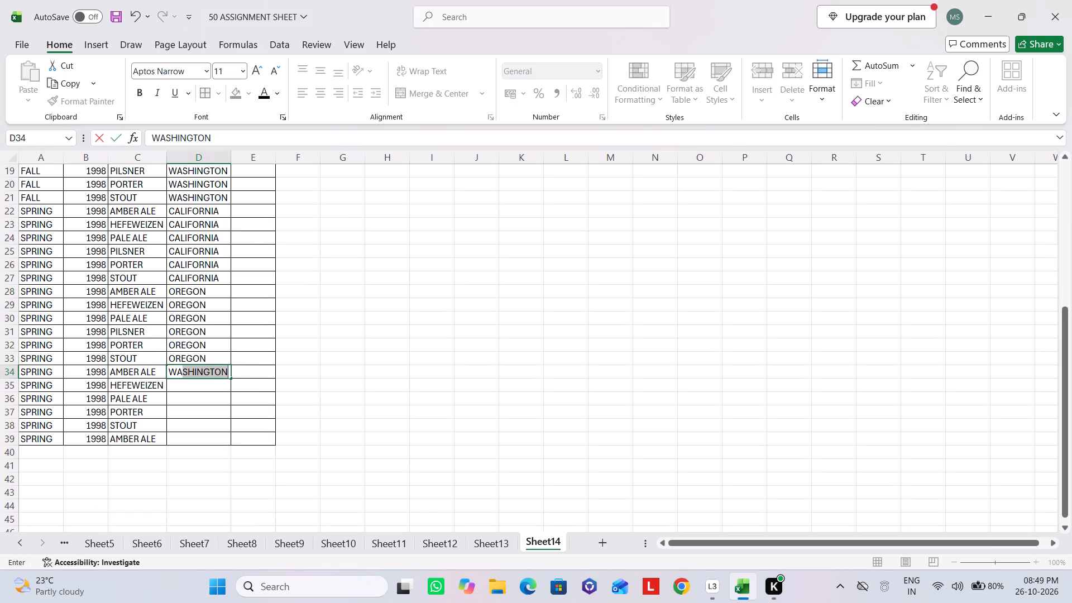
{"action": "left_click_drag", "start_coordinate": [231, 378], "coordinate": [229, 399]}
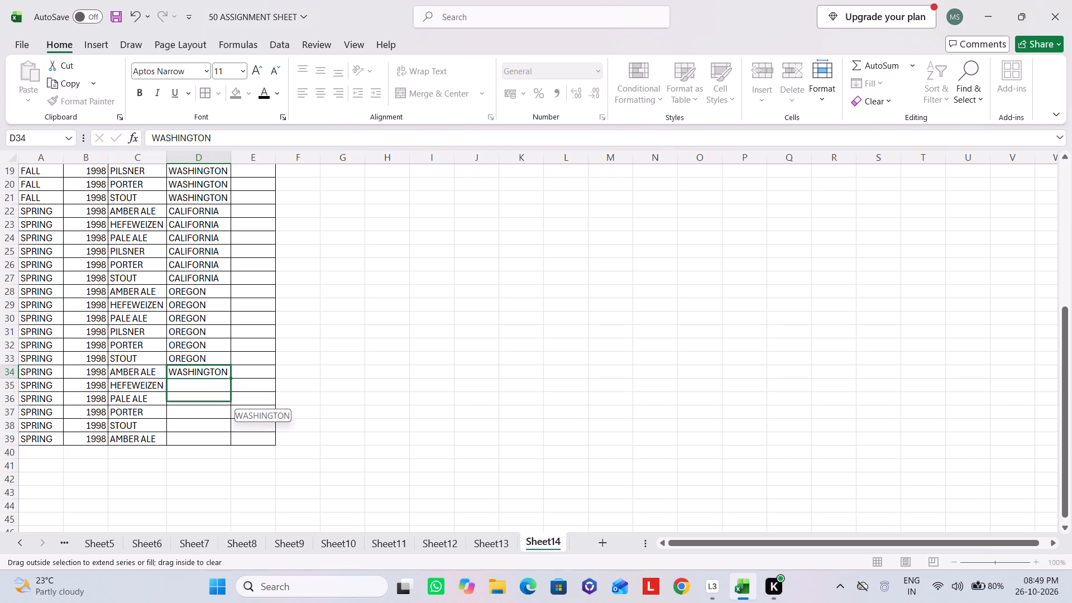
{"action": "left_click_drag", "start_coordinate": [229, 399], "coordinate": [221, 441]}
{"action": "scroll", "coordinate": [188, 393], "scroll_direction": "up", "scroll_amount": 2}
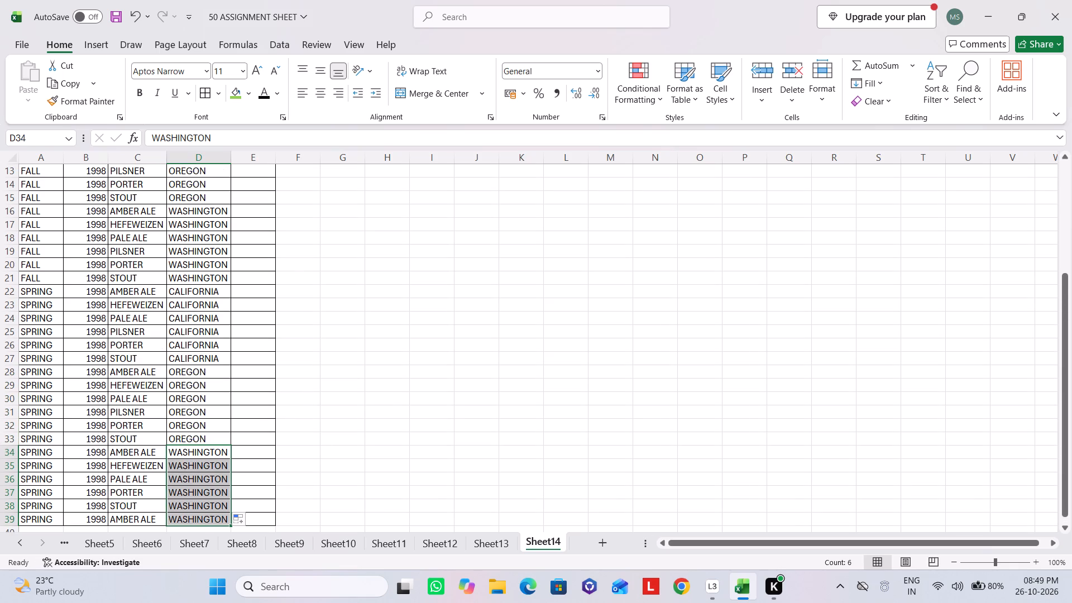
Check the TYPE column entries row by row from C4 down to C37 against the repeating beer-type sequence.
{"action": "scroll", "coordinate": [196, 411], "scroll_direction": "up", "scroll_amount": 6}
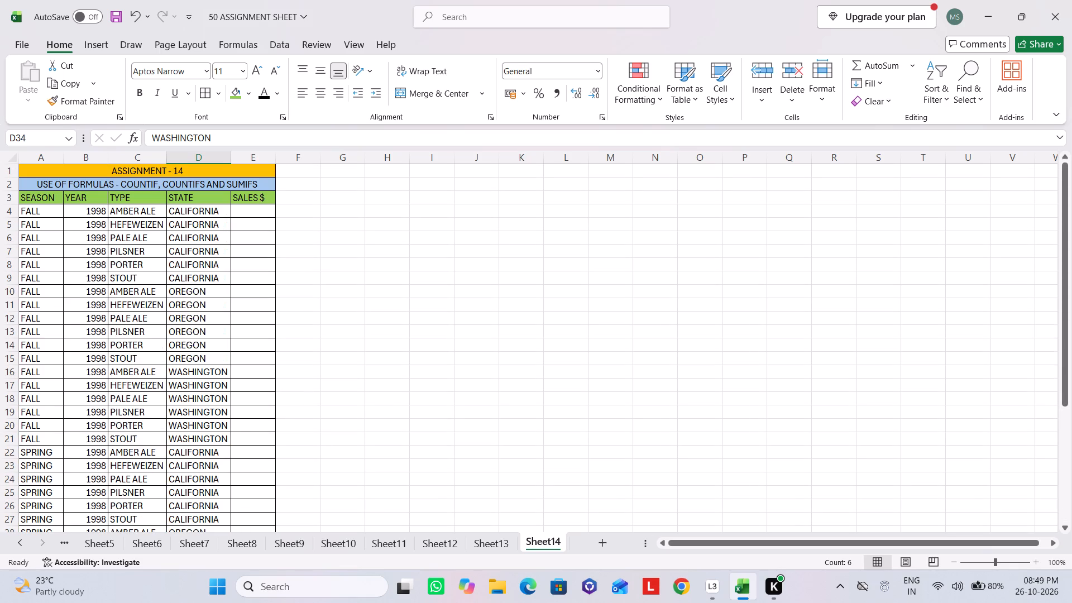
{"action": "scroll", "coordinate": [189, 399], "scroll_direction": "up", "scroll_amount": 2}
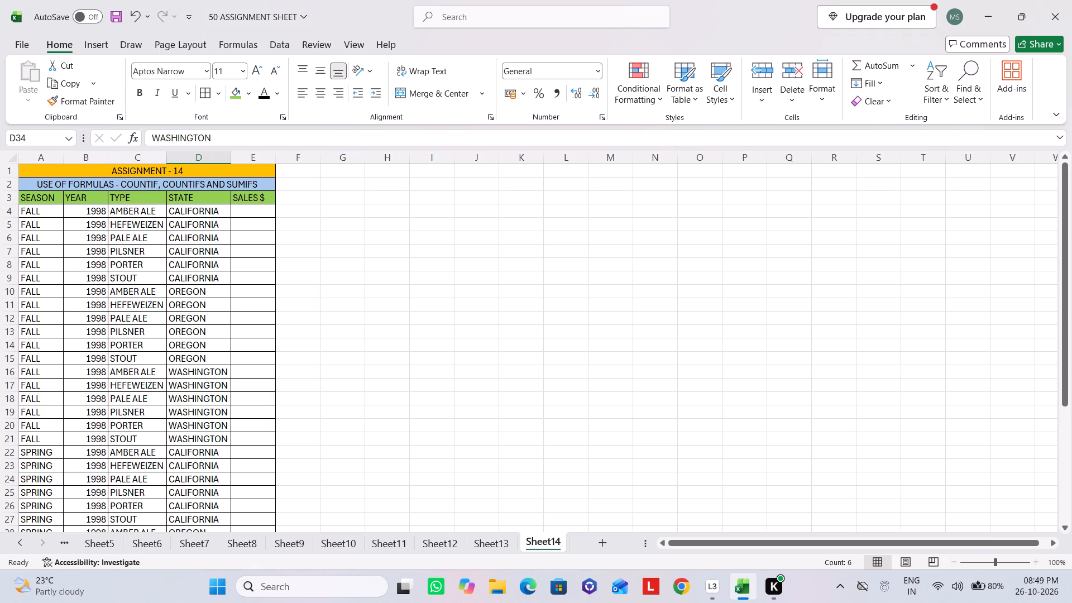
{"action": "left_click", "coordinate": [128, 213]}
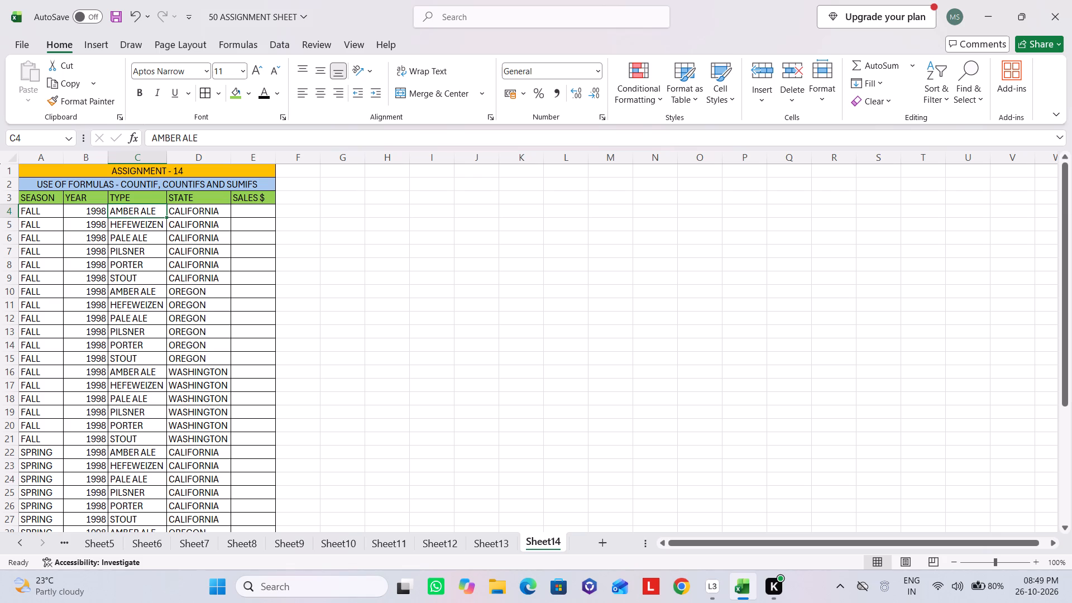
{"action": "key", "text": "Down"}
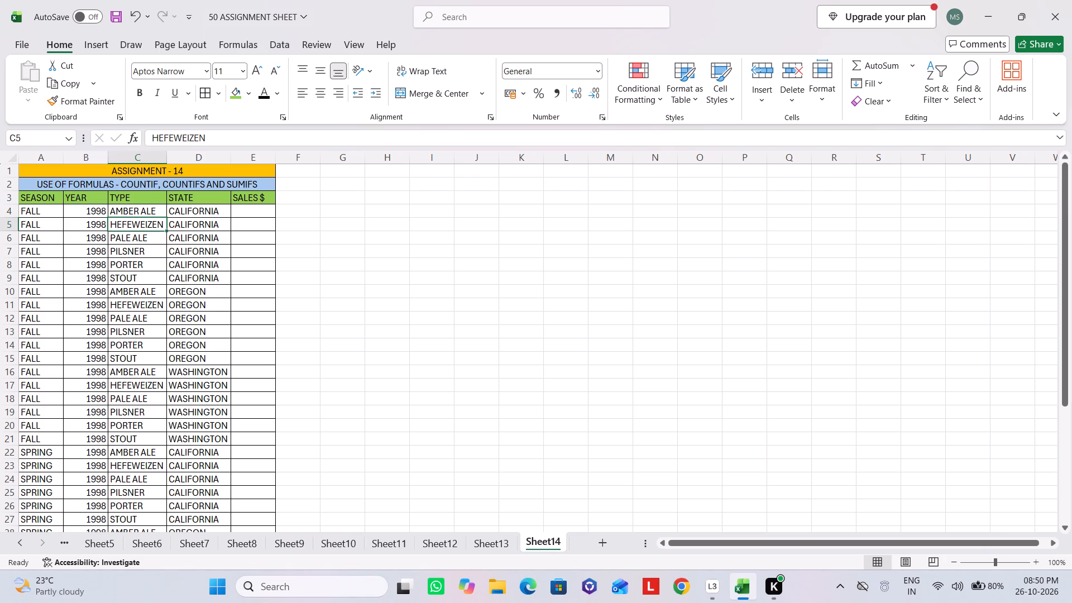
{"action": "key", "text": "Down"}
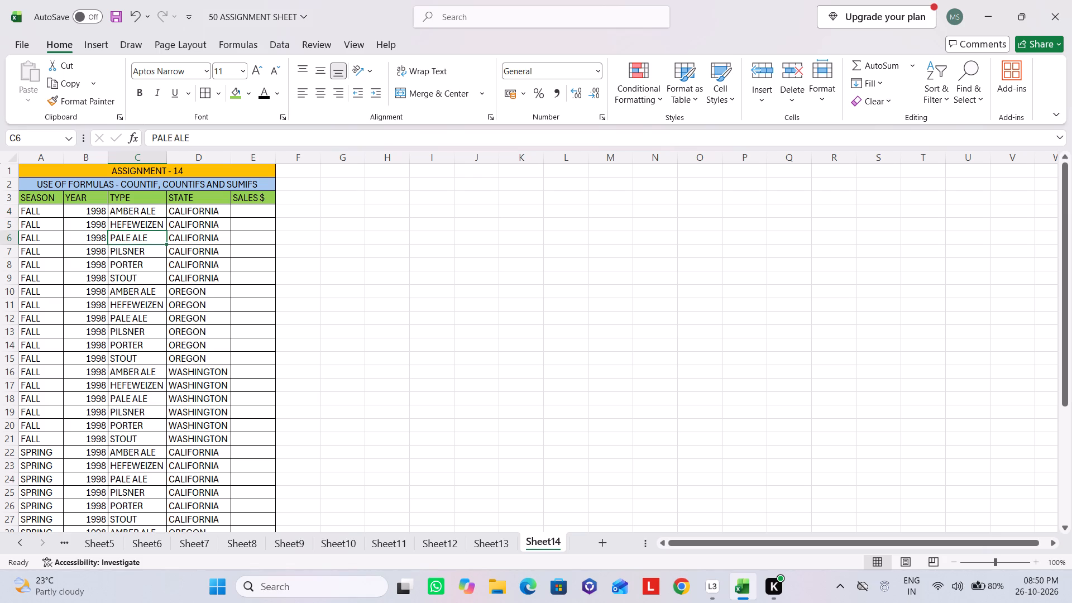
{"action": "key", "text": "Down"}
{"action": "key", "text": "Down"}
{"action": "key", "text": "Down"}
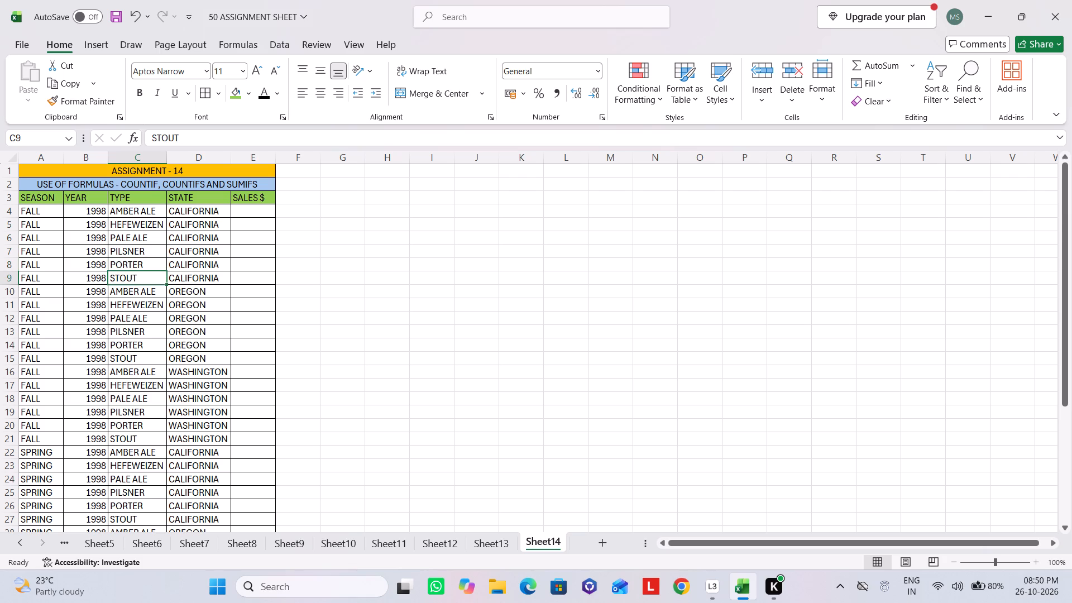
{"action": "key", "text": "Down"}
{"action": "key", "text": "Down"}
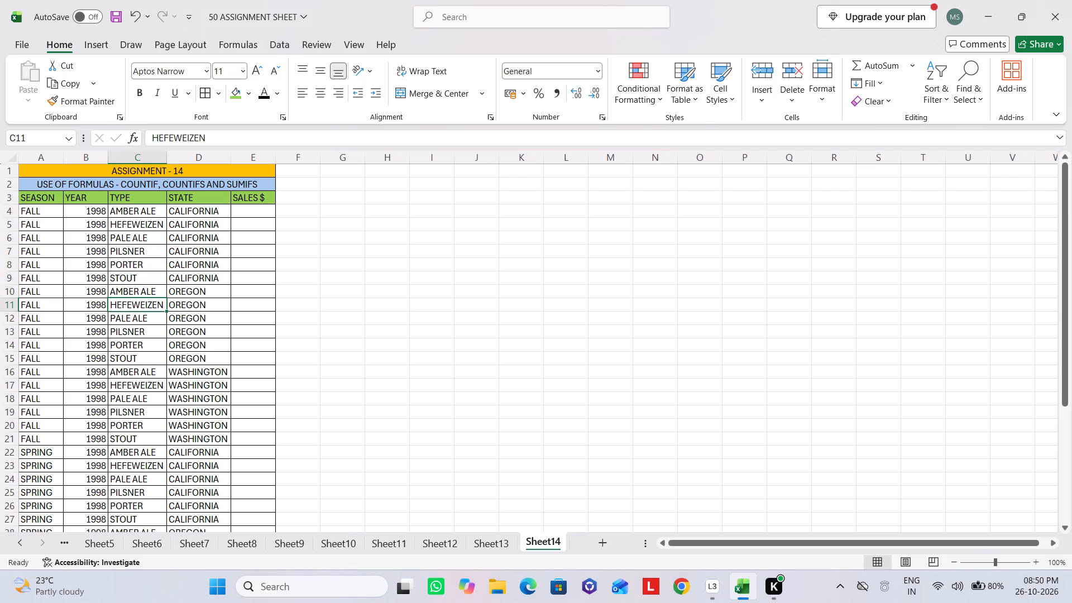
{"action": "key", "text": "Down"}
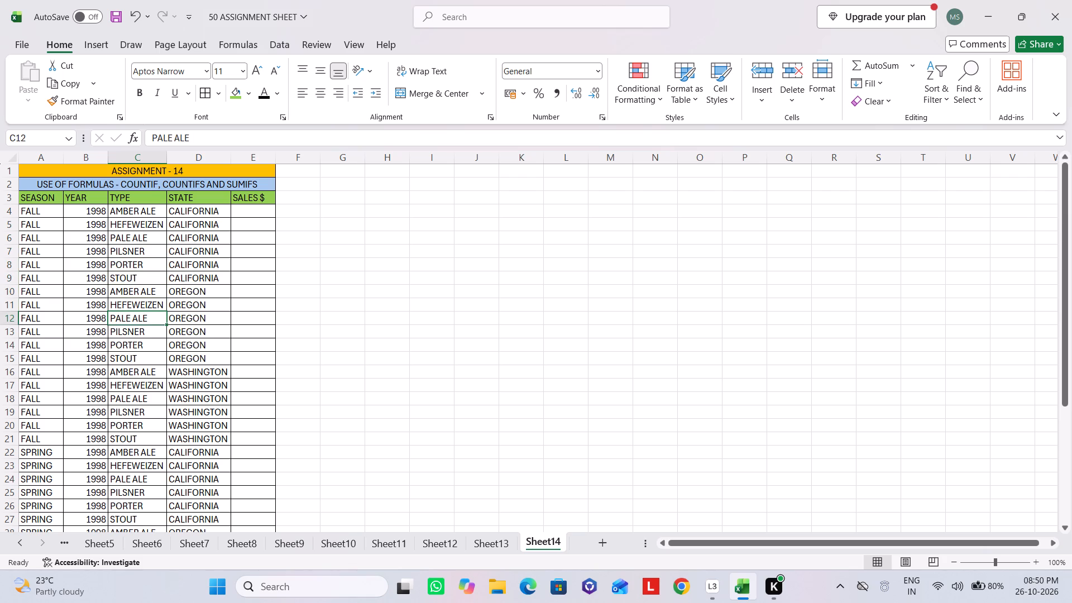
{"action": "key", "text": "Down"}
{"action": "key", "text": "Down"}
{"action": "key", "text": "Down"}
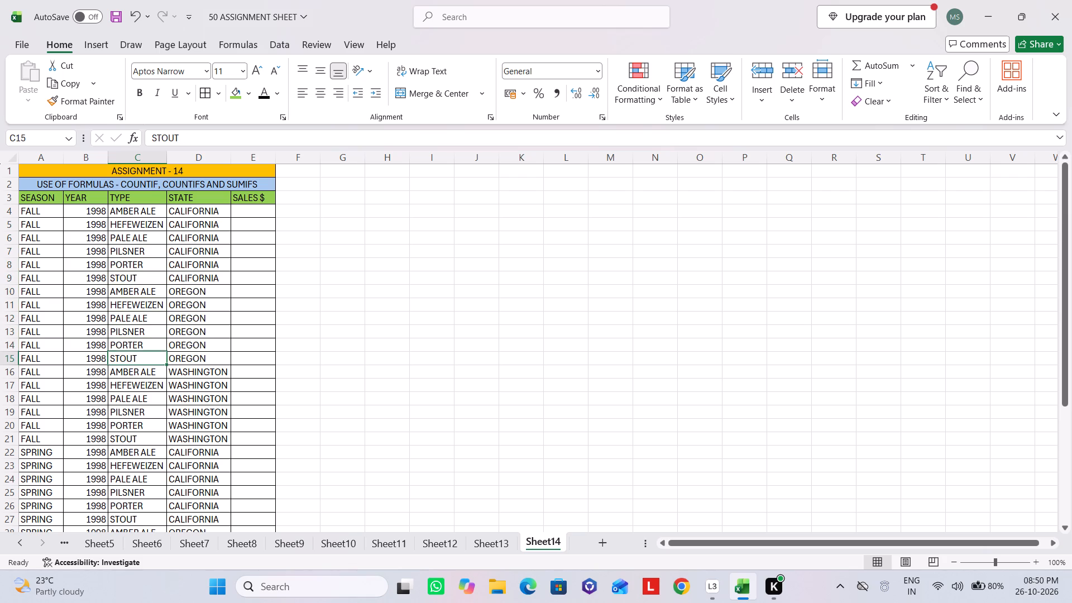
{"action": "key", "text": "Down"}
{"action": "key", "text": "Down"}
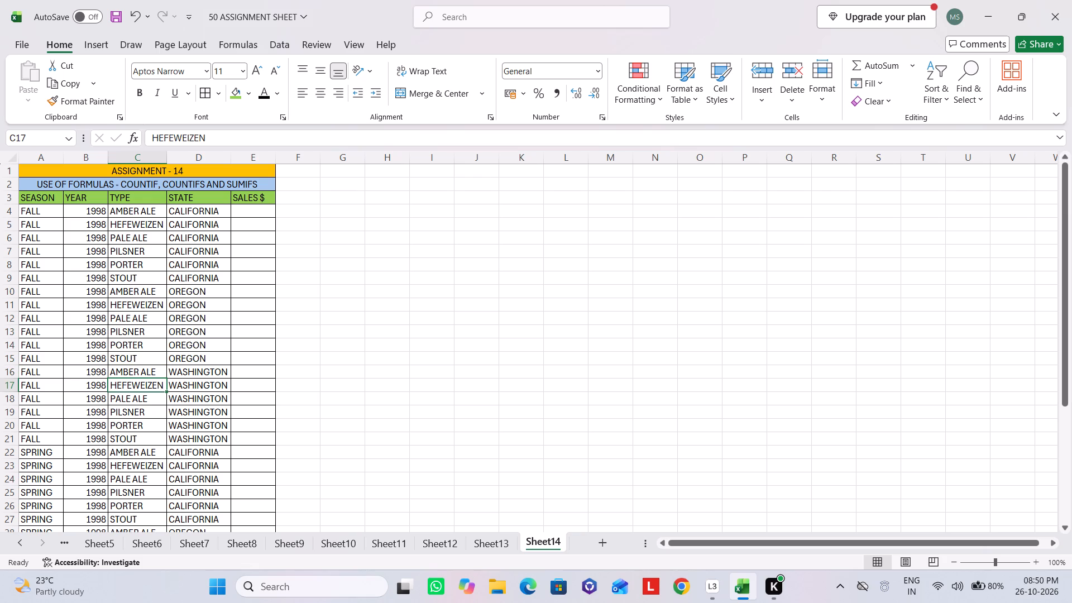
{"action": "key", "text": "Down"}
{"action": "key", "text": "Down"}
{"action": "key", "text": "Down"}
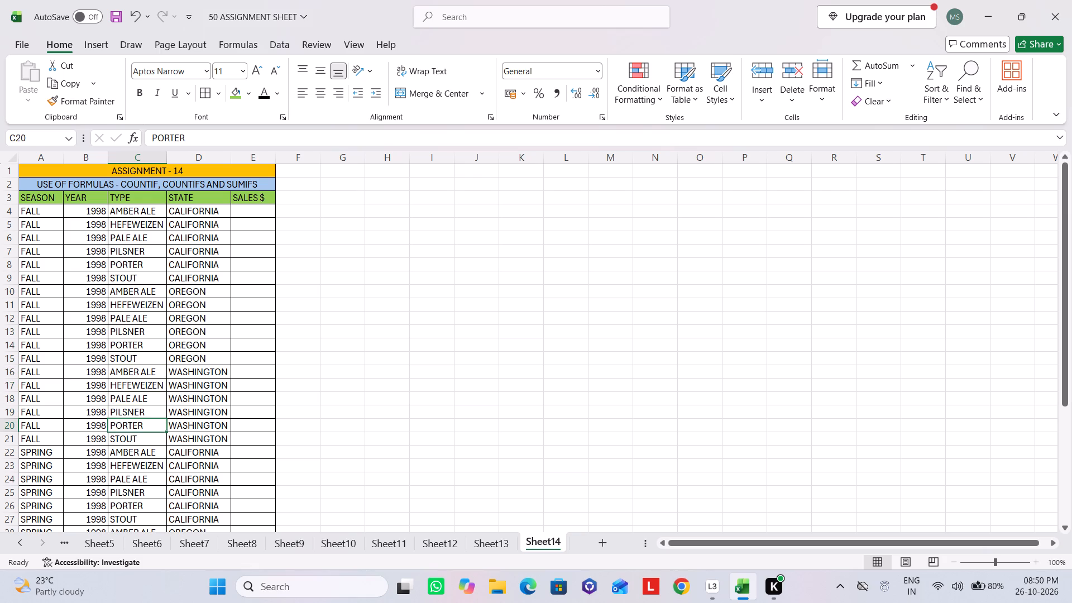
{"action": "key", "text": "Down"}
{"action": "key", "text": "Down"}
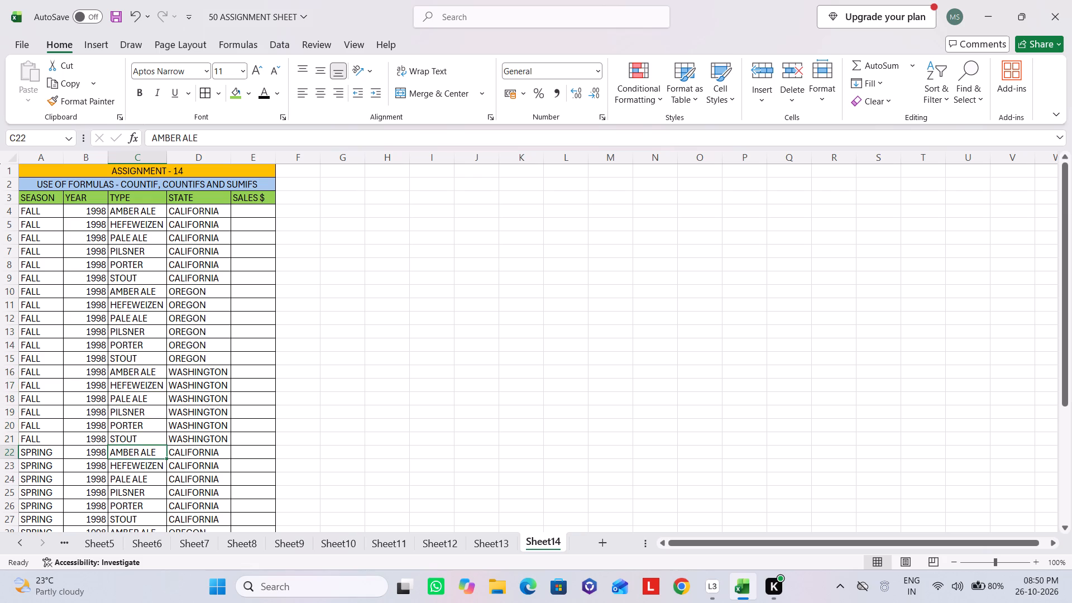
{"action": "key", "text": "Down"}
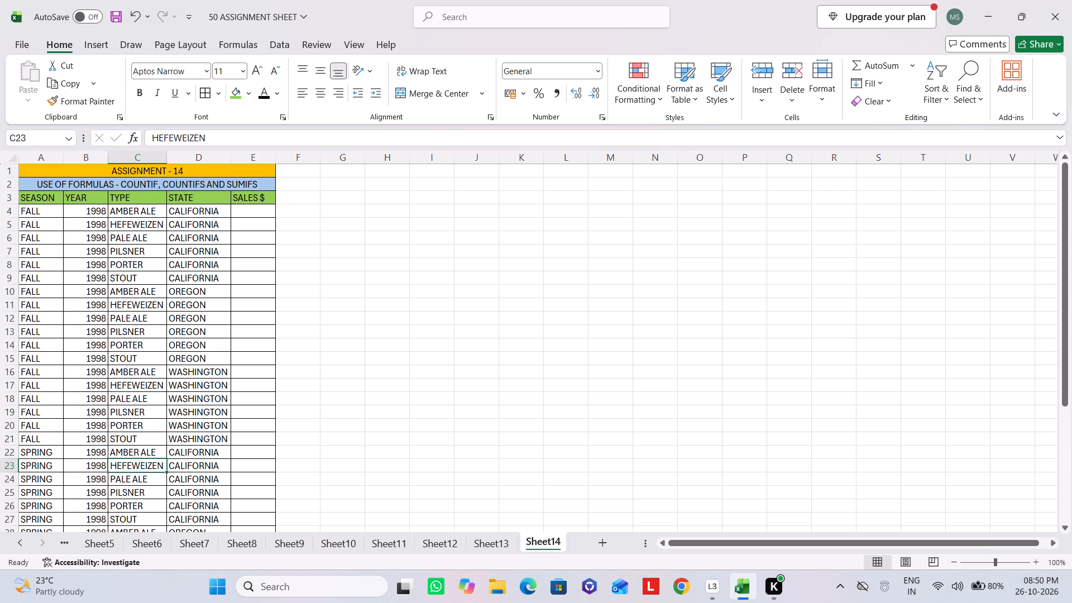
{"action": "scroll", "coordinate": [207, 306], "scroll_direction": "down", "scroll_amount": 2}
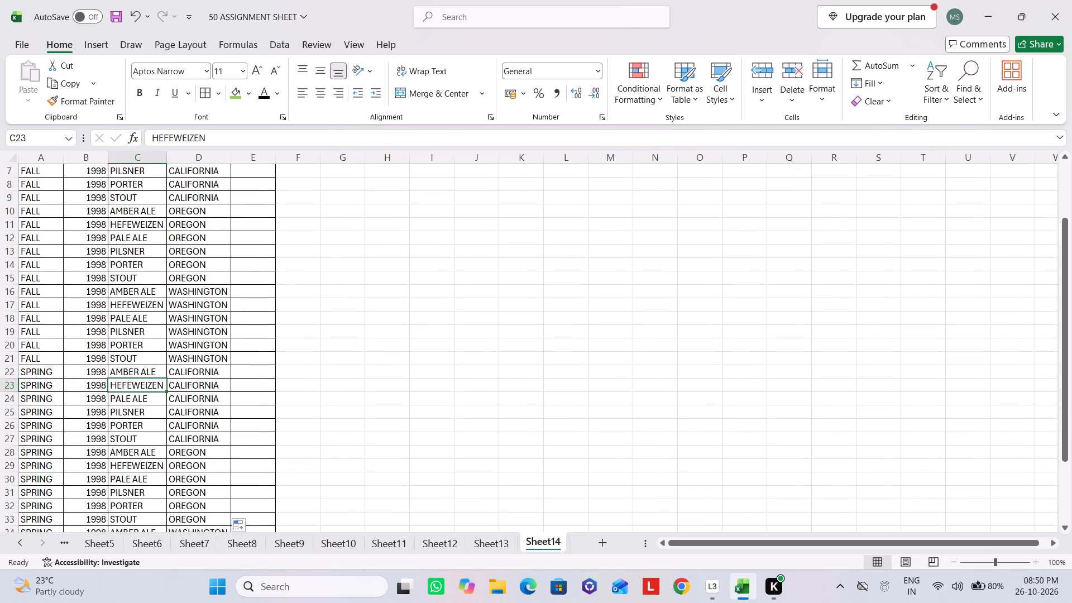
{"action": "key", "text": "Down"}
{"action": "key", "text": "Down"}
{"action": "key", "text": "Down"}
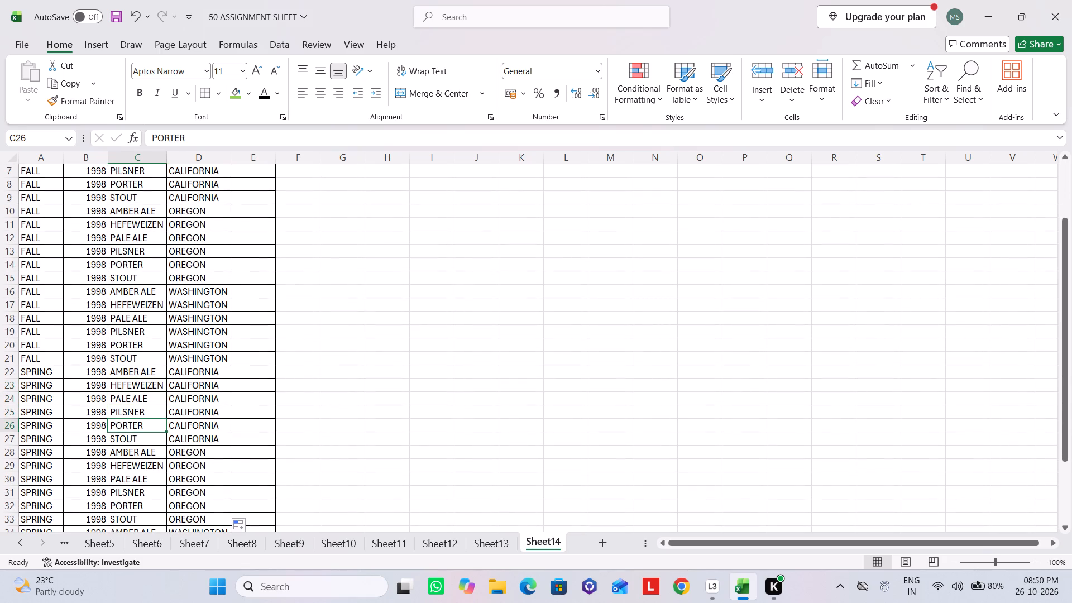
{"action": "scroll", "coordinate": [210, 310], "scroll_direction": "down", "scroll_amount": 3}
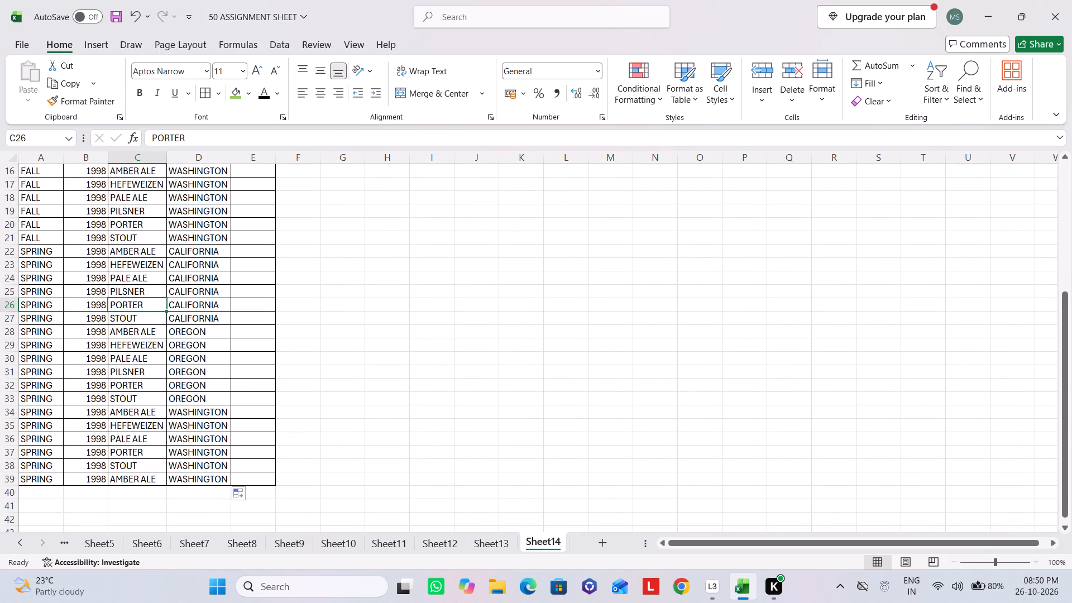
{"action": "key", "text": "Down"}
{"action": "key", "text": "Down"}
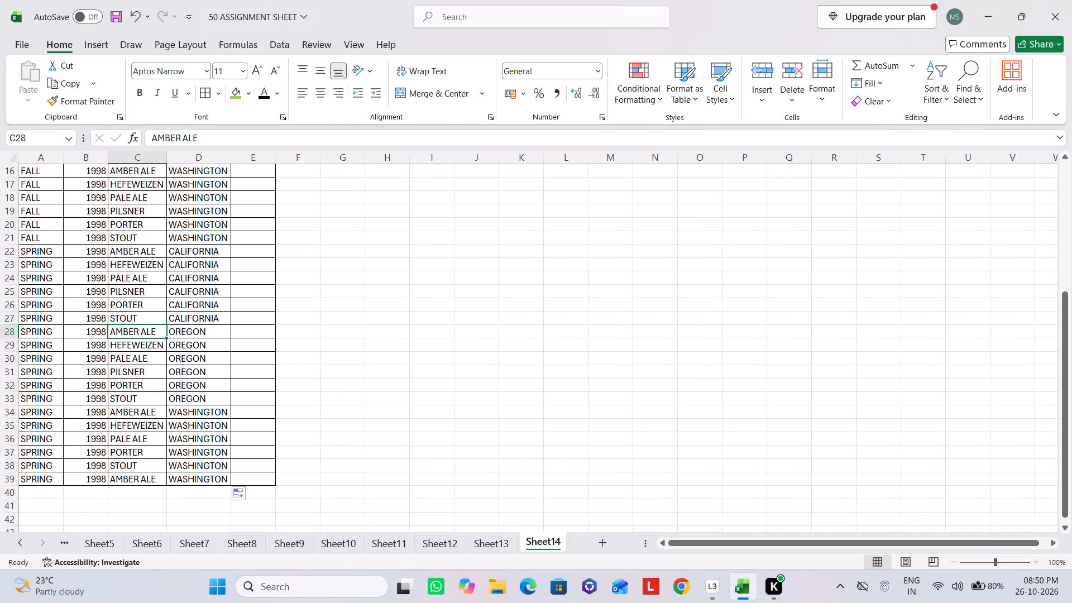
{"action": "key", "text": "Down"}
{"action": "key", "text": "Down"}
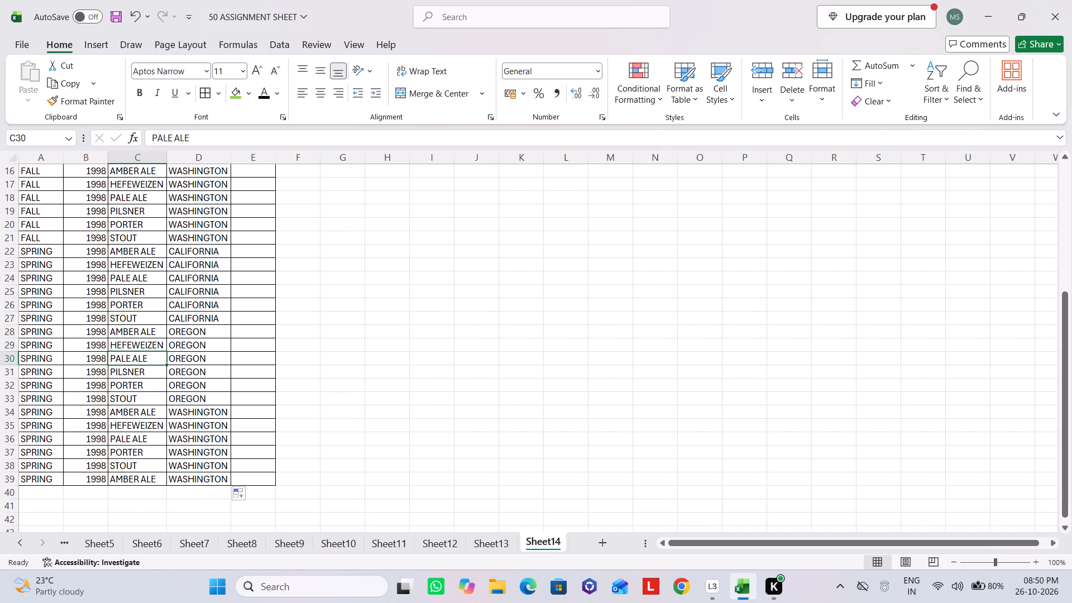
{"action": "key", "text": "Down"}
{"action": "key", "text": "Down"}
{"action": "key", "text": "Down"}
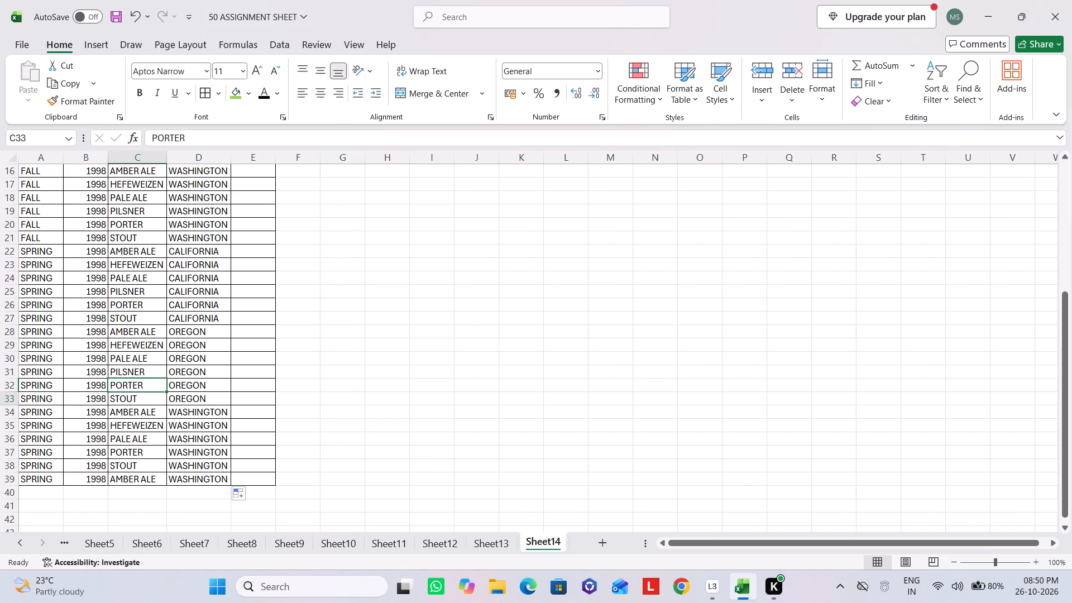
{"action": "key", "text": "Down"}
{"action": "key", "text": "Down"}
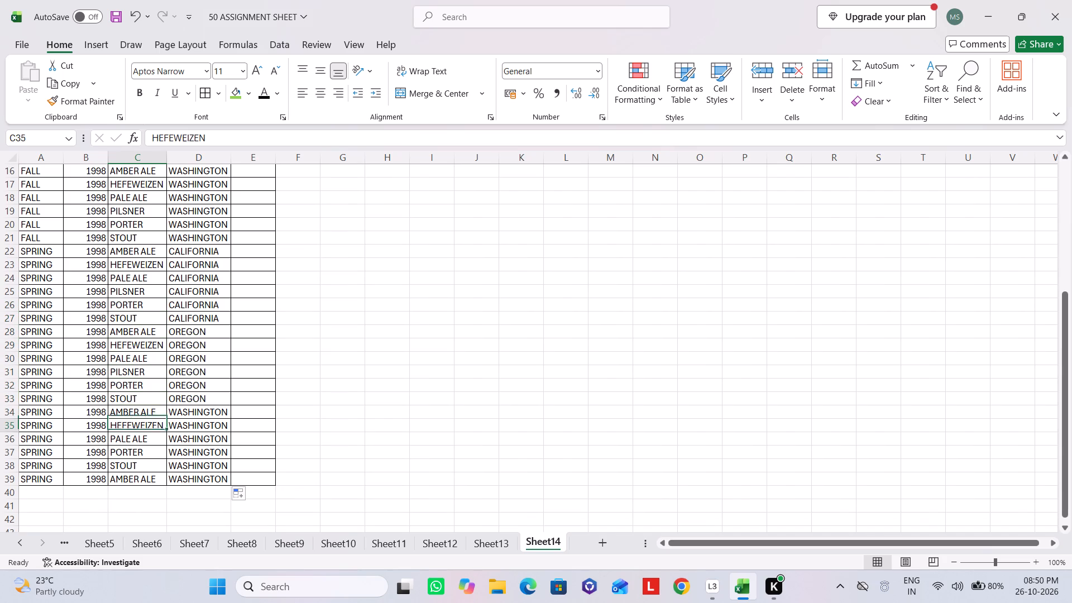
{"action": "key", "text": "Down"}
{"action": "key", "text": "Down"}
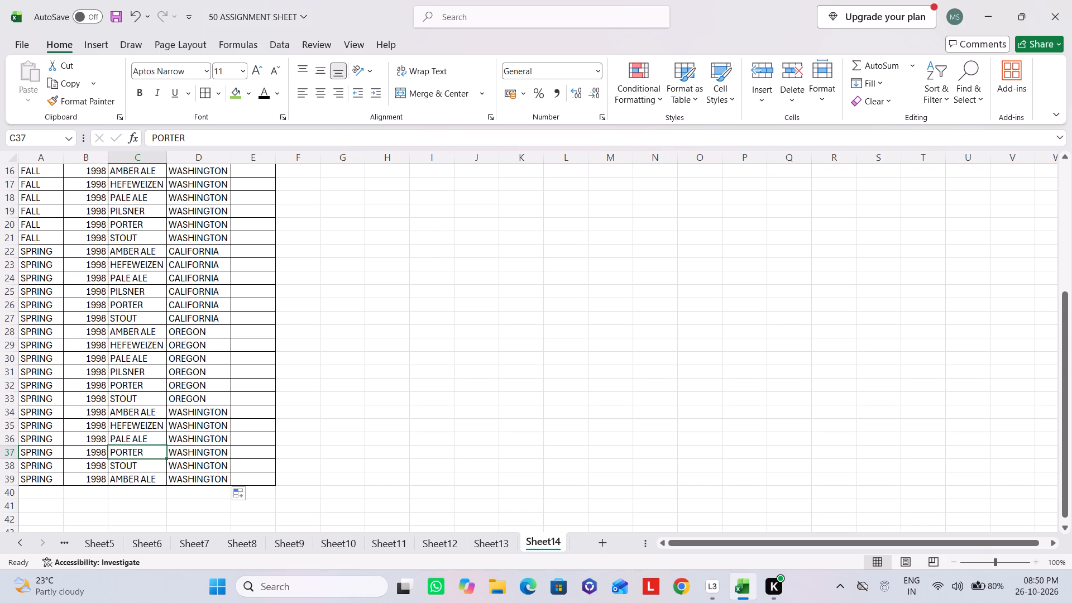
Correct the last three TYPE entries, C37 to C39, to PILSNER, PORTER and STOUT.
{"action": "type", "text": "PIL"}
{"action": "key", "text": "Down"}
{"action": "key", "text": "BackSpace"}
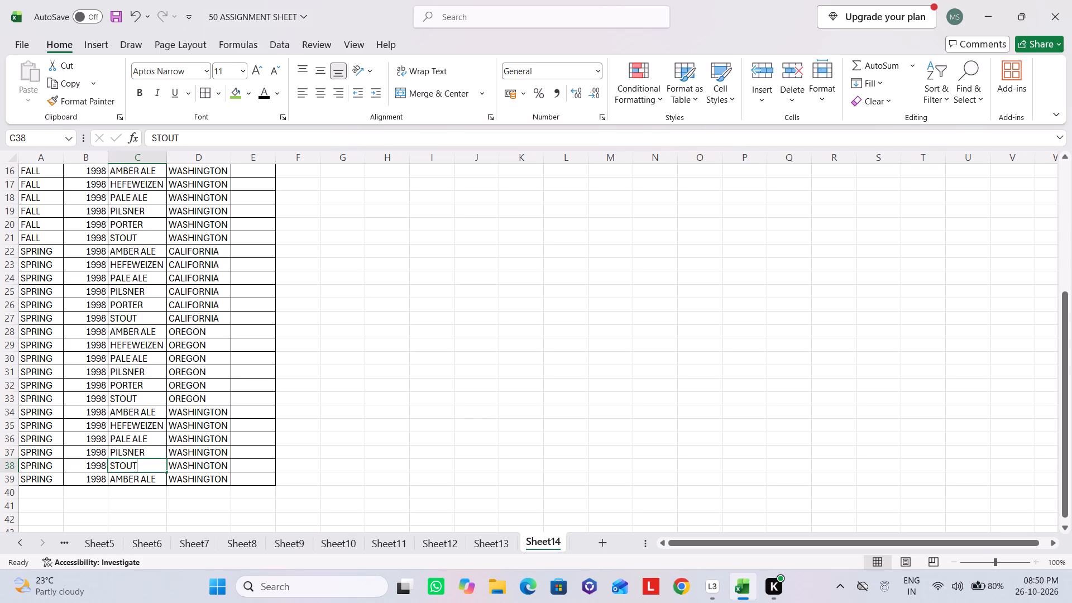
{"action": "type", "text": "PO"}
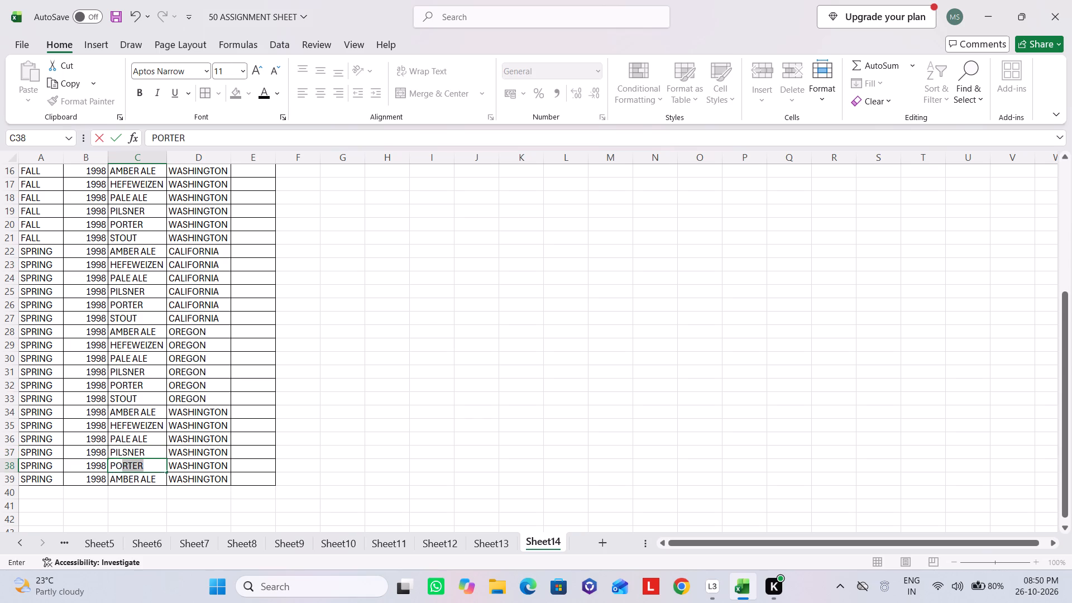
{"action": "key", "text": "Down"}
{"action": "key", "text": "s"}
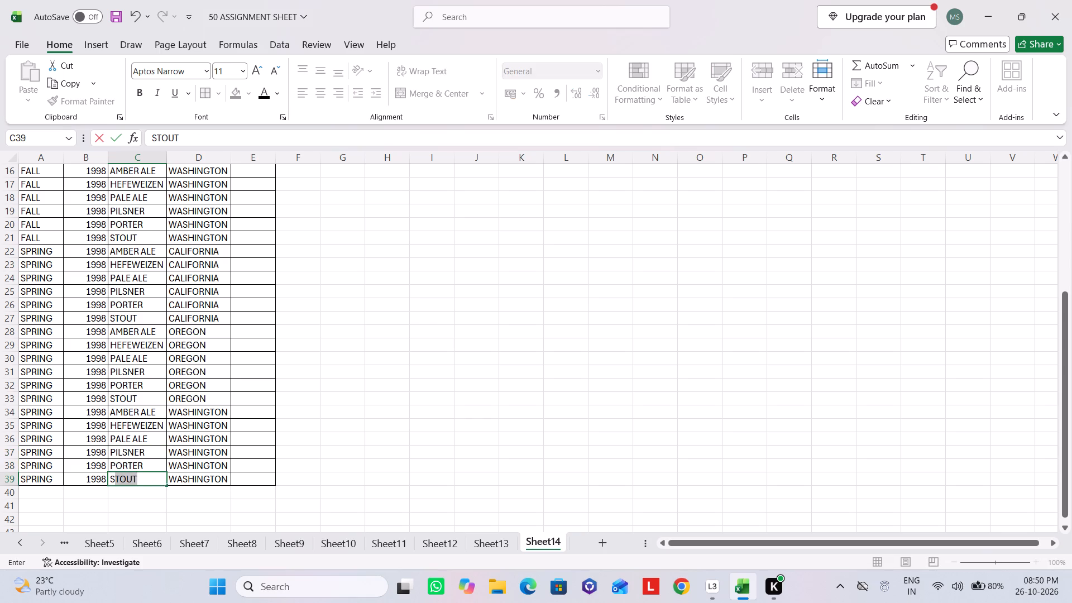
Enter SALES $ for the FALL CALIFORNIA rows, E4 to E9: 554536, 540643, 577548, 455905, 490871, 446383.
{"action": "scroll", "coordinate": [292, 255], "scroll_direction": "up", "scroll_amount": 7}
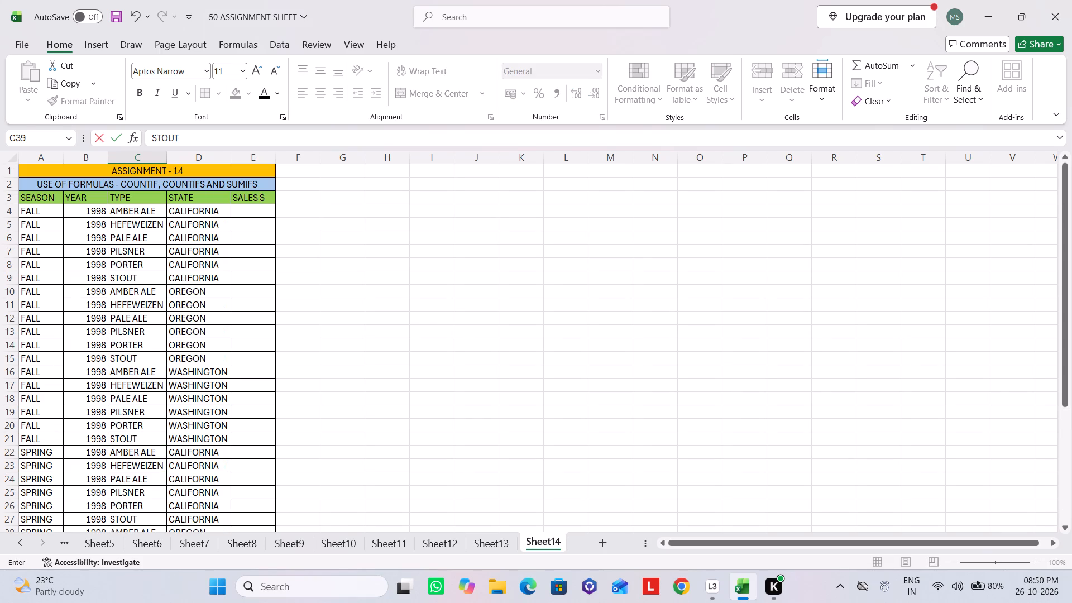
{"action": "left_click", "coordinate": [248, 211]}
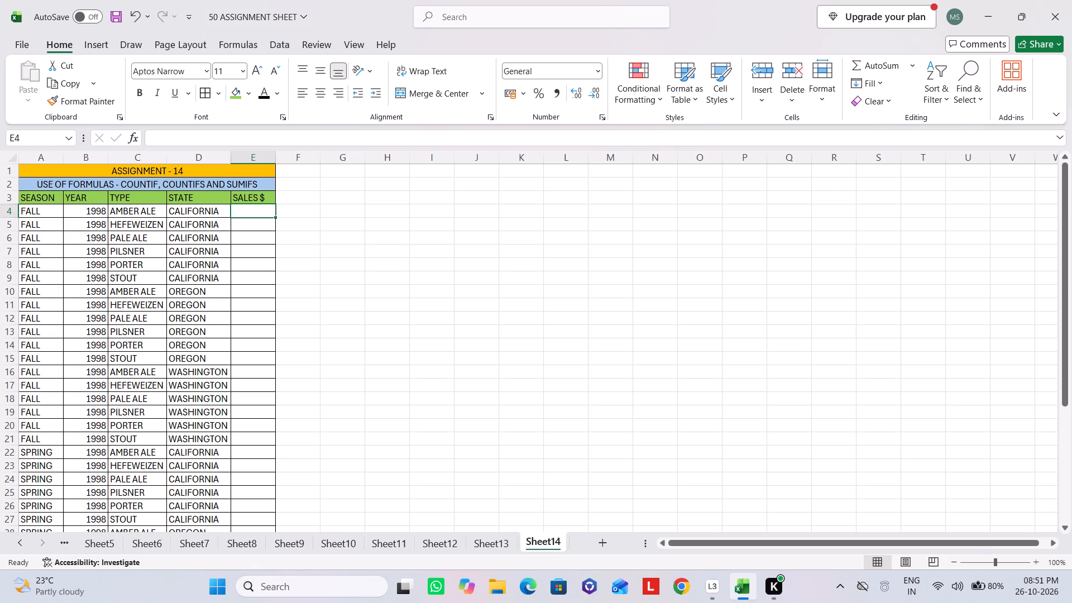
{"action": "key", "text": "5"}
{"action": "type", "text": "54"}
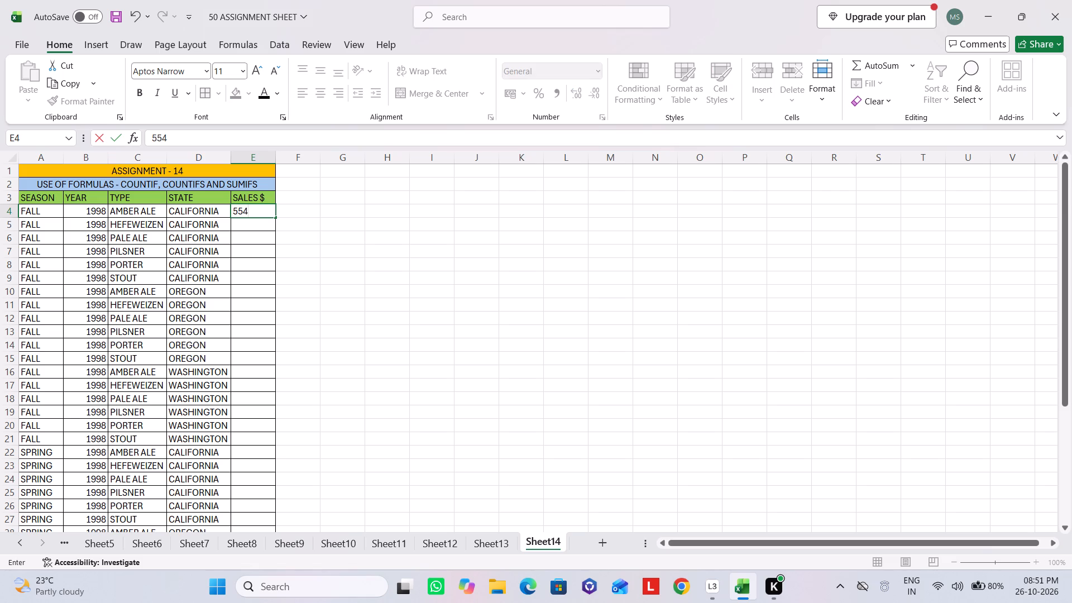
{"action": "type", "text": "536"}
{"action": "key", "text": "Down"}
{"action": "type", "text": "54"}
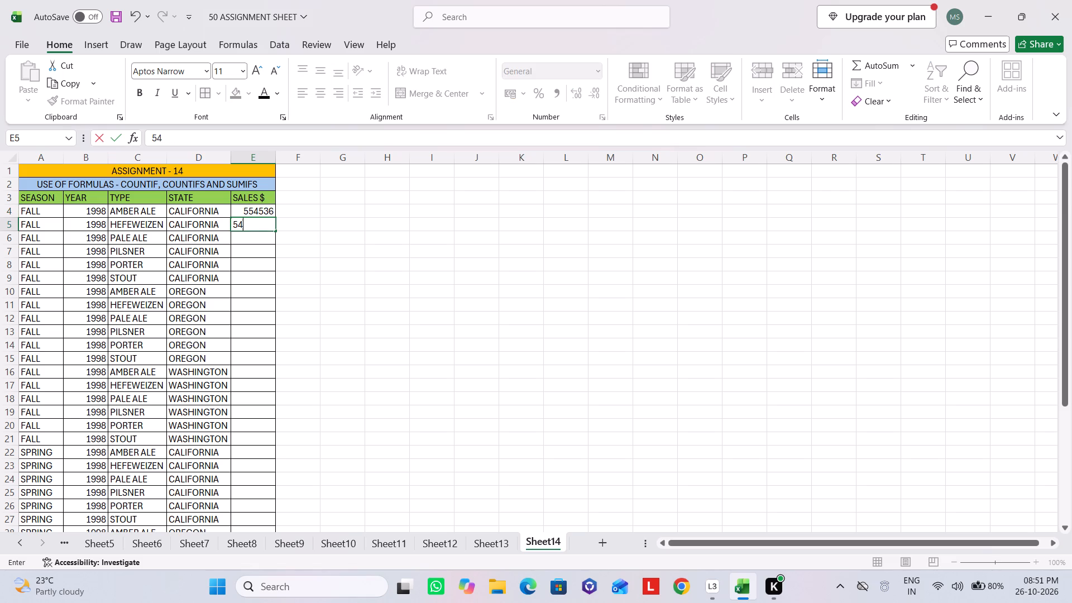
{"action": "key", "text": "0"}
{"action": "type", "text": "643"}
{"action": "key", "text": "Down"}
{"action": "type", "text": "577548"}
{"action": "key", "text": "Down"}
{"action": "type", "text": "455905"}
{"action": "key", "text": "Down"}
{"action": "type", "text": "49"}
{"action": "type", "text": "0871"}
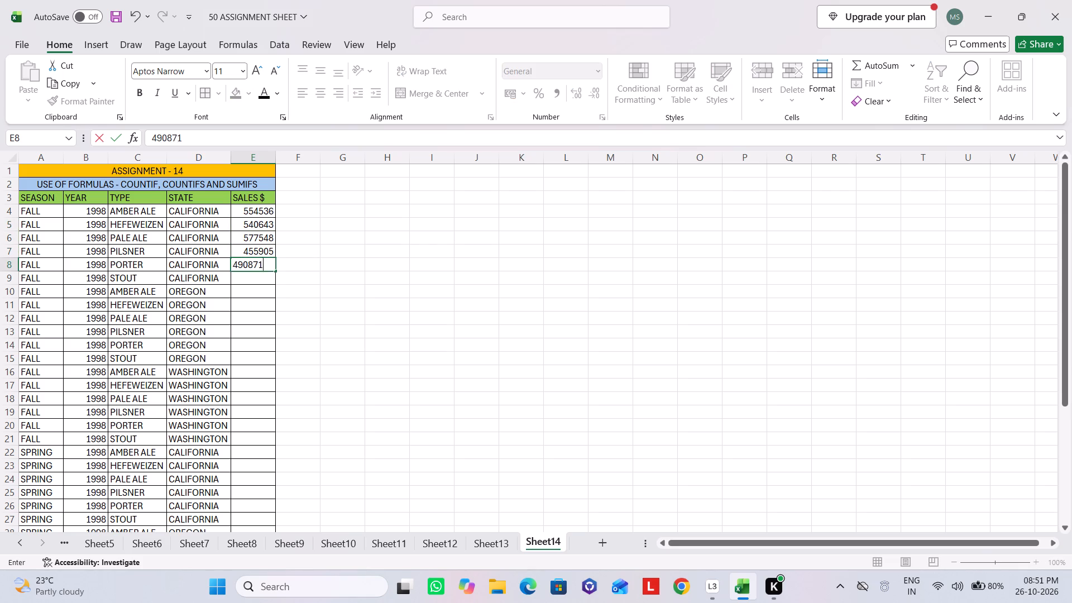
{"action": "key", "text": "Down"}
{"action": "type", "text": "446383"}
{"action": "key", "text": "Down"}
Enter SALES $ for the FALL OREGON rows, E10 to E15: 457726, 347696, 3684541, 386420, 370970, 430754.
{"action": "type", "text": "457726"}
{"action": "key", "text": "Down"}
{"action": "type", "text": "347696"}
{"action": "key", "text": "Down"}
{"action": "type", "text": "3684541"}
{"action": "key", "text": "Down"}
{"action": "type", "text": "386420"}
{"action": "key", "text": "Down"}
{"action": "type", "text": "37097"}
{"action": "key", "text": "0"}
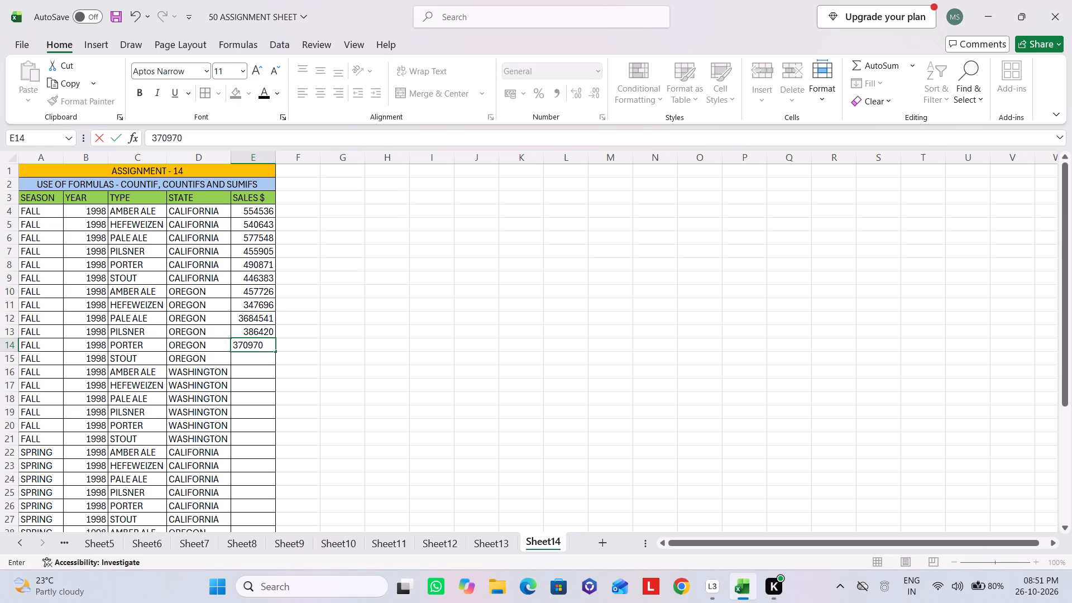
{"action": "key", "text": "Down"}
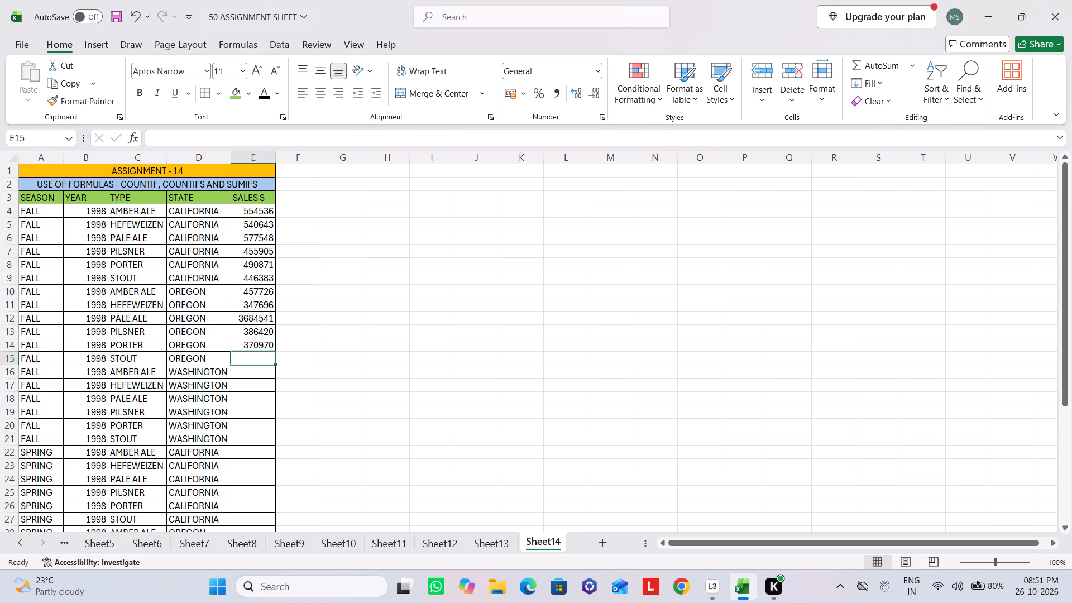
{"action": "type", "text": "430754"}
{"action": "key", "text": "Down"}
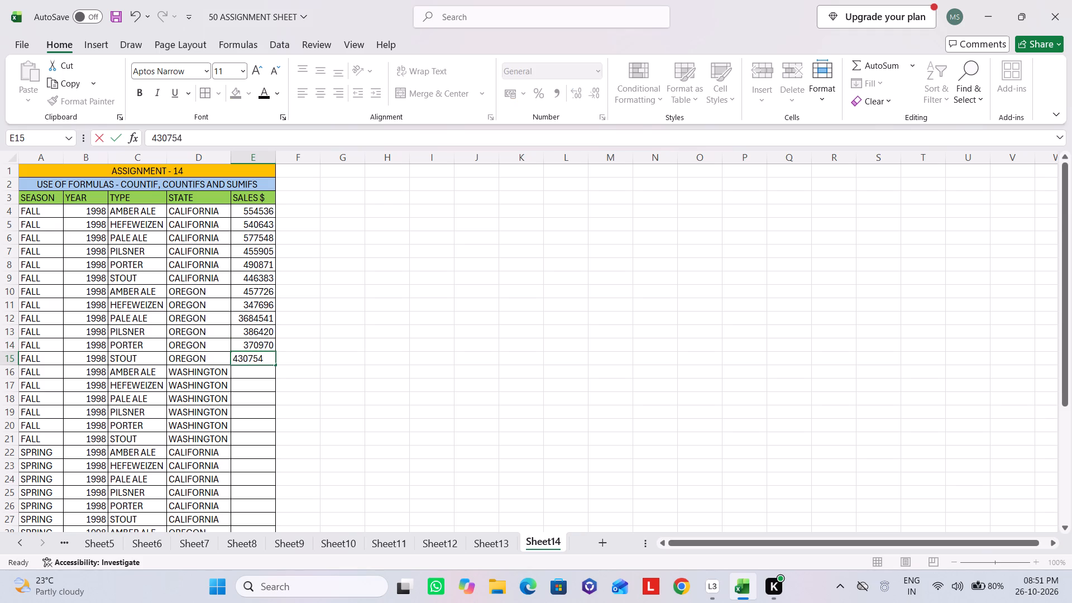
Enter SALES $ for the FALL WASHINGTON rows, E16 to E21: 500847, 507070, 482346, 608713, 150000, 500649.
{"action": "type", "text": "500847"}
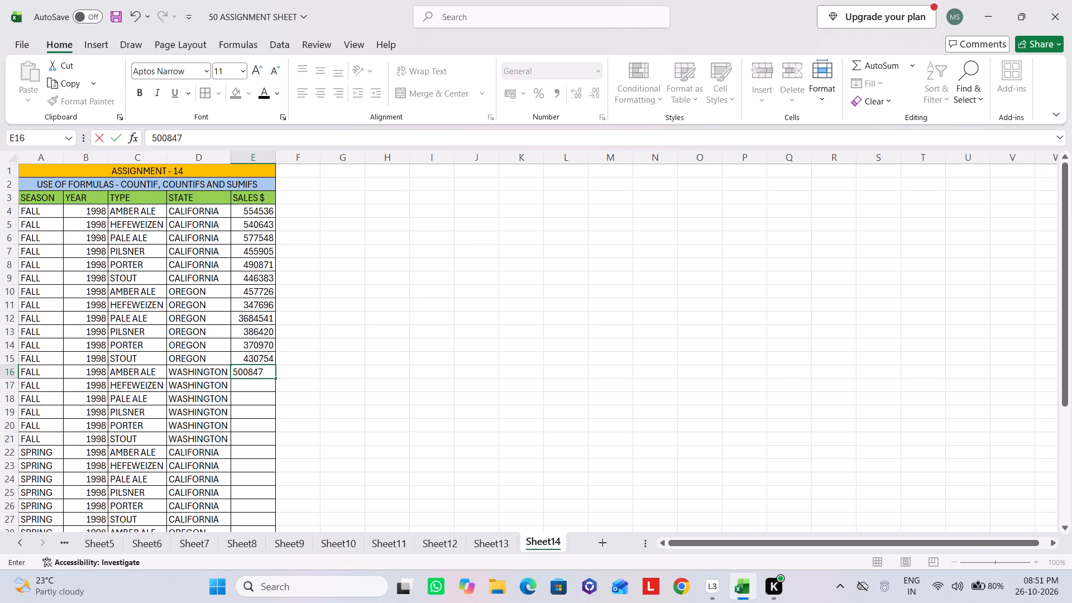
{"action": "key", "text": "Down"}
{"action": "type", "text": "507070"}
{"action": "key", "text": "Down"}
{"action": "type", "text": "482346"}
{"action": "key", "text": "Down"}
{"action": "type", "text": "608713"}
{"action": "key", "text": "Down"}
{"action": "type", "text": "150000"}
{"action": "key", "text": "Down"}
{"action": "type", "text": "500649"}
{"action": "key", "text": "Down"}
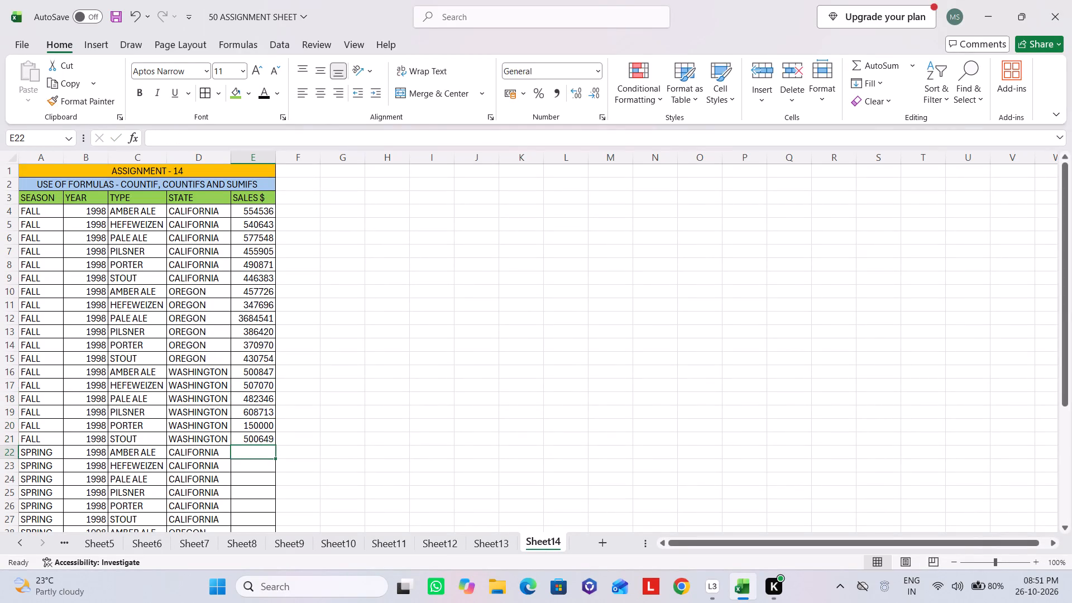
Enter SALES $ for the SPRING CALIFORNIA rows, E22 to E27: 545780, 440644, 580359, 536225, 414908, 377997.
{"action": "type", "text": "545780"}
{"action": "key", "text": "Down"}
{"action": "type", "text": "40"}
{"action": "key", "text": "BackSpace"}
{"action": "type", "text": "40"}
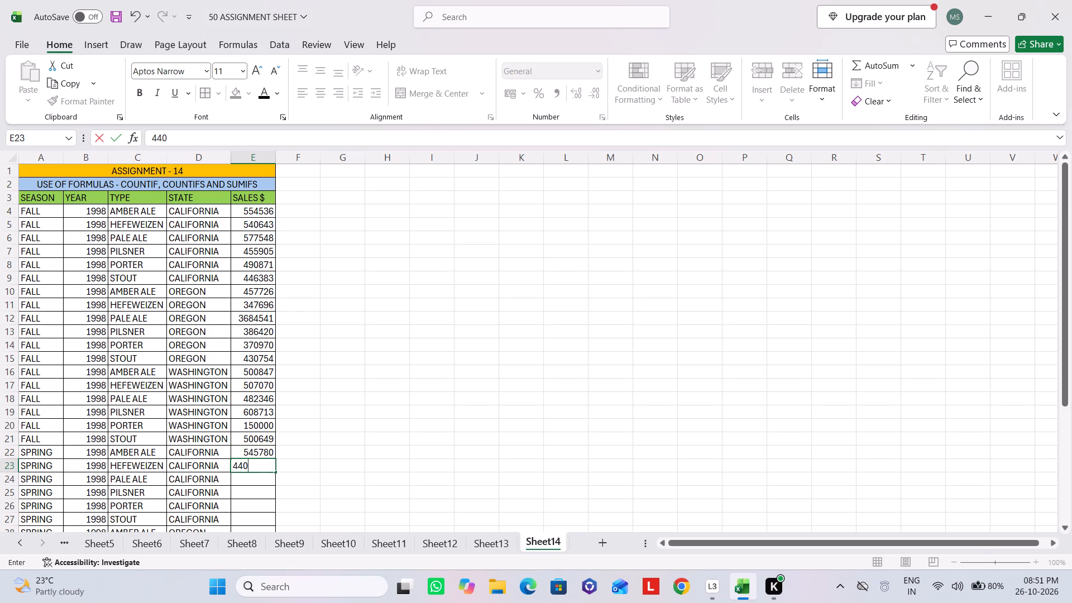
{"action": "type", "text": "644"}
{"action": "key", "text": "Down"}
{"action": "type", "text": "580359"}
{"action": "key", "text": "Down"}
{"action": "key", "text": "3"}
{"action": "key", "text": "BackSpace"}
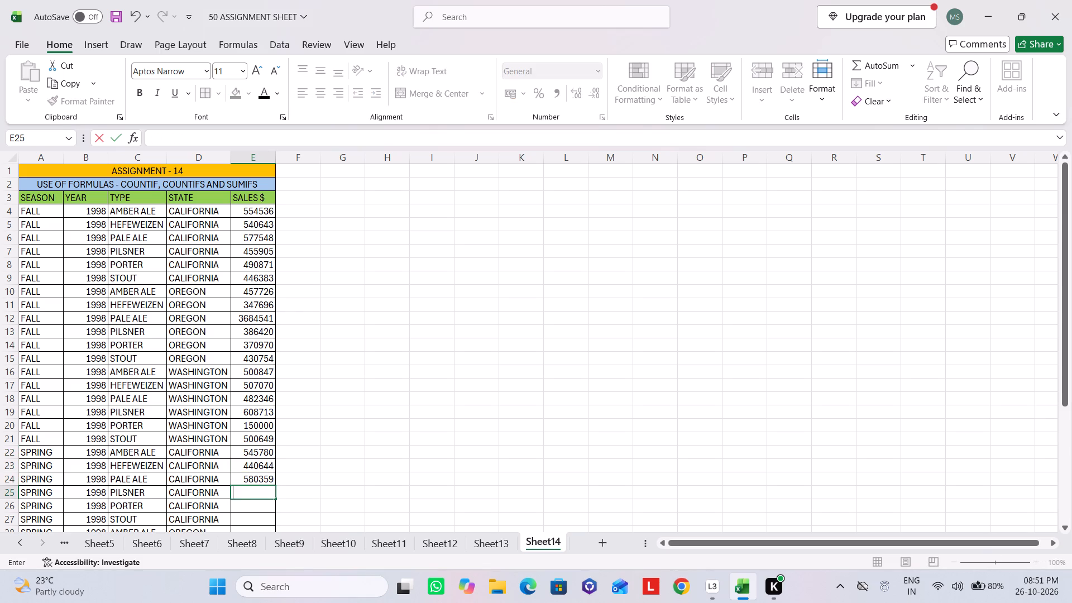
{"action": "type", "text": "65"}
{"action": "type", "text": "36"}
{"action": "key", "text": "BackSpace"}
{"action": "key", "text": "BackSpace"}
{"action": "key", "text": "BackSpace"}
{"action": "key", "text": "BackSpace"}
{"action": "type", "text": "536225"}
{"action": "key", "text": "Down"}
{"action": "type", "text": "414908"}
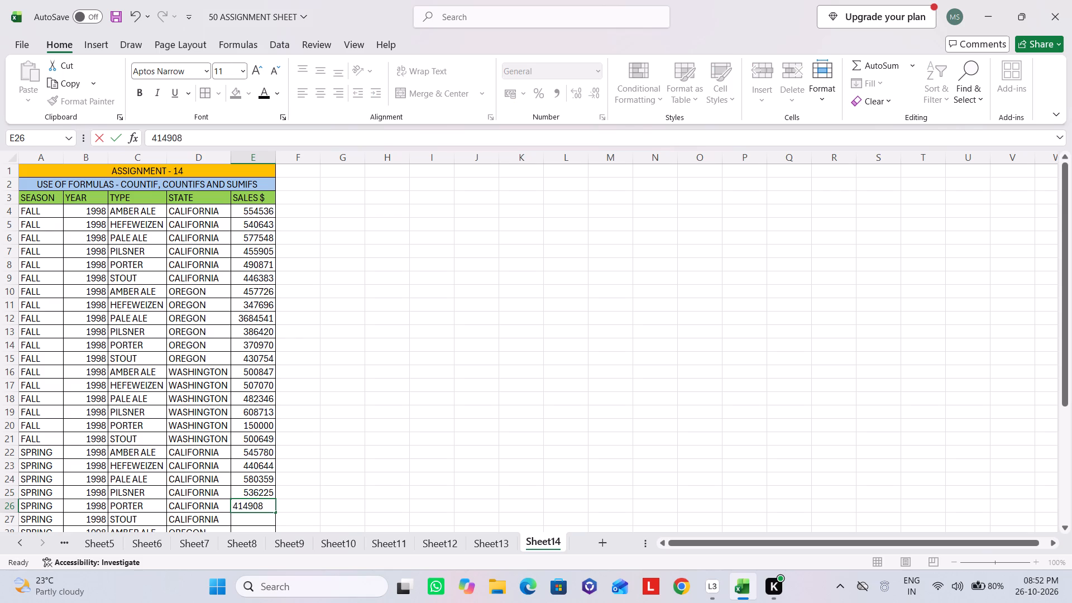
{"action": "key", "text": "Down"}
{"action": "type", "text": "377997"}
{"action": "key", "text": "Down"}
Enter SALES $ for the SPRING OREGON rows, E28 to E33: 331289, 384572, 365813, 396338, 453761, 356538.
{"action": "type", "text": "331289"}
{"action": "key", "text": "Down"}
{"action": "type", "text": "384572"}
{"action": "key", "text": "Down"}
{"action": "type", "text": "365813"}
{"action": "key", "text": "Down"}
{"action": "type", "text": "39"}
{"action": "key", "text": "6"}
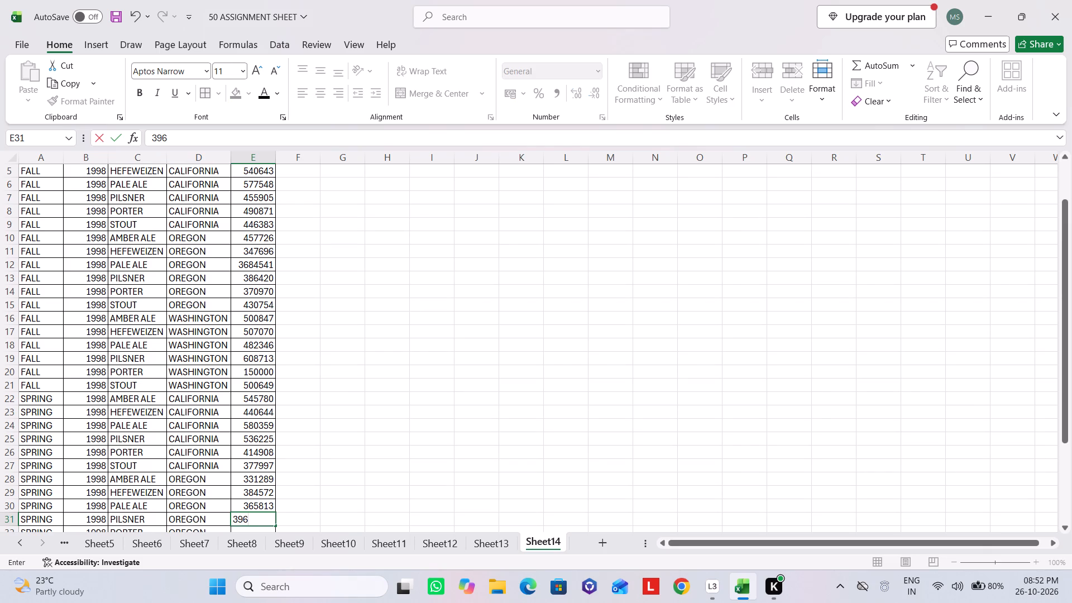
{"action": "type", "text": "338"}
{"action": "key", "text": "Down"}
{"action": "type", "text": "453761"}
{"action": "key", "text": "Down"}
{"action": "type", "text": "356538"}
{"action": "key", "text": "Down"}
Enter SALES $ for the SPRING WASHINGTON rows, E34 to E39: 606332, 535218, 493364, 559100, 220350, 476975.
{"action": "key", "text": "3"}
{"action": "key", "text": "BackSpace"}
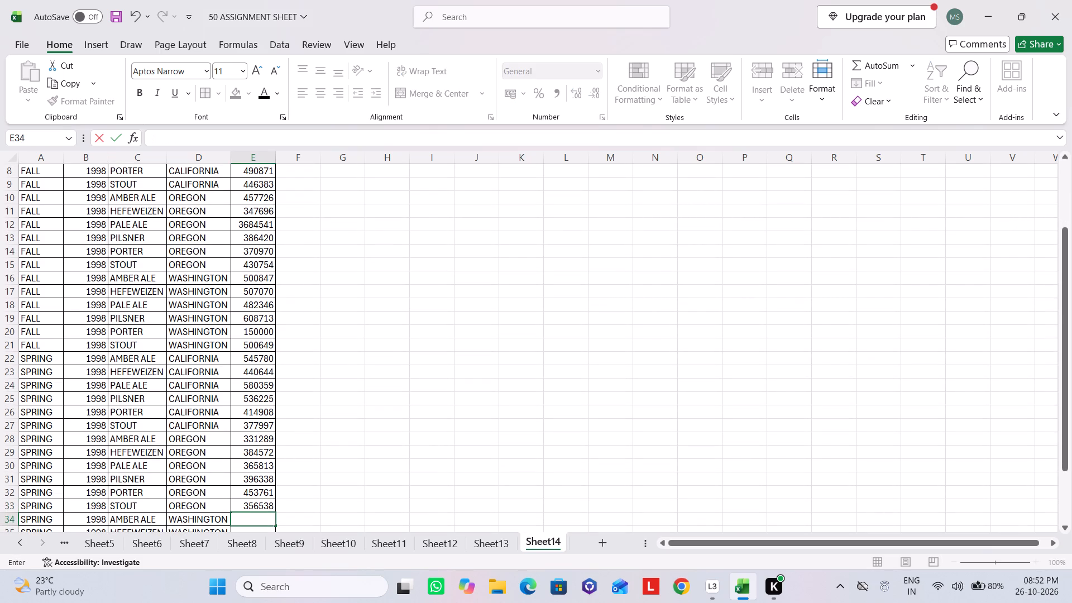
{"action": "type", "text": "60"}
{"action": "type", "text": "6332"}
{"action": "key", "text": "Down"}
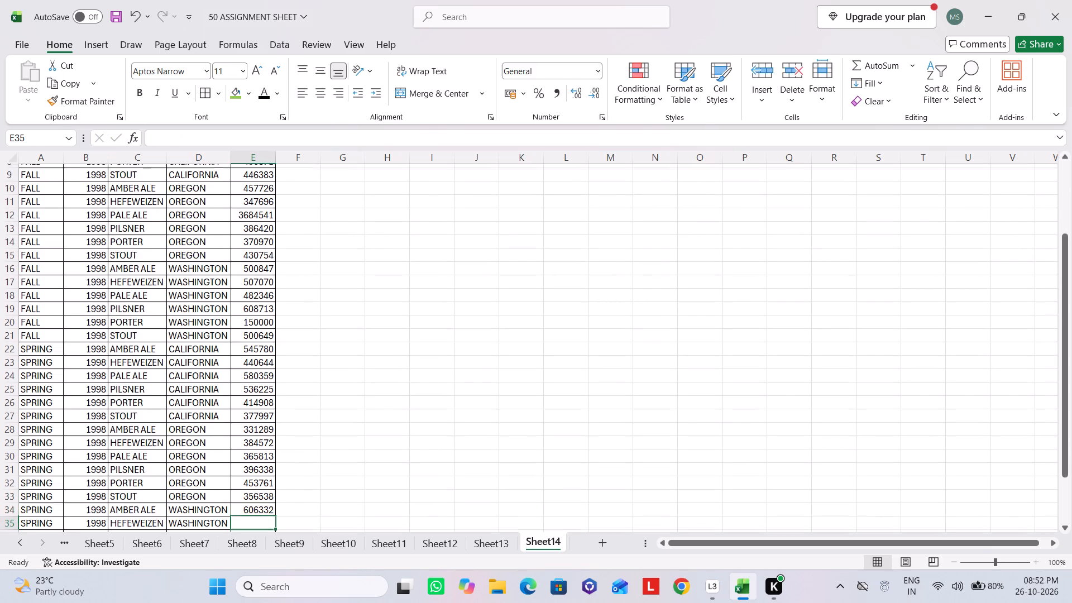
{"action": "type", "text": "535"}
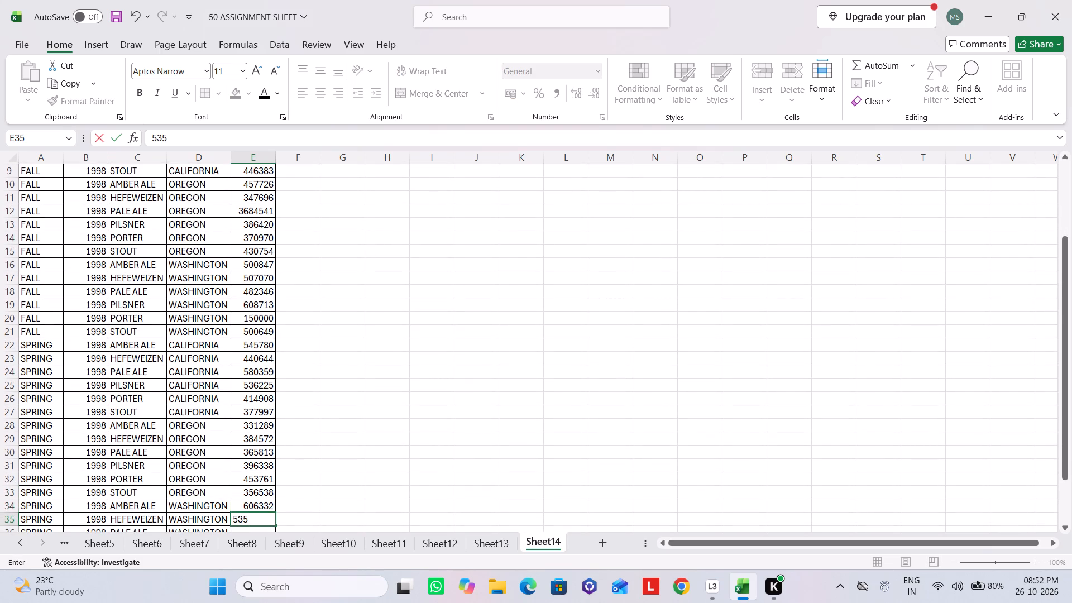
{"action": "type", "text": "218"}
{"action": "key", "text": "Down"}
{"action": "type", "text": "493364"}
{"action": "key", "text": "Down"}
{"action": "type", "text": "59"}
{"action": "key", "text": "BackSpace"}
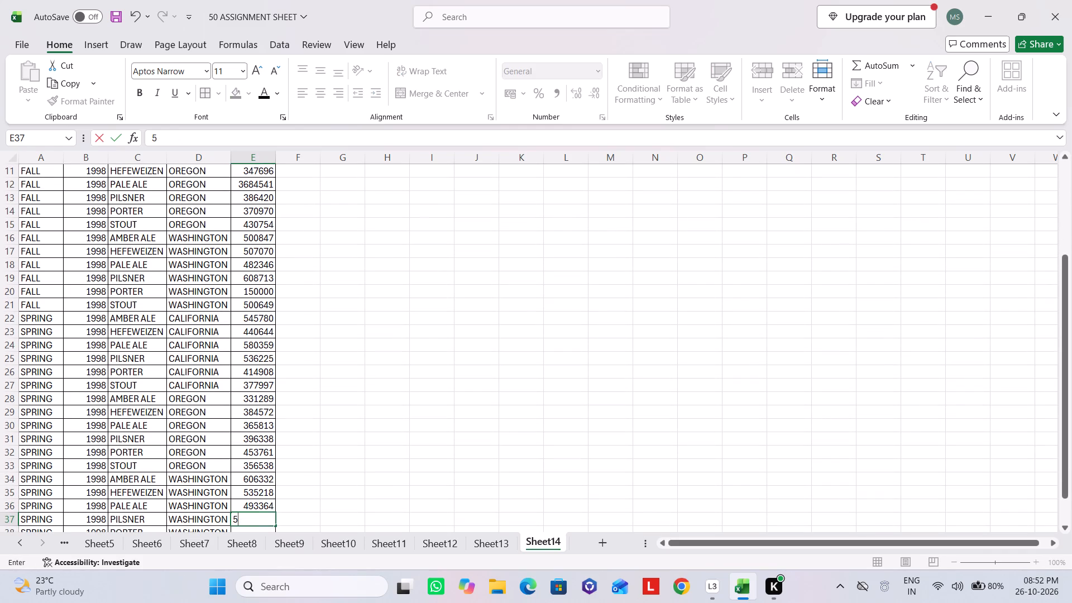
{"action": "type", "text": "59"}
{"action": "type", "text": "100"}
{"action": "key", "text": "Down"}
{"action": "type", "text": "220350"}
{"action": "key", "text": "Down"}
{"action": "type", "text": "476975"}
{"action": "scroll", "coordinate": [287, 209], "scroll_direction": "down", "scroll_amount": 3}
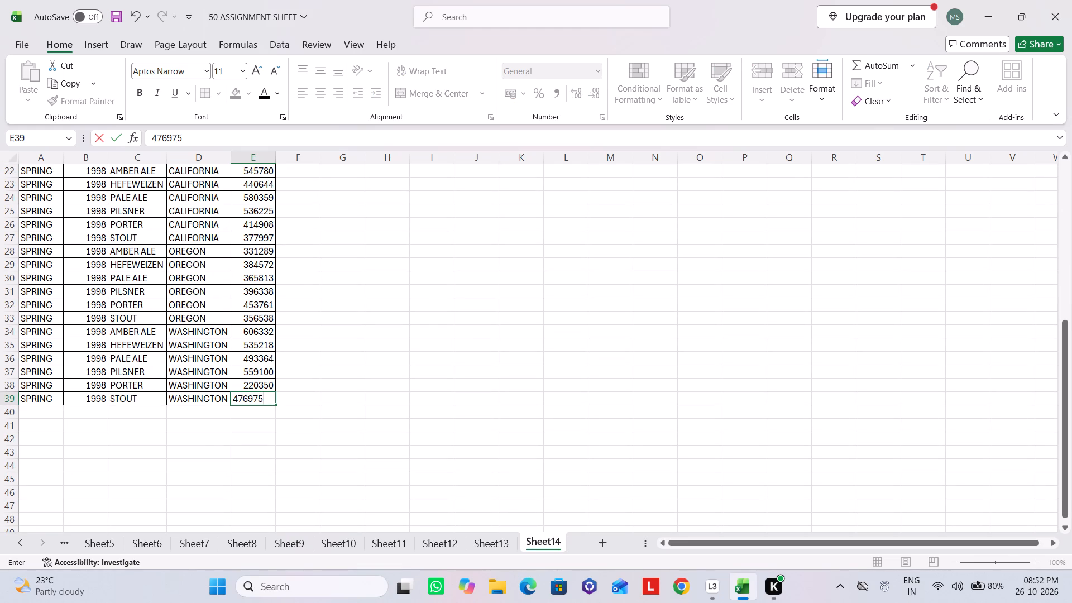
{"action": "scroll", "coordinate": [269, 325], "scroll_direction": "up", "scroll_amount": 12}
{"action": "scroll", "coordinate": [189, 290], "scroll_direction": "down", "scroll_amount": 2}
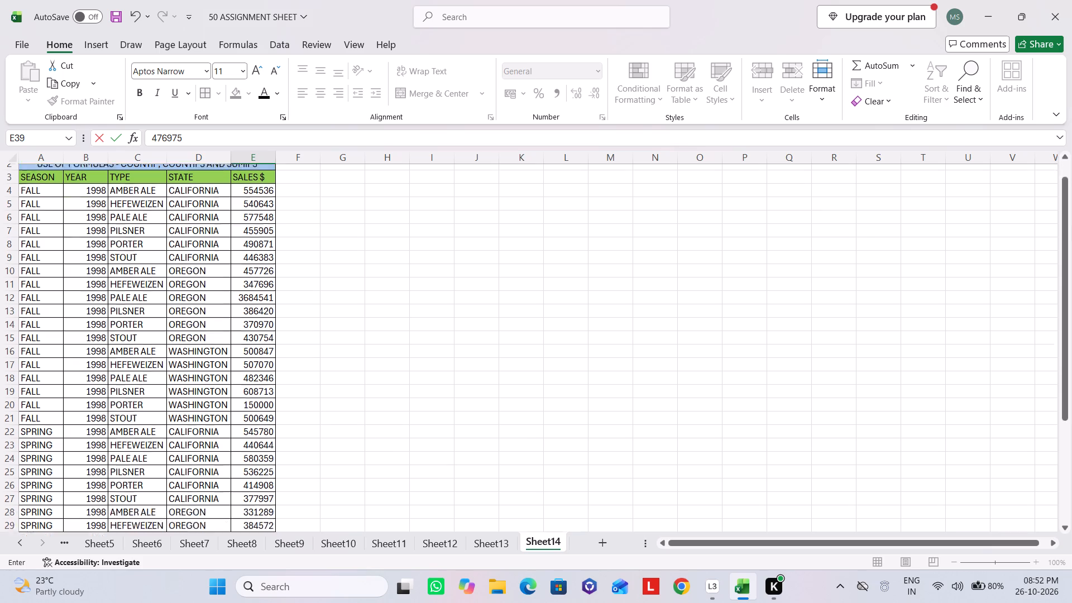
{"action": "scroll", "coordinate": [189, 291], "scroll_direction": "down", "scroll_amount": 6}
{"action": "left_click", "coordinate": [352, 393]}
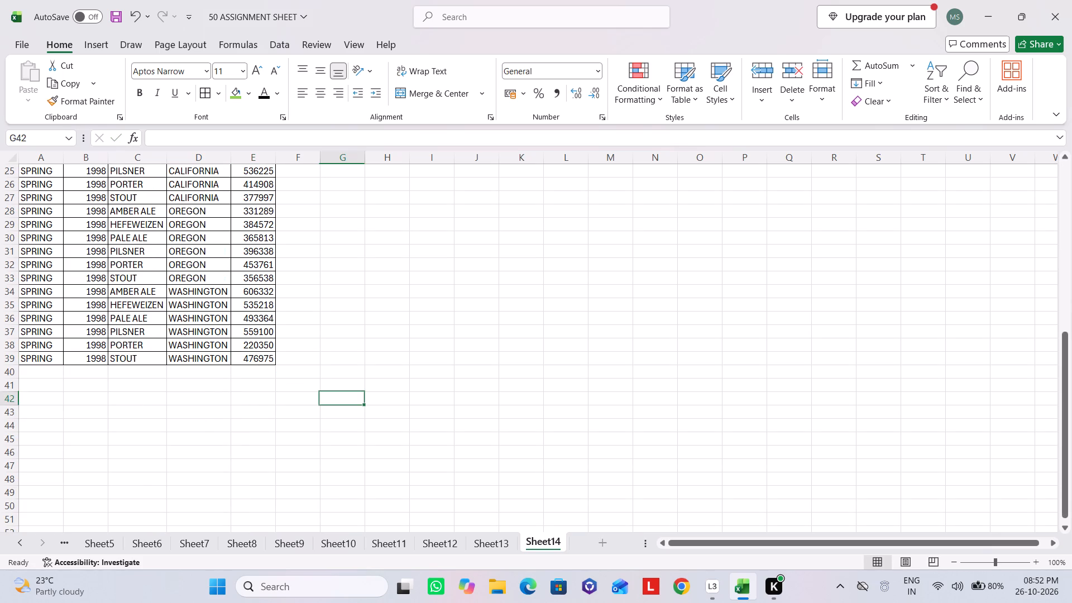
Write the first question in G3: "Q.1 HOW MANY SPRING AND FALL SEASON?".
{"action": "scroll", "coordinate": [400, 447], "scroll_direction": "up", "scroll_amount": 9}
{"action": "left_click", "coordinate": [343, 200]}
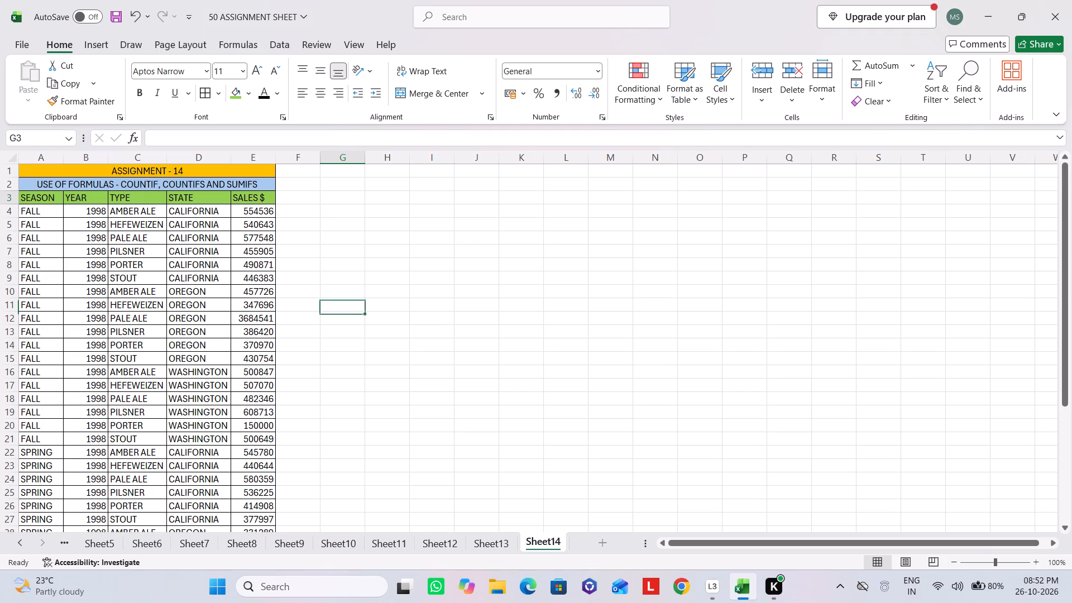
{"action": "type", "text": "Q.1"}
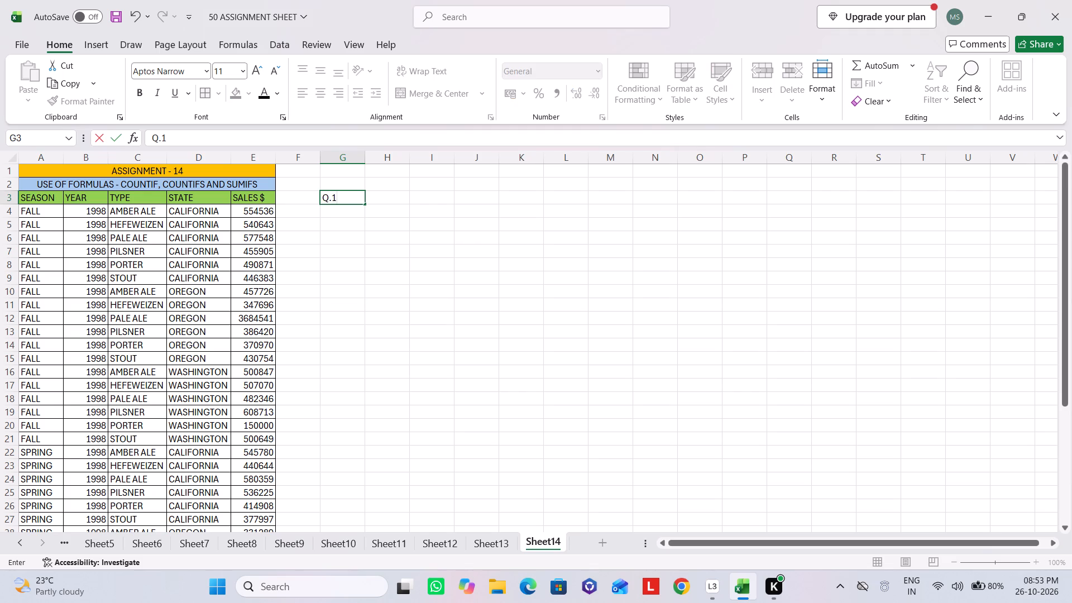
{"action": "key", "text": "space"}
{"action": "type", "text": "HOW MANY"}
{"action": "key", "text": "space"}
{"action": "type", "text": "SPRING"}
{"action": "key", "text": "space"}
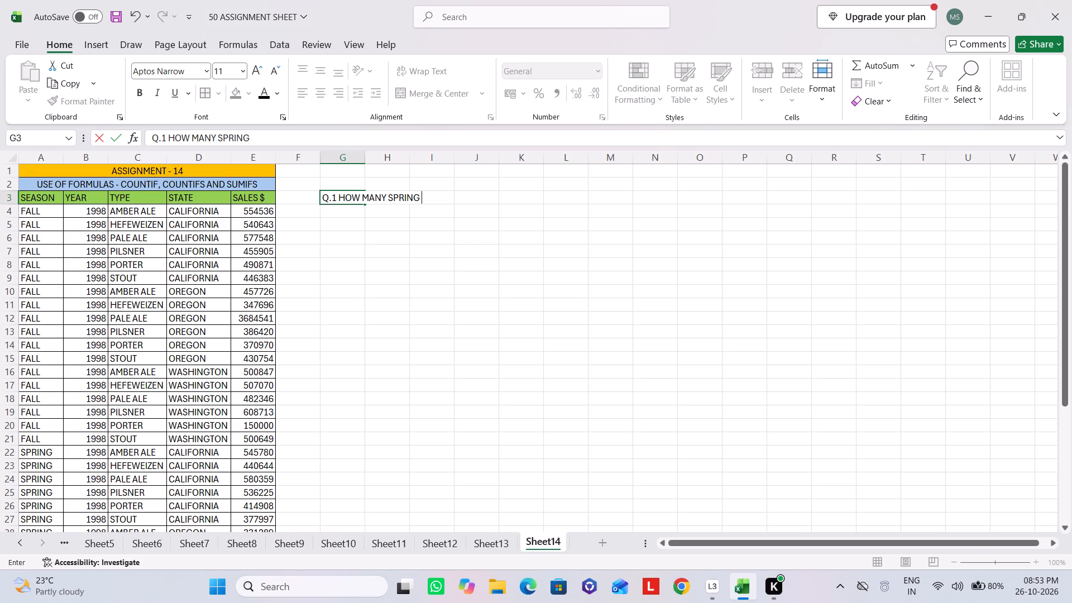
{"action": "type", "text": "AND FALL S"}
{"action": "type", "text": "EASON?"}
{"action": "key", "text": "Return"}
Write the second question in G4: "Q.2 HOW MANY FALL SEASON IN CALIFORNIA AND WASHINGTON?".
{"action": "type", "text": "Q."}
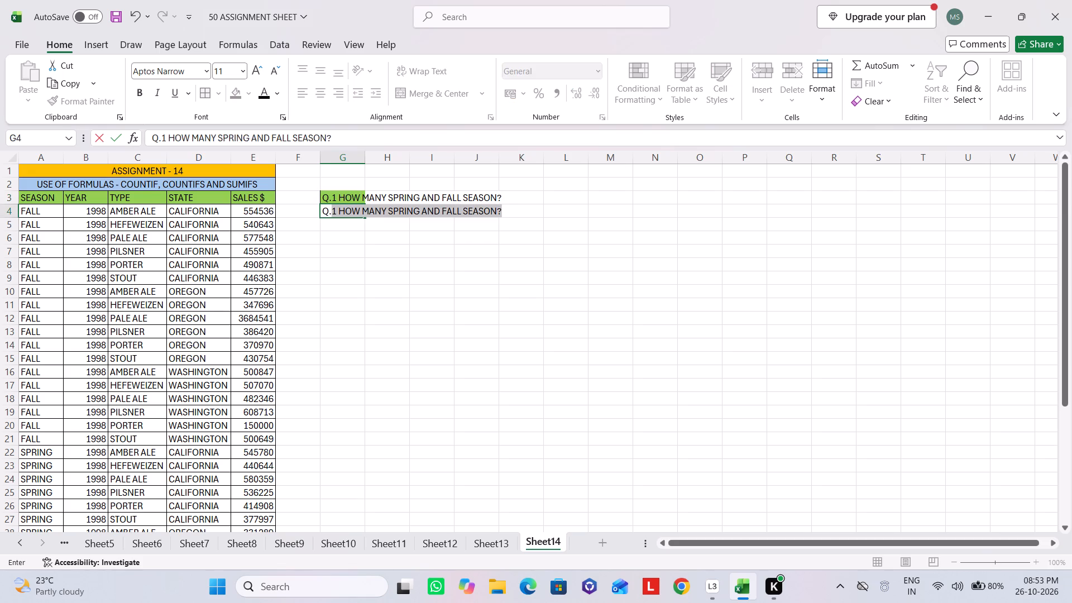
{"action": "type", "text": "2"}
{"action": "key", "text": "space"}
{"action": "type", "text": "HOW MAHY"}
{"action": "key", "text": "space"}
{"action": "key", "text": "BackSpace"}
{"action": "key", "text": "BackSpace"}
{"action": "key", "text": "BackSpace"}
{"action": "type", "text": "NY FALL"}
{"action": "key", "text": "space"}
{"action": "type", "text": "SEASON"}
{"action": "key", "text": "space"}
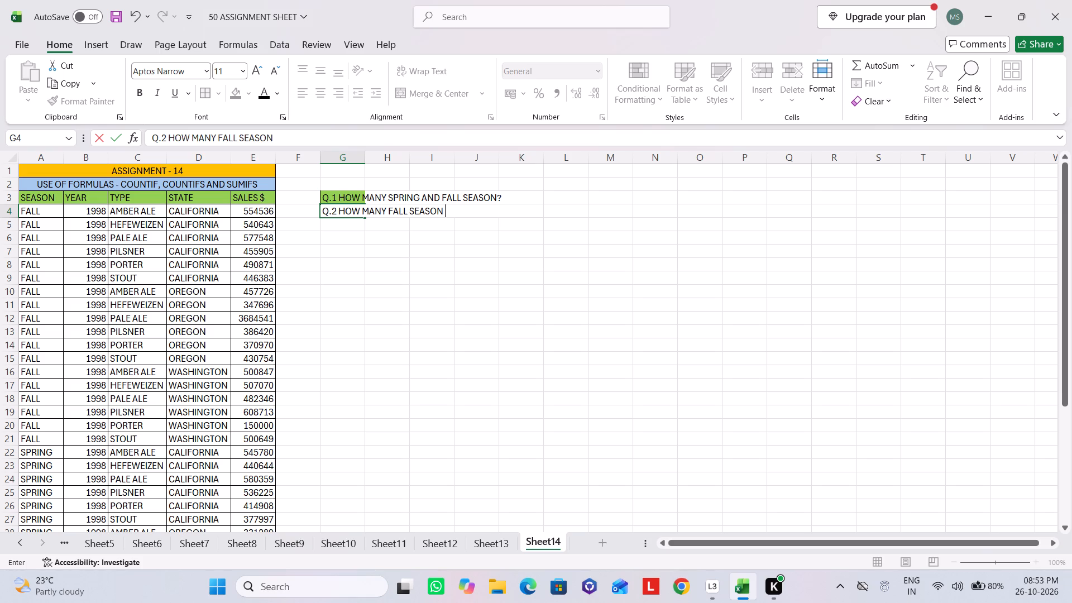
{"action": "type", "text": "IN CALIFORNIA"}
{"action": "key", "text": "space"}
{"action": "type", "text": "AND"}
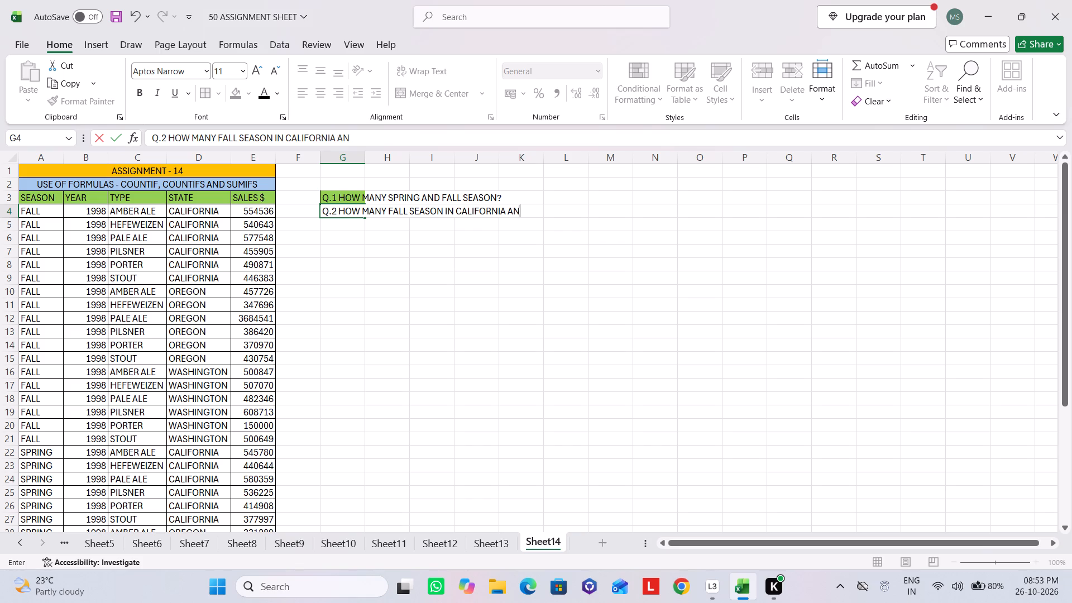
{"action": "key", "text": "space"}
{"action": "type", "text": "WASHINGTON?"}
{"action": "key", "text": "Return"}
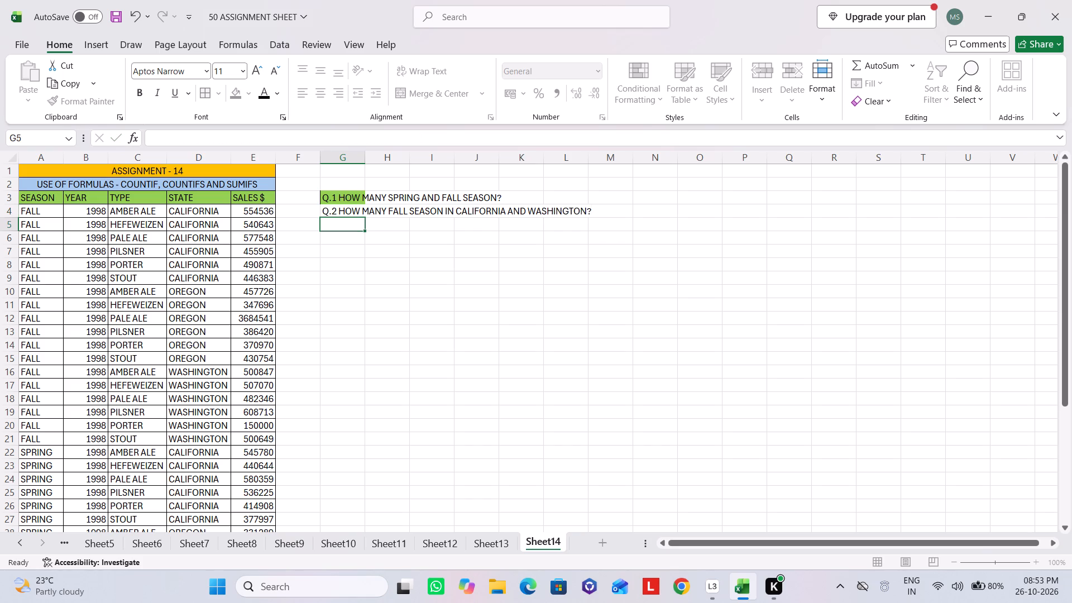
Write the third question in G5: "Q.3 TOTAL SALES IF SPRING SEASON IN WASHINGTON AND CALIFORNIA?".
{"action": "type", "text": "Q.3"}
{"action": "key", "text": "space"}
{"action": "type", "text": "TOTAL SL"}
{"action": "key", "text": "BackSpace"}
{"action": "type", "text": "ALES IF"}
{"action": "key", "text": "space"}
{"action": "type", "text": "SPRING"}
{"action": "key", "text": "space"}
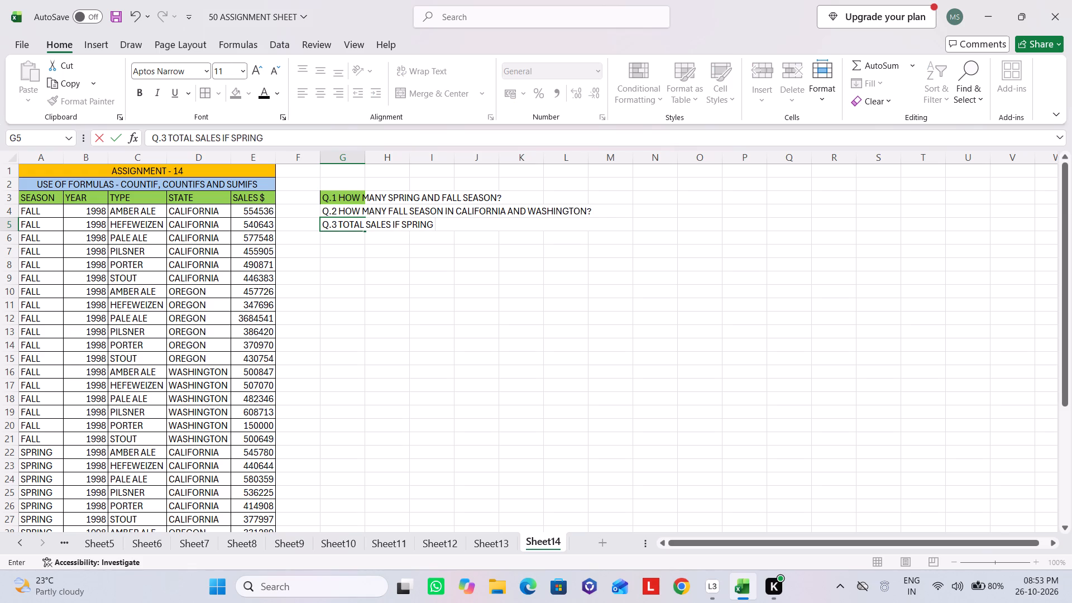
{"action": "type", "text": "SEASON"}
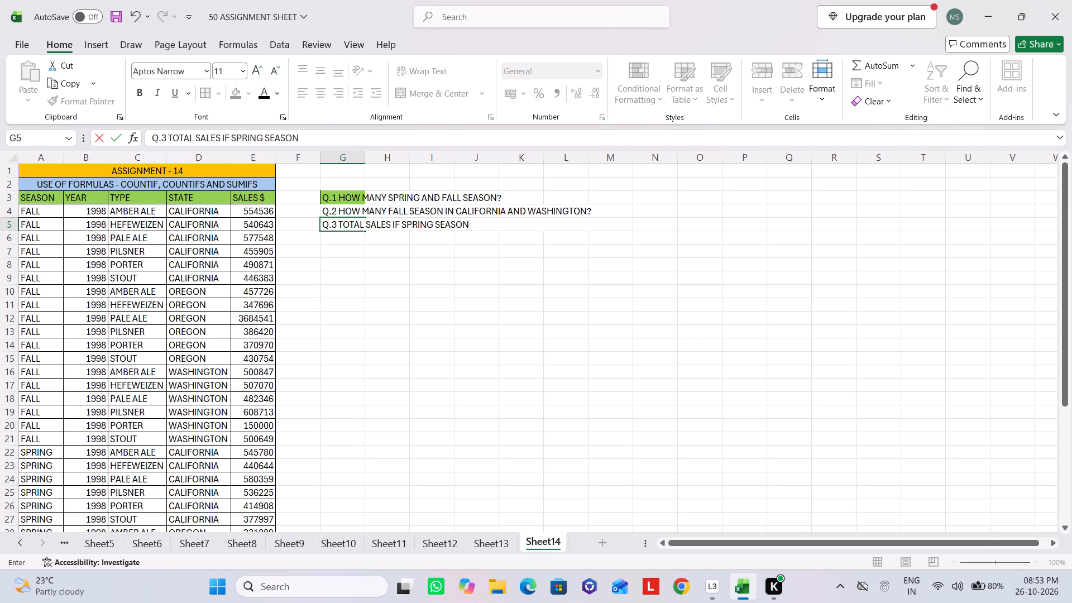
{"action": "key", "text": "space"}
{"action": "type", "text": "UIN"}
{"action": "key", "text": "BackSpace"}
{"action": "key", "text": "BackSpace"}
{"action": "key", "text": "BackSpace"}
{"action": "type", "text": "IN"}
{"action": "key", "text": "space"}
{"action": "key", "text": "w"}
{"action": "key", "text": "a"}
{"action": "key", "text": "BackSpace"}
{"action": "key", "text": "BackSpace"}
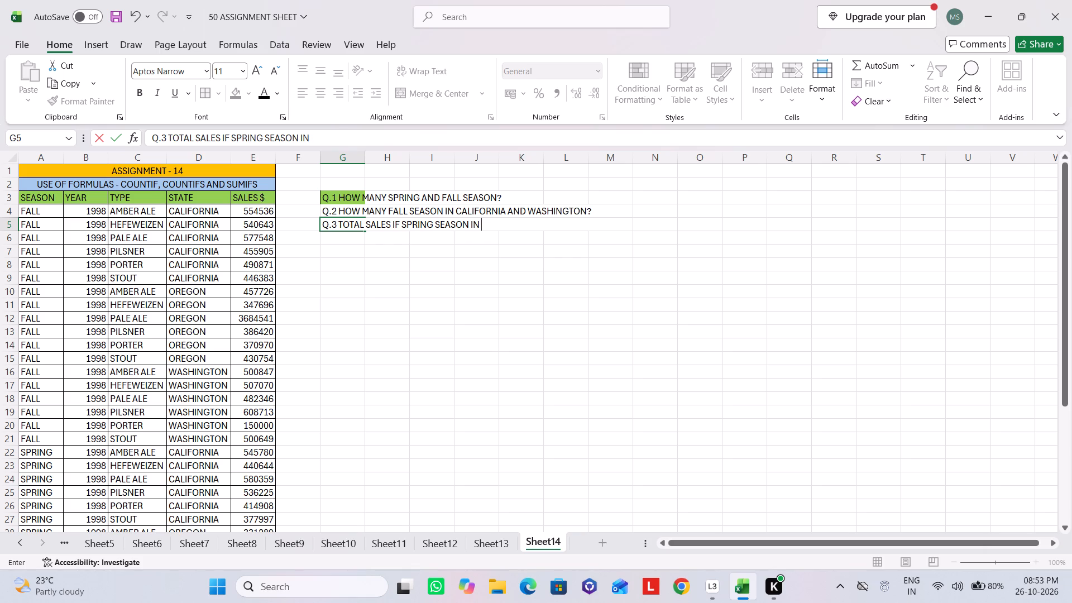
{"action": "type", "text": "WASHINGTON"}
{"action": "key", "text": "space"}
{"action": "type", "text": "AND CALIFORNIA?\\"}
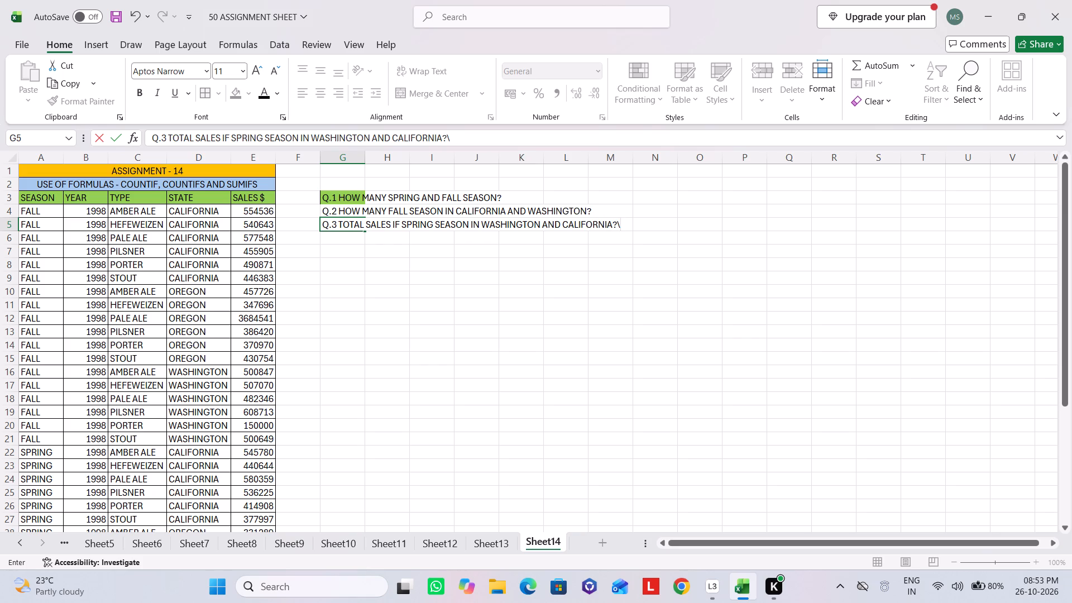
{"action": "key", "text": "BackSpace"}
{"action": "key", "text": "Return"}
Write the fourth question in G6: "Q.4 HOW MANY SPRING SEASON IN WASHINGTON ONLY?".
{"action": "type", "text": "Q."}
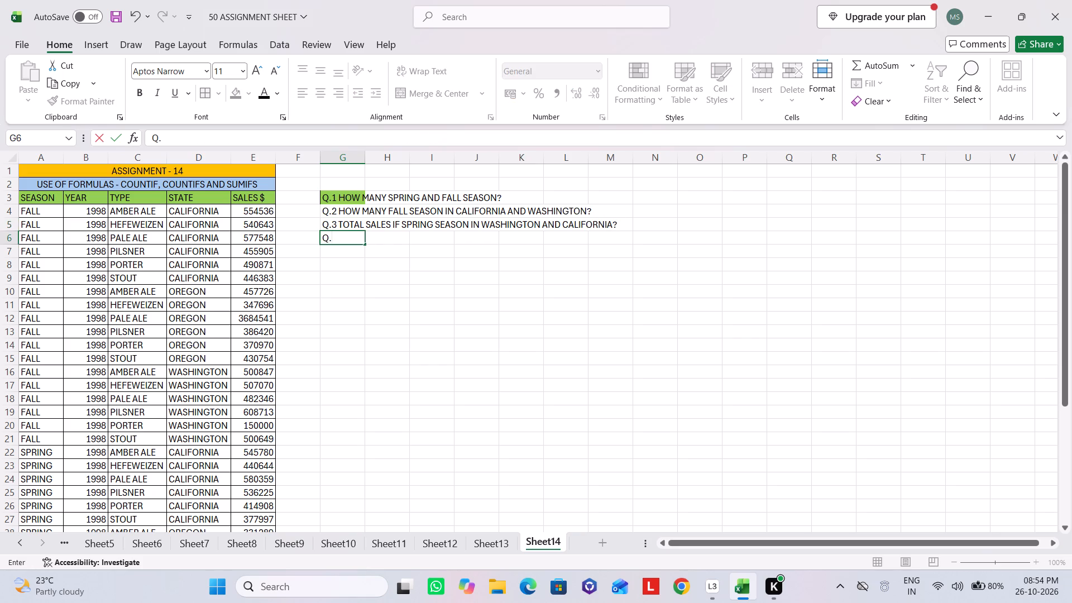
{"action": "type", "text": "4"}
{"action": "key", "text": "space"}
{"action": "type", "text": "HOW MA"}
{"action": "type", "text": "NY SPRING"}
{"action": "key", "text": "space"}
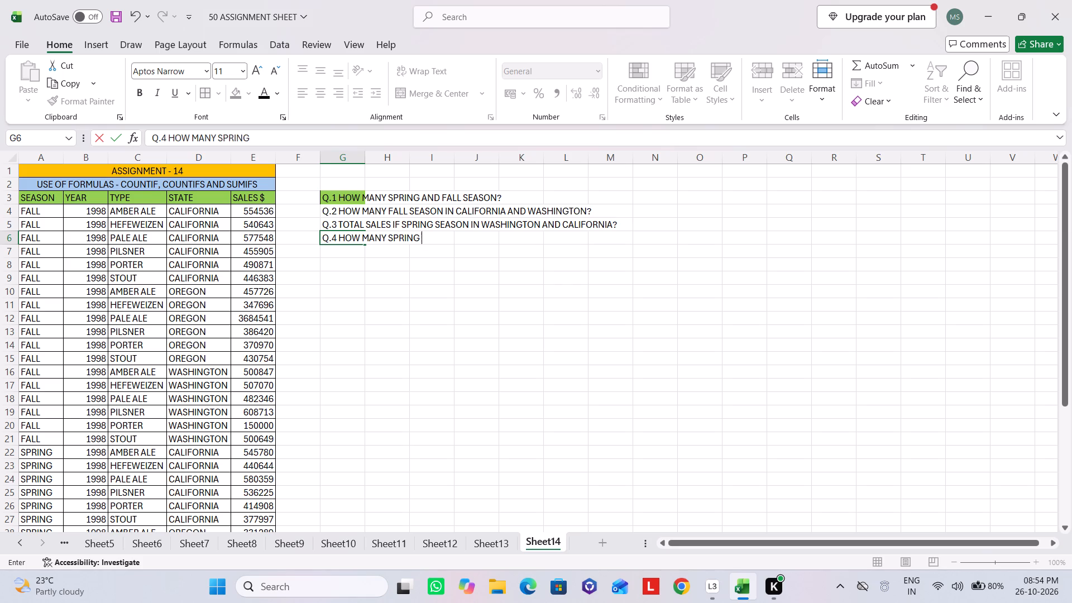
{"action": "type", "text": "SEASON IN"}
{"action": "key", "text": "space"}
{"action": "type", "text": "WASHINGTON"}
{"action": "key", "text": "space"}
{"action": "type", "text": "ONLY?"}
{"action": "key", "text": "Return"}
Write the fifth question in G7: "Q.5 CREATE PIVOT TABLE USING DATA?".
{"action": "key", "text": "q"}
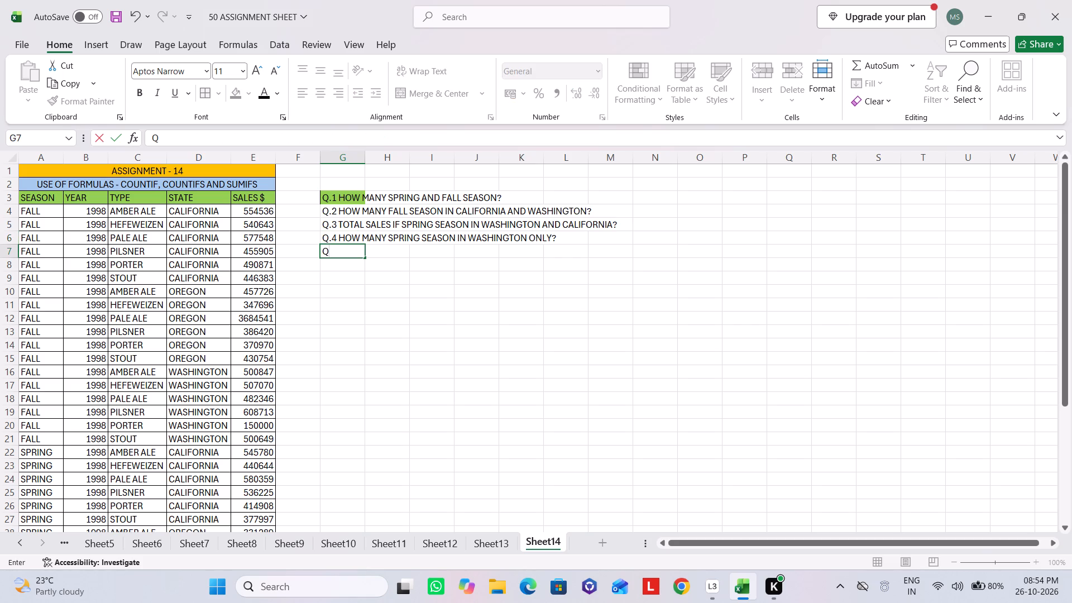
{"action": "type", "text": ".5"}
{"action": "key", "text": "space"}
{"action": "type", "text": "CREATE"}
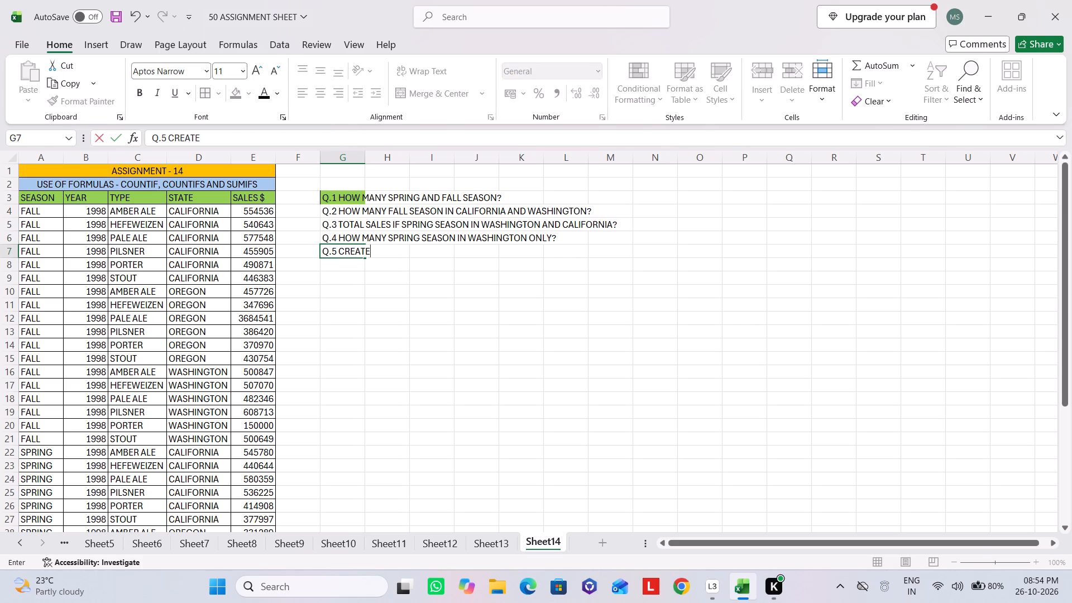
{"action": "key", "text": "space"}
{"action": "type", "text": "PIVOT"}
{"action": "key", "text": "space"}
{"action": "type", "text": "TABLE I"}
{"action": "key", "text": "BackSpace"}
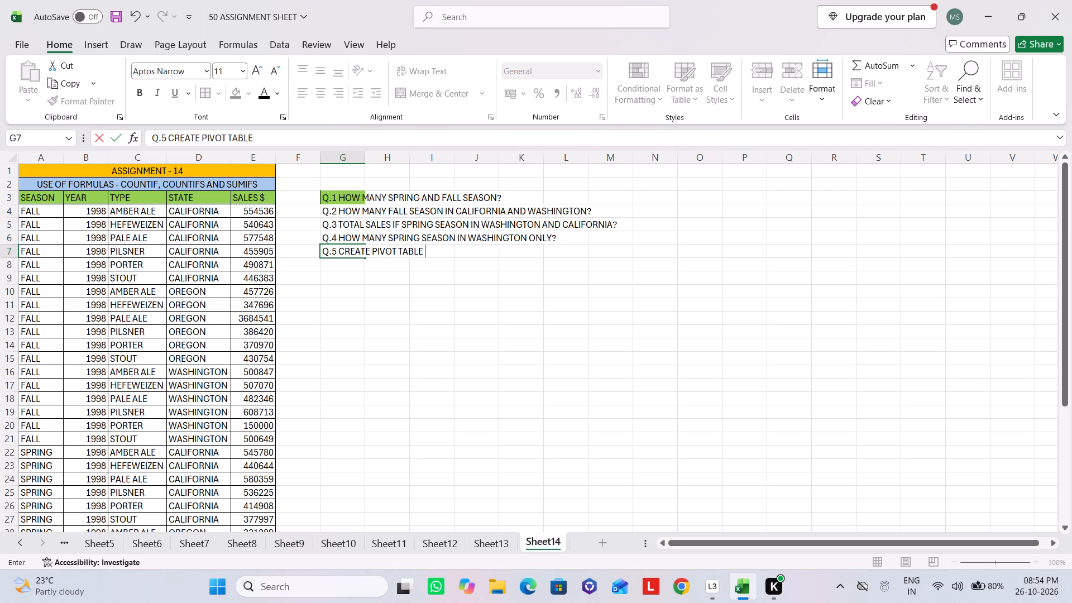
{"action": "type", "text": "USING DA"}
{"action": "type", "text": "TA?"}
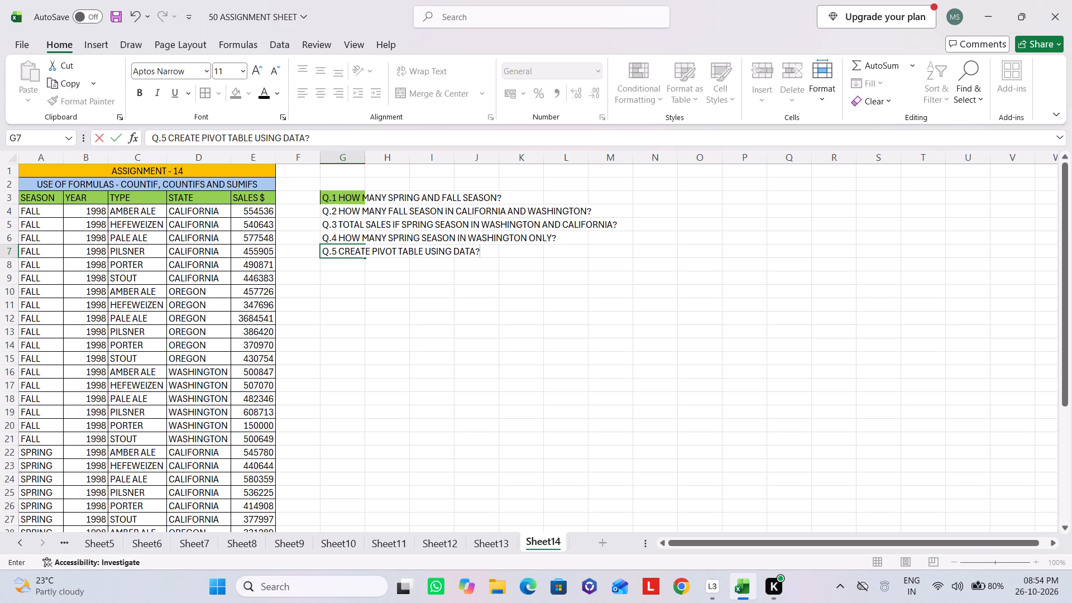
{"action": "left_click_drag", "start_coordinate": [333, 197], "coordinate": [593, 243]}
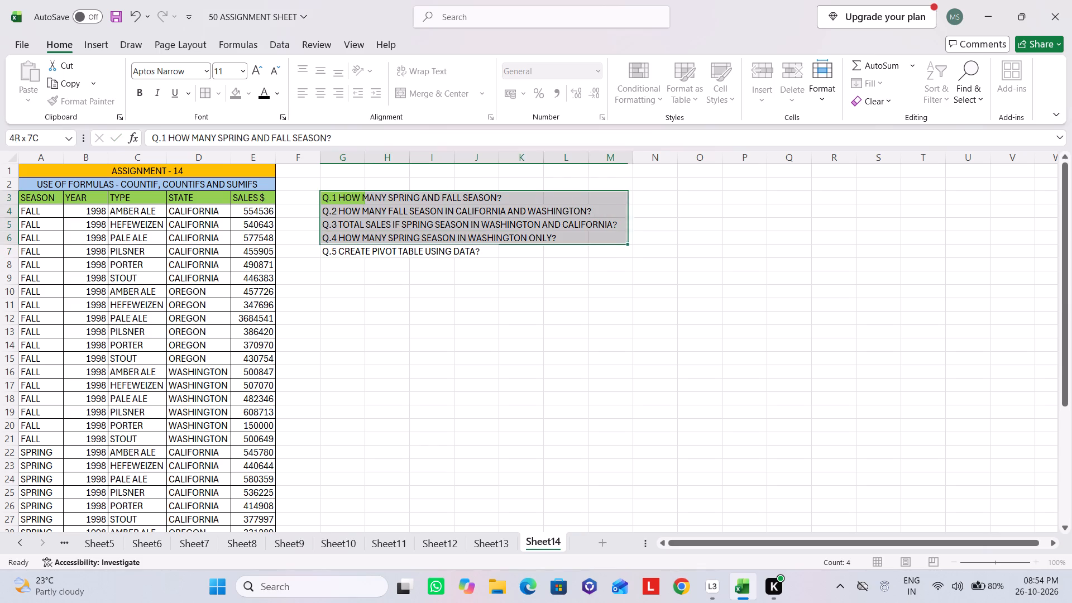
{"action": "left_click_drag", "start_coordinate": [593, 243], "coordinate": [598, 247]}
Enter the formula hint for the first question in O3: "USING FORMULA COUNTIF".
{"action": "left_click", "coordinate": [653, 200]}
{"action": "left_click", "coordinate": [695, 196]}
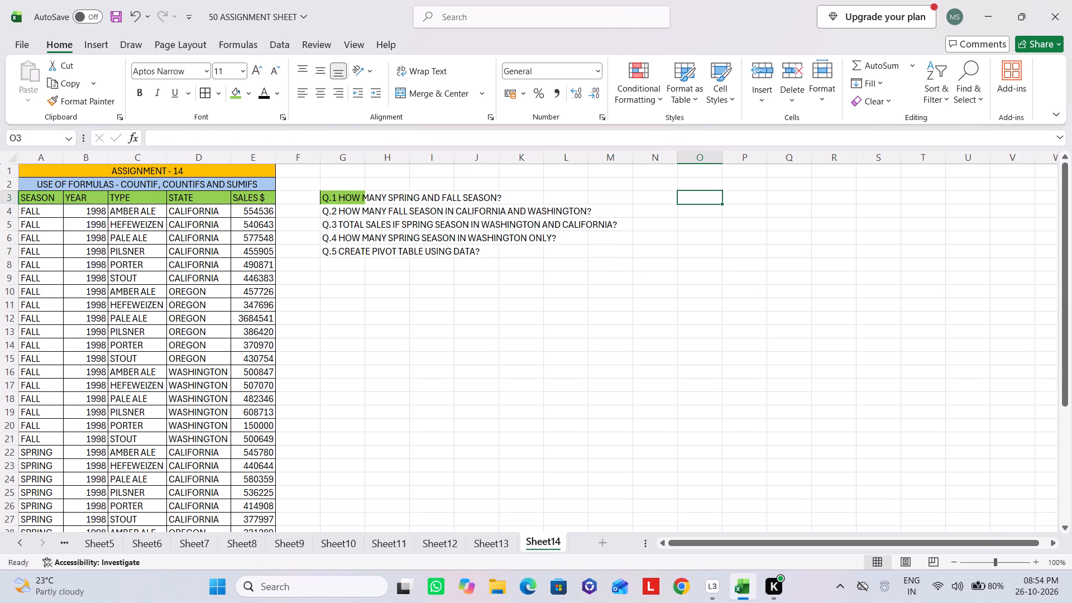
{"action": "type", "text": "USEING"}
{"action": "key", "text": "space"}
{"action": "type", "text": "FORMULA"}
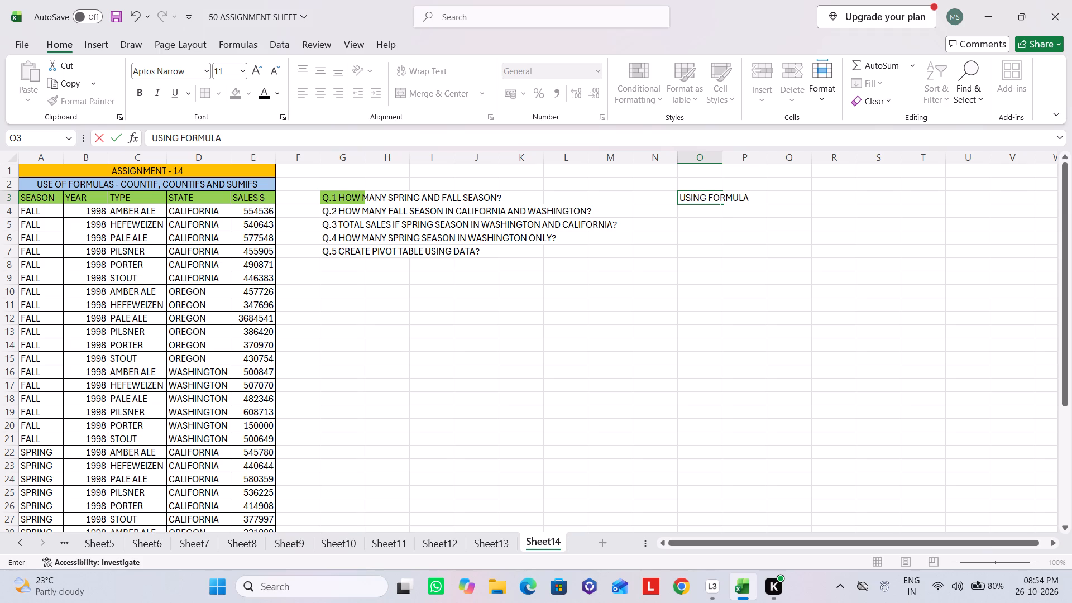
{"action": "key", "text": "space"}
{"action": "type", "text": "COUNTIF"}
{"action": "key", "text": "Down"}
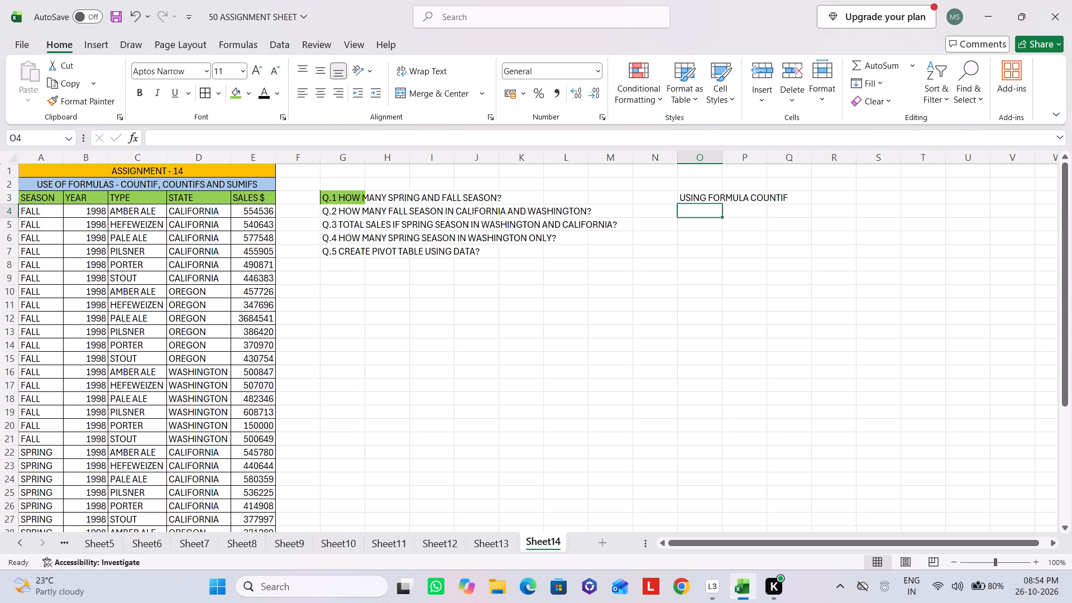
Enter the formula hint for the second question in O4: "USING FORMULA COUNTIFS".
{"action": "key", "text": "u"}
{"action": "key", "text": "s"}
{"action": "key", "text": "i"}
{"action": "key", "text": "n"}
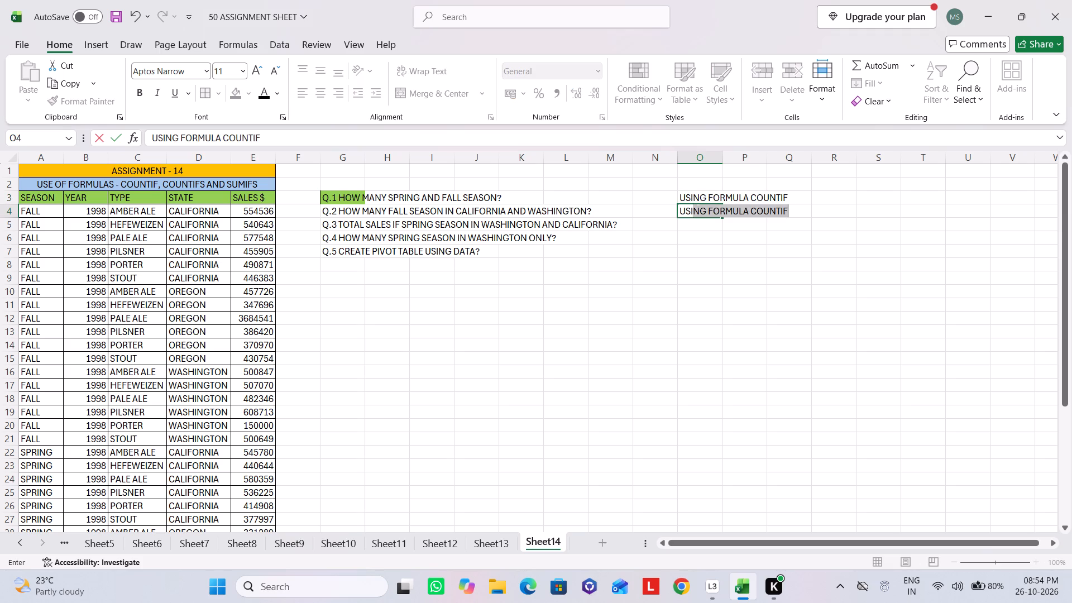
{"action": "key", "text": "g"}
{"action": "key", "text": "space"}
{"action": "key", "text": "f"}
{"action": "key", "text": "o"}
{"action": "key", "text": "r"}
{"action": "key", "text": "m"}
{"action": "key", "text": "u"}
{"action": "key", "text": "l"}
{"action": "key", "text": "a"}
{"action": "key", "text": "space"}
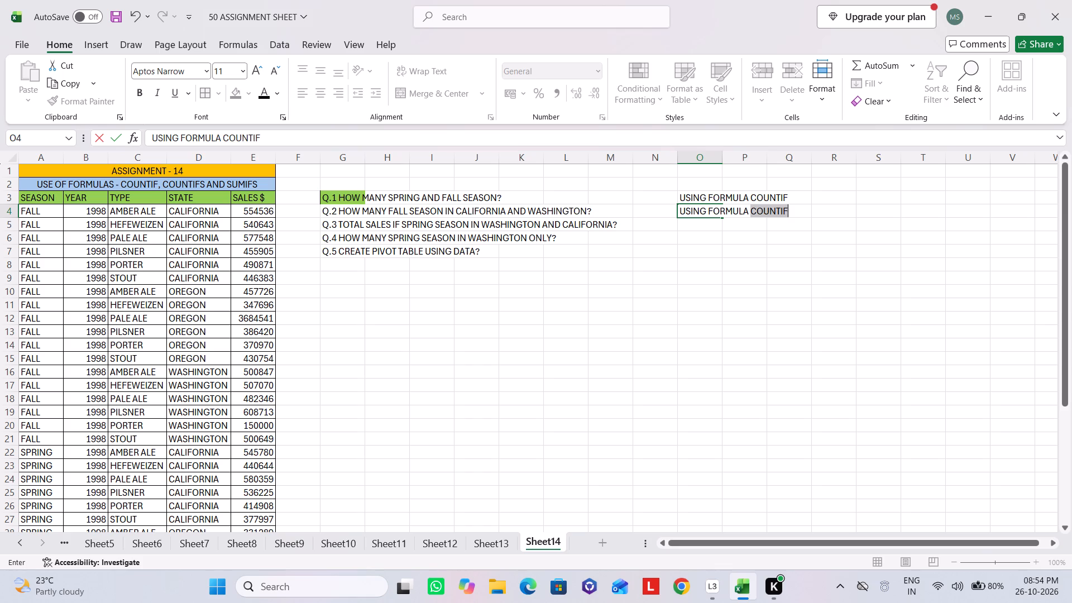
{"action": "type", "text": "COU"}
{"action": "type", "text": "NTIFS"}
{"action": "key", "text": "Down"}
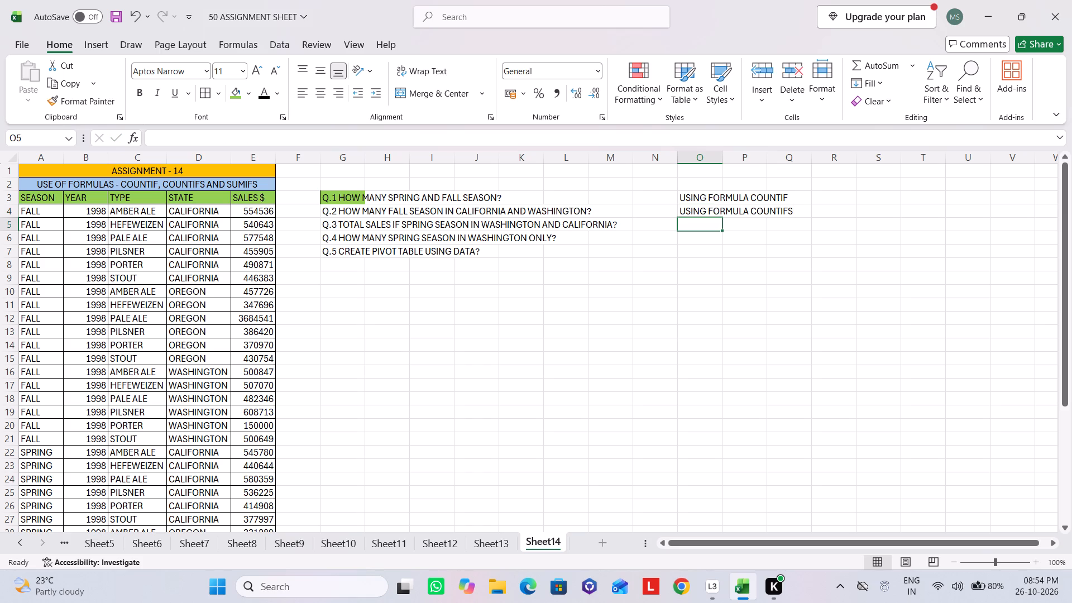
Enter the formula hint for the third question in O5: "USING FORMULA SUMIFS".
{"action": "key", "text": "f"}
{"action": "key", "text": "BackSpace"}
{"action": "type", "text": "USING"}
{"action": "key", "text": "space"}
{"action": "type", "text": "FORMULA"}
{"action": "key", "text": "space"}
{"action": "type", "text": "SUMIFS"}
{"action": "key", "text": "Down"}
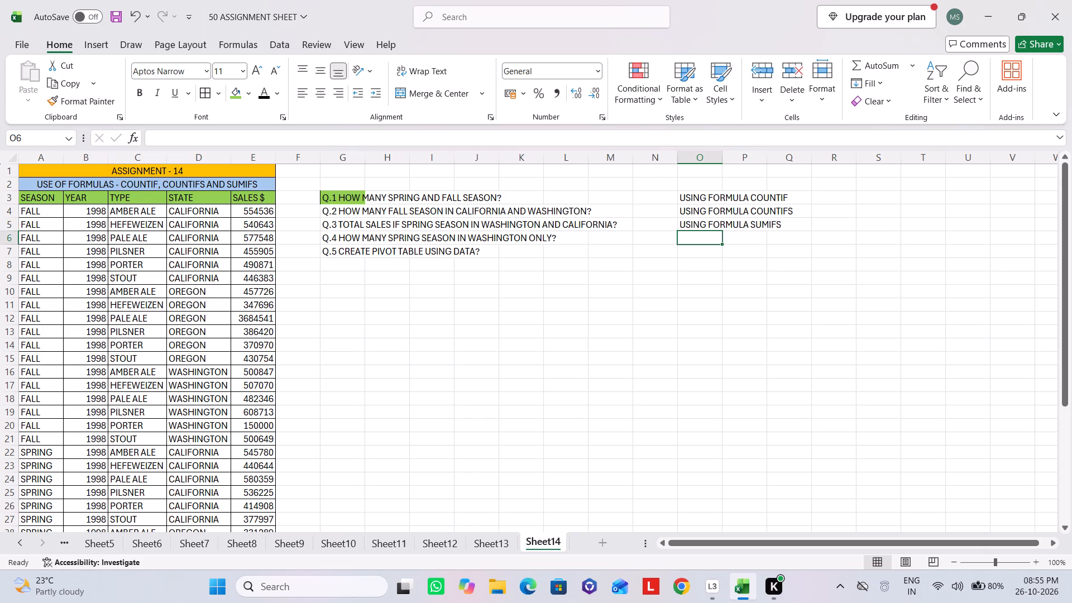
Enter the formula hint for the fourth question in O6: "USI8NG FORMULA COUNIFS".
{"action": "type", "text": "USI8NG FORMULA"}
{"action": "key", "text": "space"}
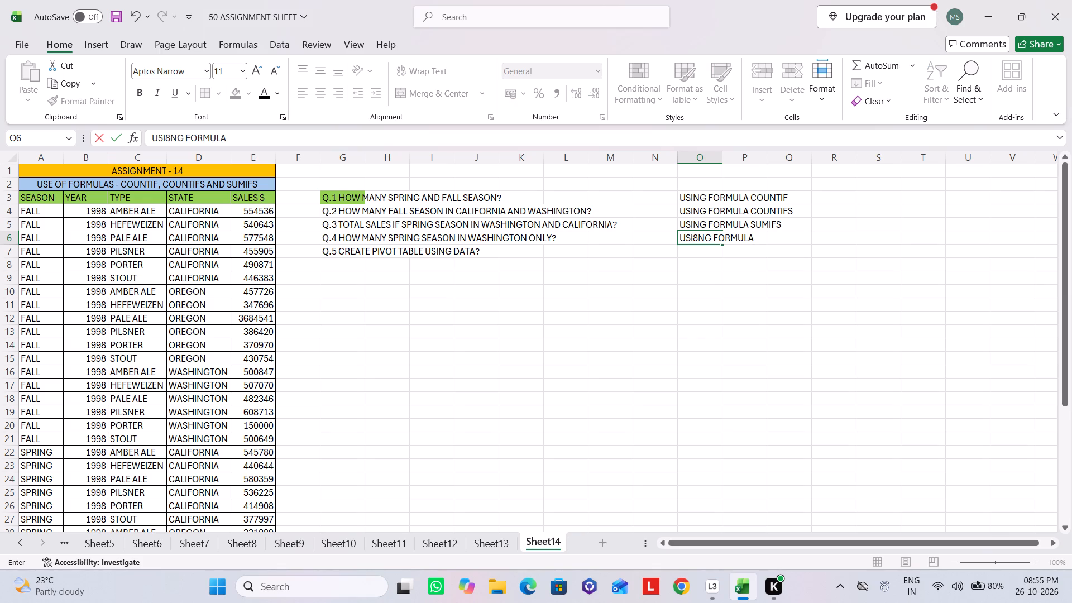
{"action": "type", "text": "COUNT"}
{"action": "key", "text": "BackSpace"}
{"action": "type", "text": "IOTS"}
{"action": "key", "text": "BackSpace"}
{"action": "key", "text": "BackSpace"}
{"action": "key", "text": "BackSpace"}
{"action": "type", "text": "FS"}
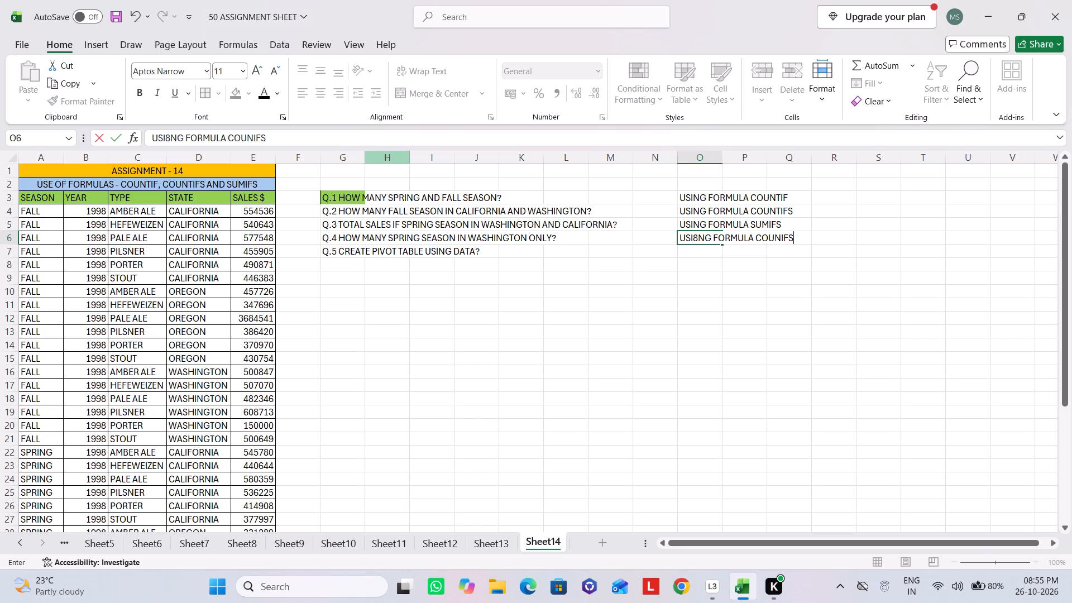
Shade the questions and formula hints block G3:Q7 with a medium grey fill.
{"action": "left_click_drag", "start_coordinate": [335, 204], "coordinate": [792, 246]}
{"action": "left_click", "coordinate": [252, 97]}
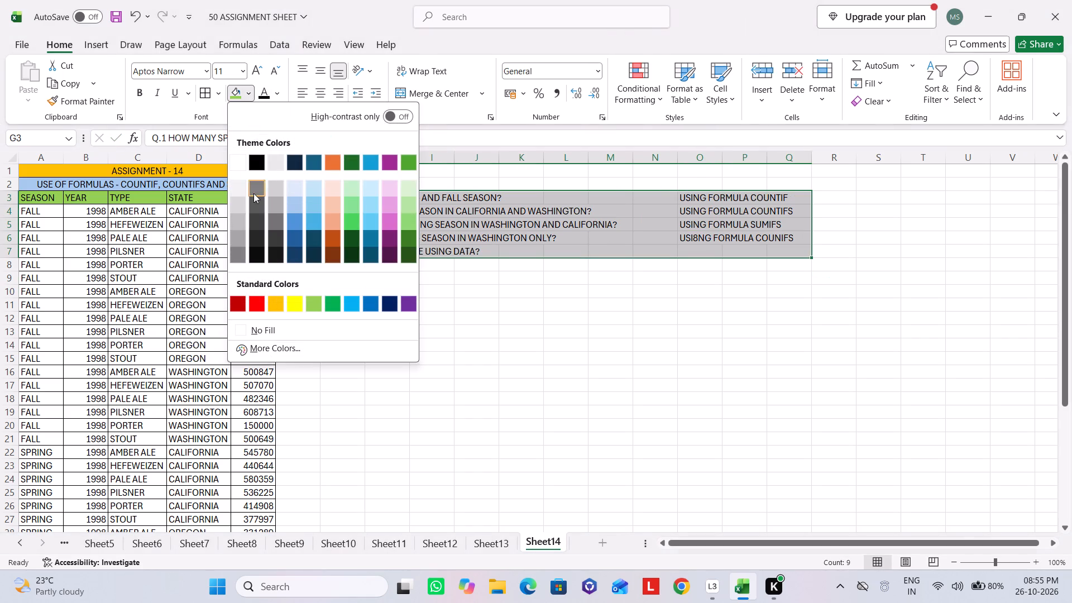
{"action": "left_click", "coordinate": [276, 203]}
{"action": "left_click", "coordinate": [452, 309]}
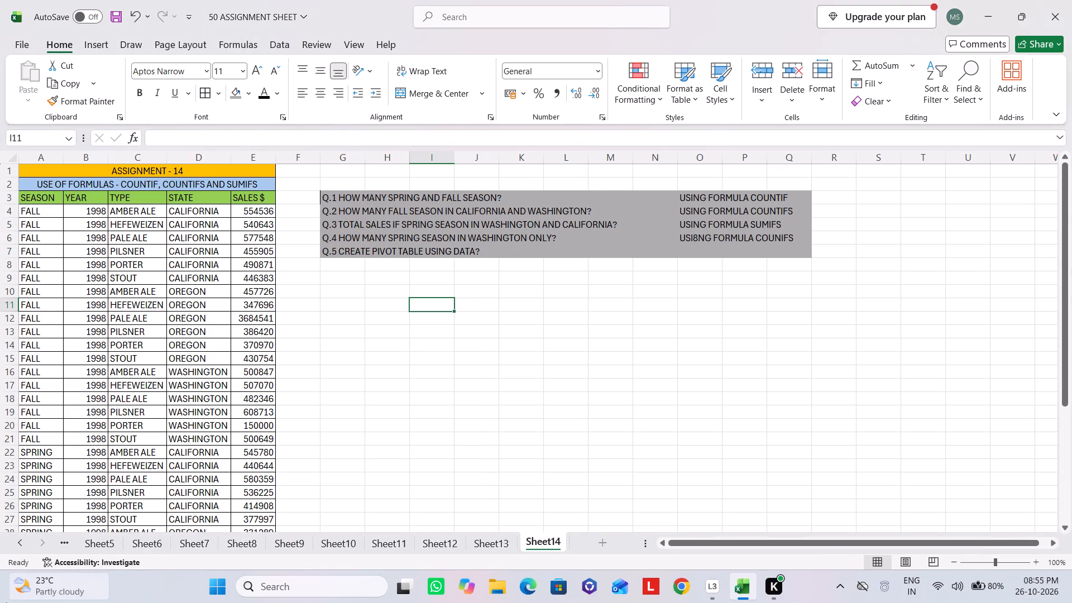
Save the workbook.
{"action": "scroll", "coordinate": [64, 602], "scroll_direction": "down", "scroll_amount": 2}
{"action": "scroll", "coordinate": [358, 509], "scroll_direction": "up", "scroll_amount": 2}
{"action": "key", "text": "ctrl+s"}
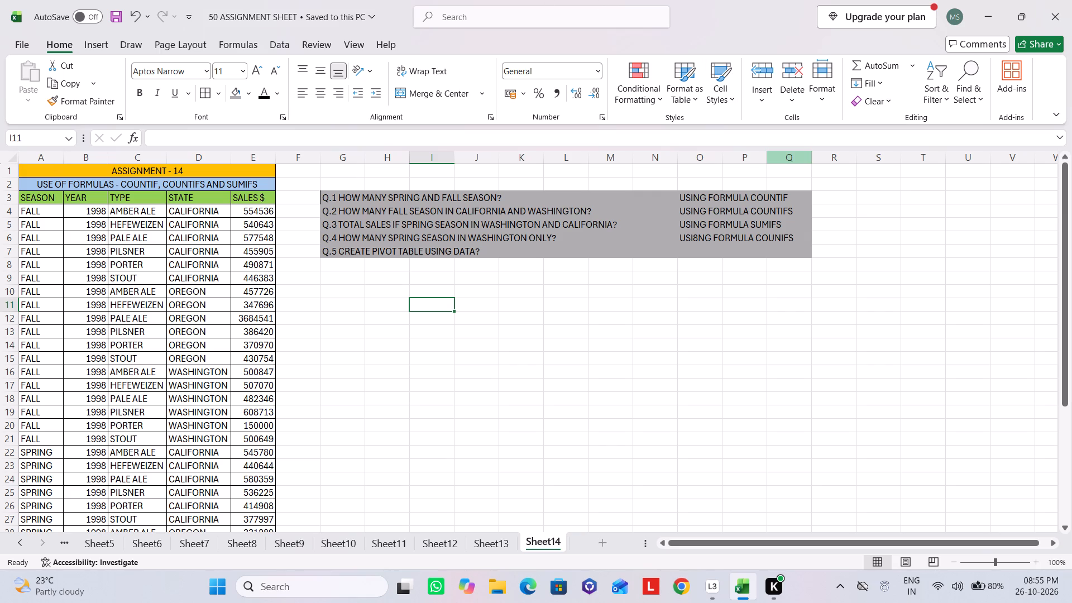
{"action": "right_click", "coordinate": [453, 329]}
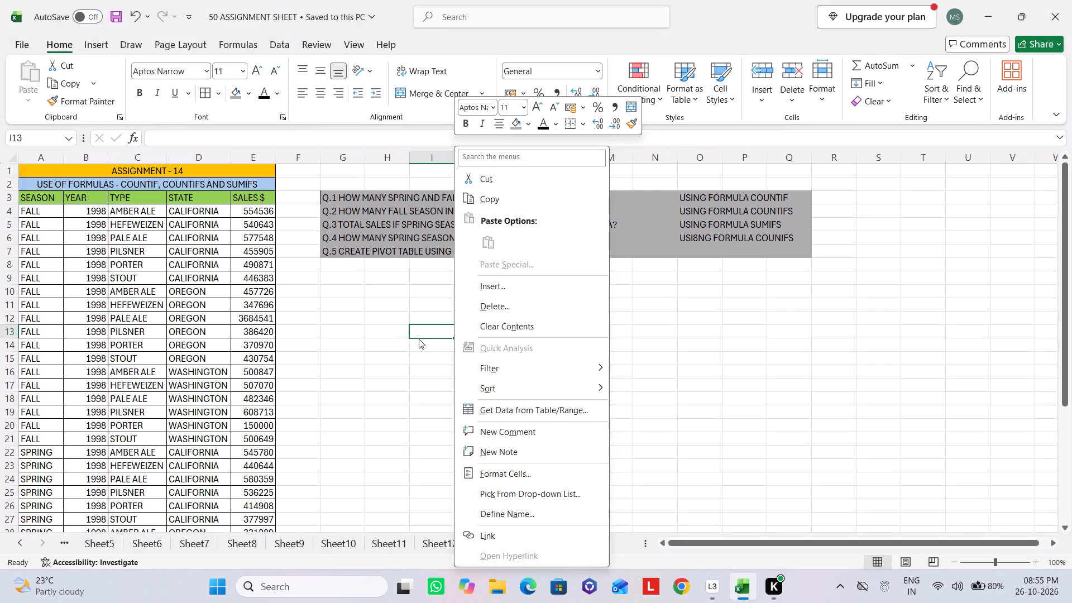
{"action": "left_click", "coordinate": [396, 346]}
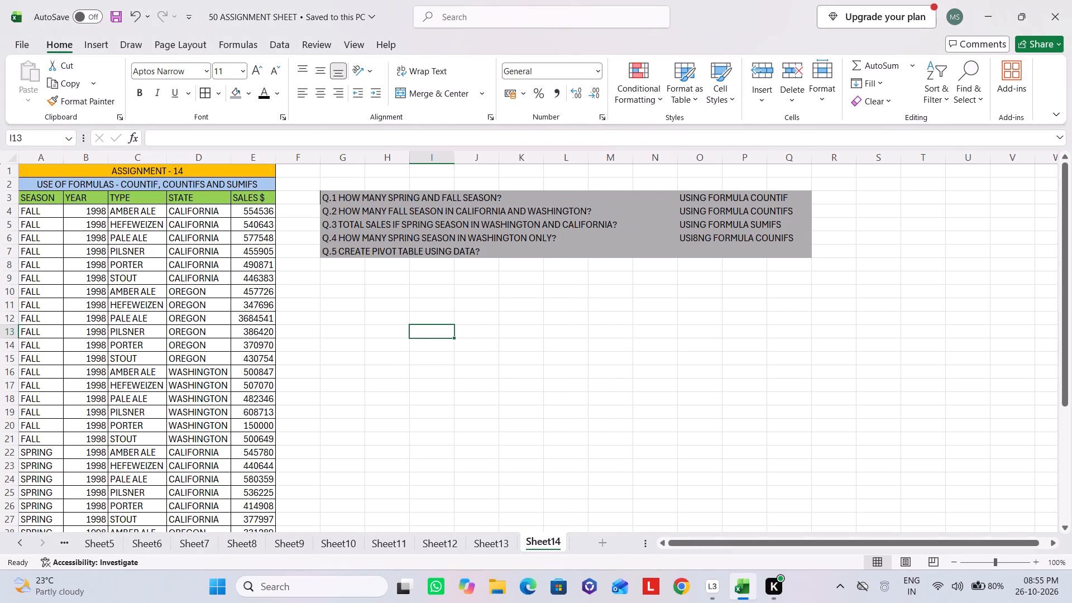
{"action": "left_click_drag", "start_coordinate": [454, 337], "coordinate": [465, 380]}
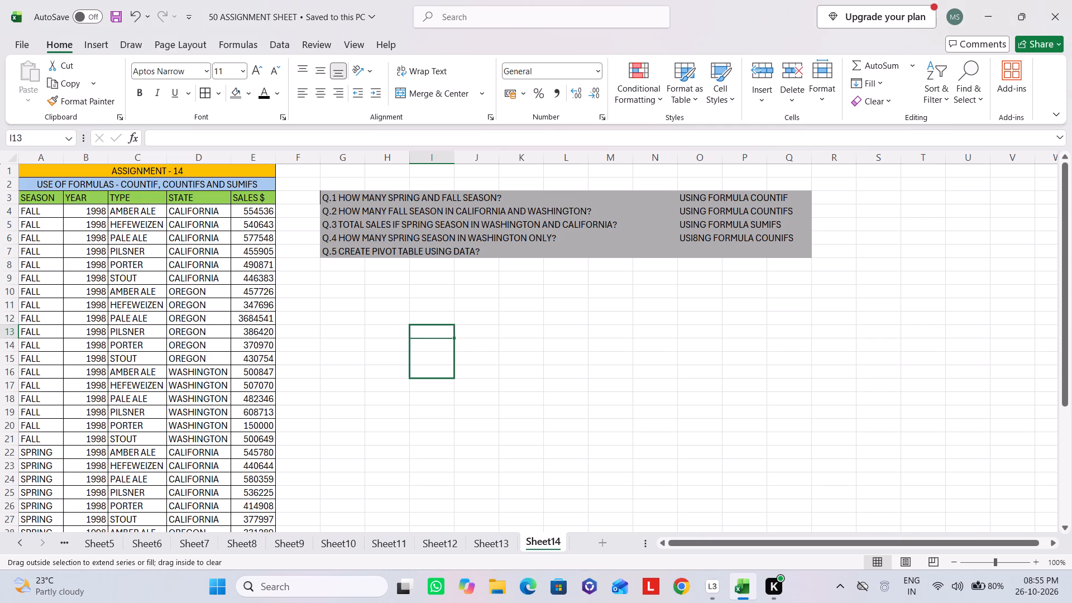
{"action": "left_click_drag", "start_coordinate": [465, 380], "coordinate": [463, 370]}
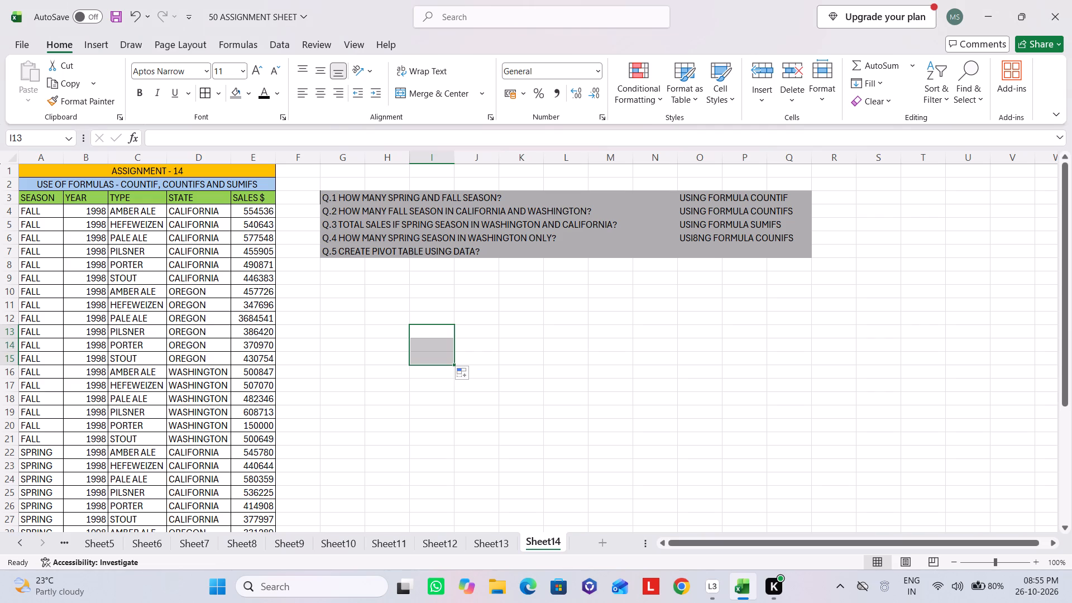